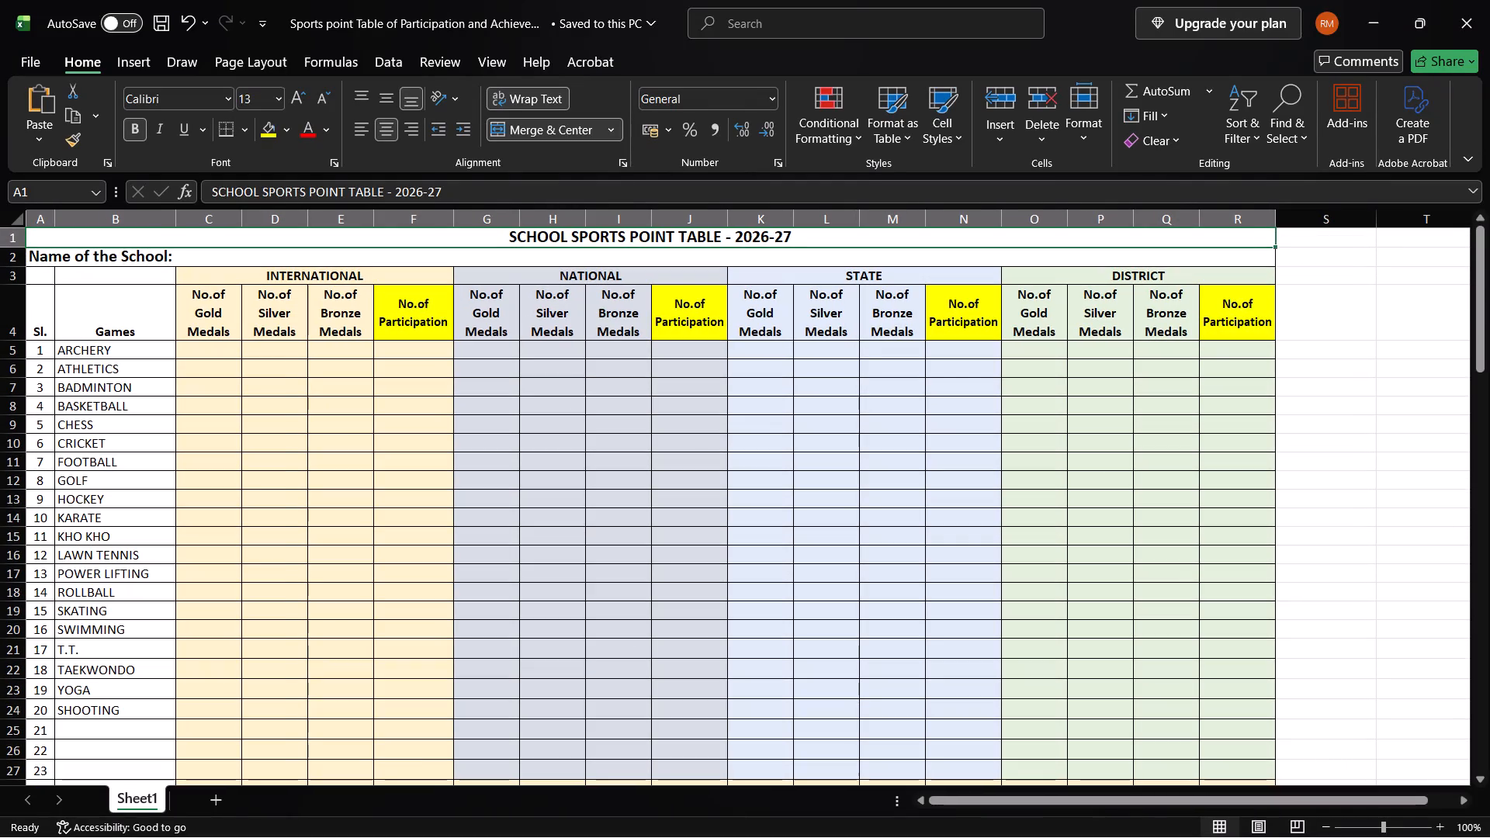
Enter 1 as the national gold medal count for Athletics.
scroll(452, 512, "down", 1)
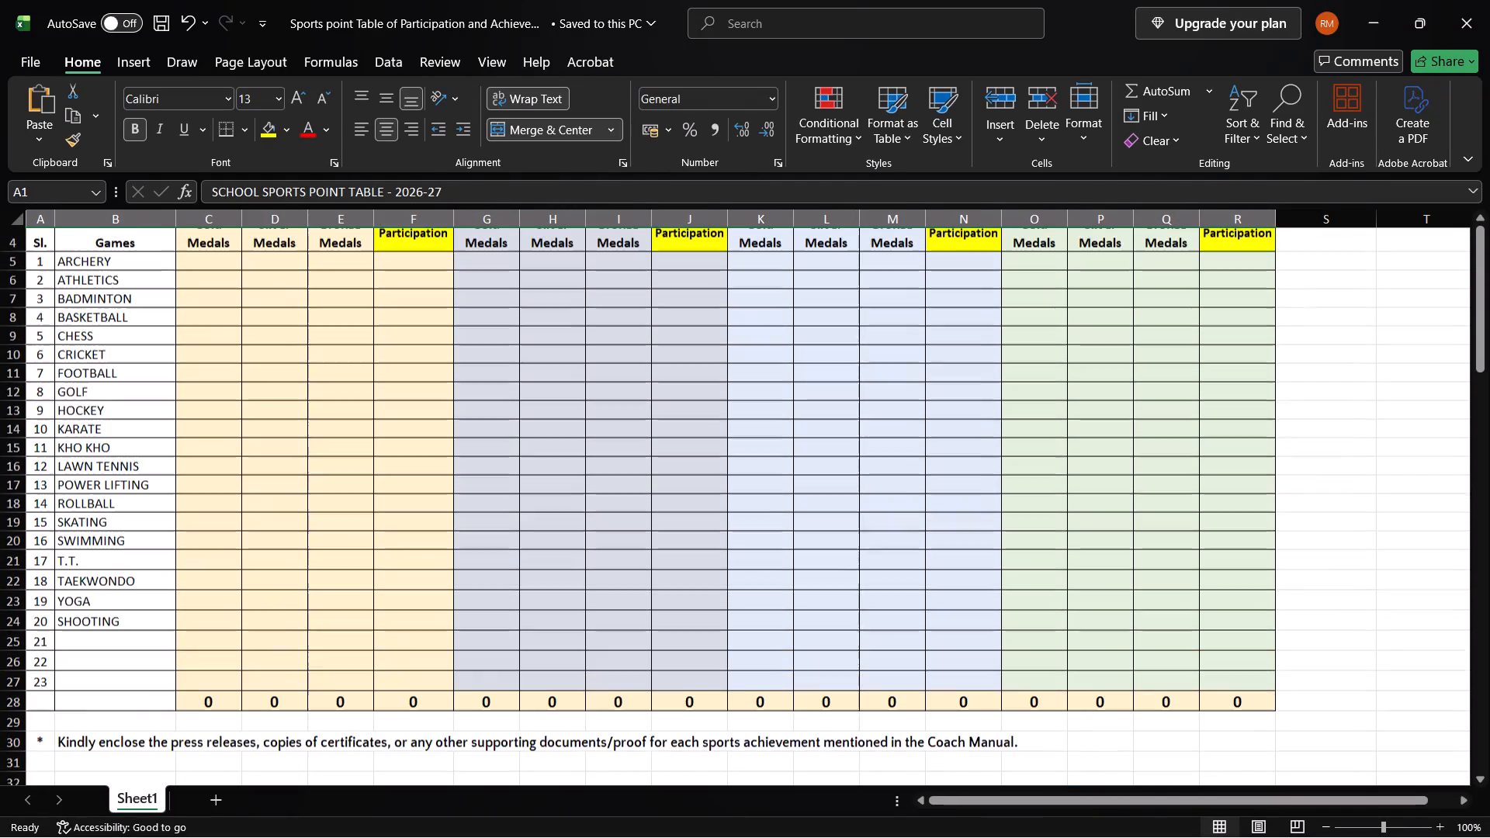
scroll(452, 512, "down", 1)
left_click(217, 729)
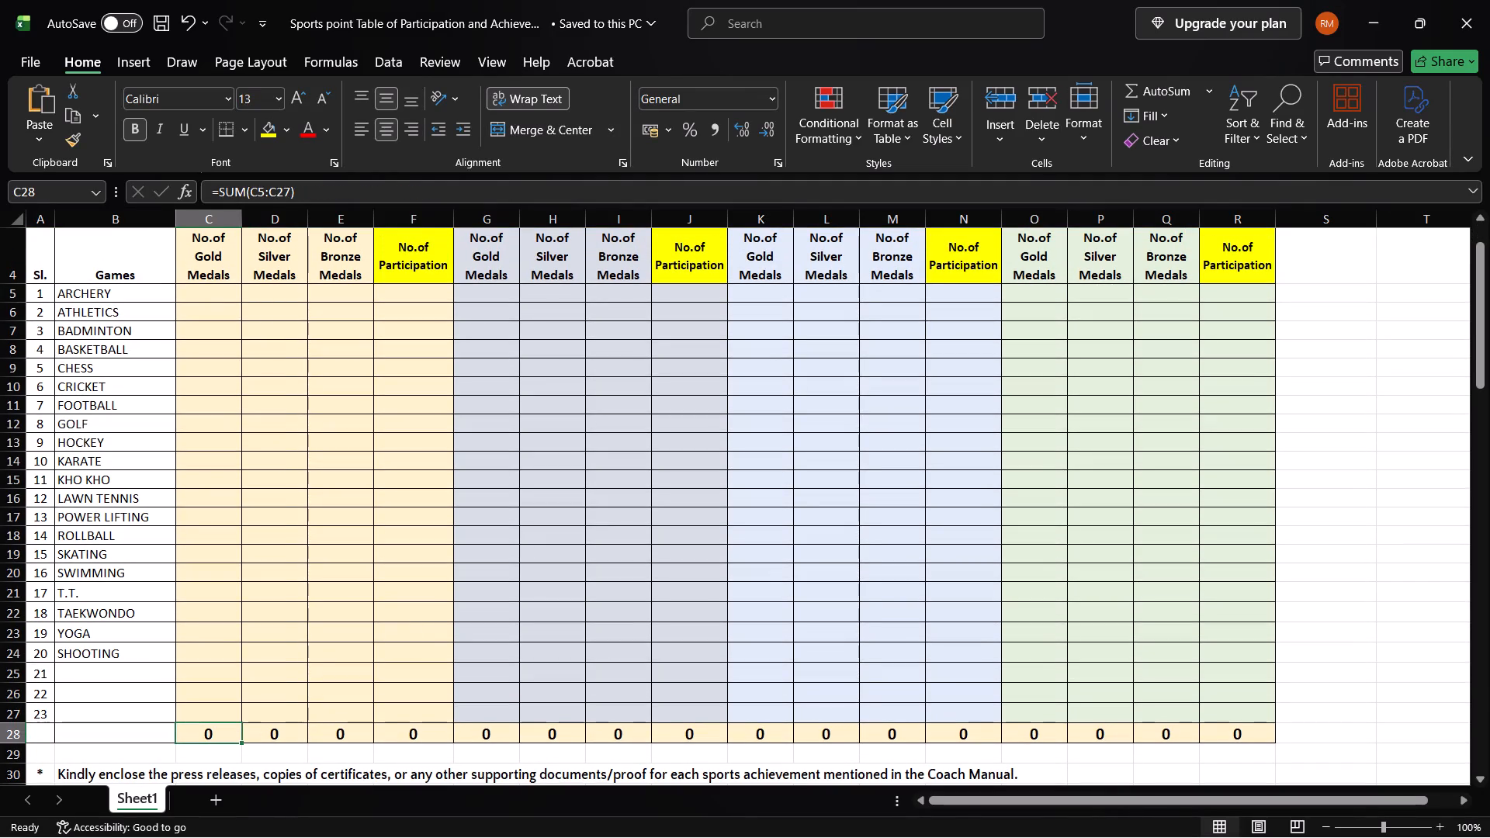
left_click(275, 290)
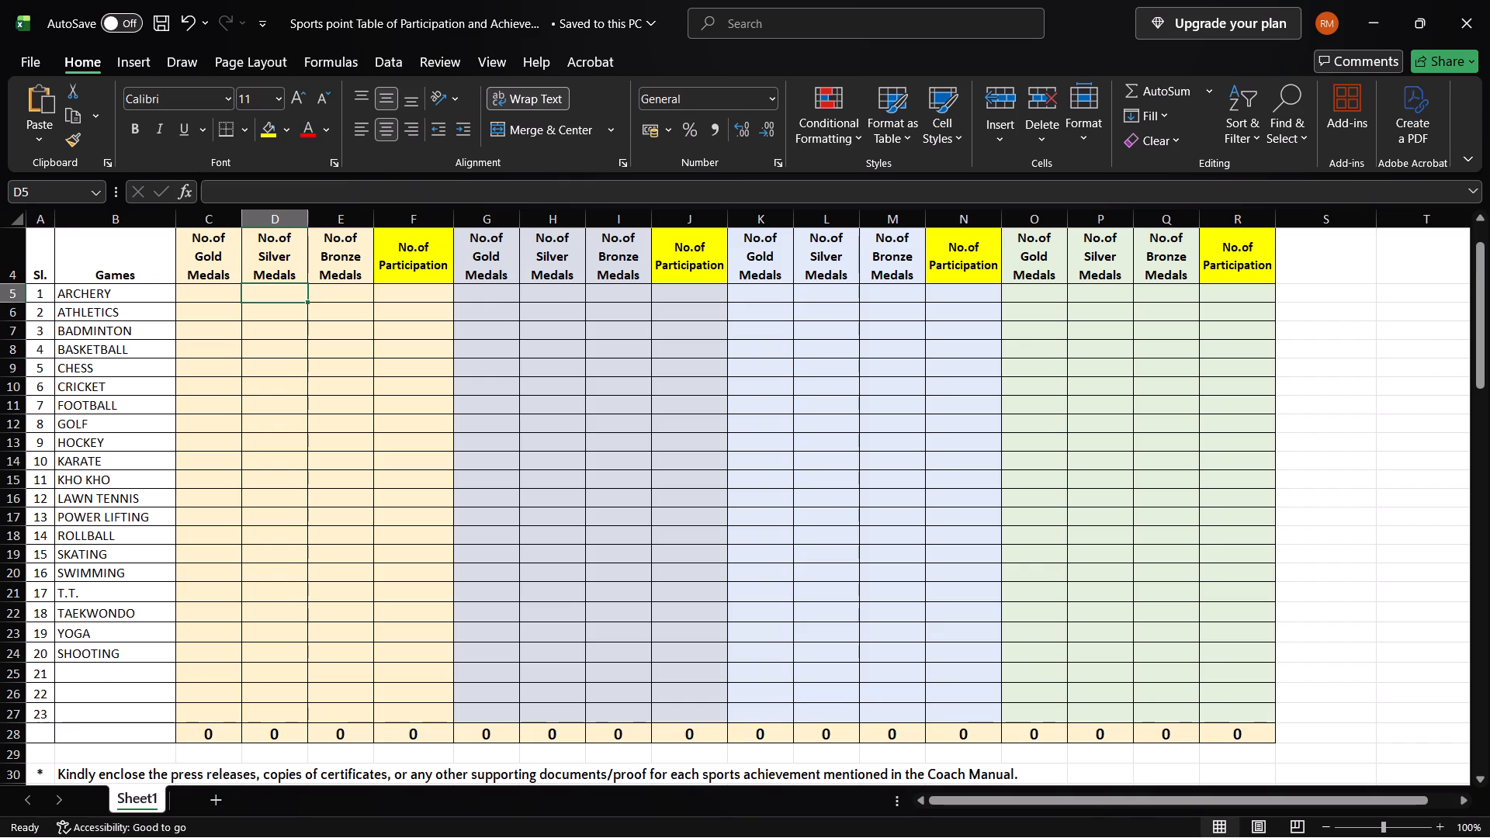
left_click(467, 311)
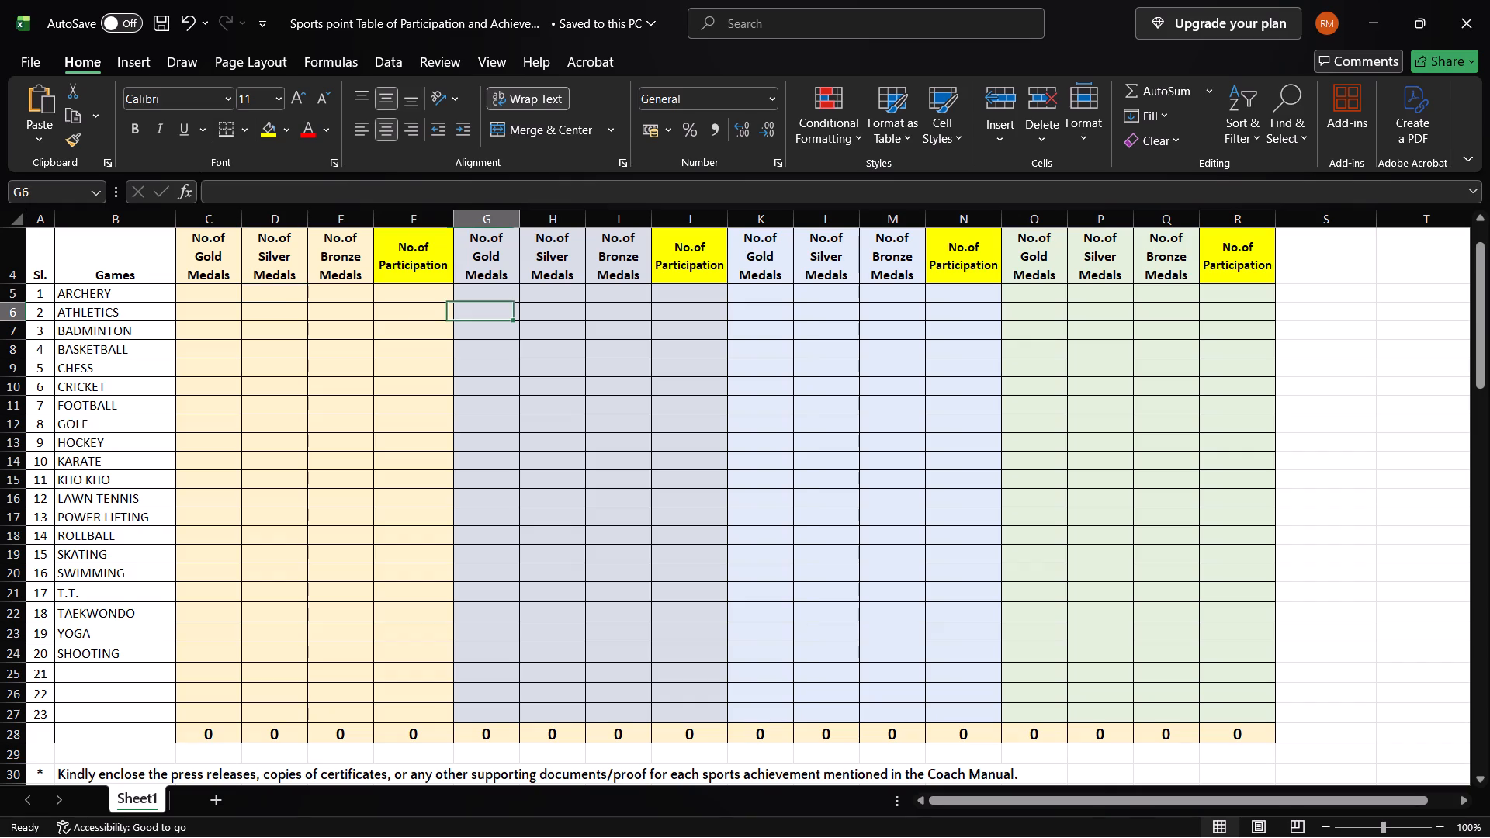
key("1")
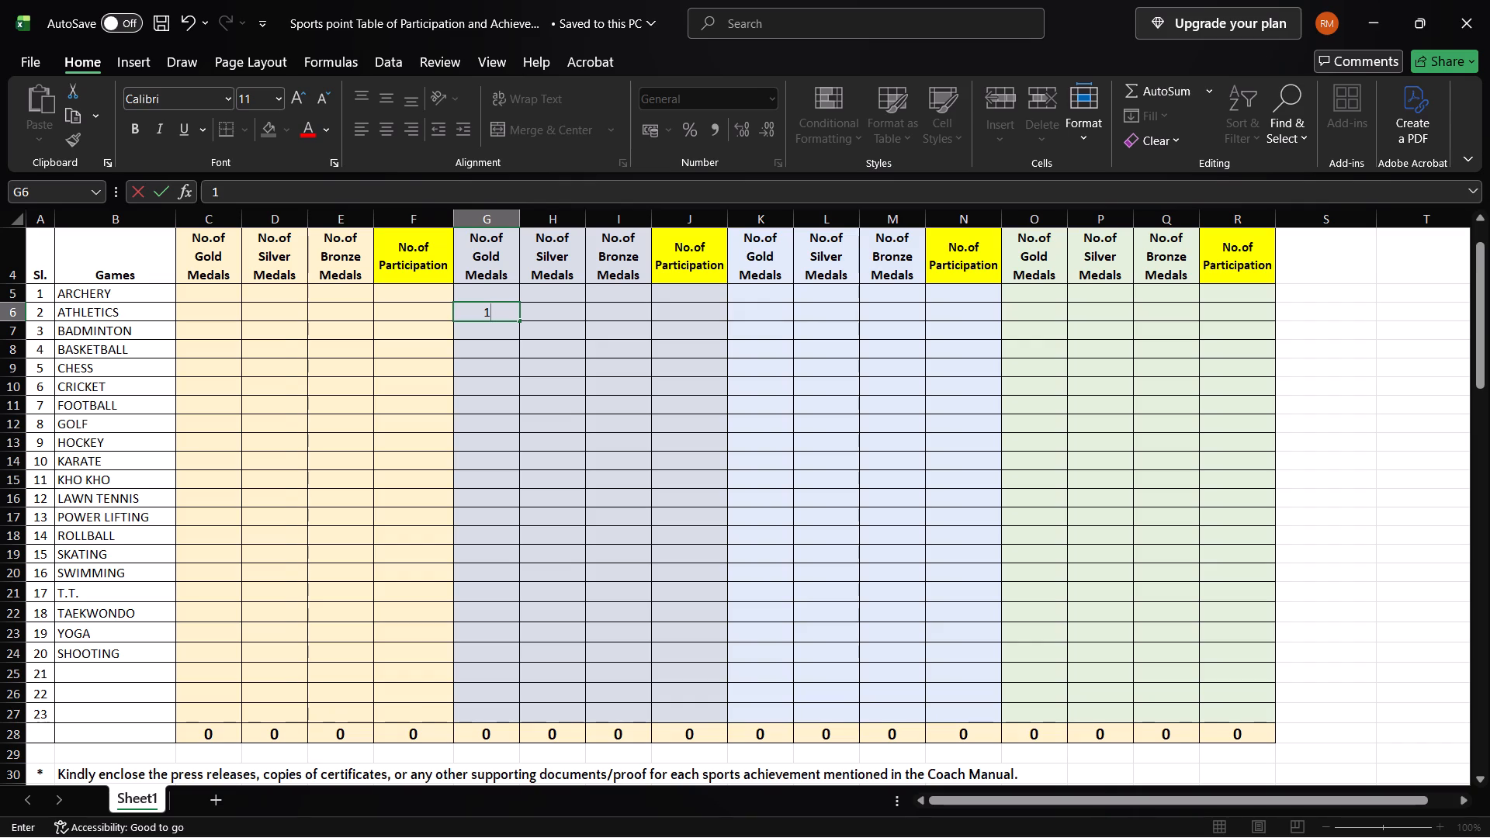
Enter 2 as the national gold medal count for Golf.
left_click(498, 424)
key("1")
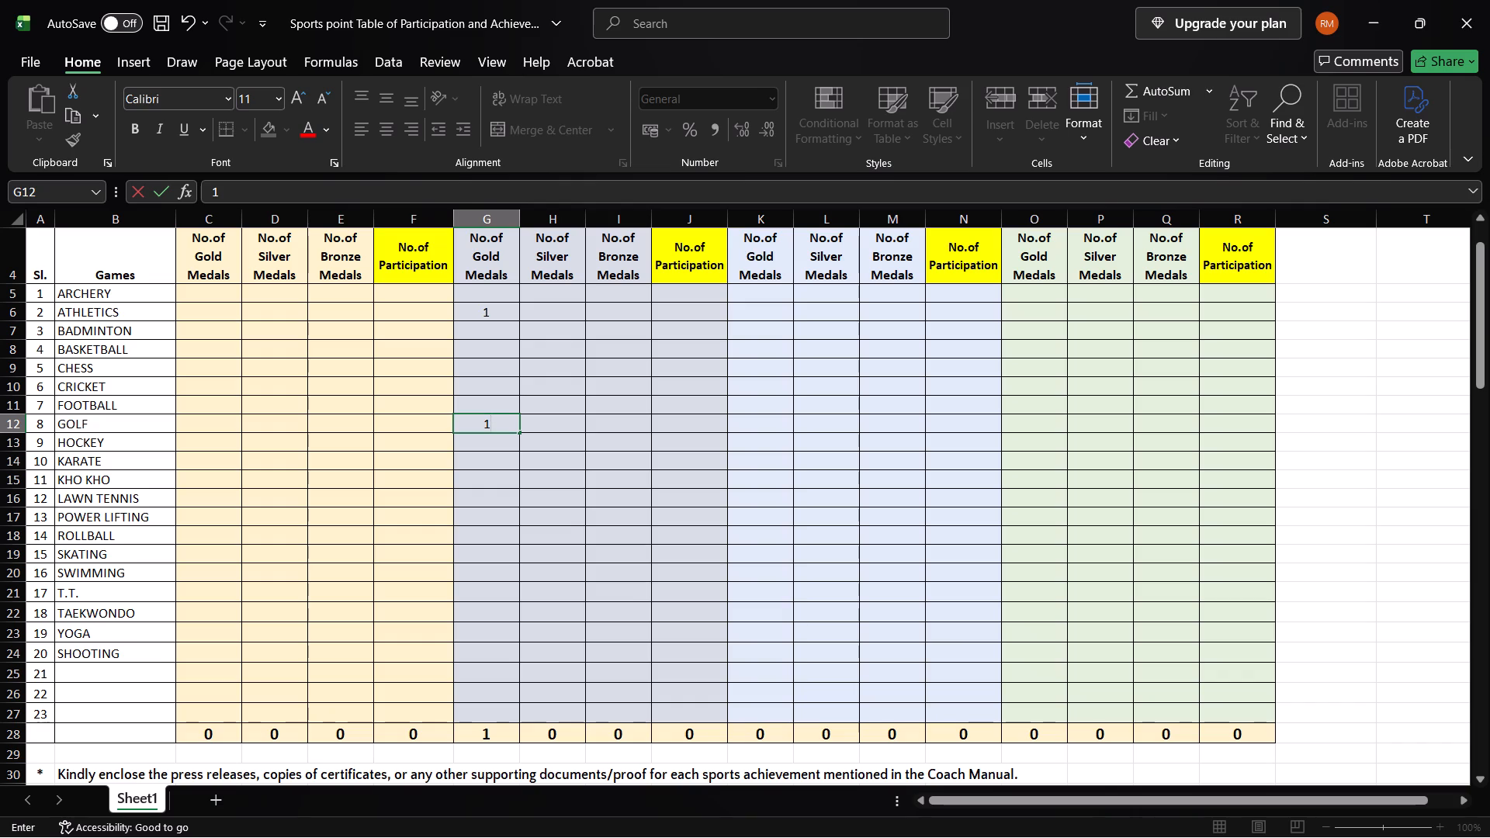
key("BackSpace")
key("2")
Enter 1 as the national gold medal count for Yoga.
scroll(498, 424, "up", 1)
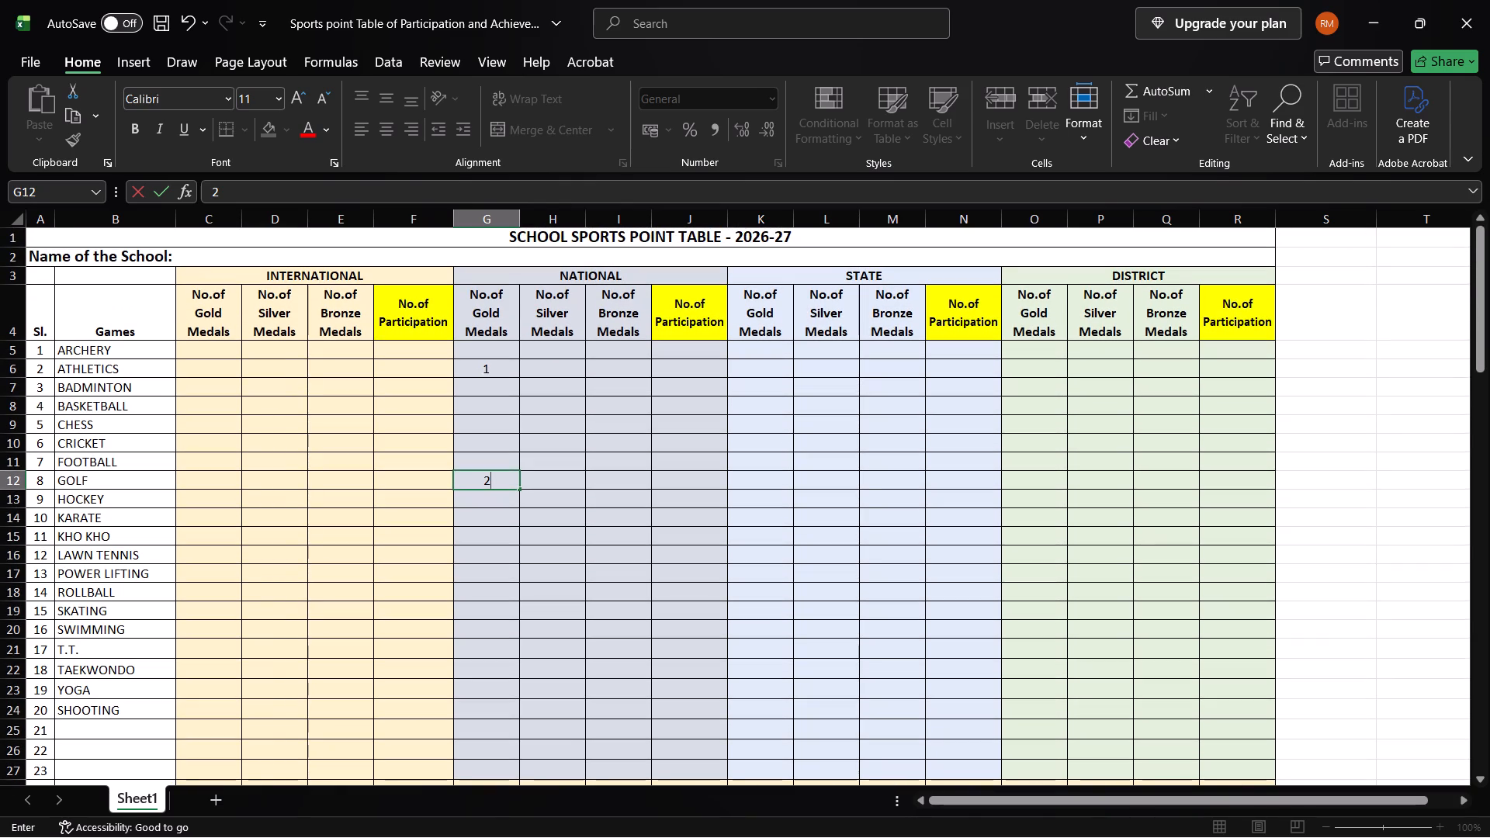
left_click(495, 698)
key("1")
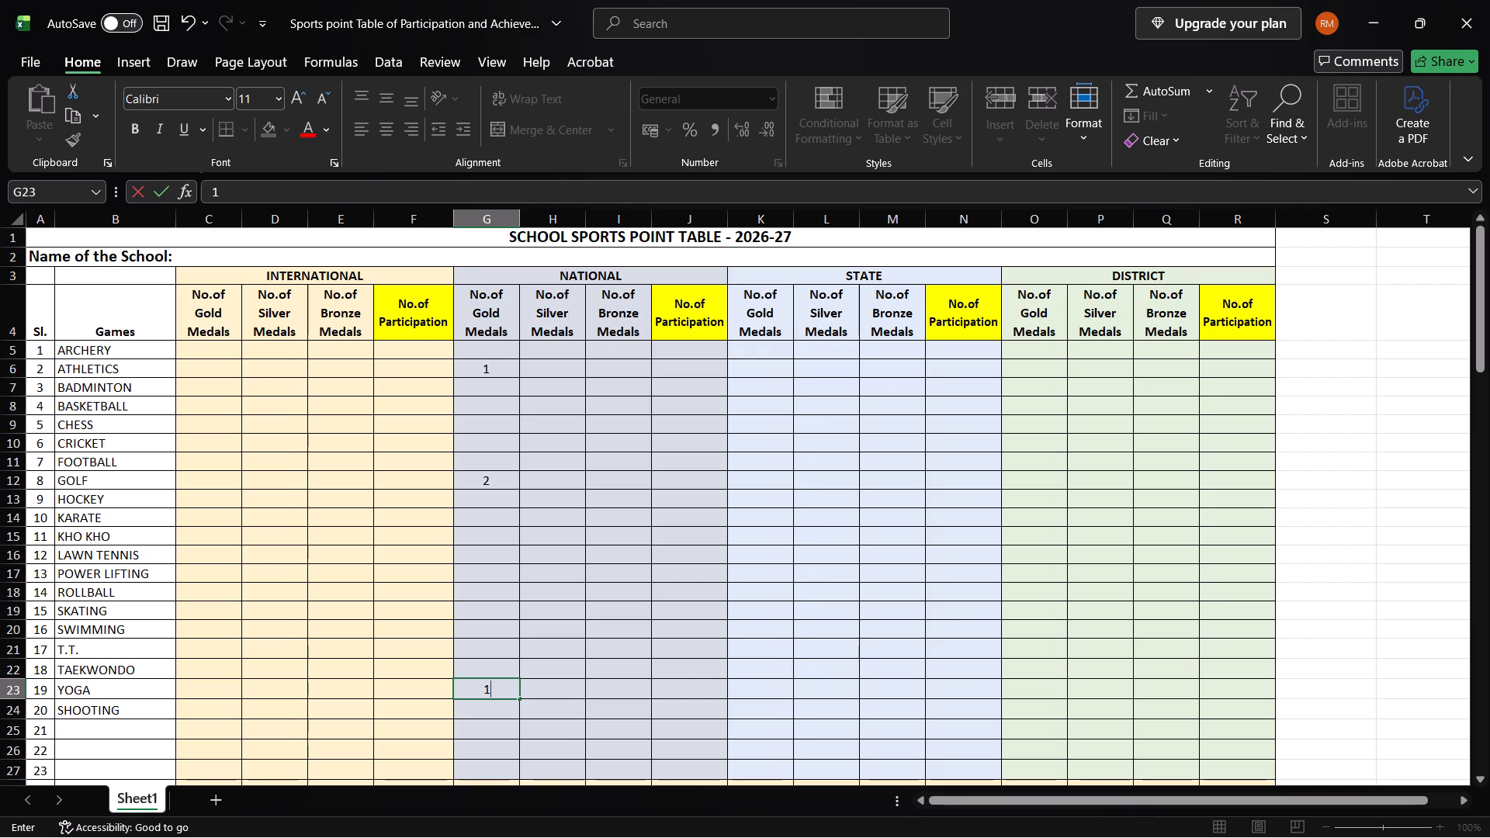
Clear Golf's national gold medal count and enter 2 in that column for Lawn Tennis instead.
left_click(539, 487)
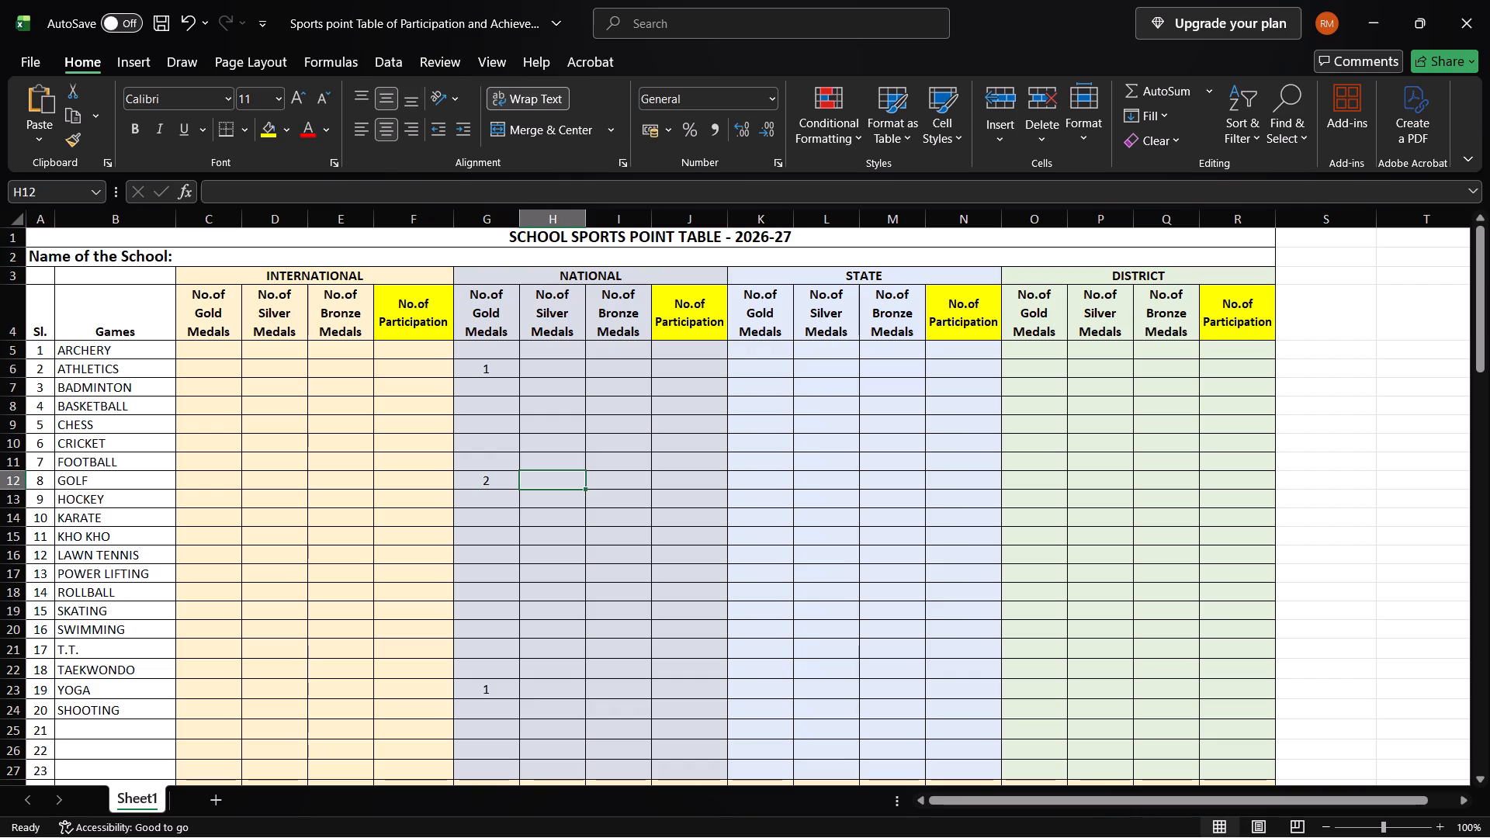
left_click(465, 482)
key("BackSpace")
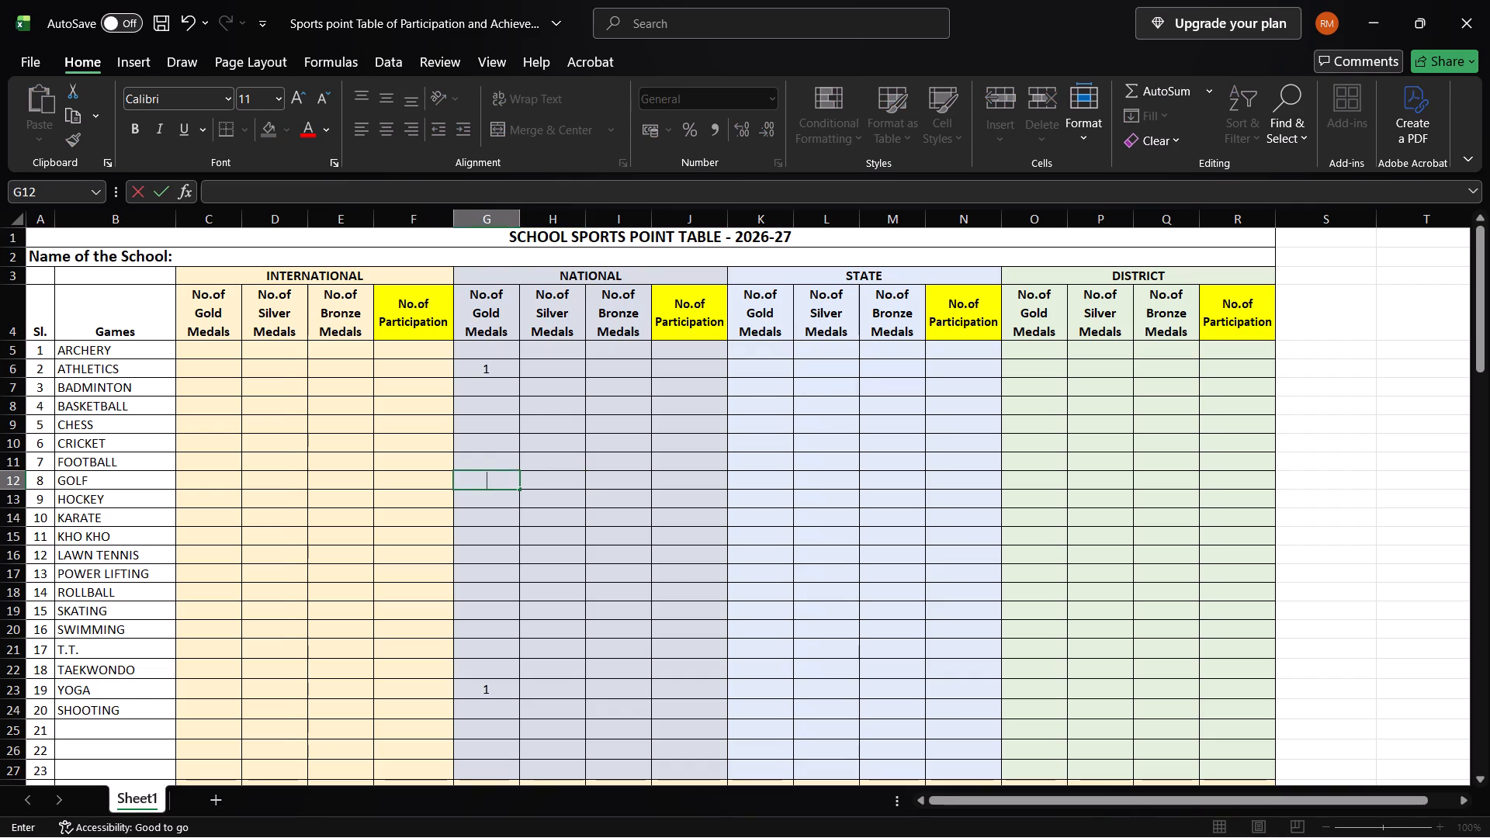
left_click(466, 552)
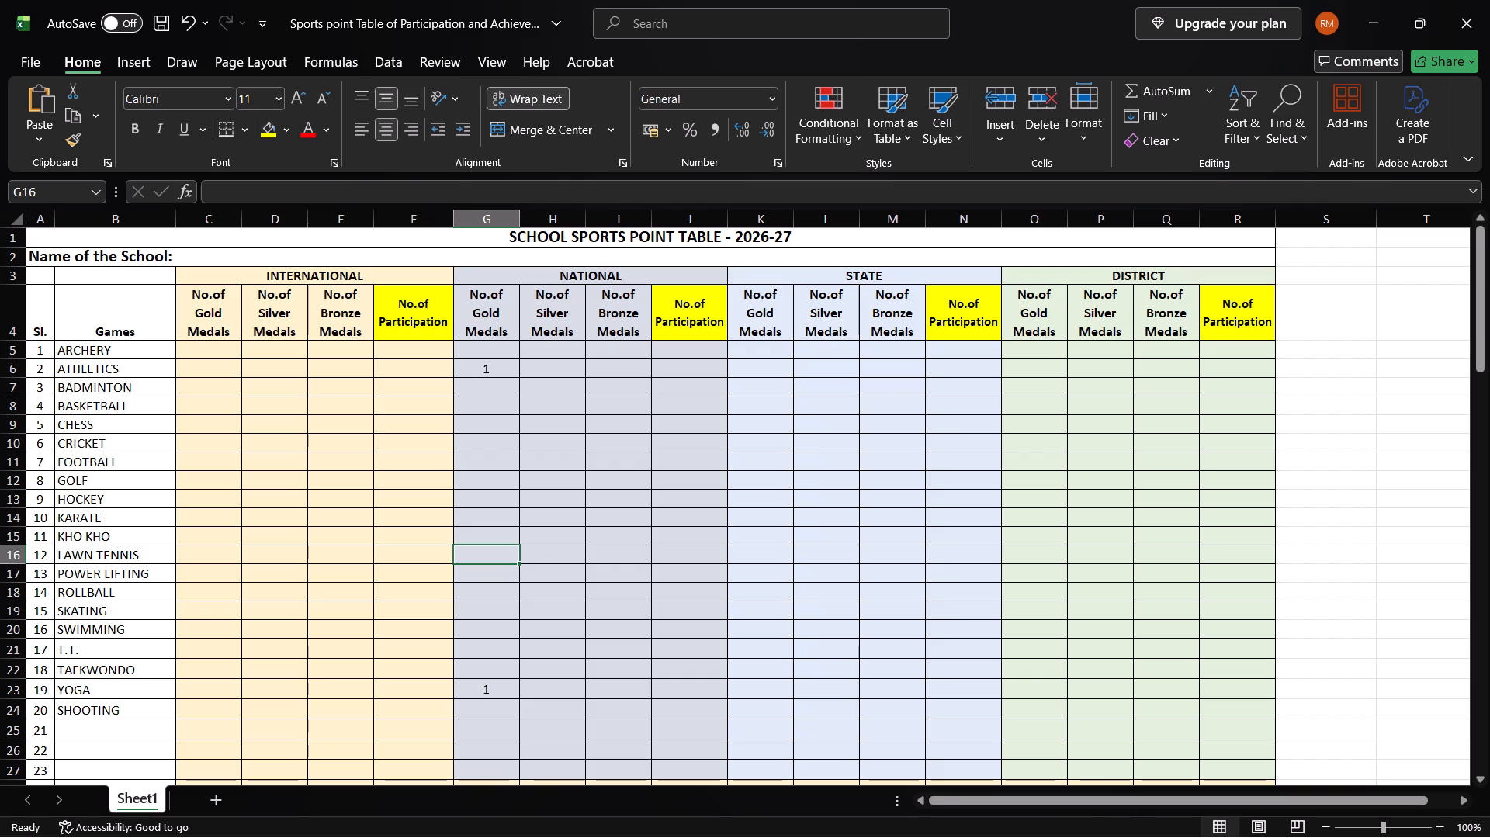
key("2")
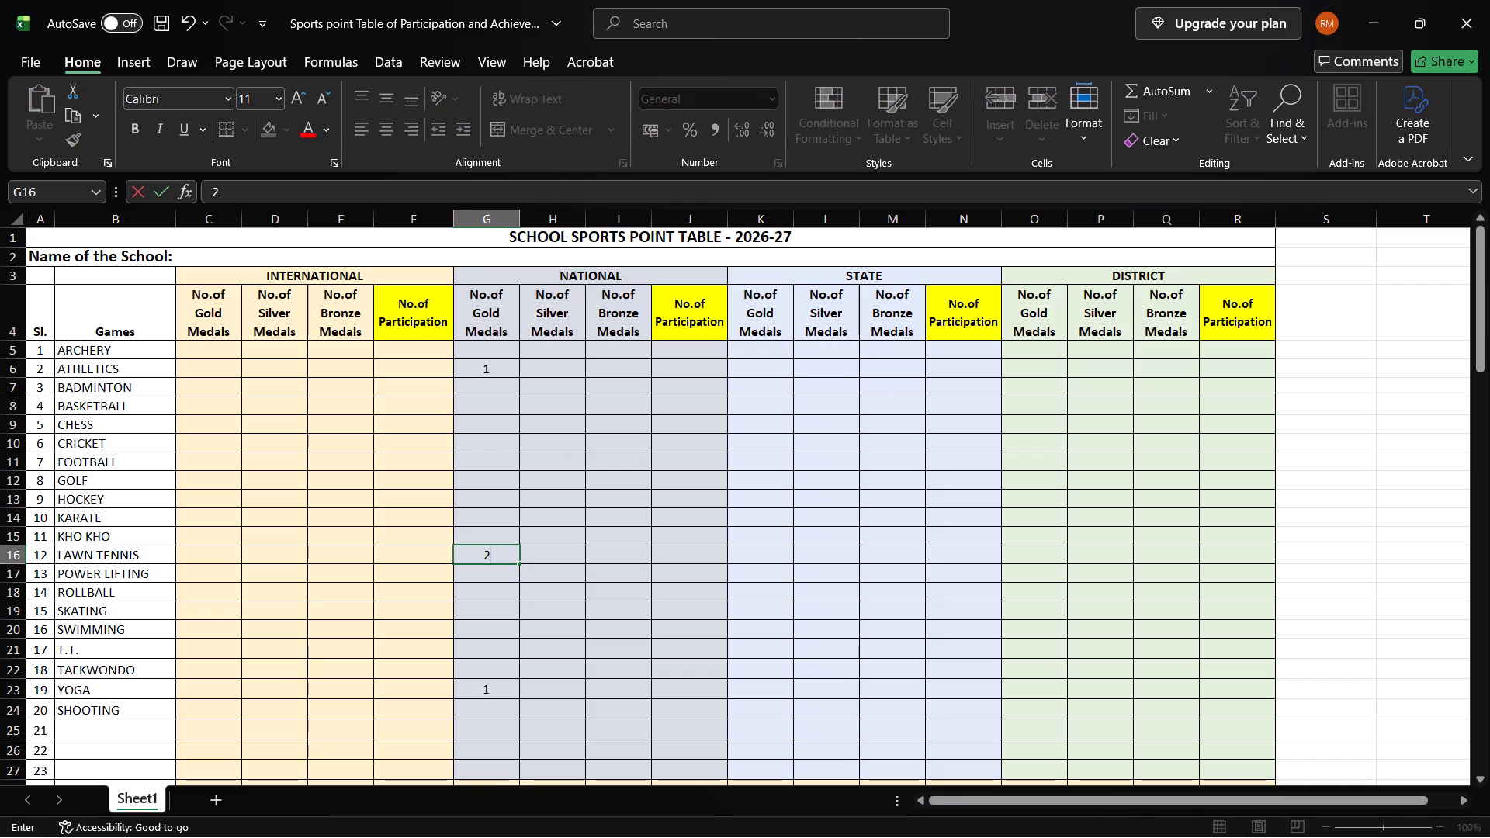
Enter 1 as the district gold medal count for Archery.
left_click(215, 347)
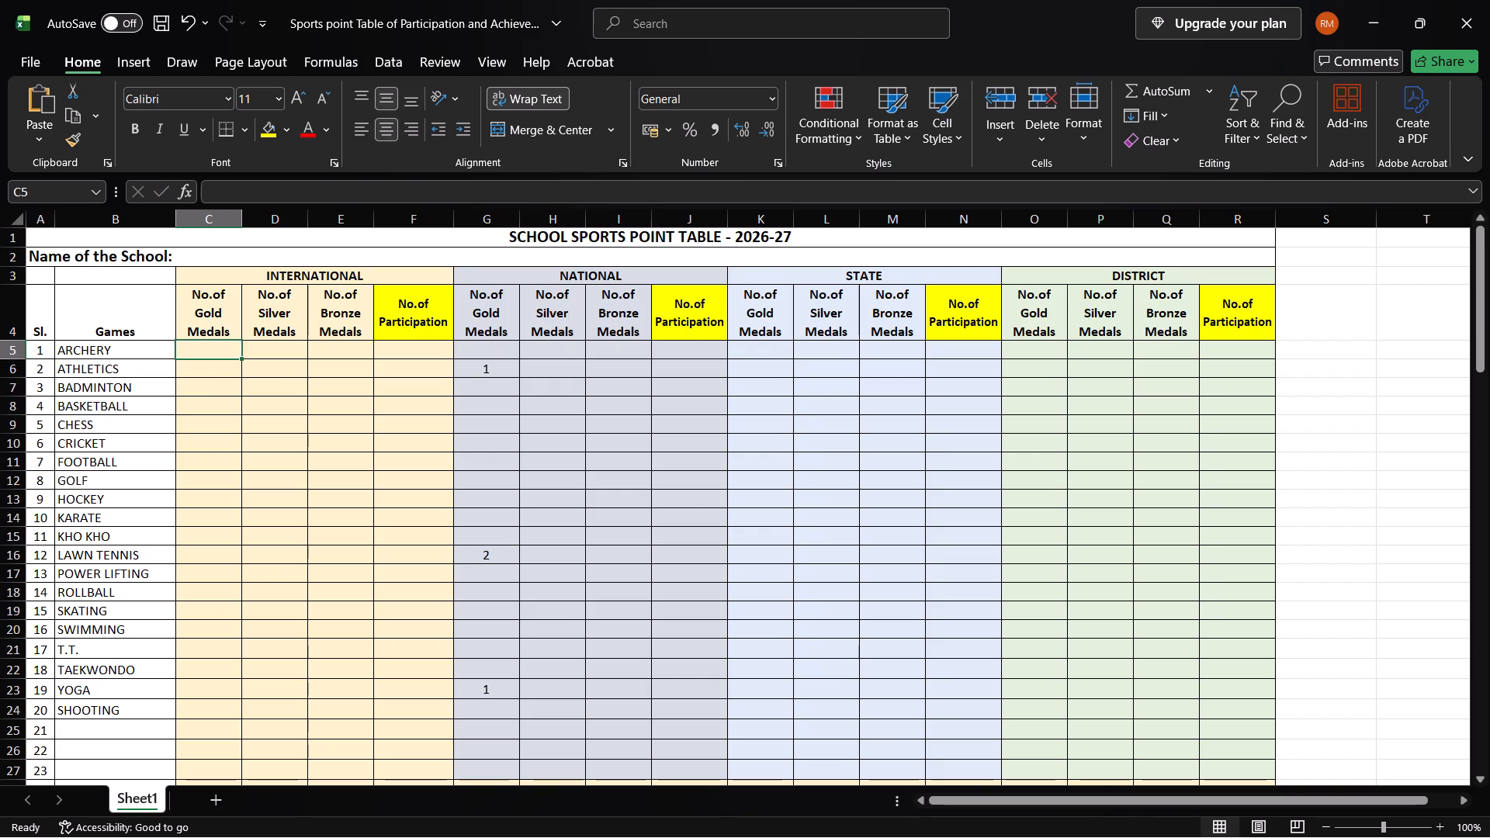
left_click(212, 355)
key("Right")
key("Right")
key("Right")
key("Right")
key("Right")
key("Right")
key("Right")
key("Right")
key("Right")
key("Right")
key("Right")
key("Right")
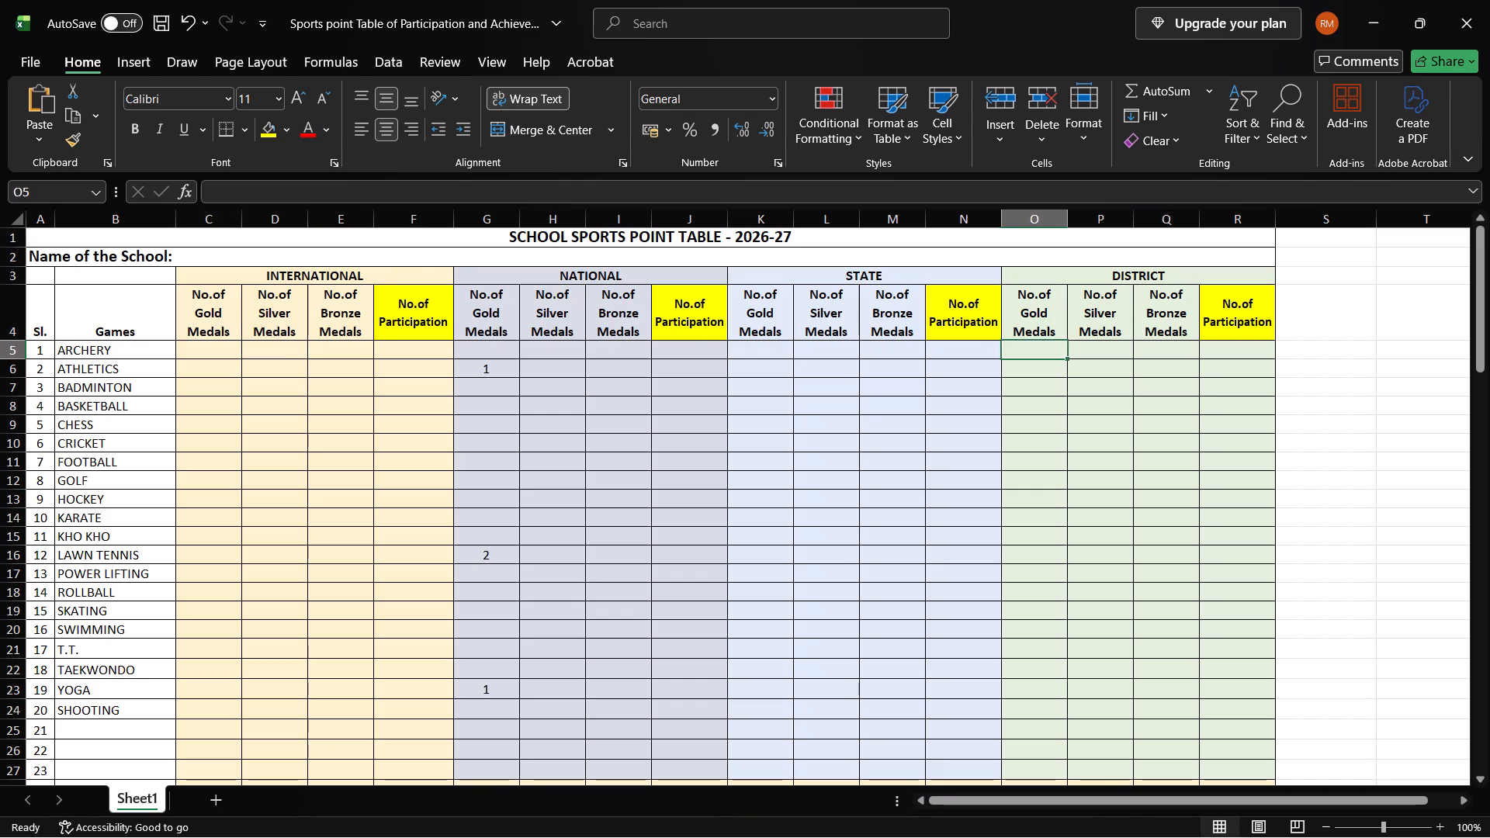
key("1")
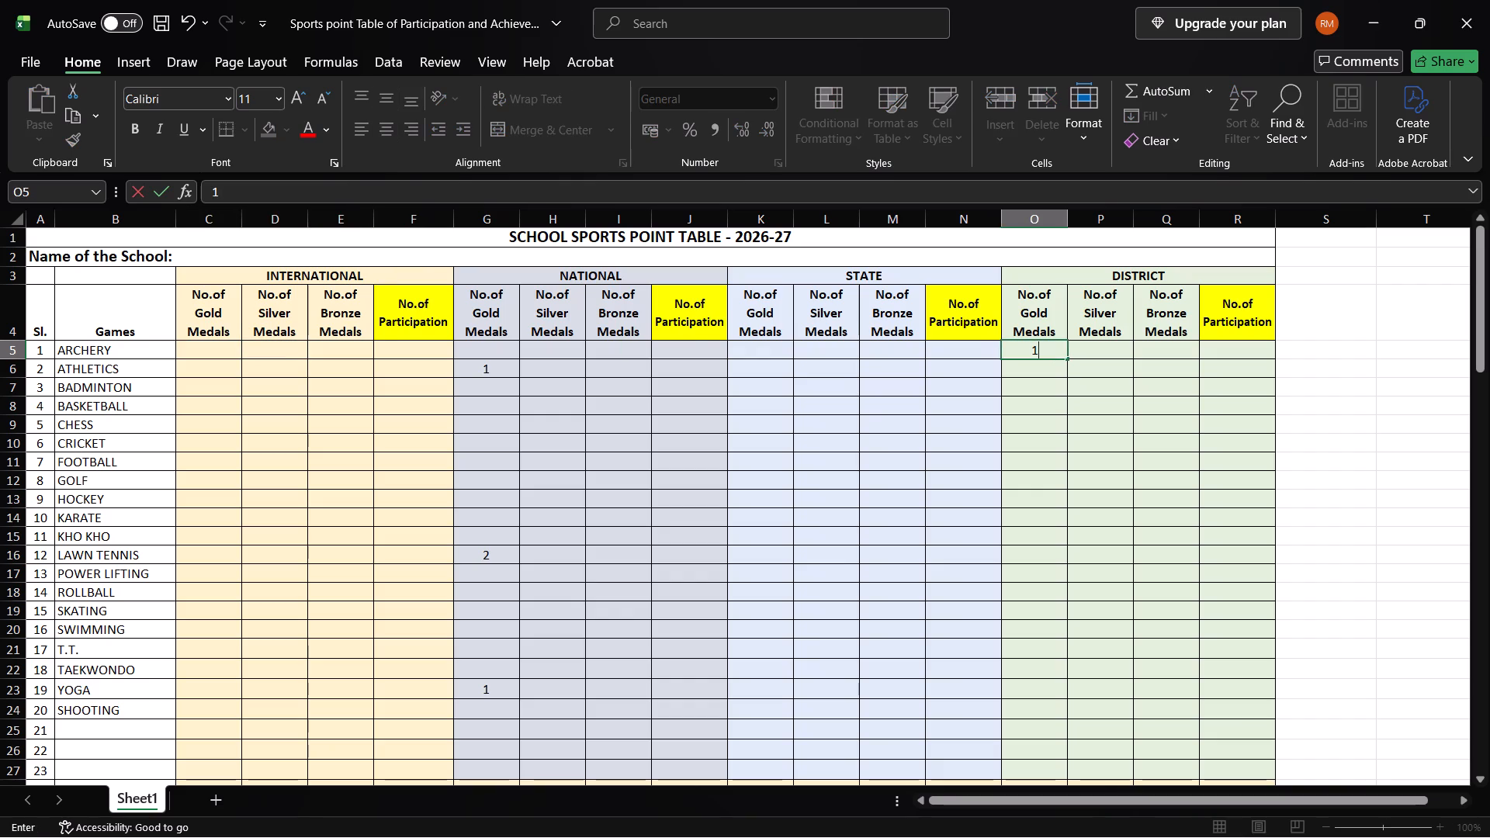
key("Right")
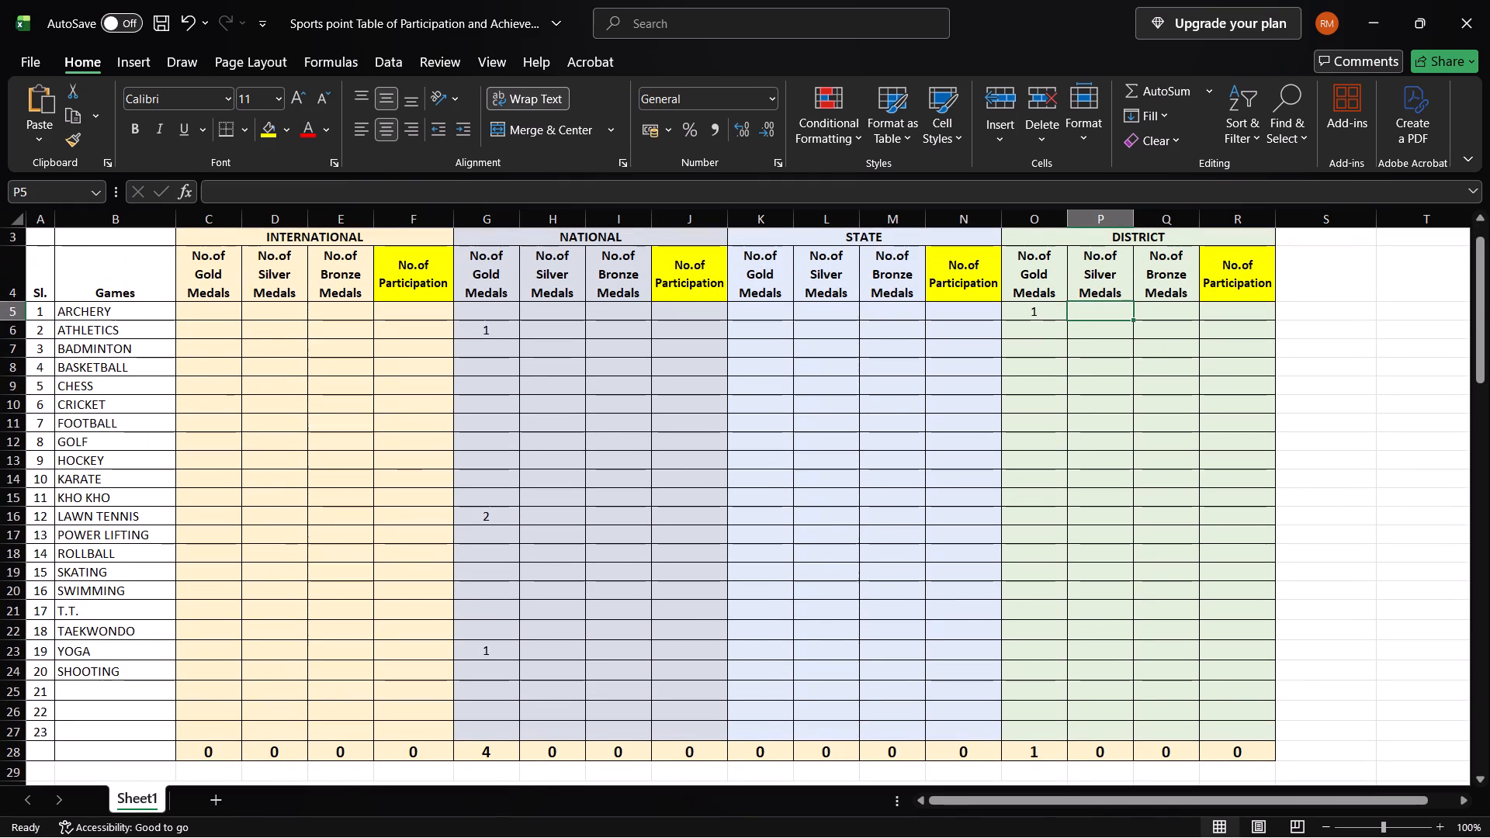
Enter 1 as the district participation count for Archery.
scroll(268, 421, "down", 1)
scroll(268, 421, "up", 1)
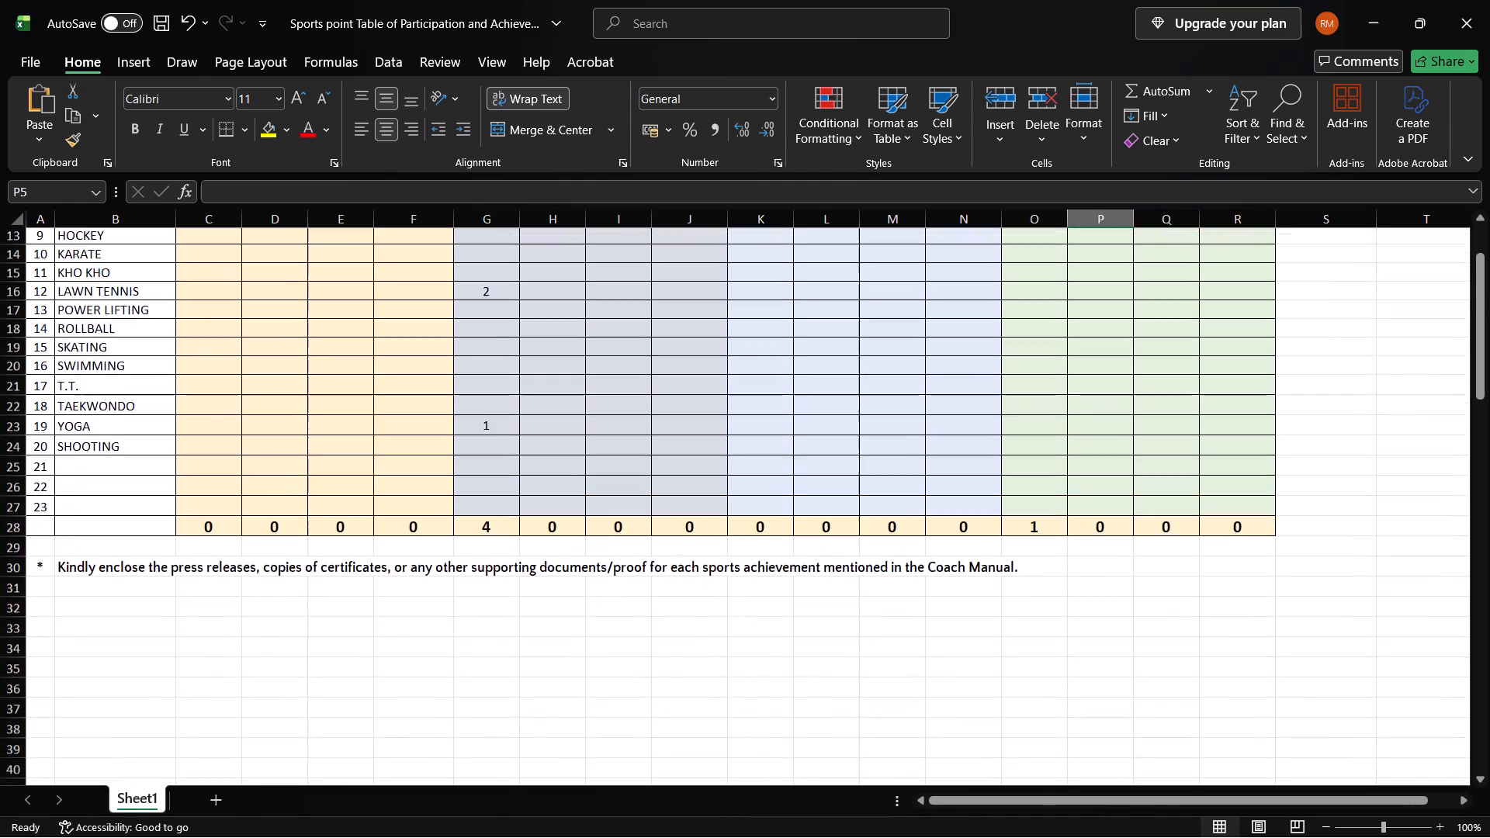
scroll(268, 421, "up", 1)
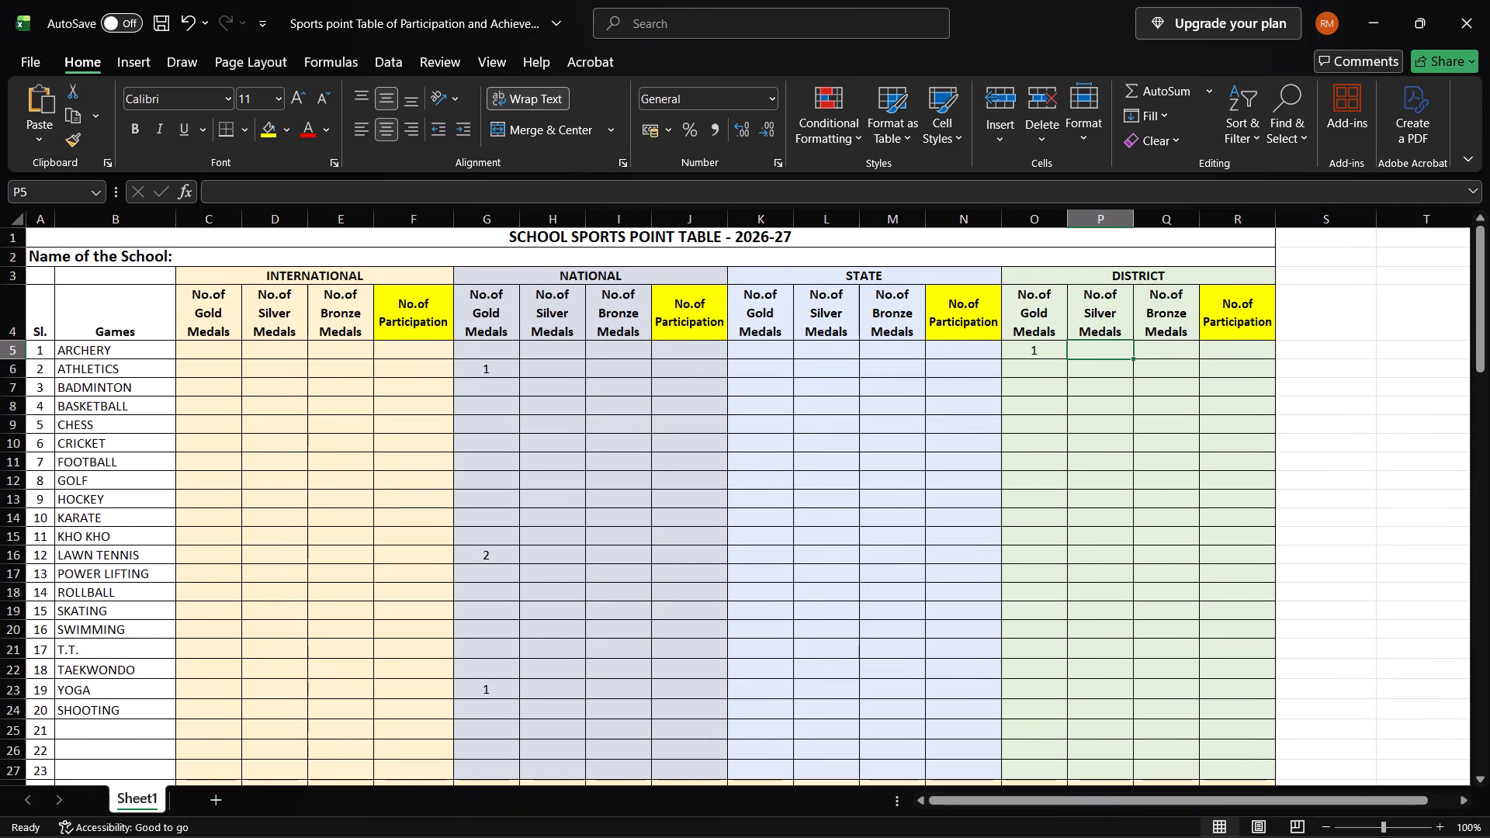
left_click(188, 354)
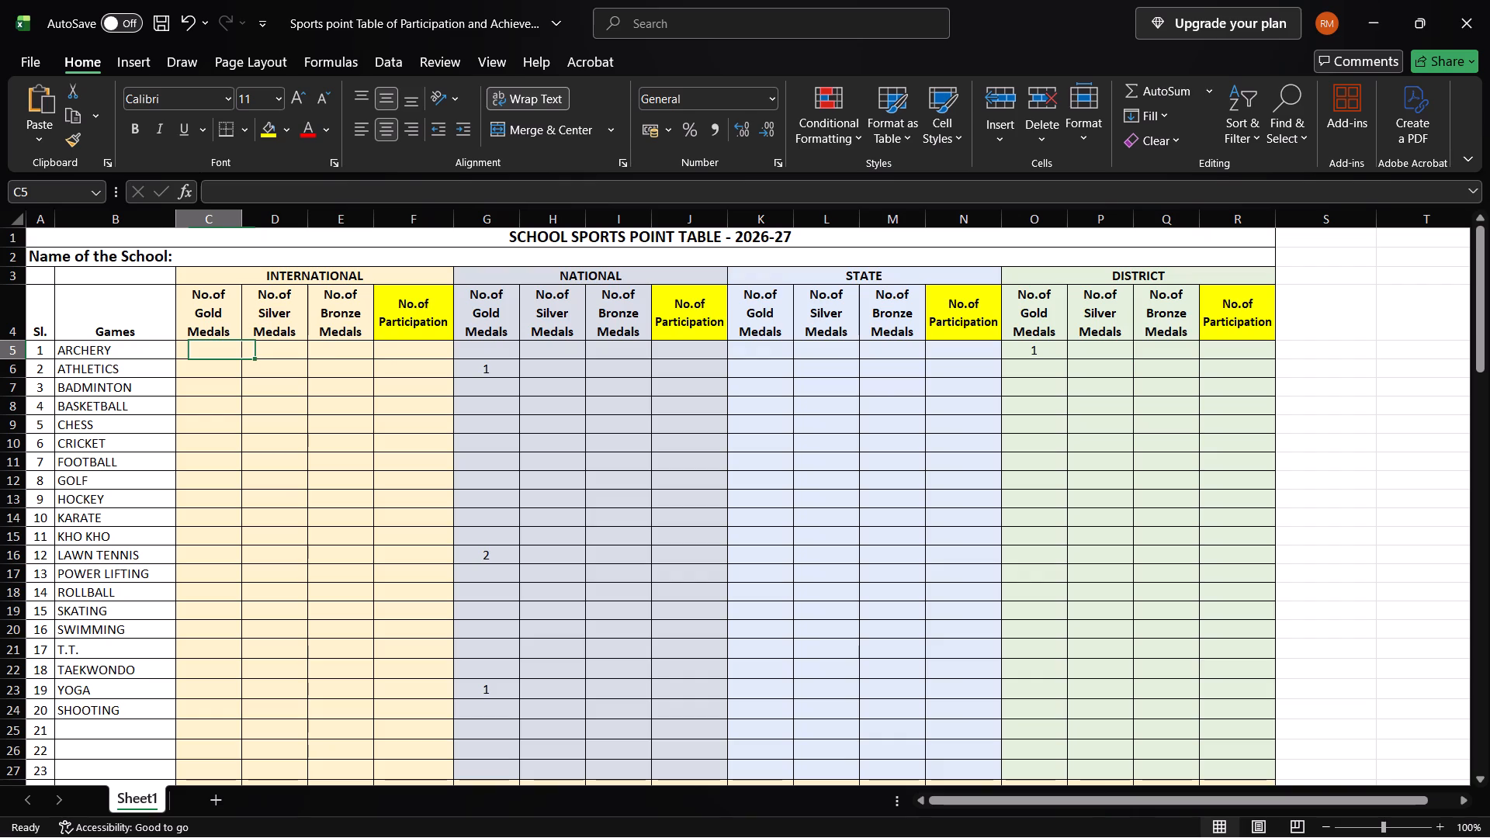
key("Right")
key("Right")
key("Right")
key("Right")
key("Right")
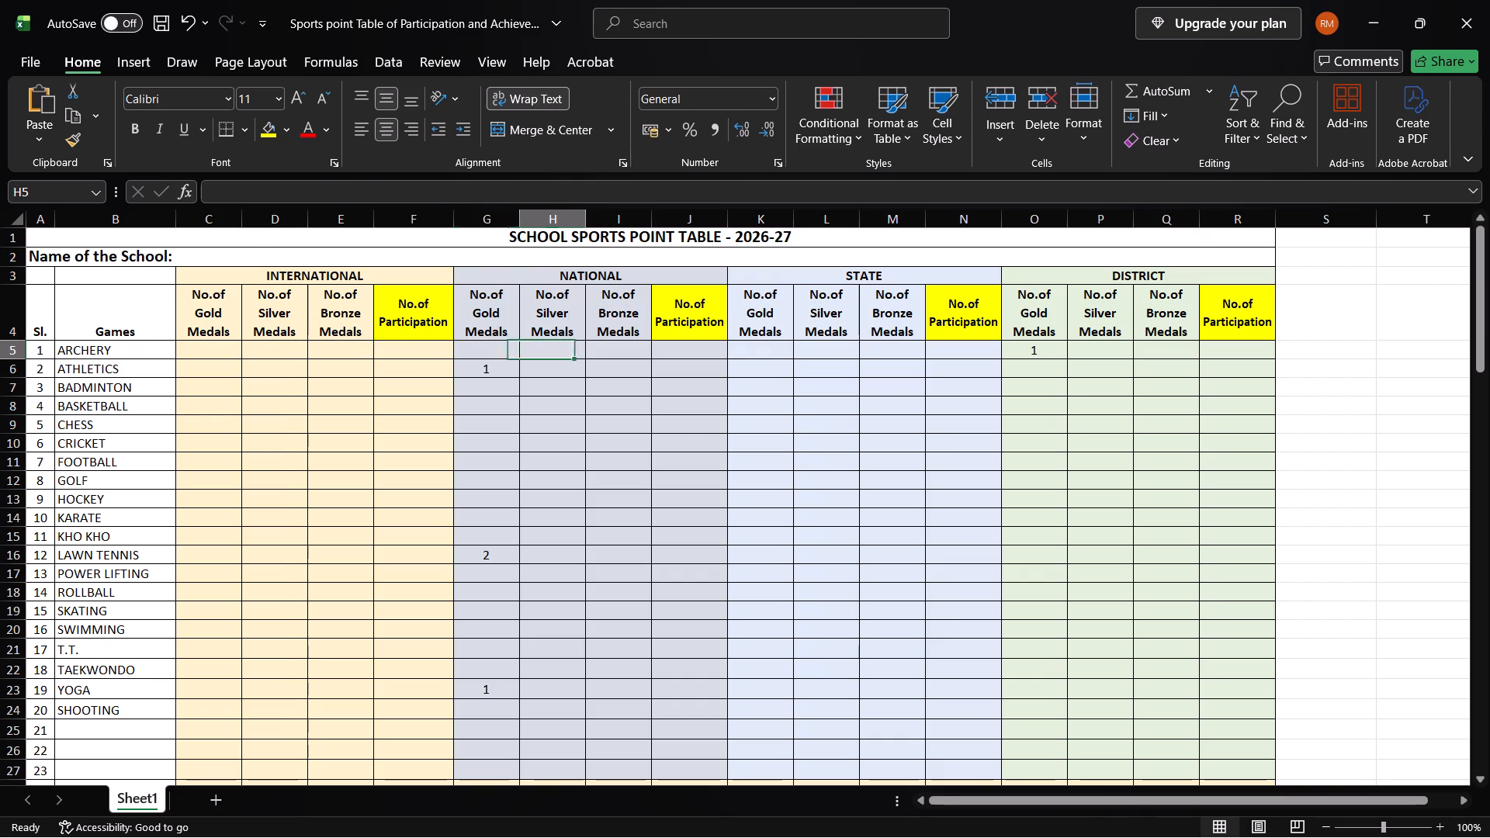
key("Right")
key("Right")
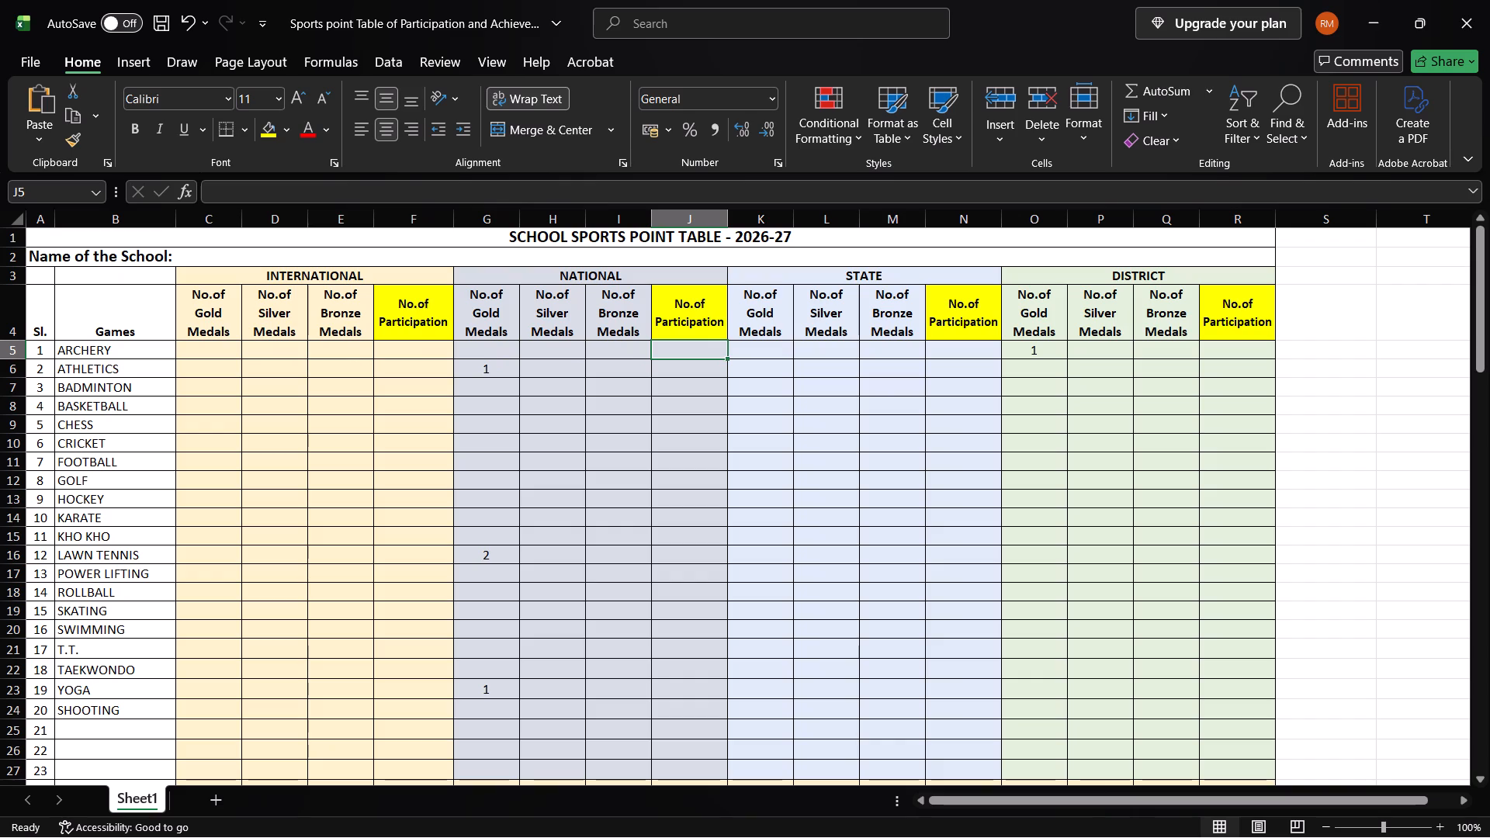
key("Right")
key("Right")
key("Right")
key("Right")
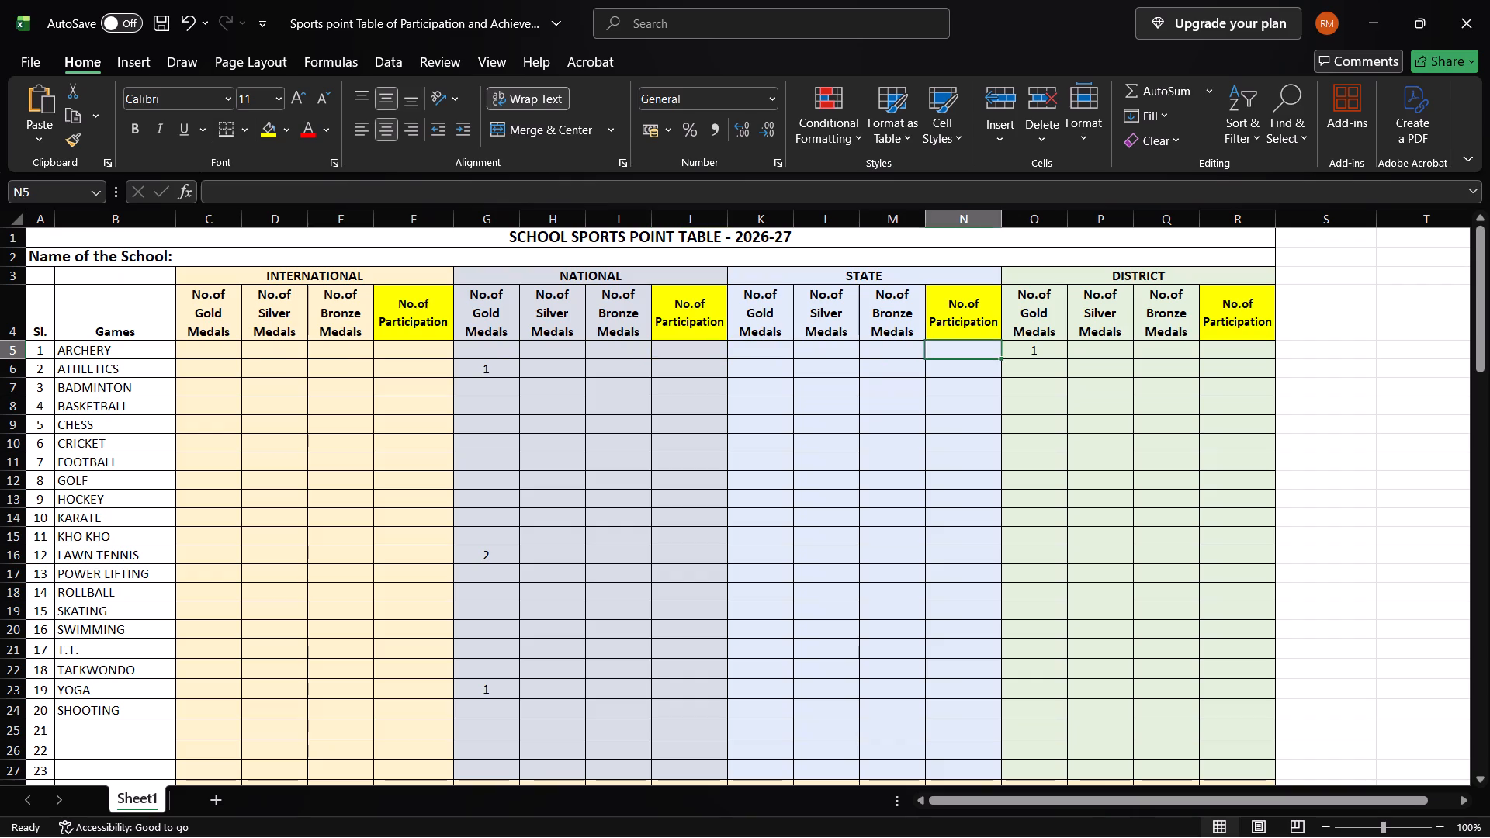
key("Right")
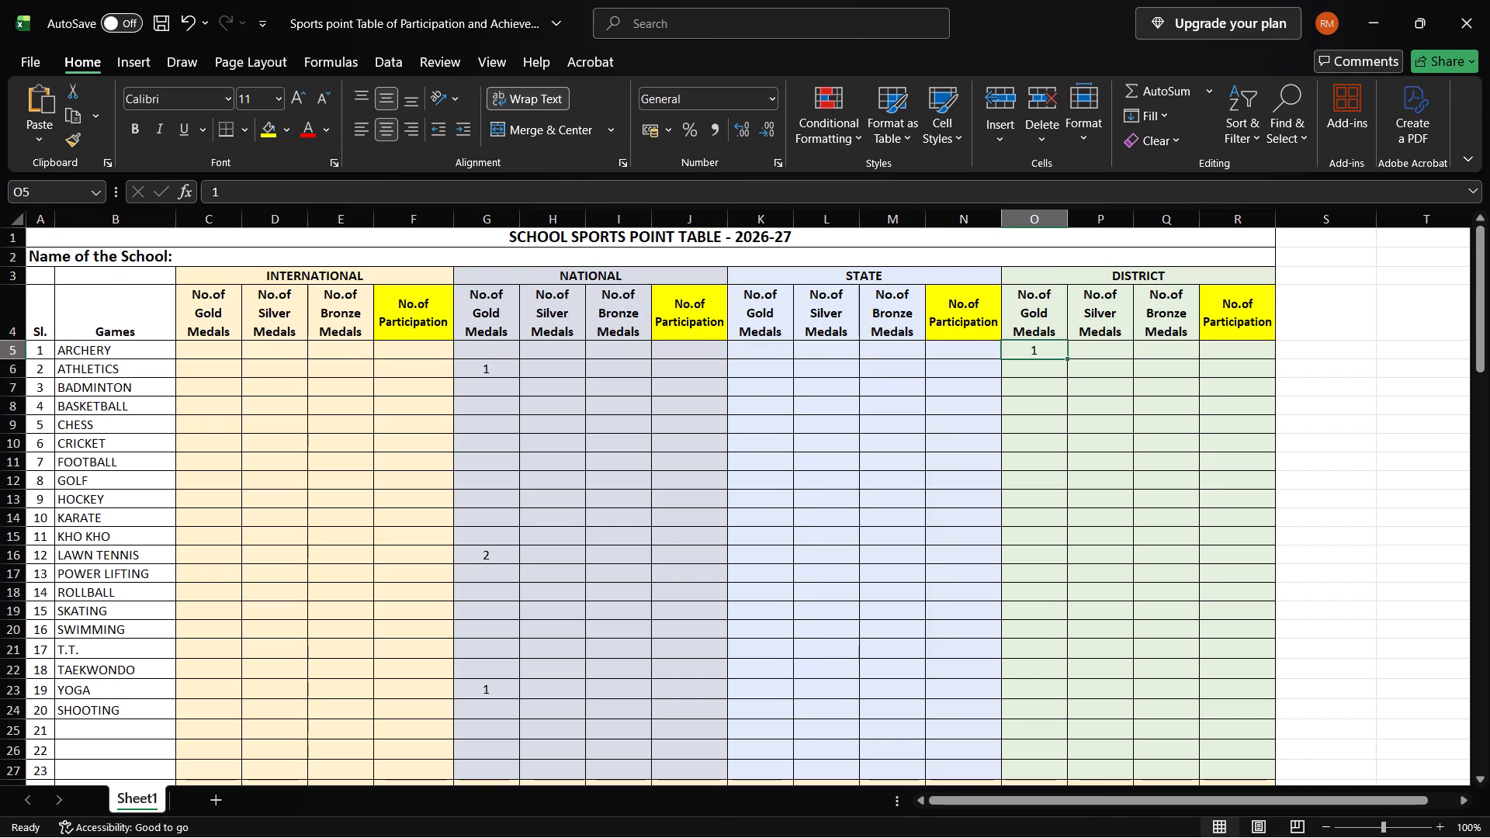
key("Right")
key("Right")
key("Right")
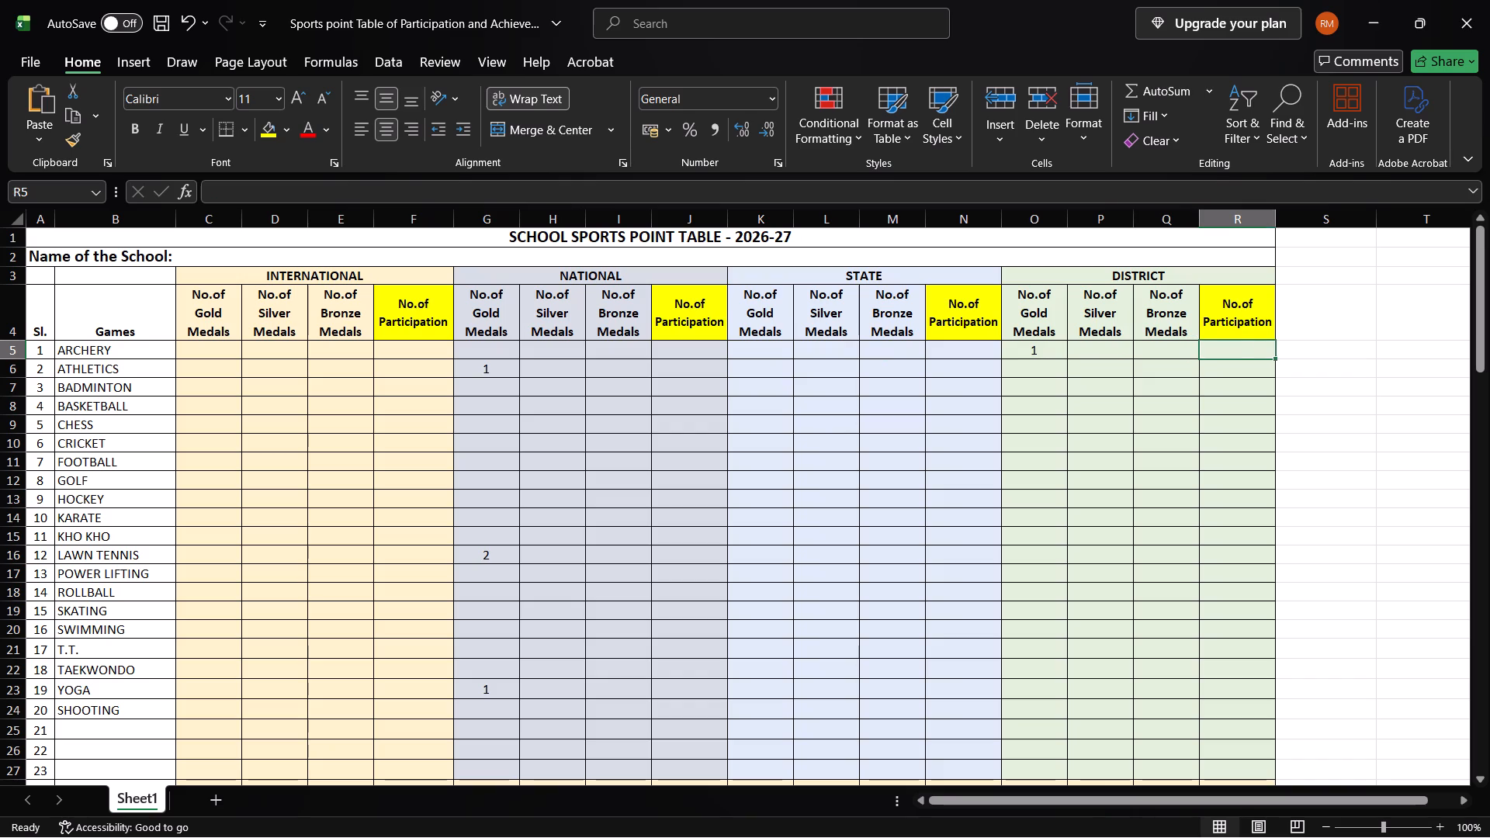
key("1")
key("Down")
Enter 4 as the national participation count for Athletics.
key("Left")
key("Left")
key("Left")
key("Left")
key("Left")
key("Left")
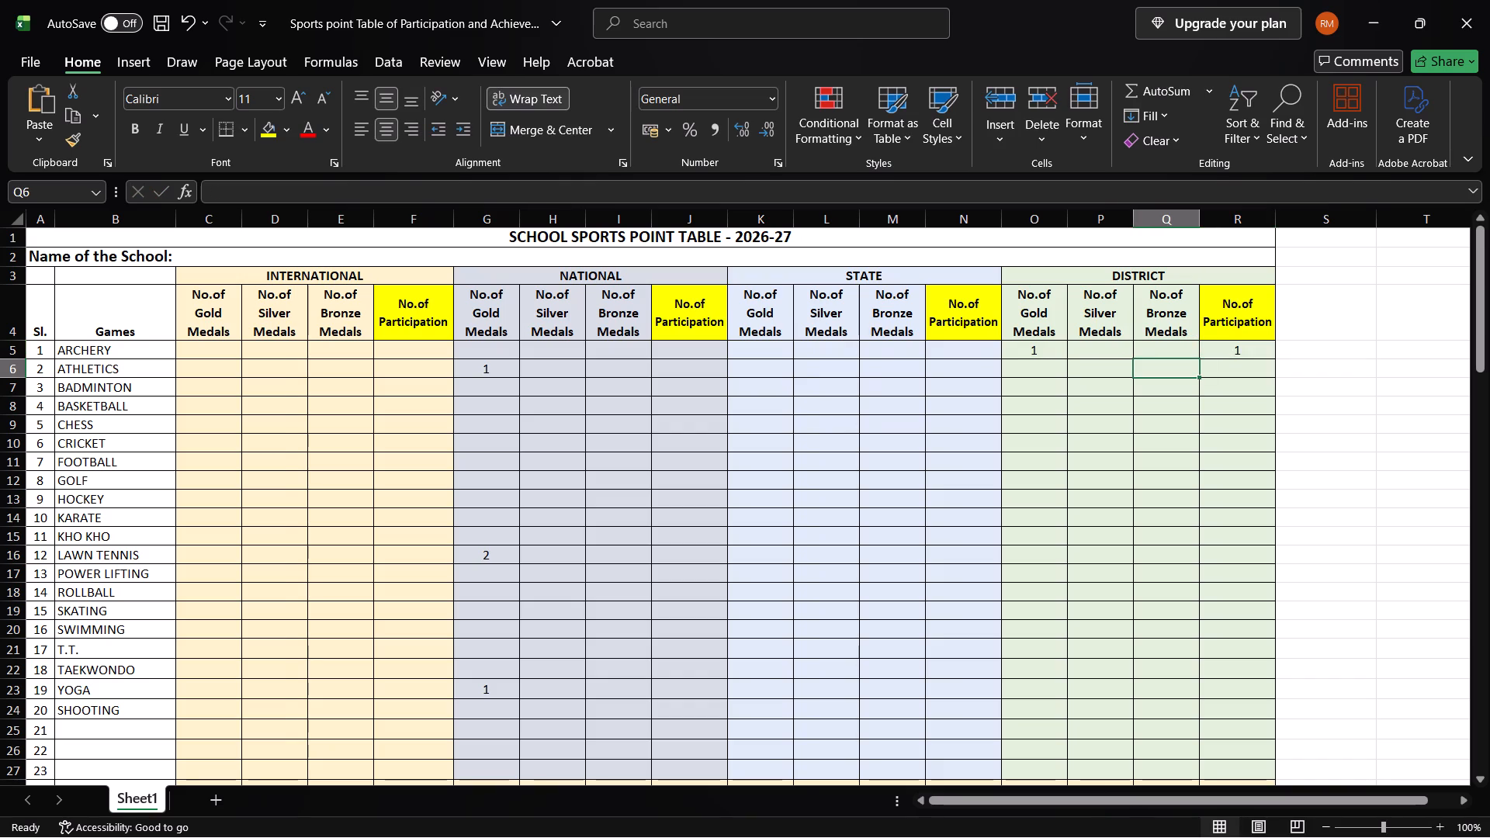
key("Left")
key("Left")
key("Left")
key("Left")
key("Left")
key("Left")
key("Left")
key("Left")
key("Left")
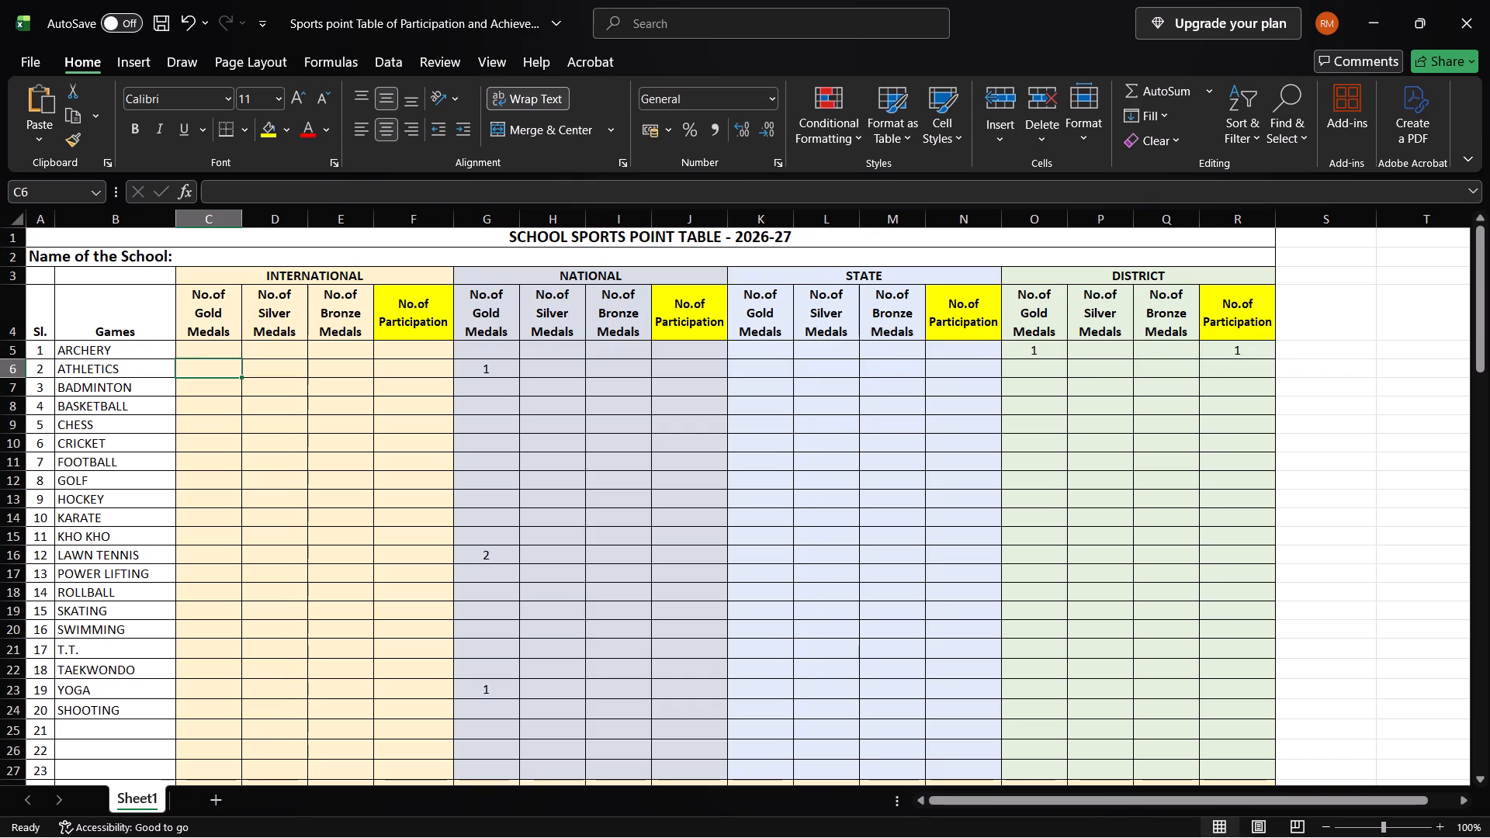
key("Right")
key("Right")
key("Right")
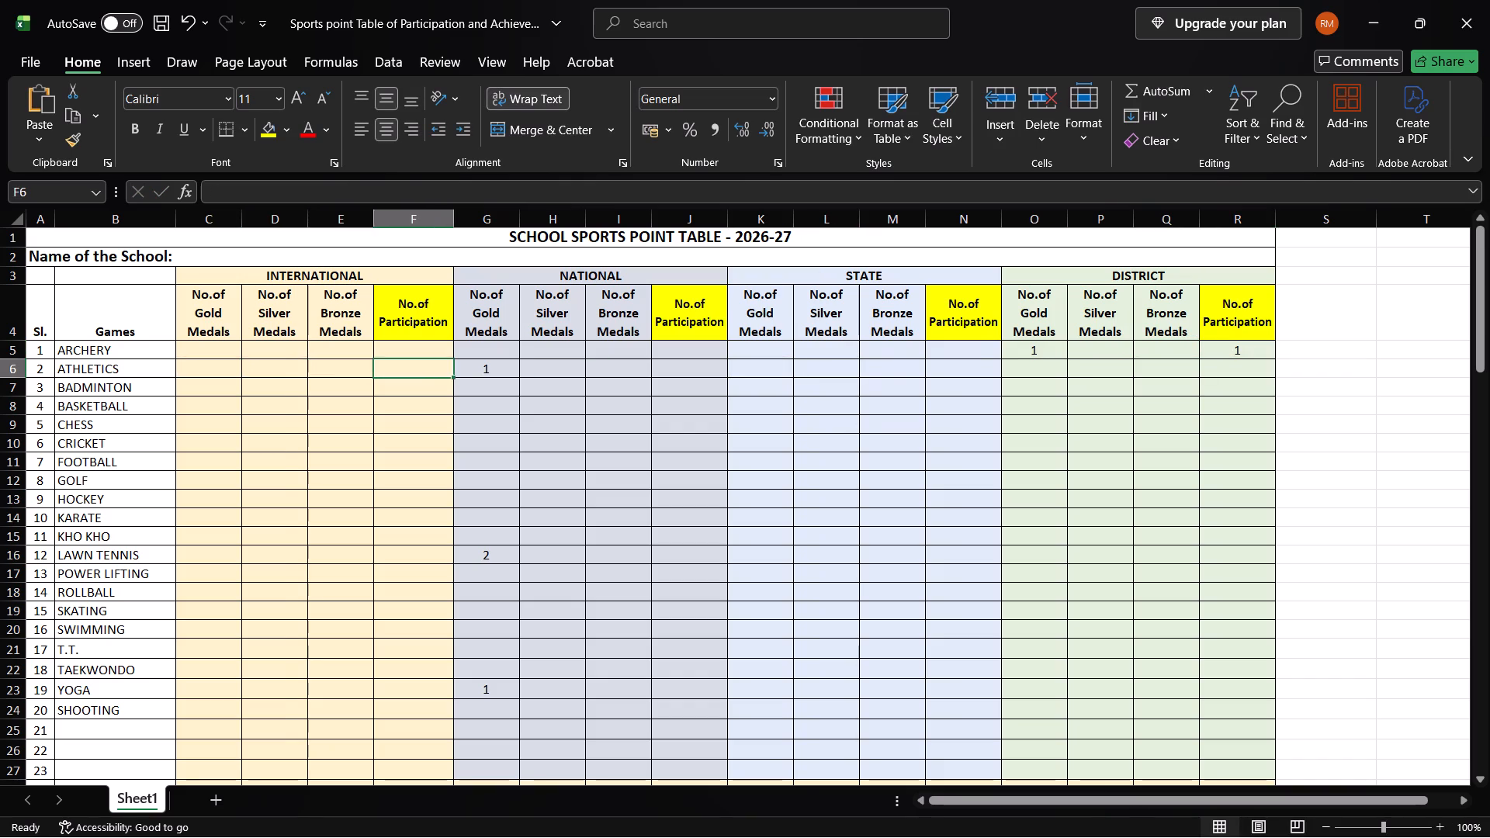
key("Right")
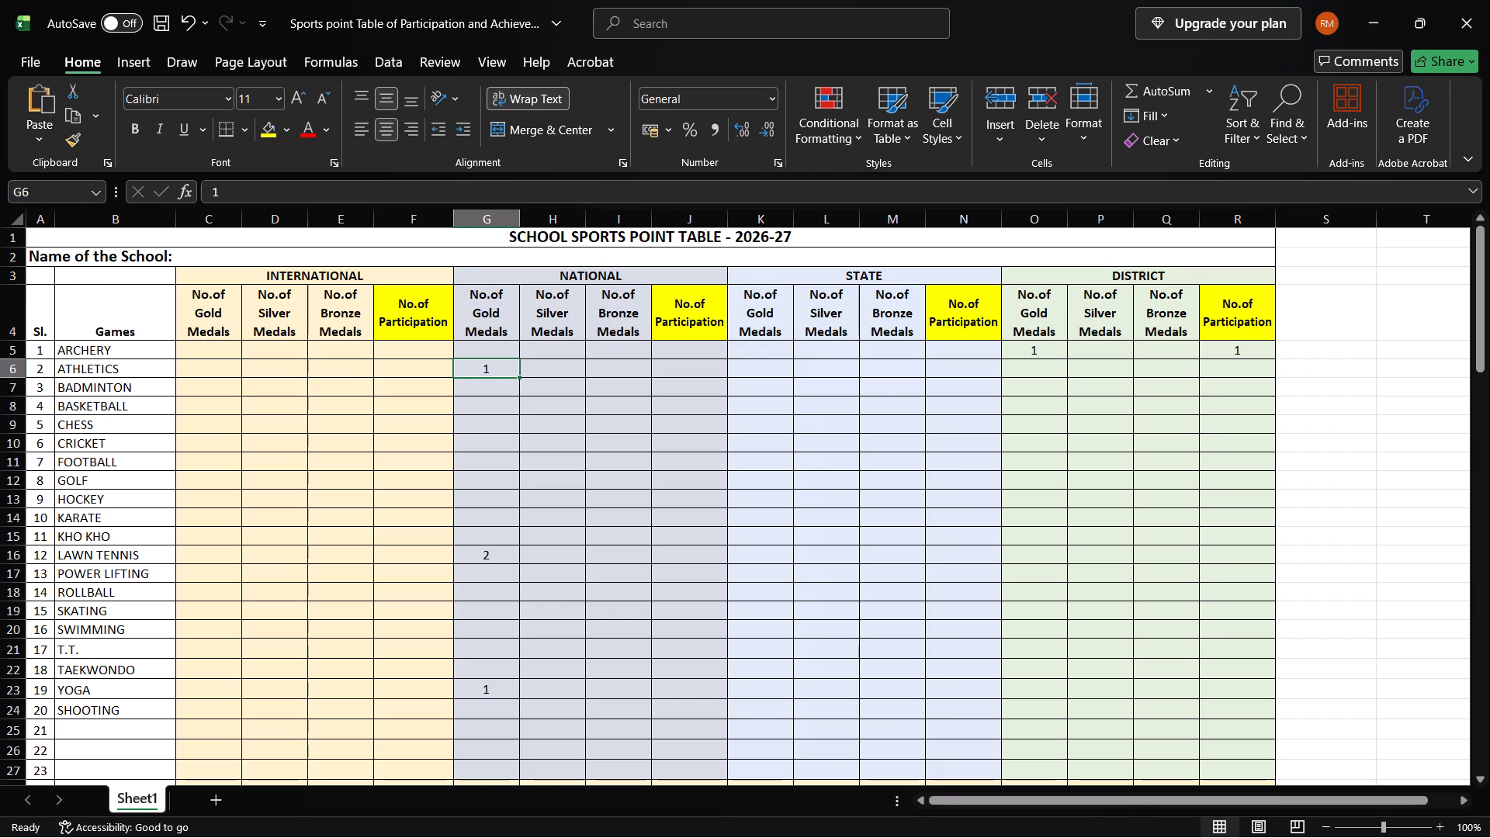
key("Right")
key("Right")
key("Right")
key("Right")
key("Right")
key("Right")
key("Right")
key("Right")
key("Right")
key("Right")
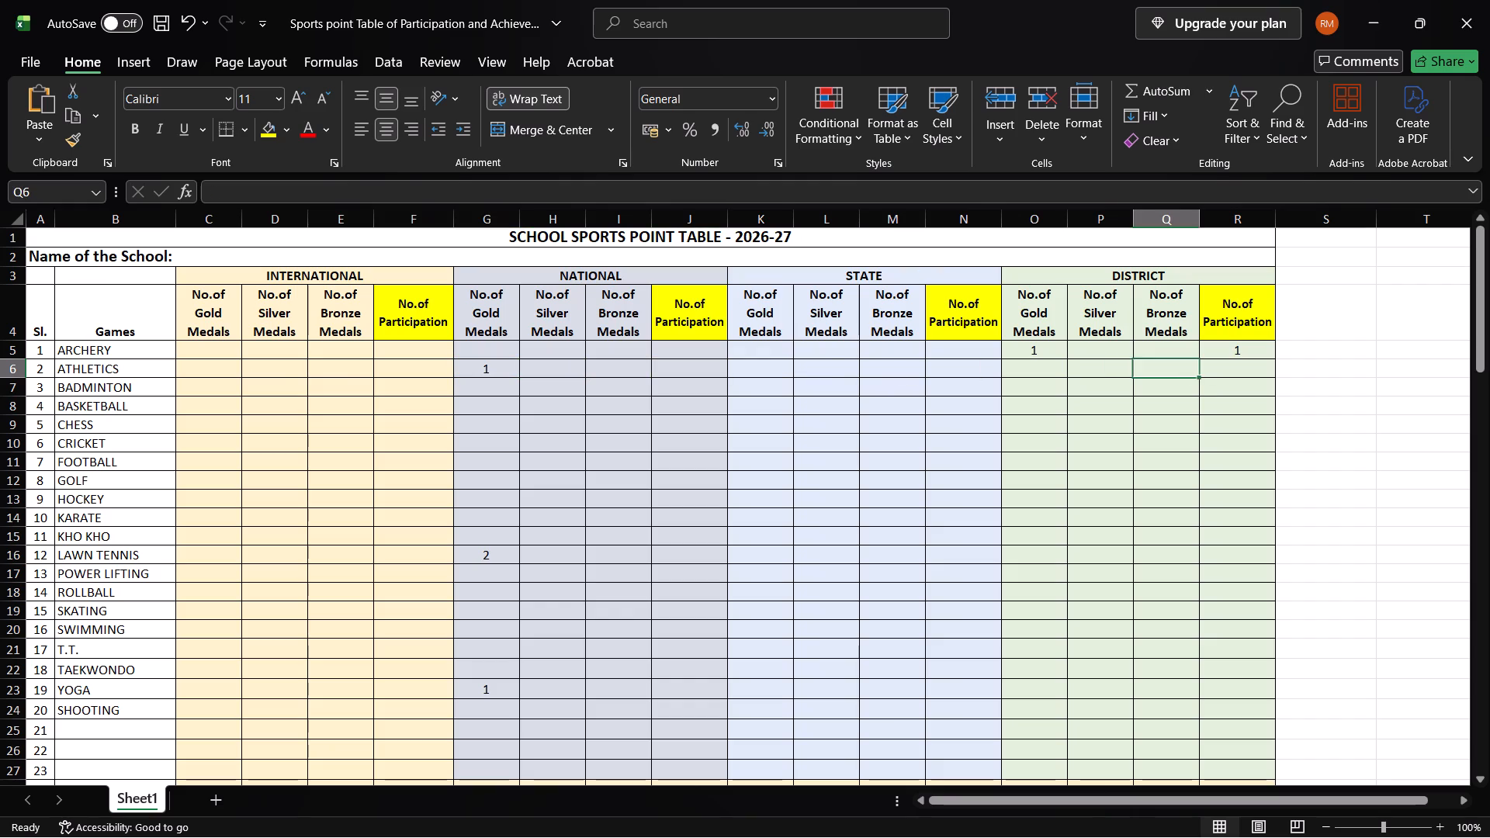
key("Right")
key("Left")
key("Left")
key("Left")
key("Left")
key("Left")
key("Left")
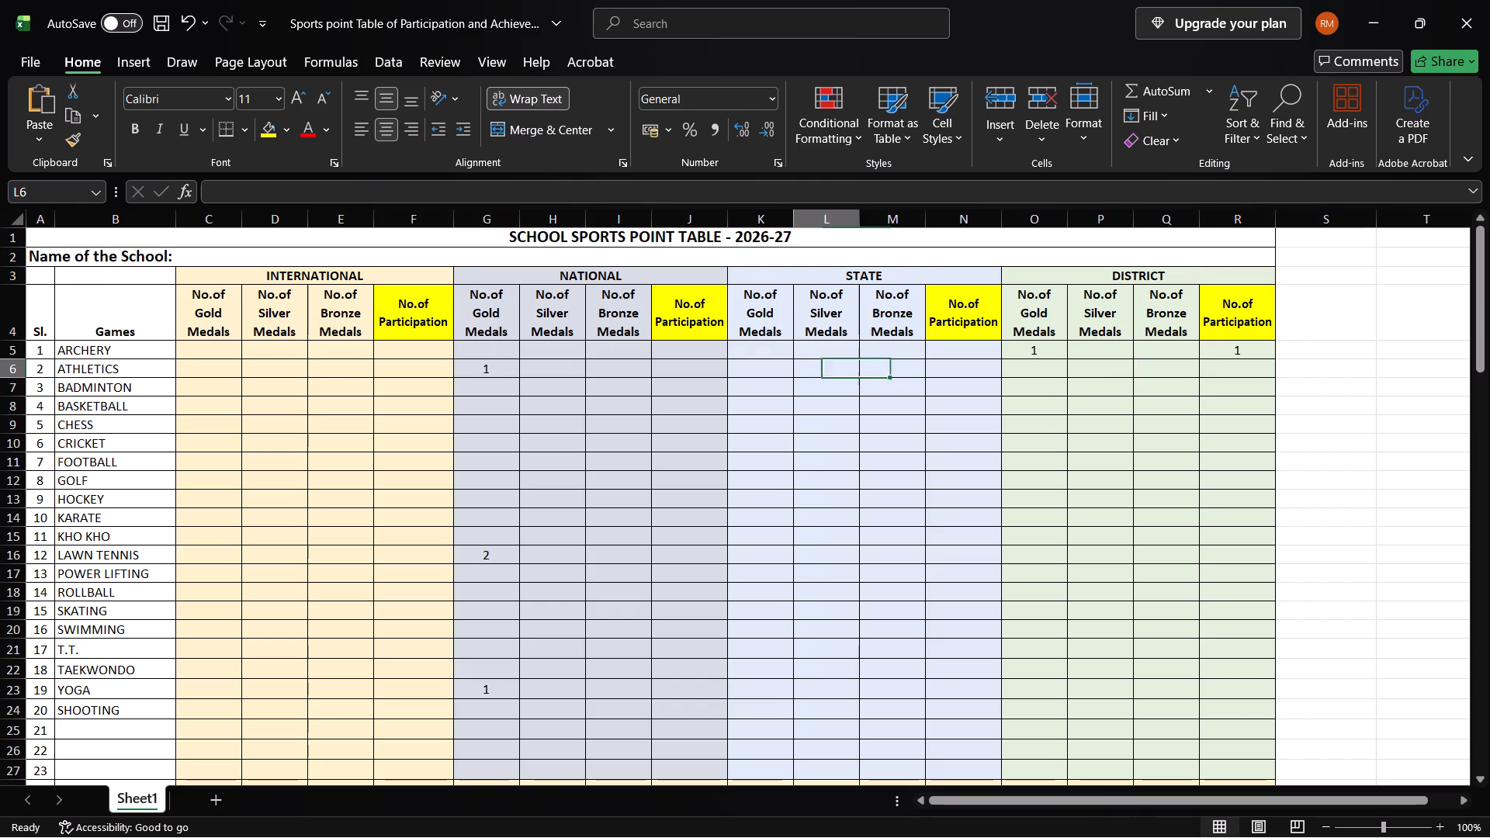
key("Left")
key("Left")
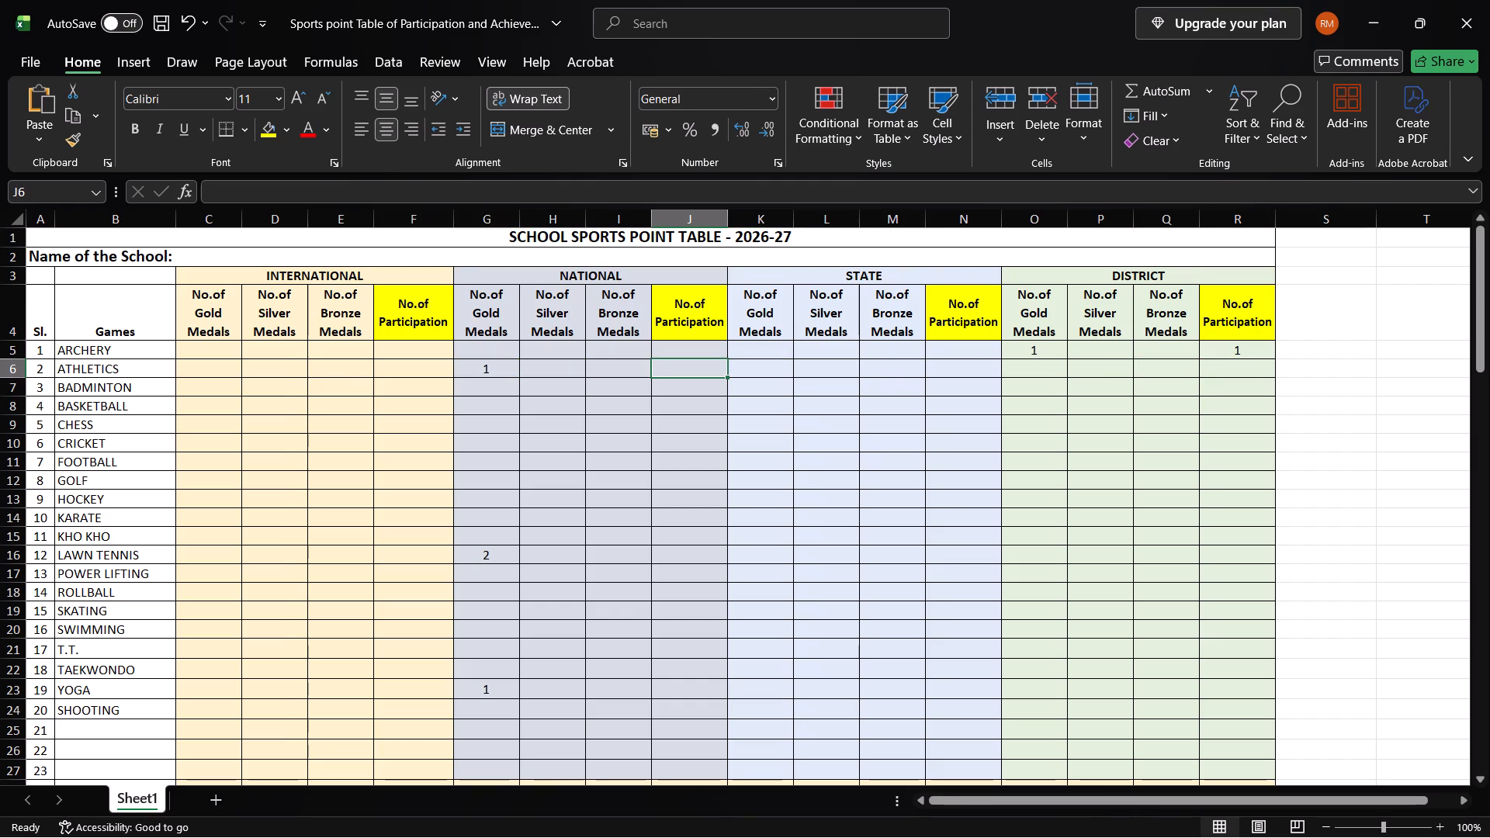
key("4")
Enter Athletics' state counts: 12 gold, 5 silver, 6 bronze and 12 participation.
key("Right")
type("12")
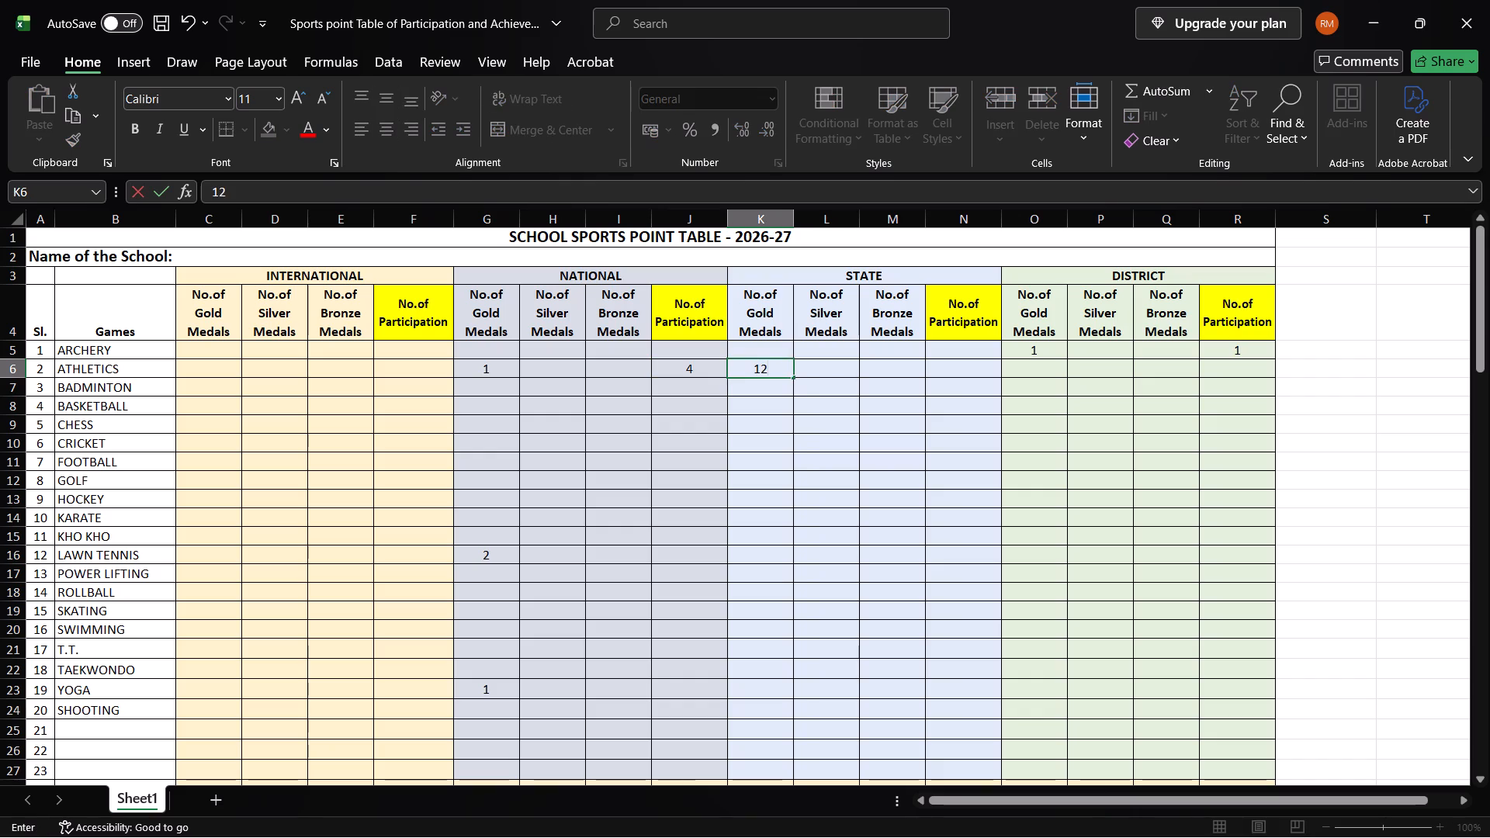
key("Right")
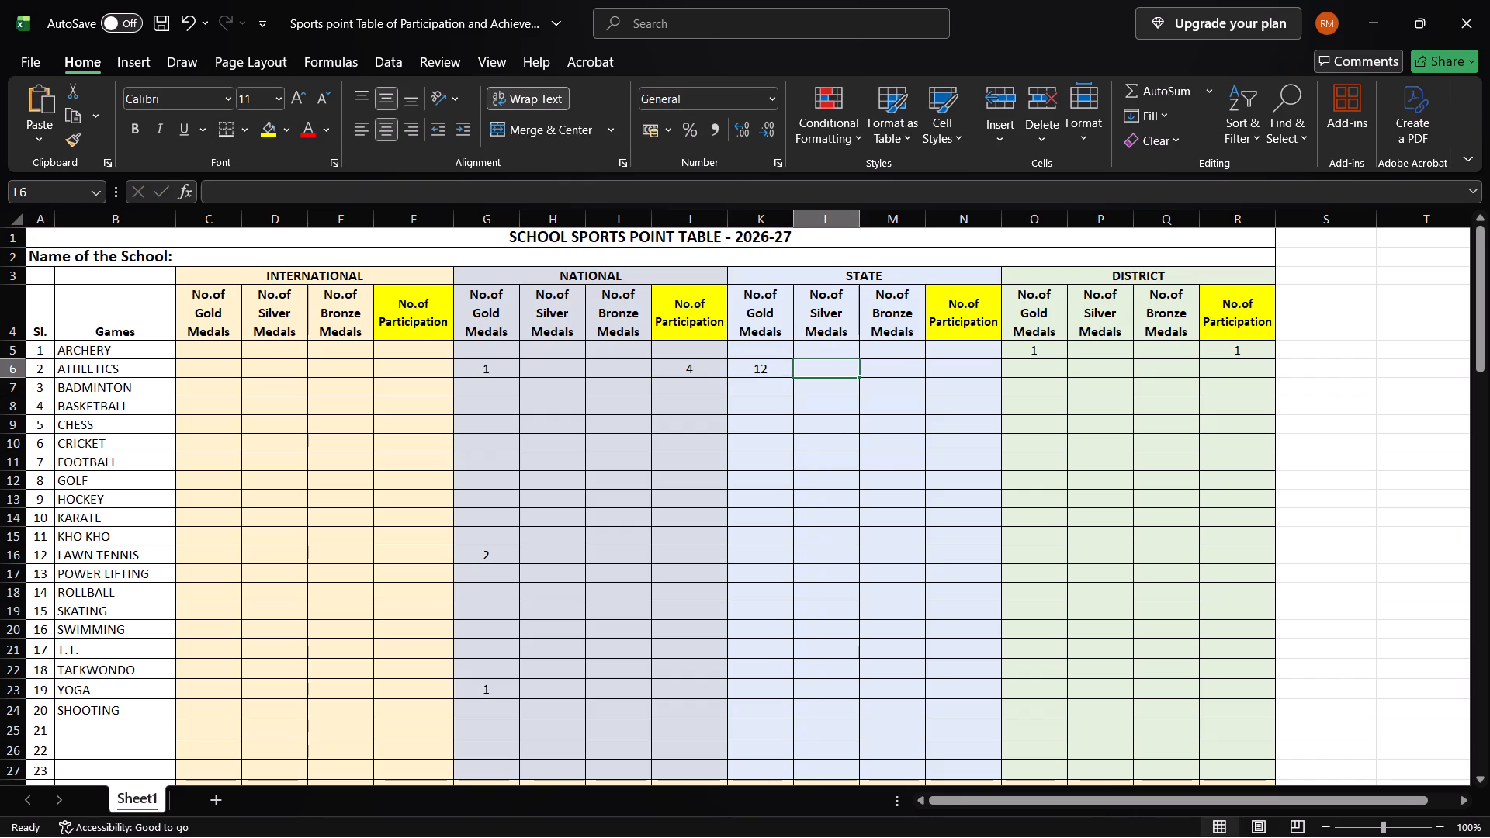
key("5")
key("Right")
key("6")
key("Right")
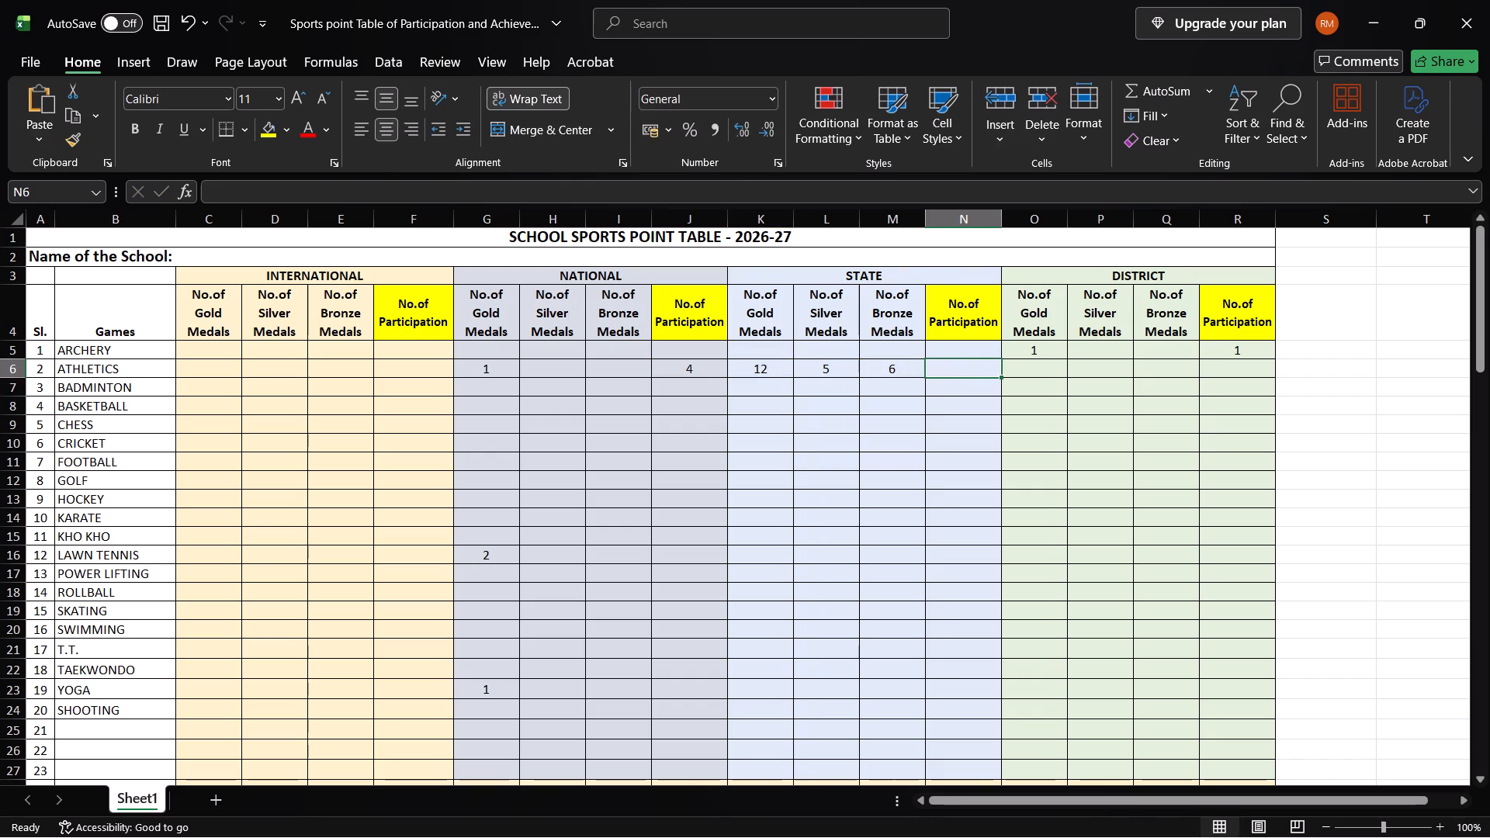
type("12")
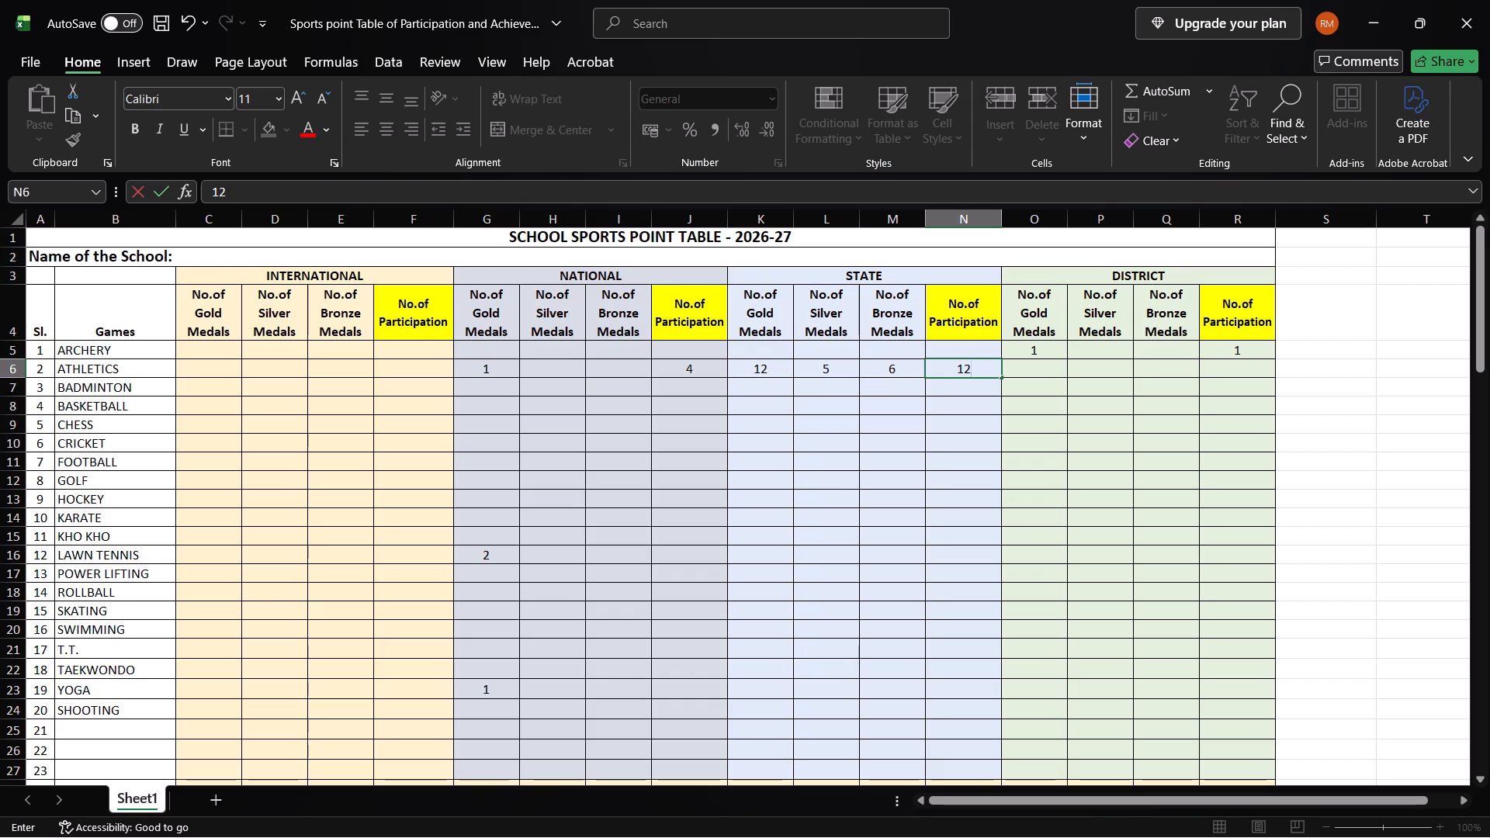
key("Down")
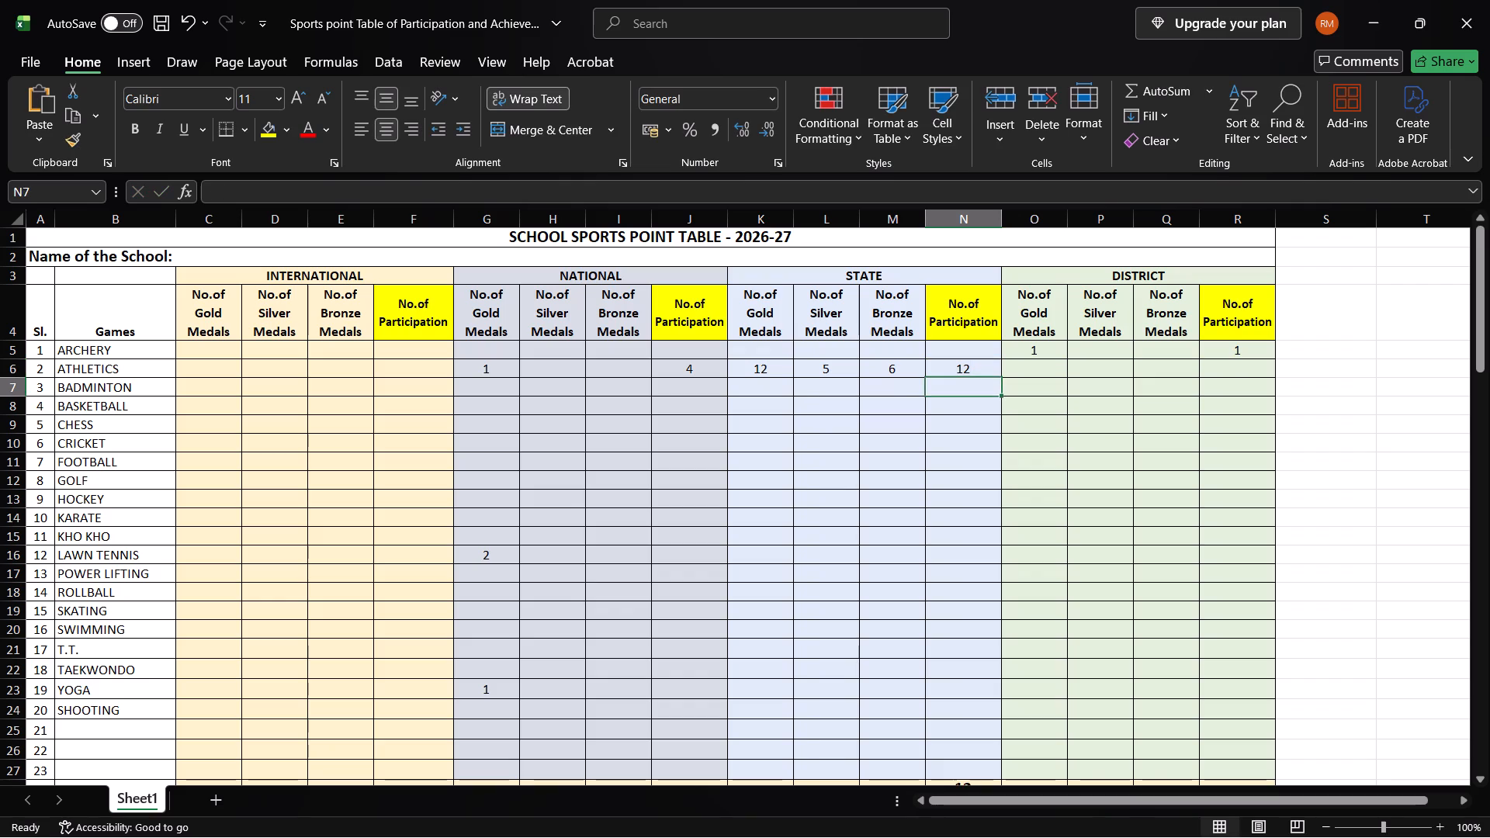
key("Up")
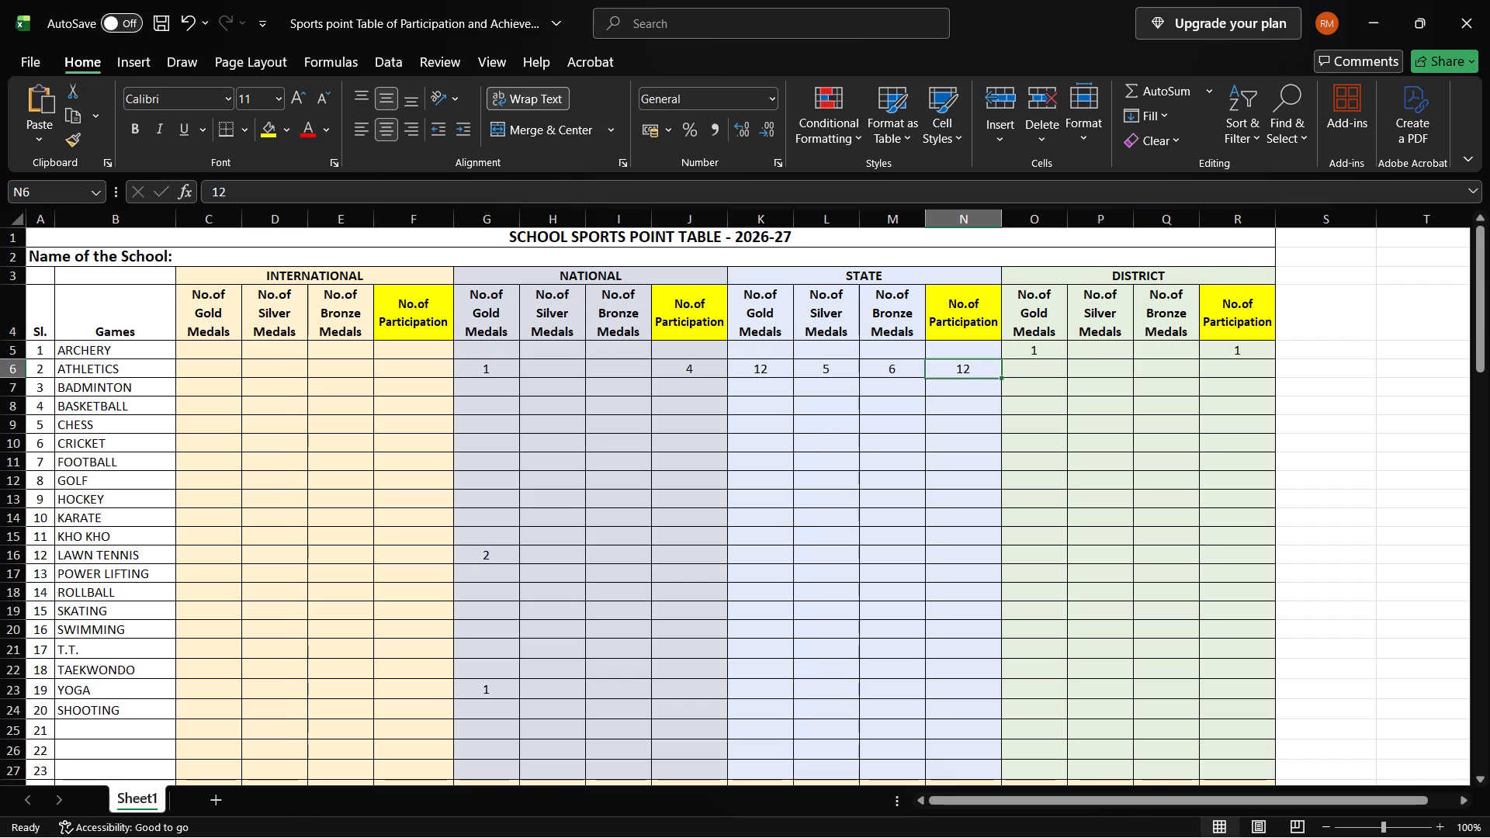
Enter Athletics' district counts: 23 gold, 10 silver, 7 bronze and 113 participation.
key("Down")
key("Left")
key("Left")
key("Left")
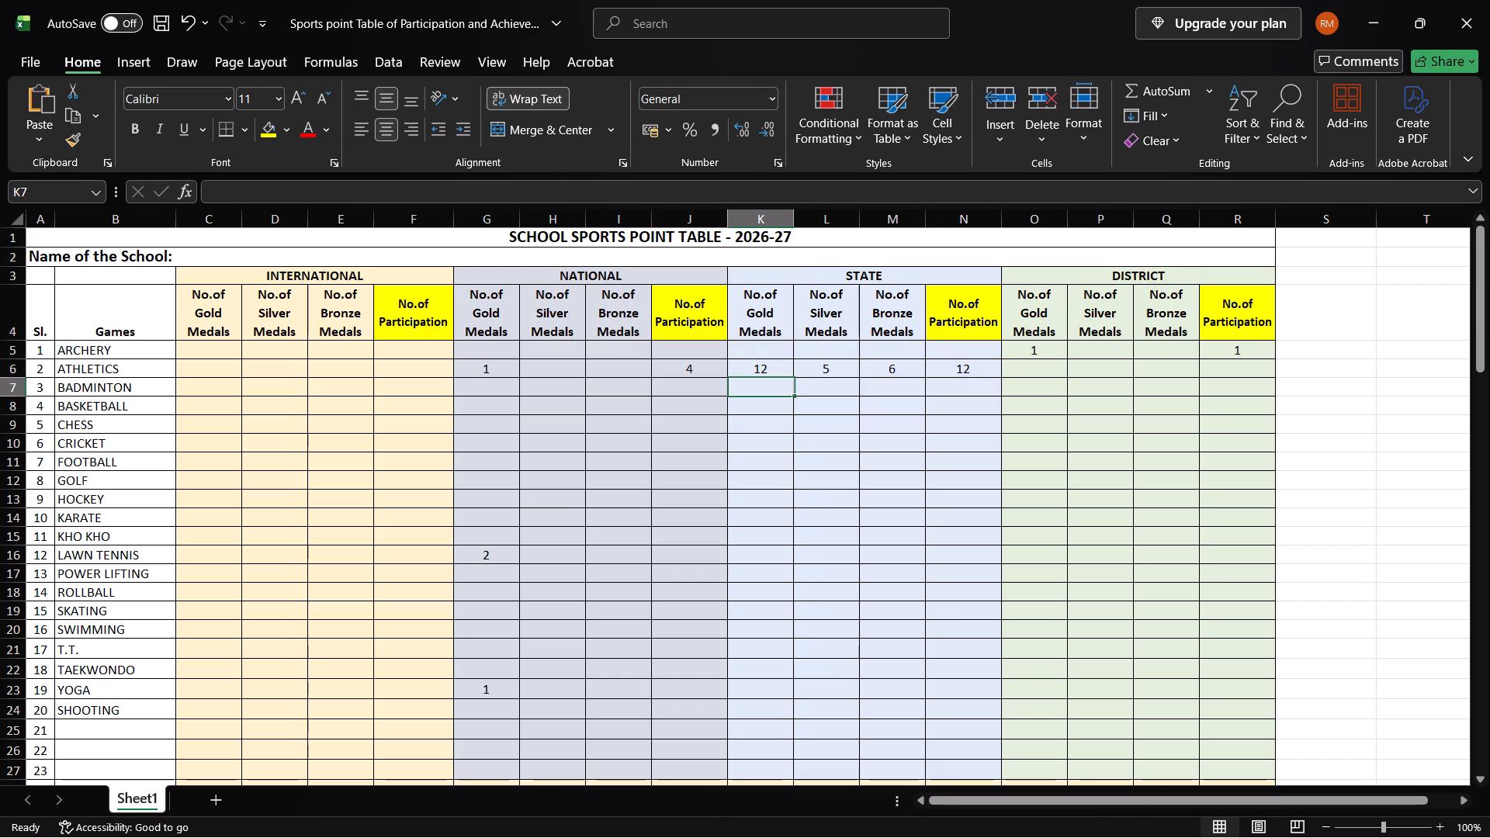
key("Right")
key("Right")
key("Right")
key("Right")
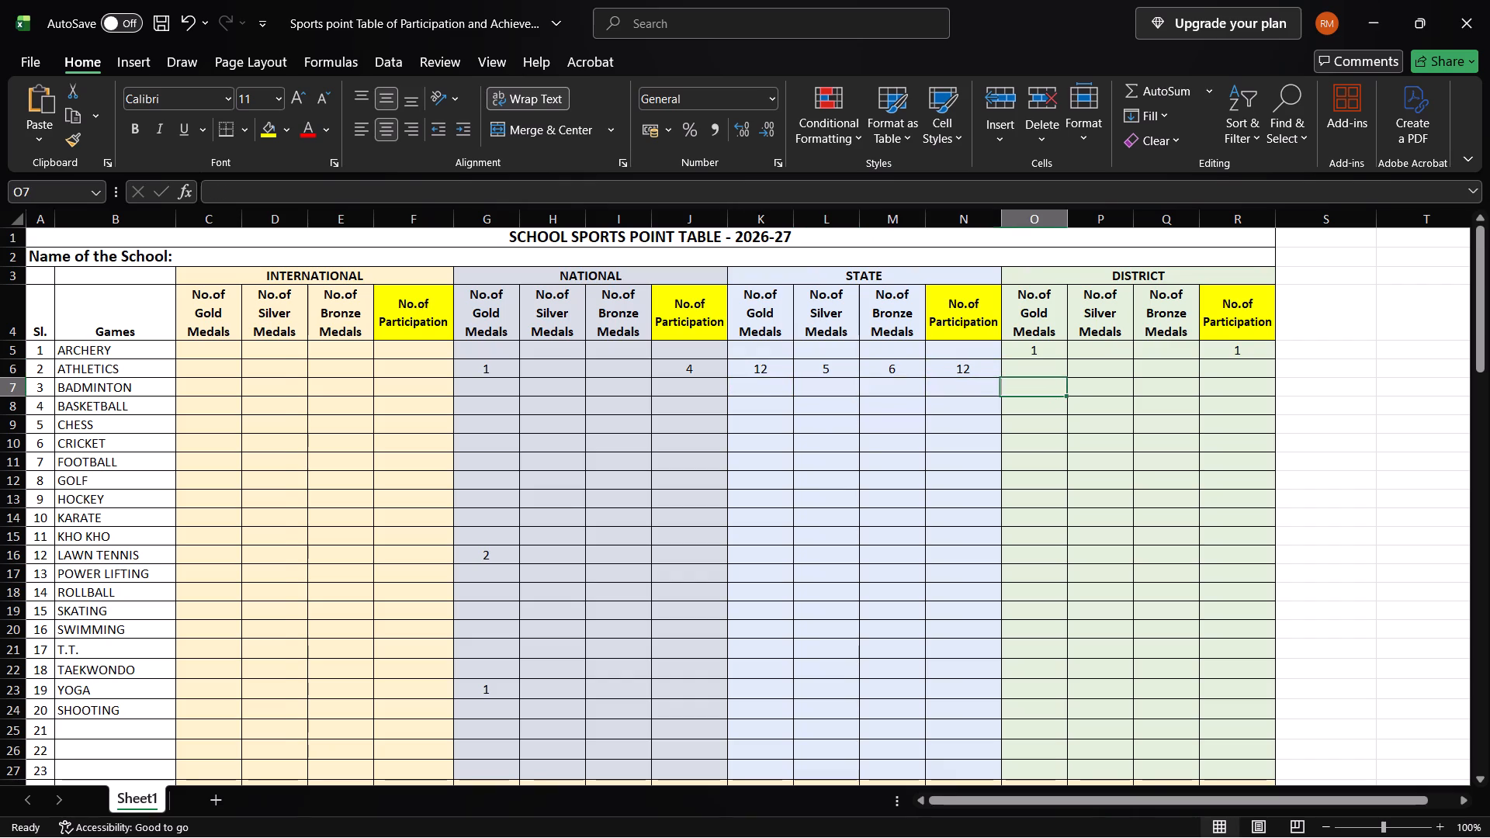
key("Up")
type("23")
key("Right")
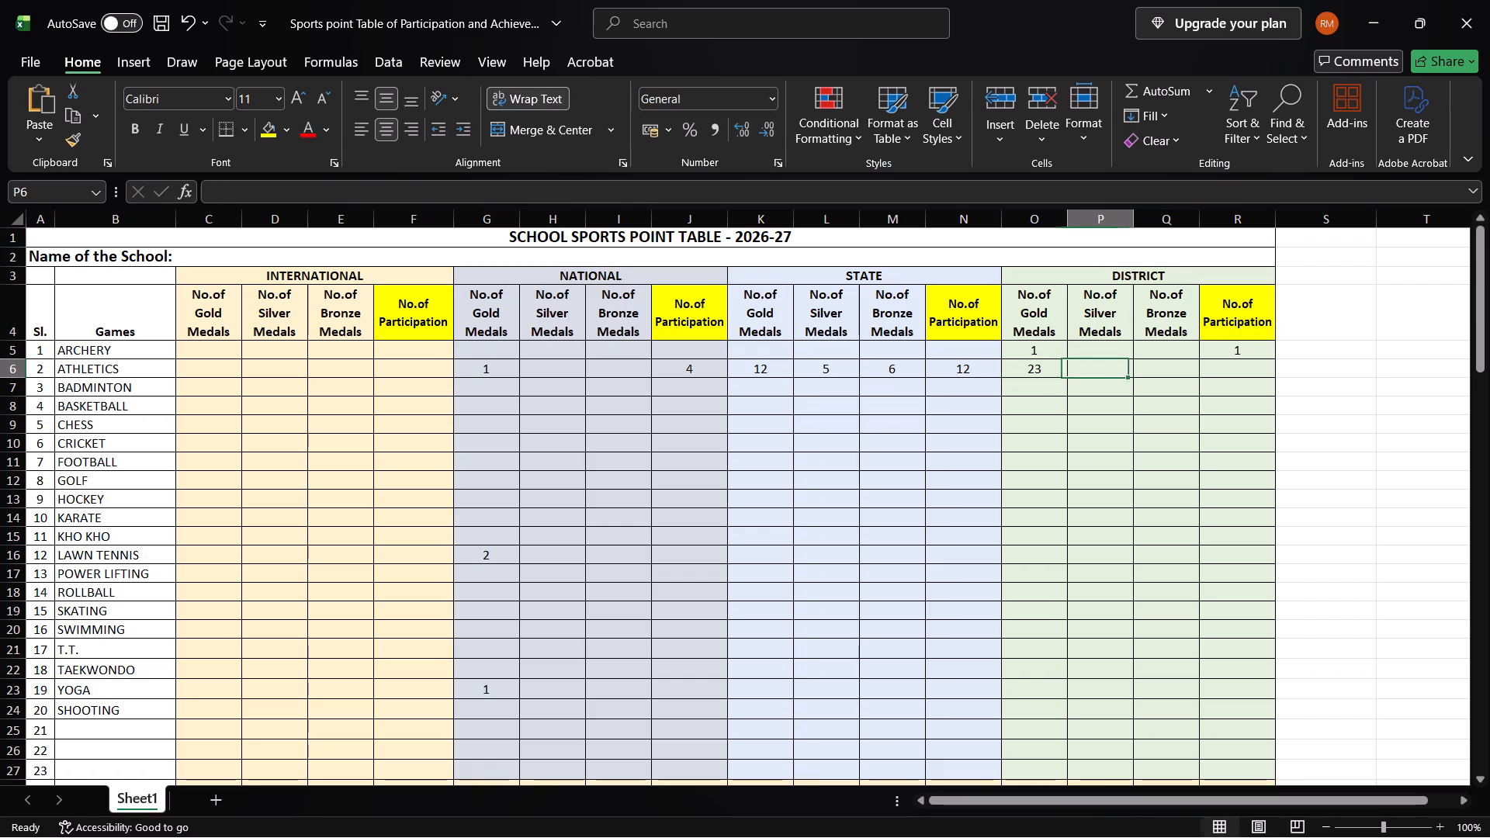
type("10")
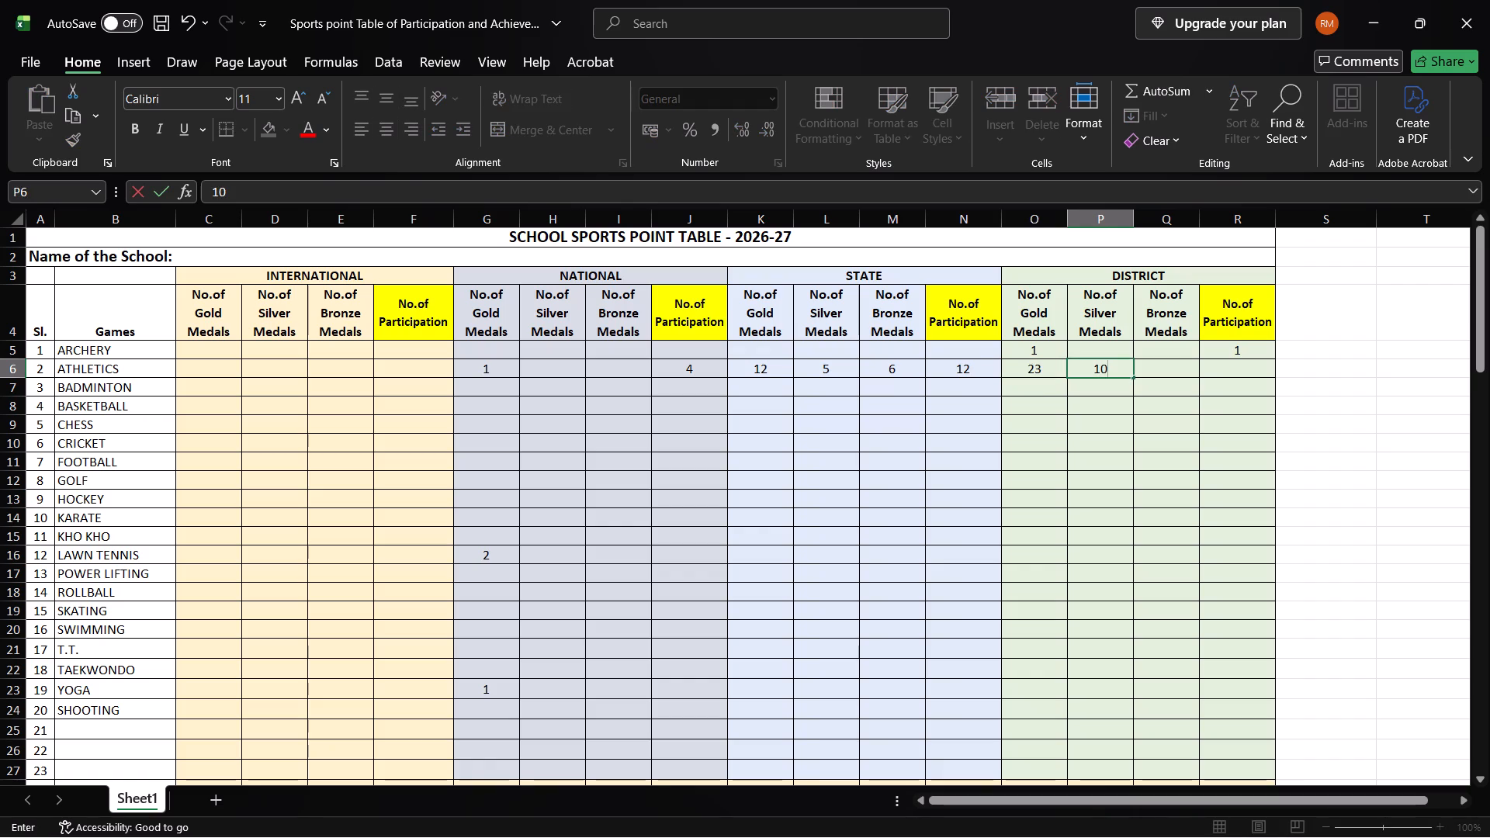
key("Right")
key("7")
key("Right")
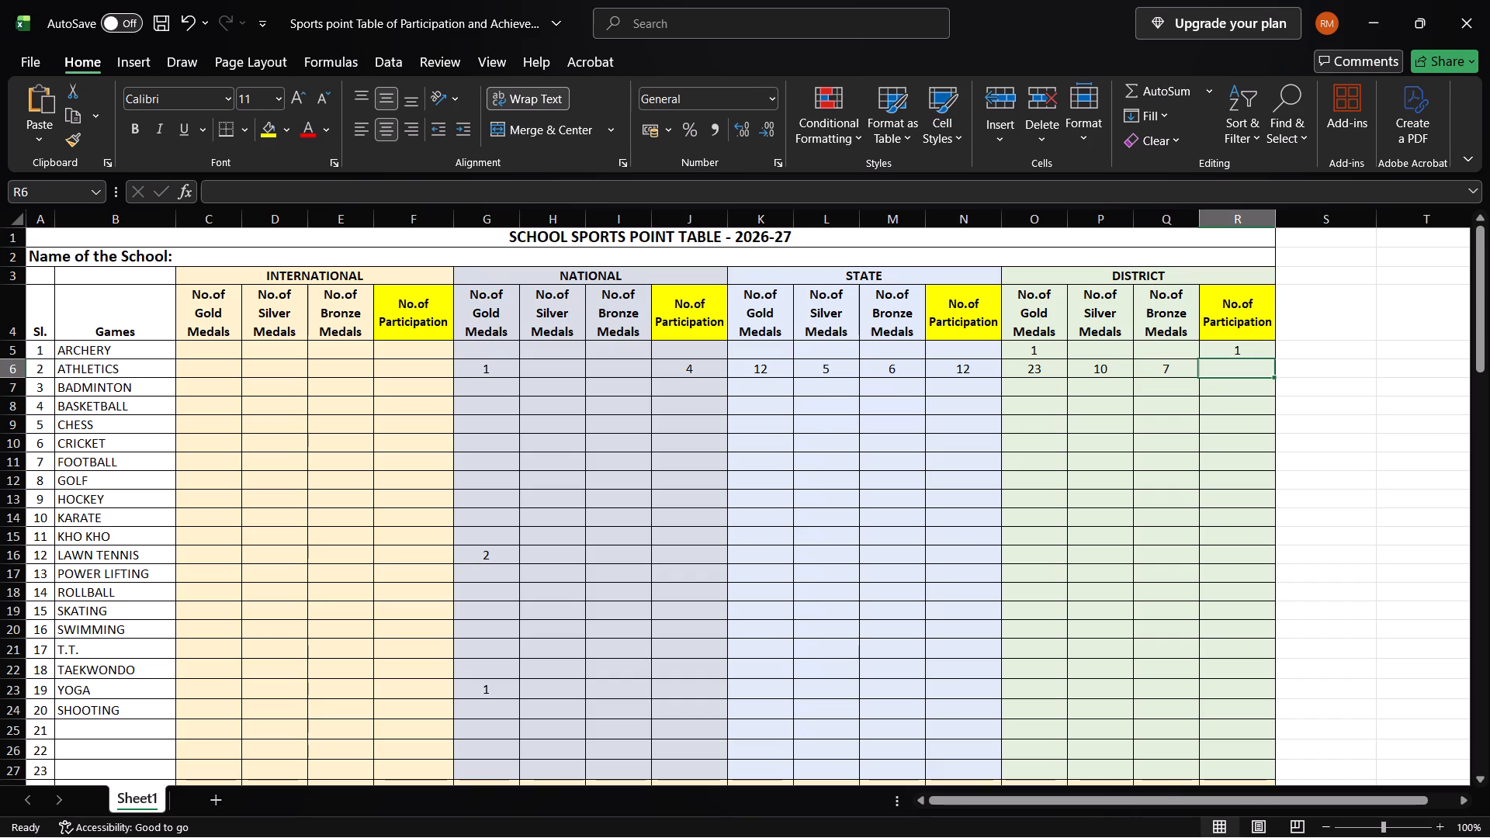
type("10")
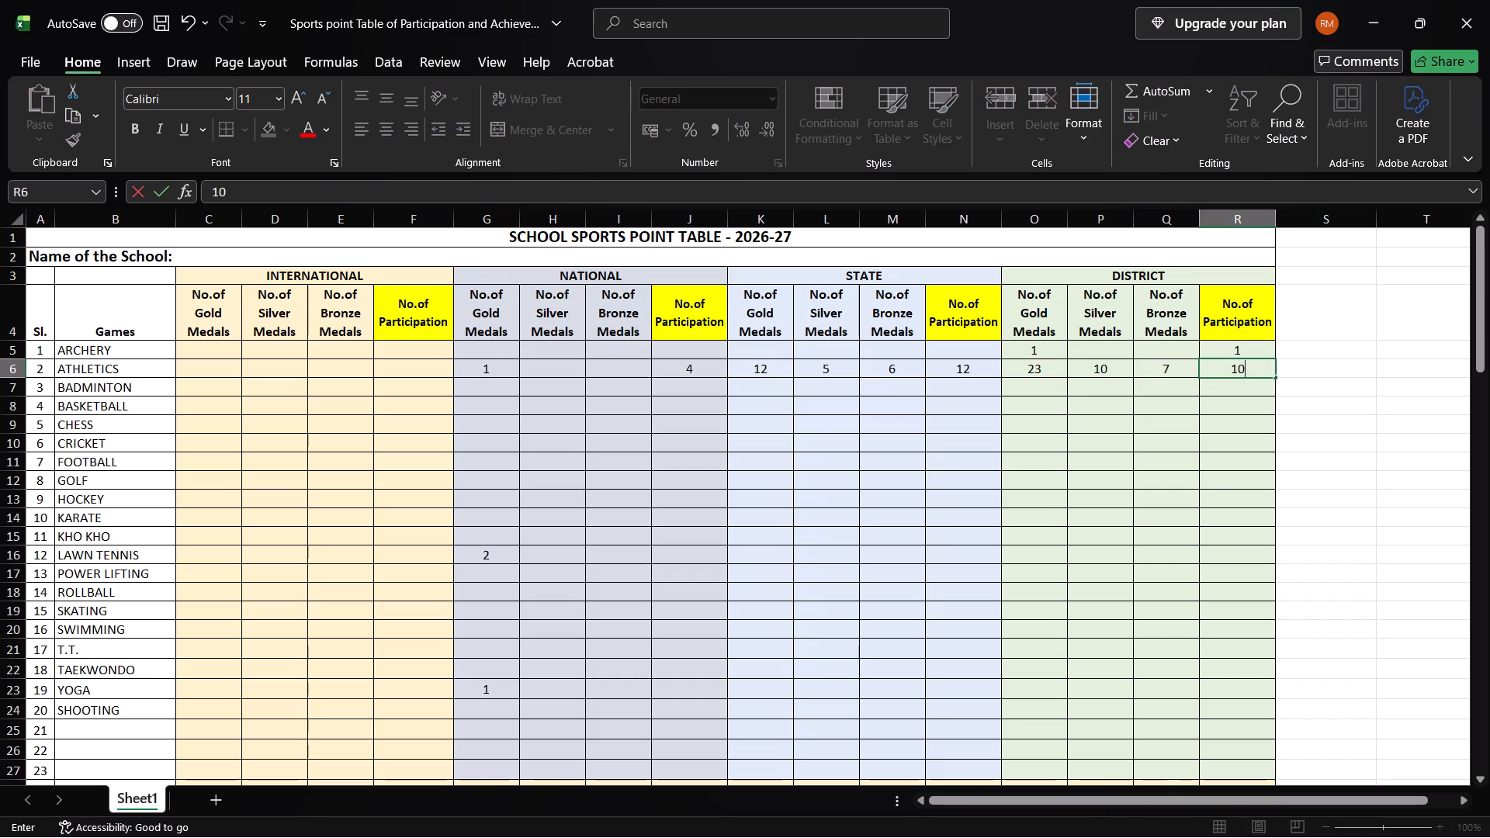
key("3")
key("BackSpace")
key("BackSpace")
key("1")
key("3")
key("Down")
Enter 6 as the national participation count for Badminton.
key("Left")
key("Left")
key("Left")
key("Left")
key("Left")
key("Left")
key("Left")
key("Left")
key("Left")
key("Left")
key("Left")
key("Left")
key("Left")
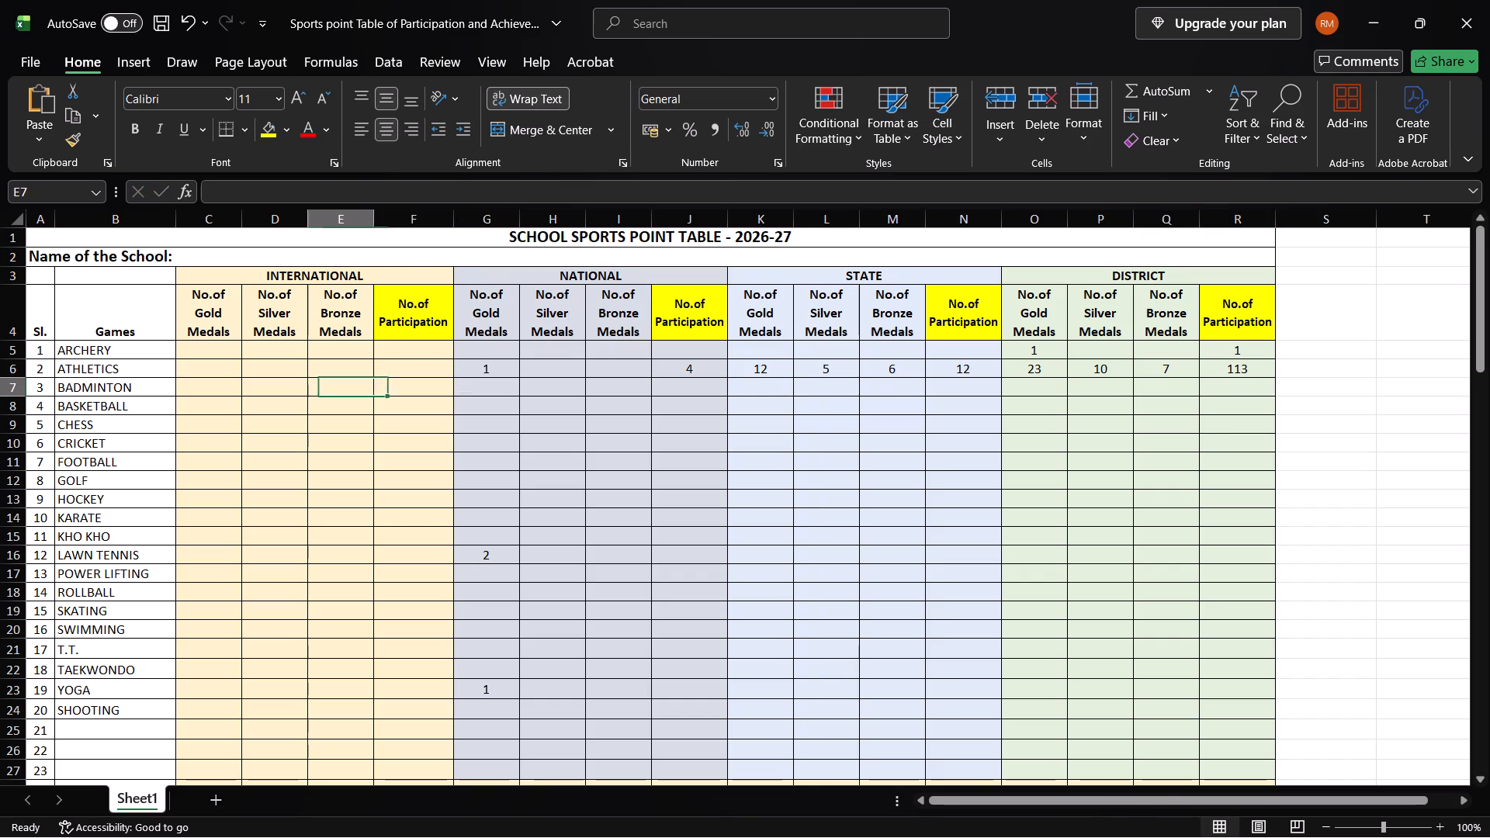
key("Left")
key("Left")
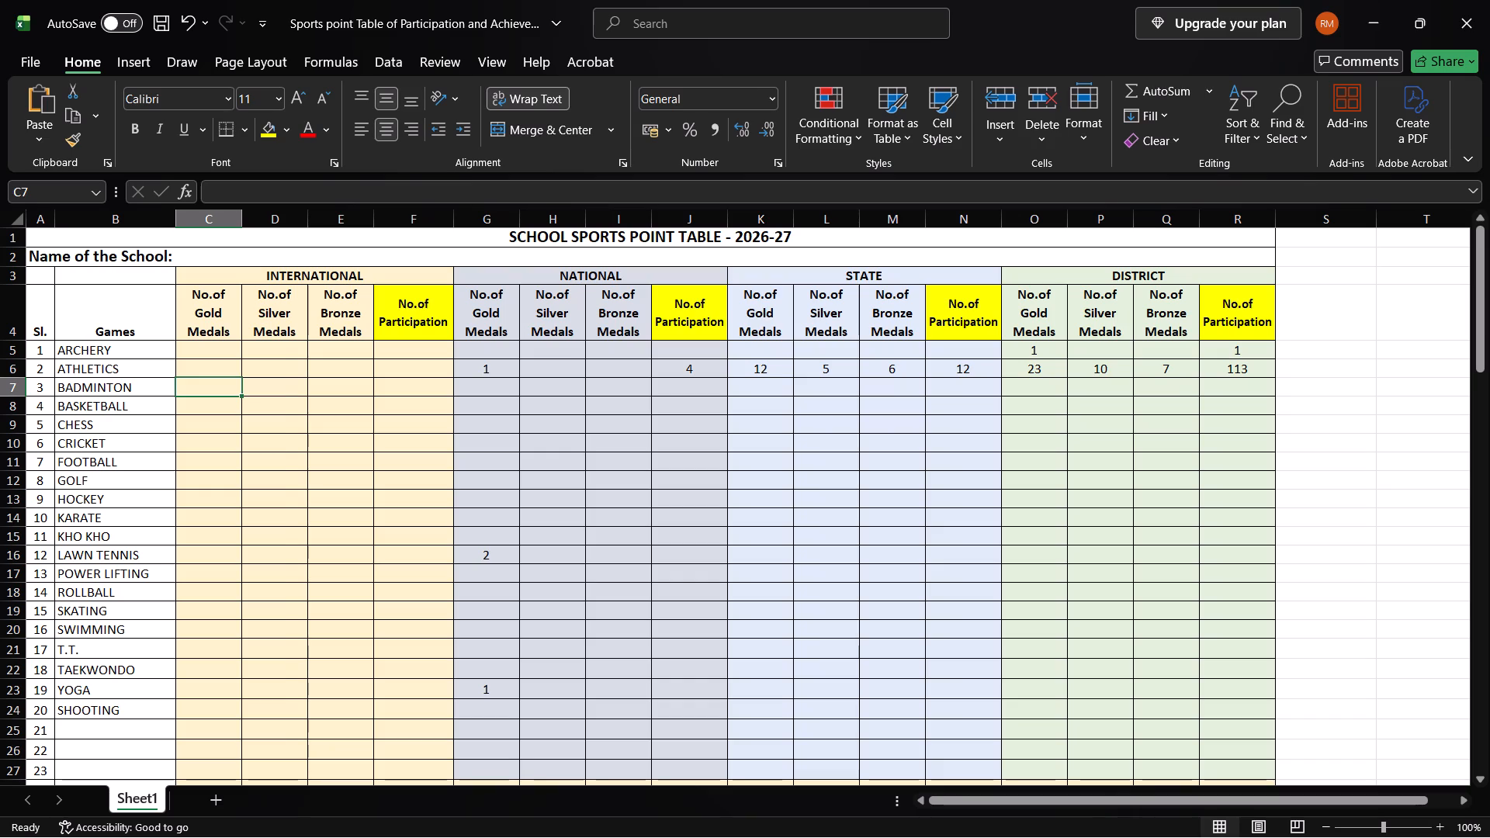
key("Right")
key("Right")
key("Right")
key("Right")
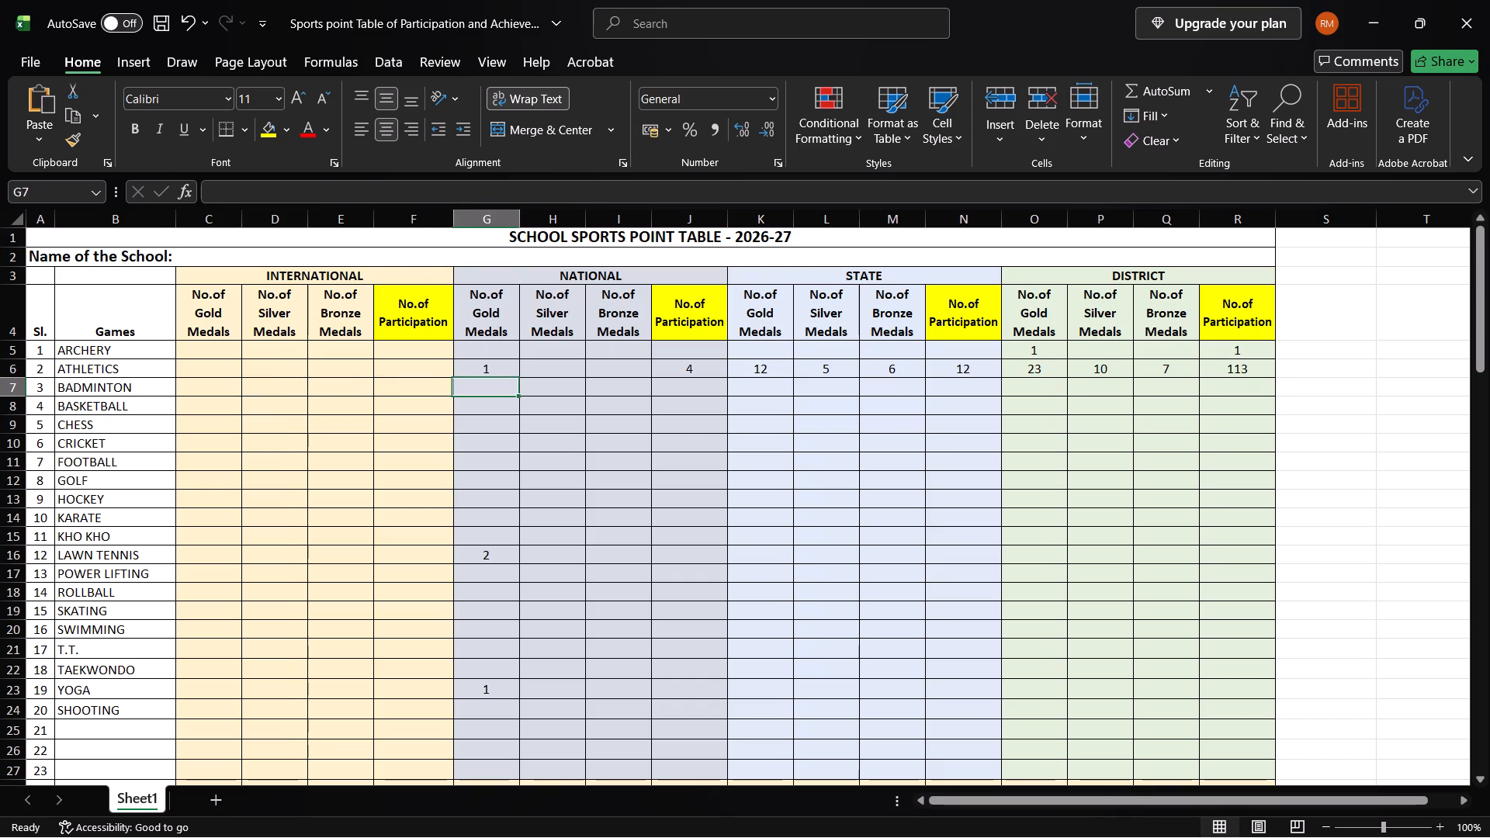
key("Right")
key("Right")
key("Right")
key("Right")
key("Right")
key("Left")
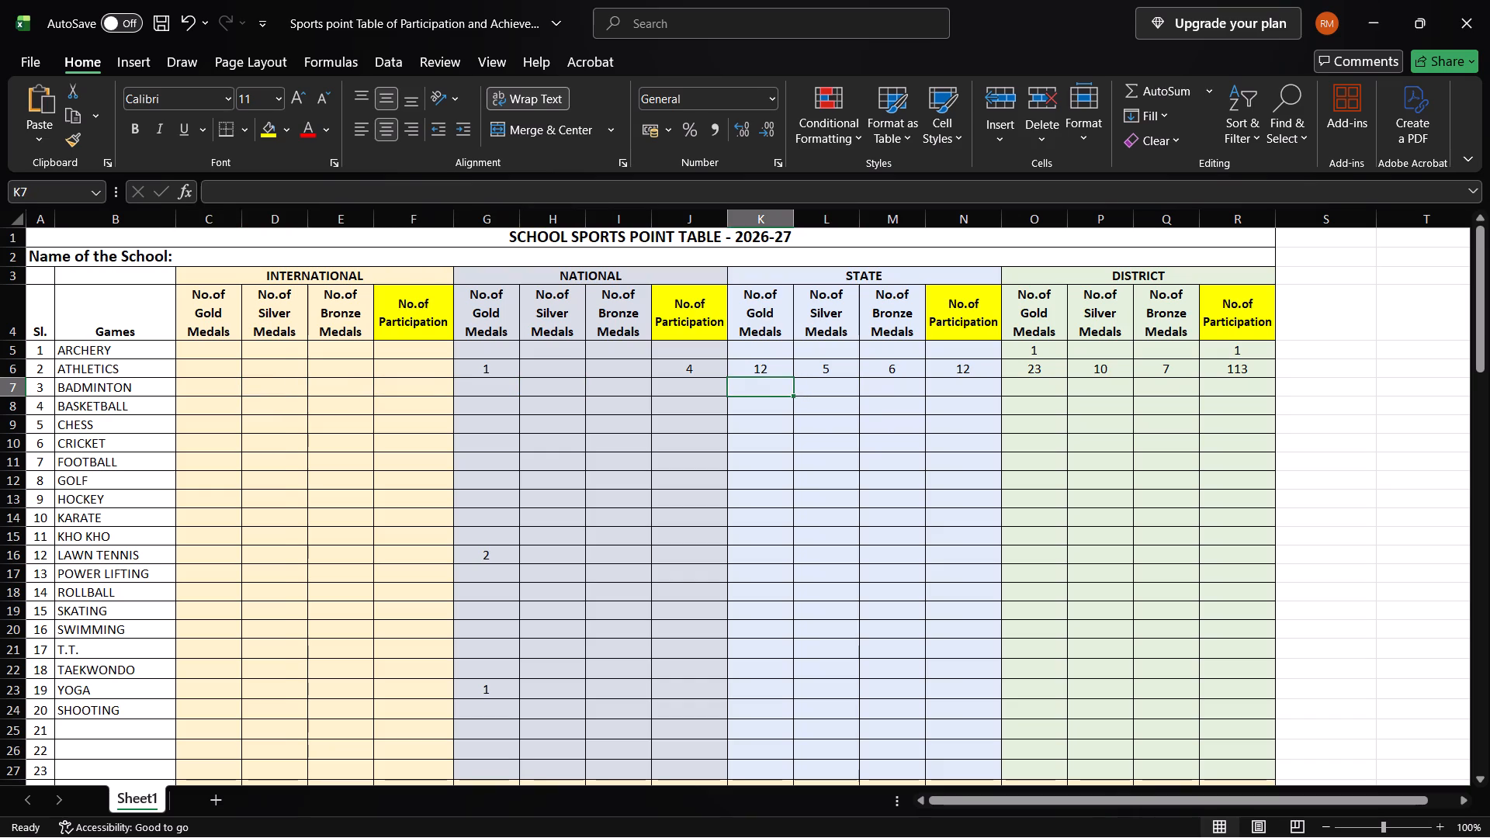
key("Right")
key("Left")
key("Left")
key("Left")
key("Left")
key("Left")
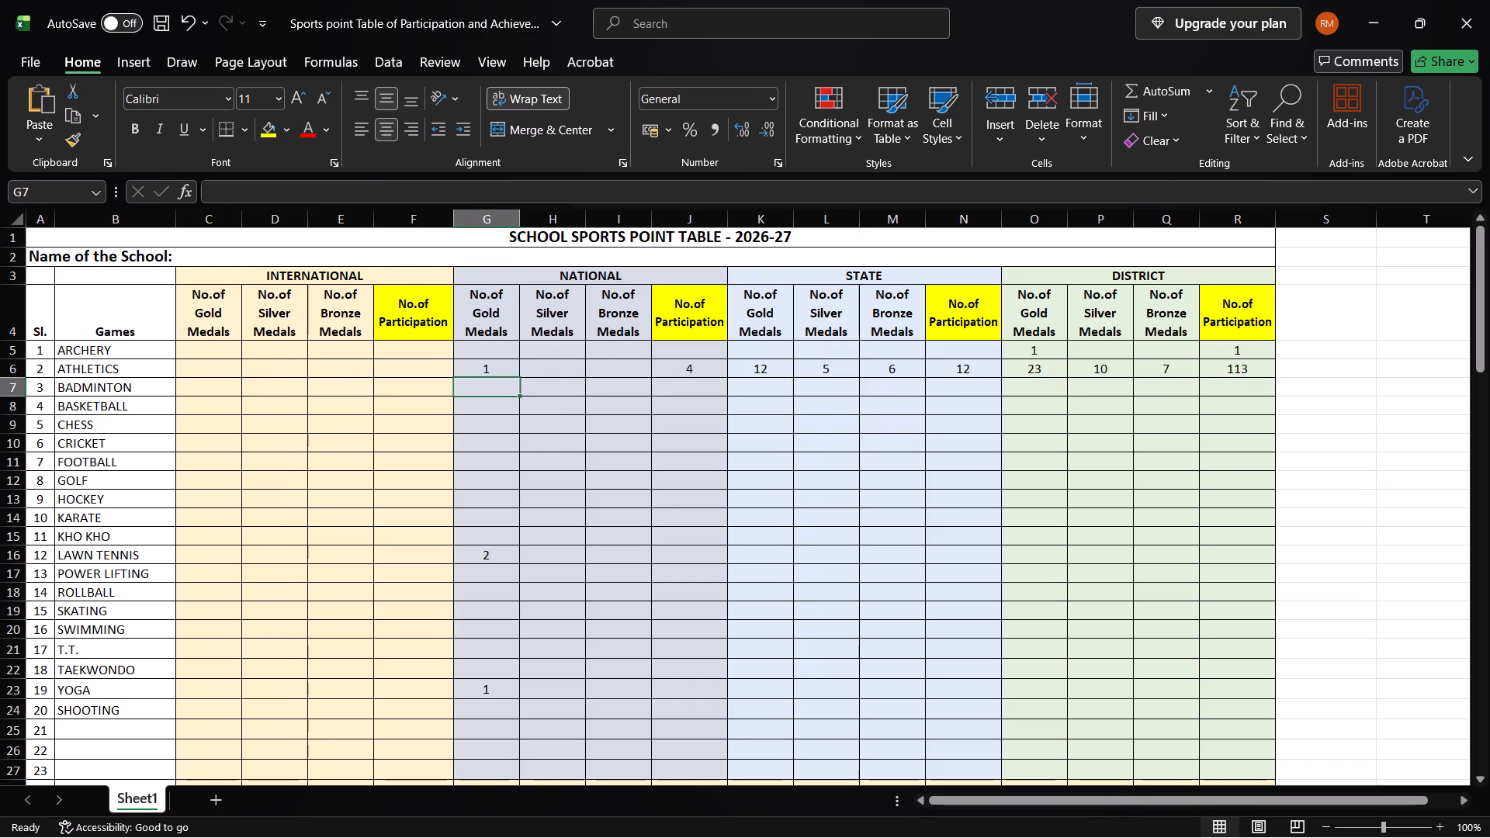
key("Right")
key("Right")
key("Right")
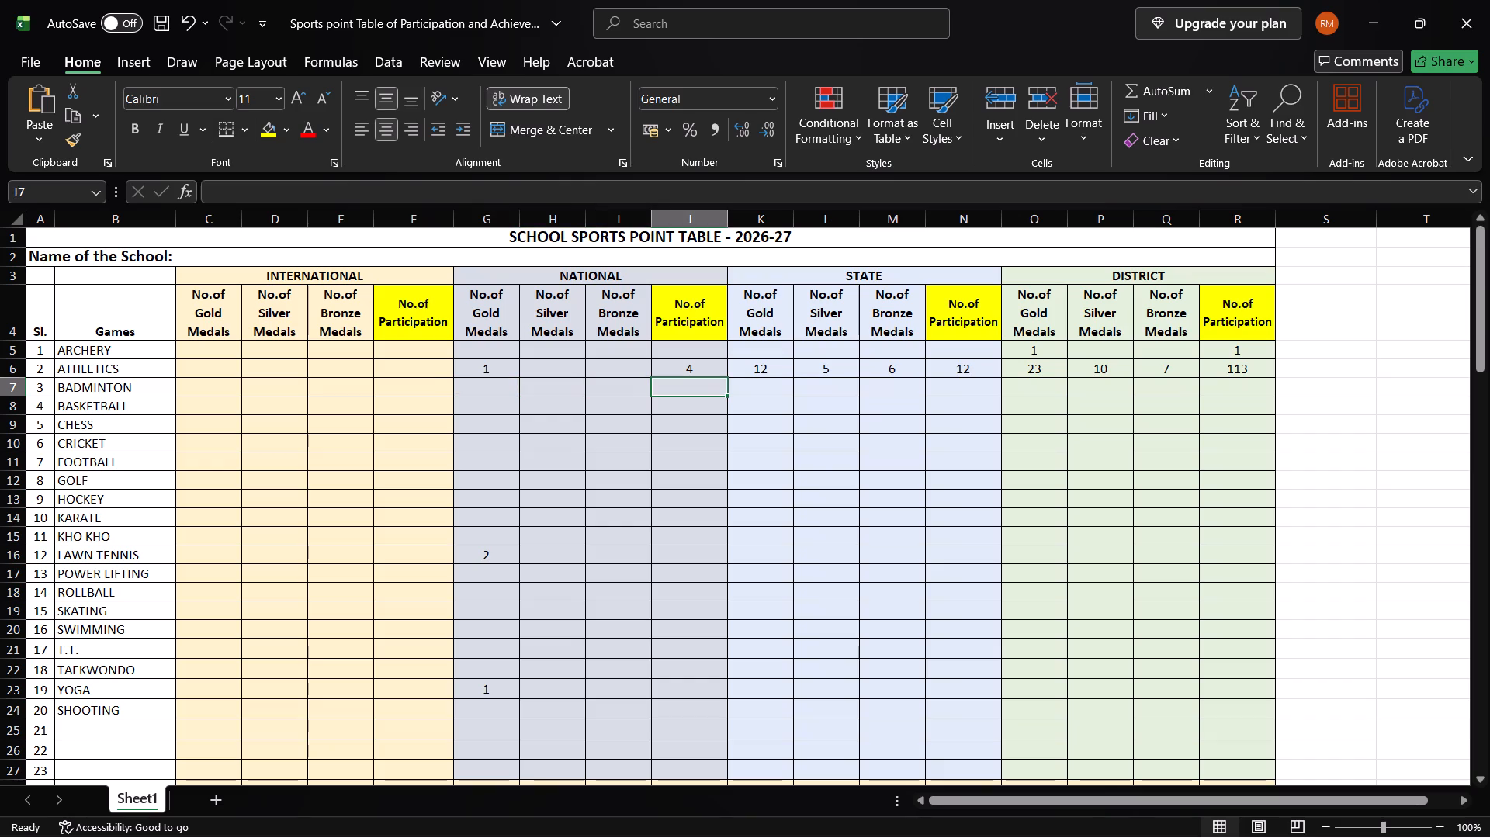
key("6")
key("Right")
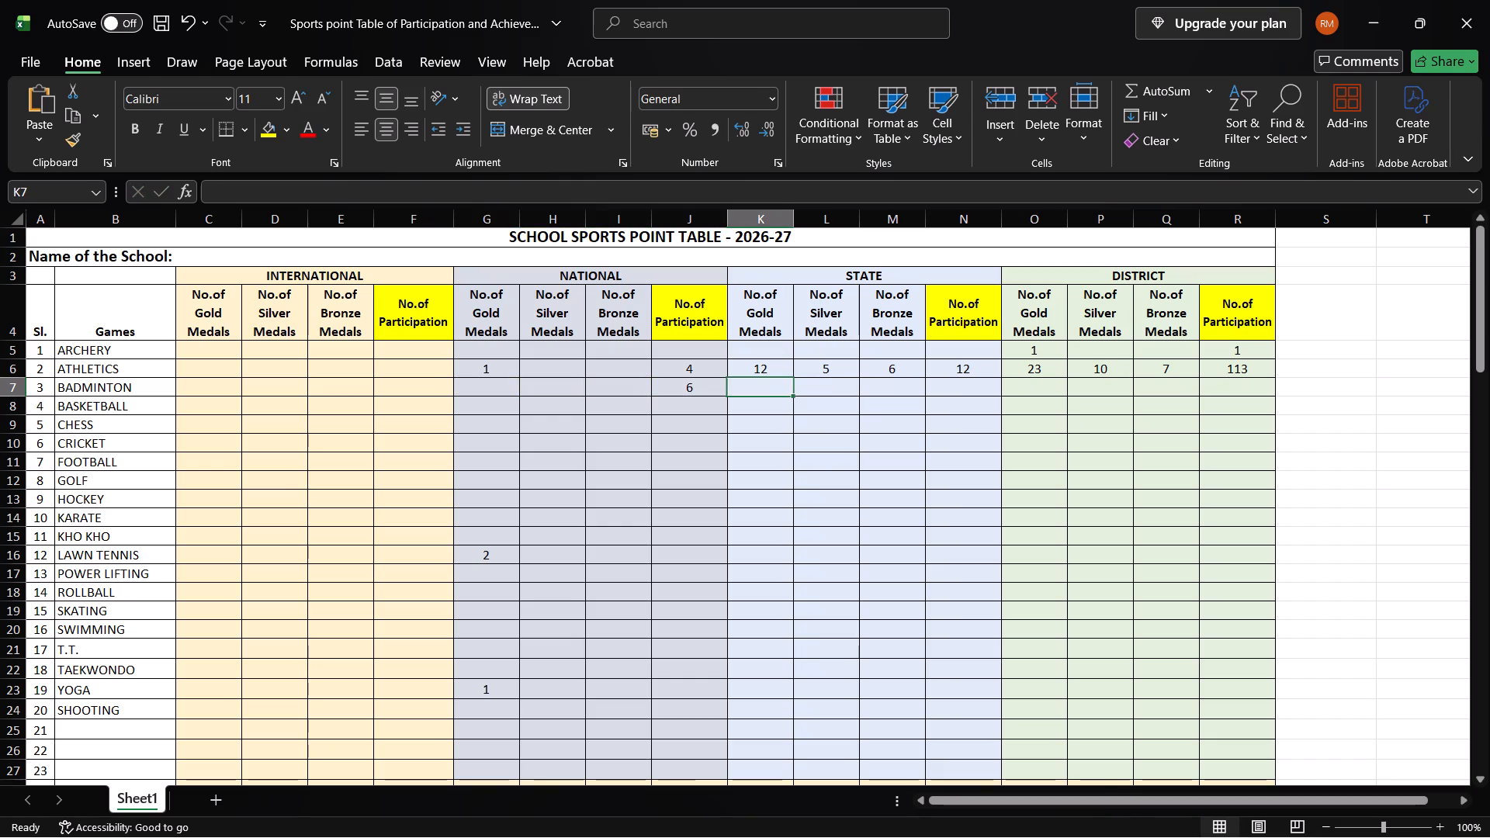
Enter Badminton's state counts: 4 gold, 2 silver, 8 bronze and 16 participation.
key("Left")
key("Left")
key("Left")
key("Left")
key("Left")
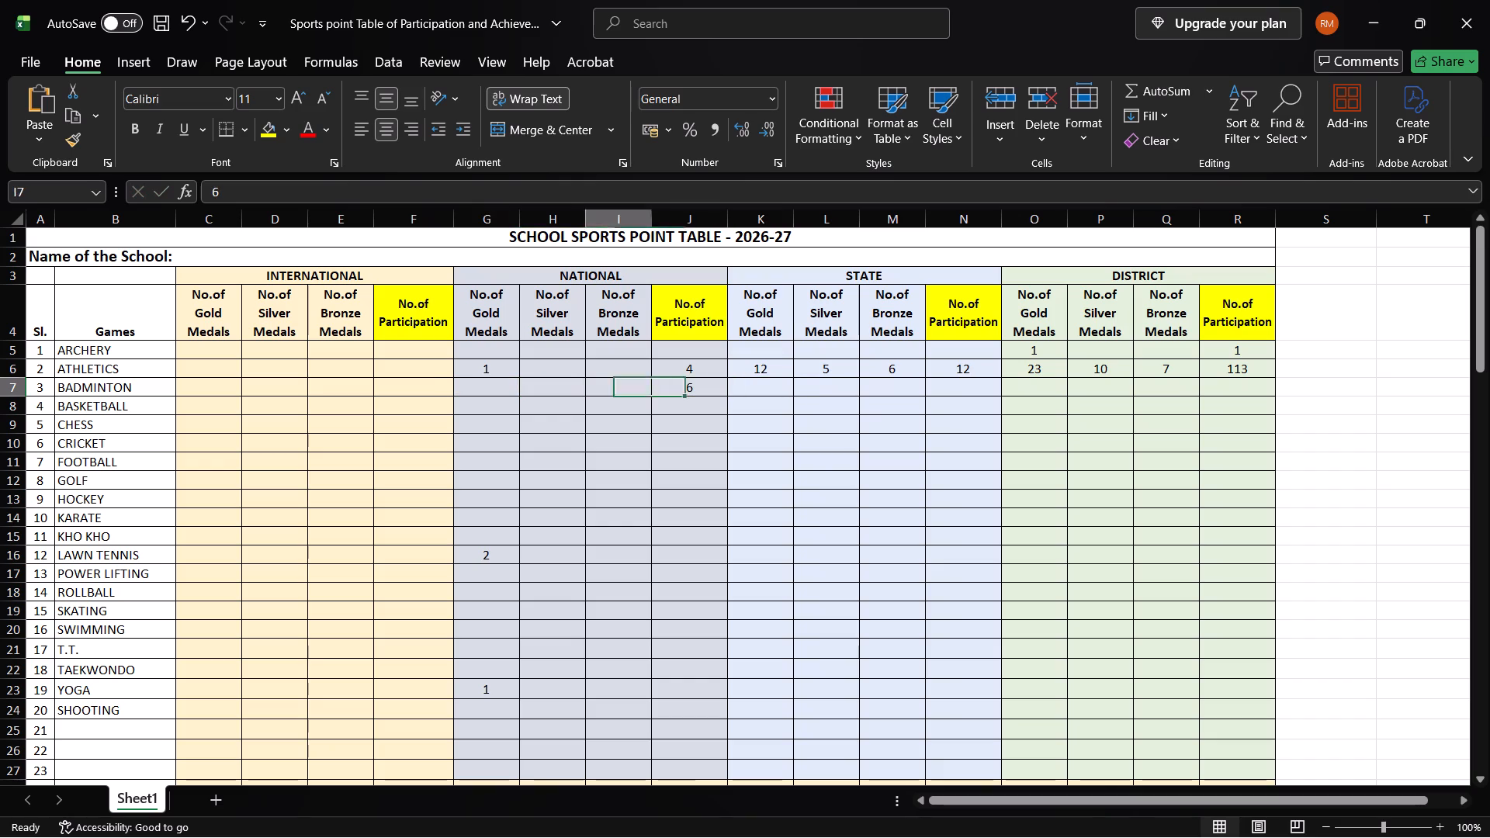
key("Left")
key("Left")
key("Left")
key("Left")
key("Right")
key("Right")
key("Right")
key("Right")
key("Right")
key("Right")
key("Right")
key("Right")
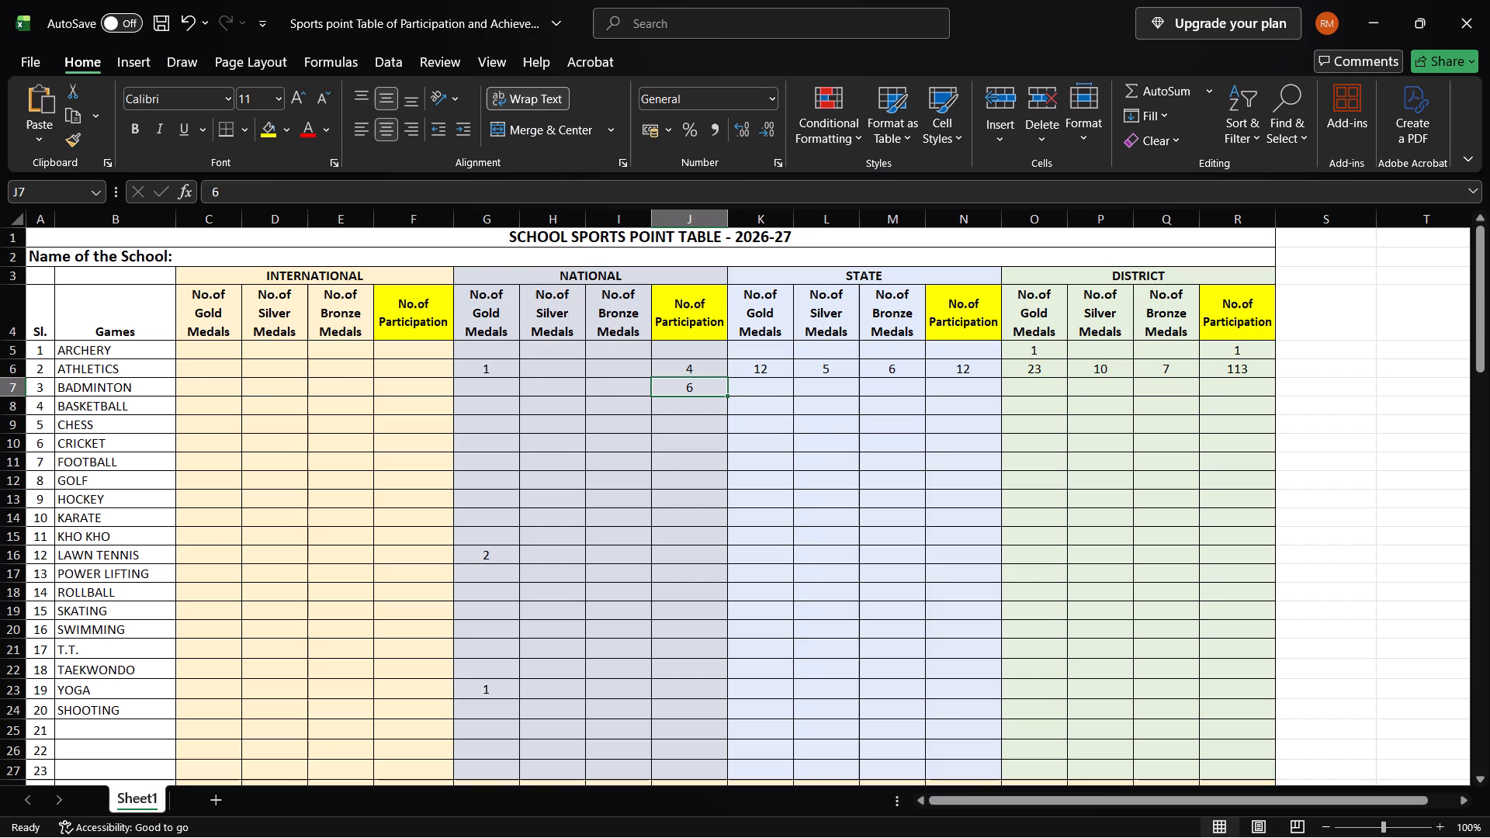
key("Right")
key("Right")
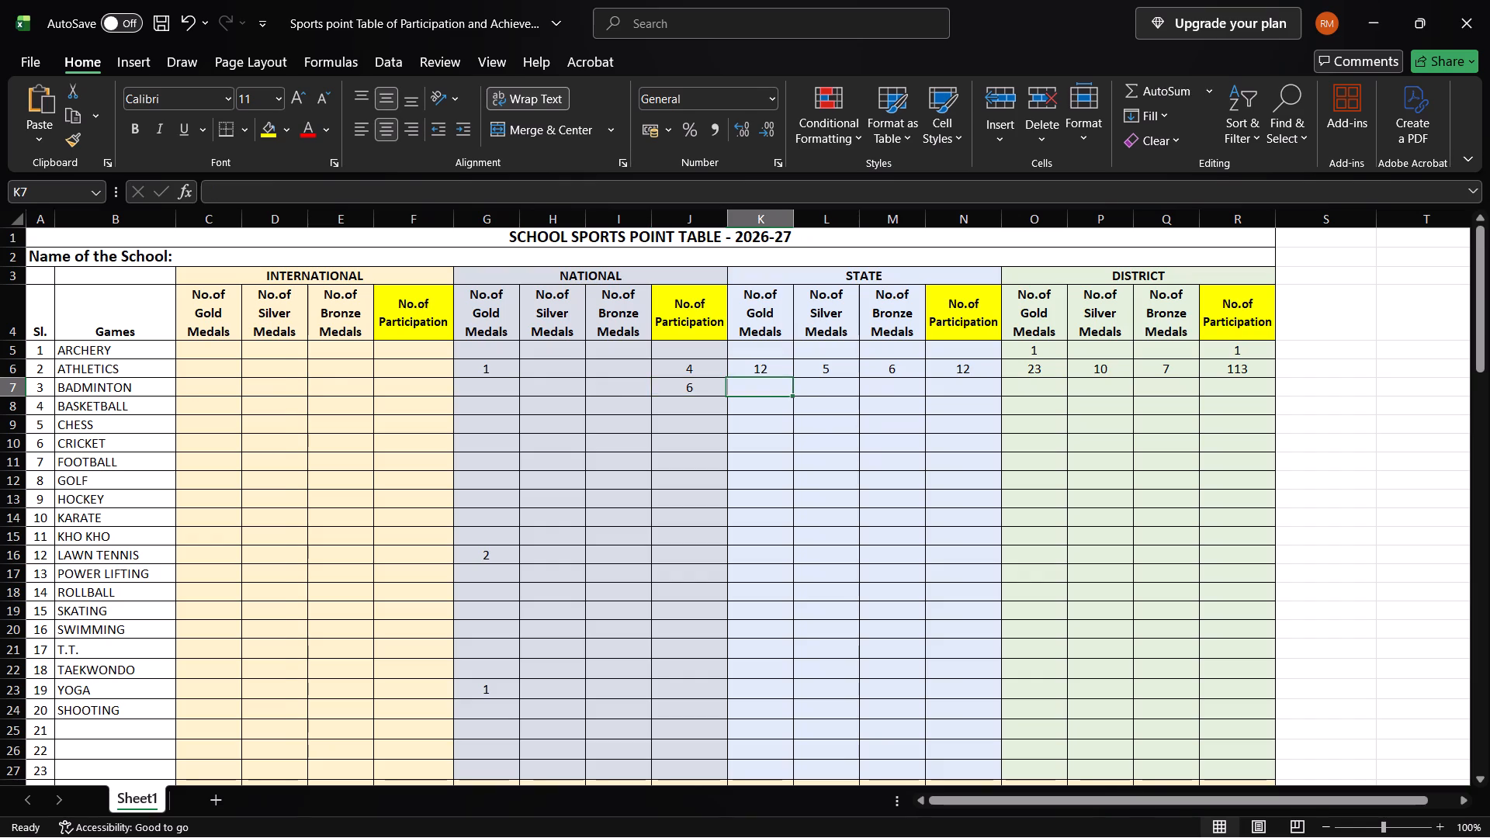
key("Left")
key("4")
key("Right")
key("2")
key("Right")
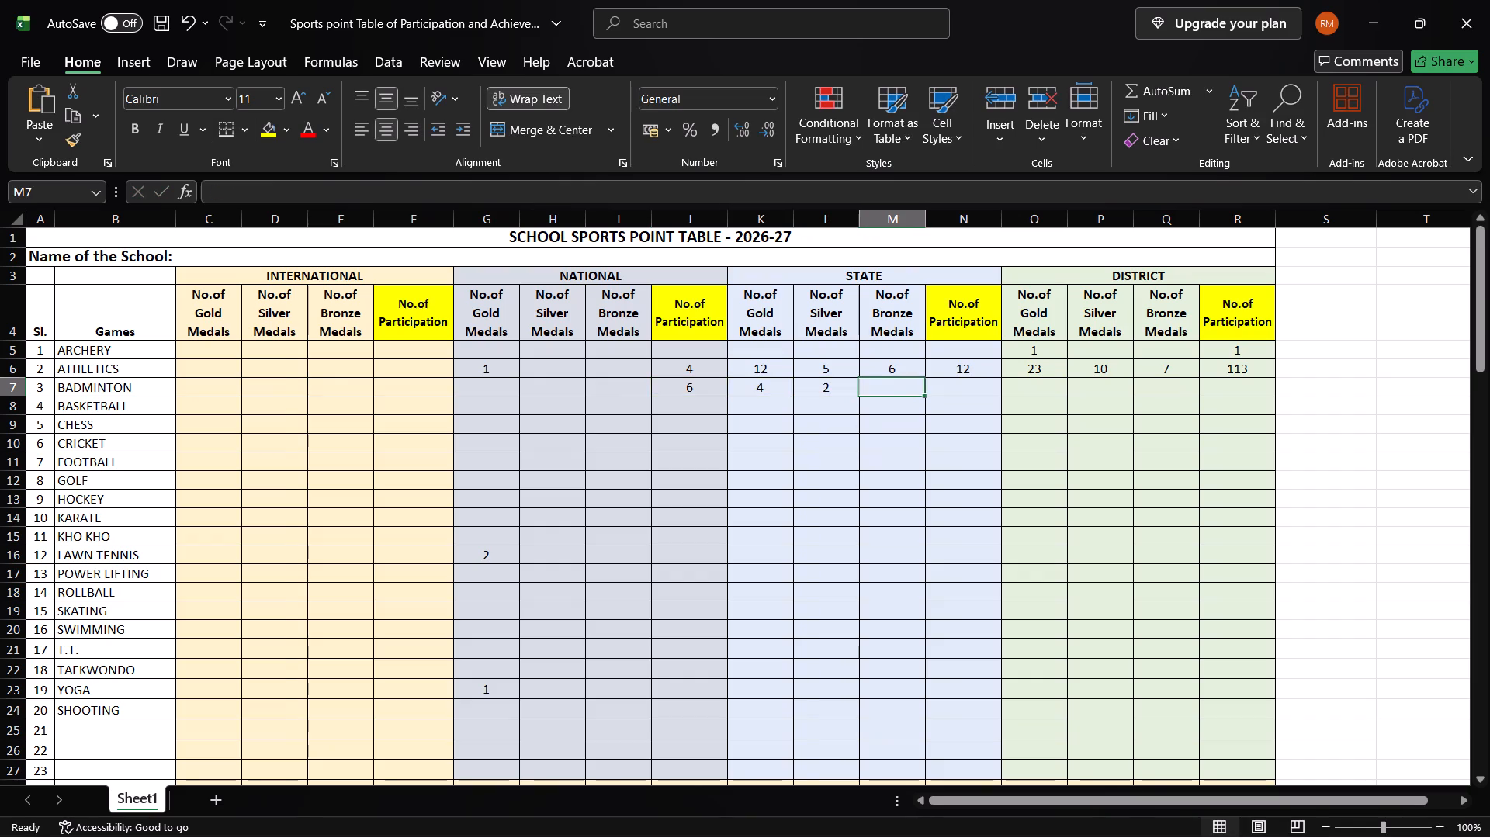
key("8")
key("Right")
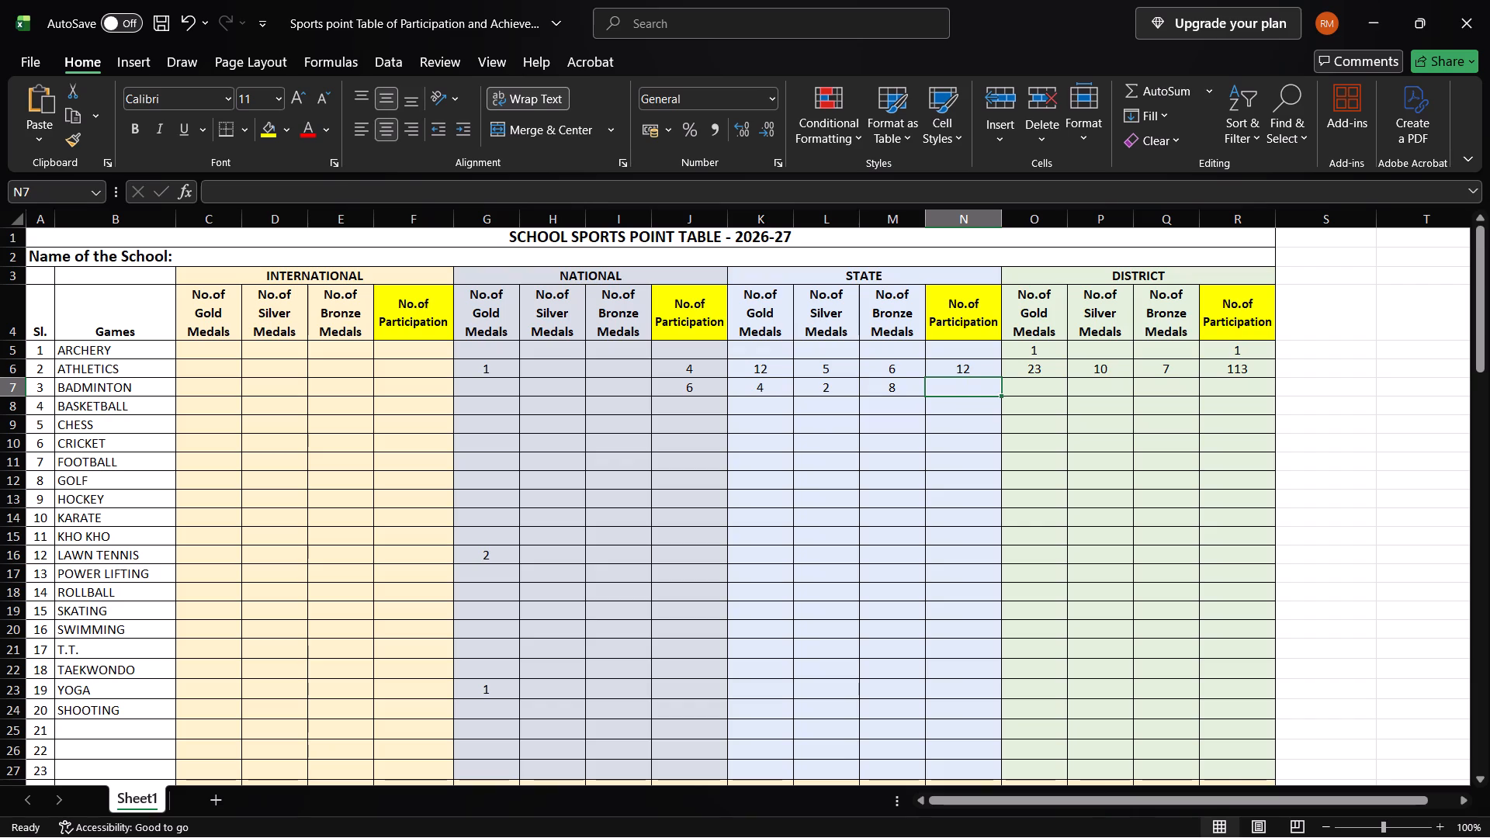
key("1")
key("6")
key("Right")
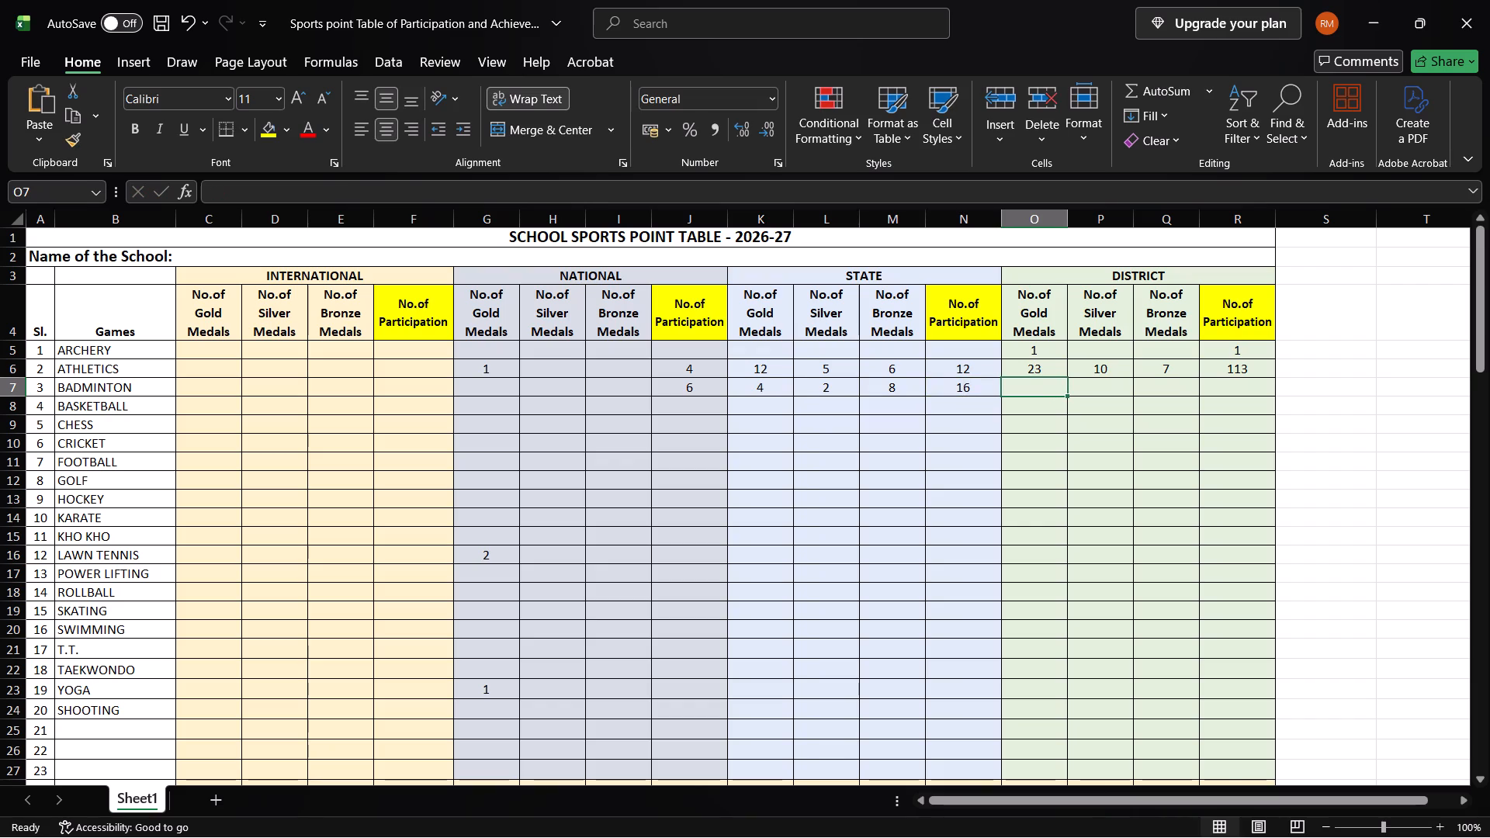
Enter Badminton's district counts: 4 gold, 5 silver, 0 bronze and 9 participation.
key("Down")
key("Up")
key("Down")
key("Up")
key("Right")
key("Left")
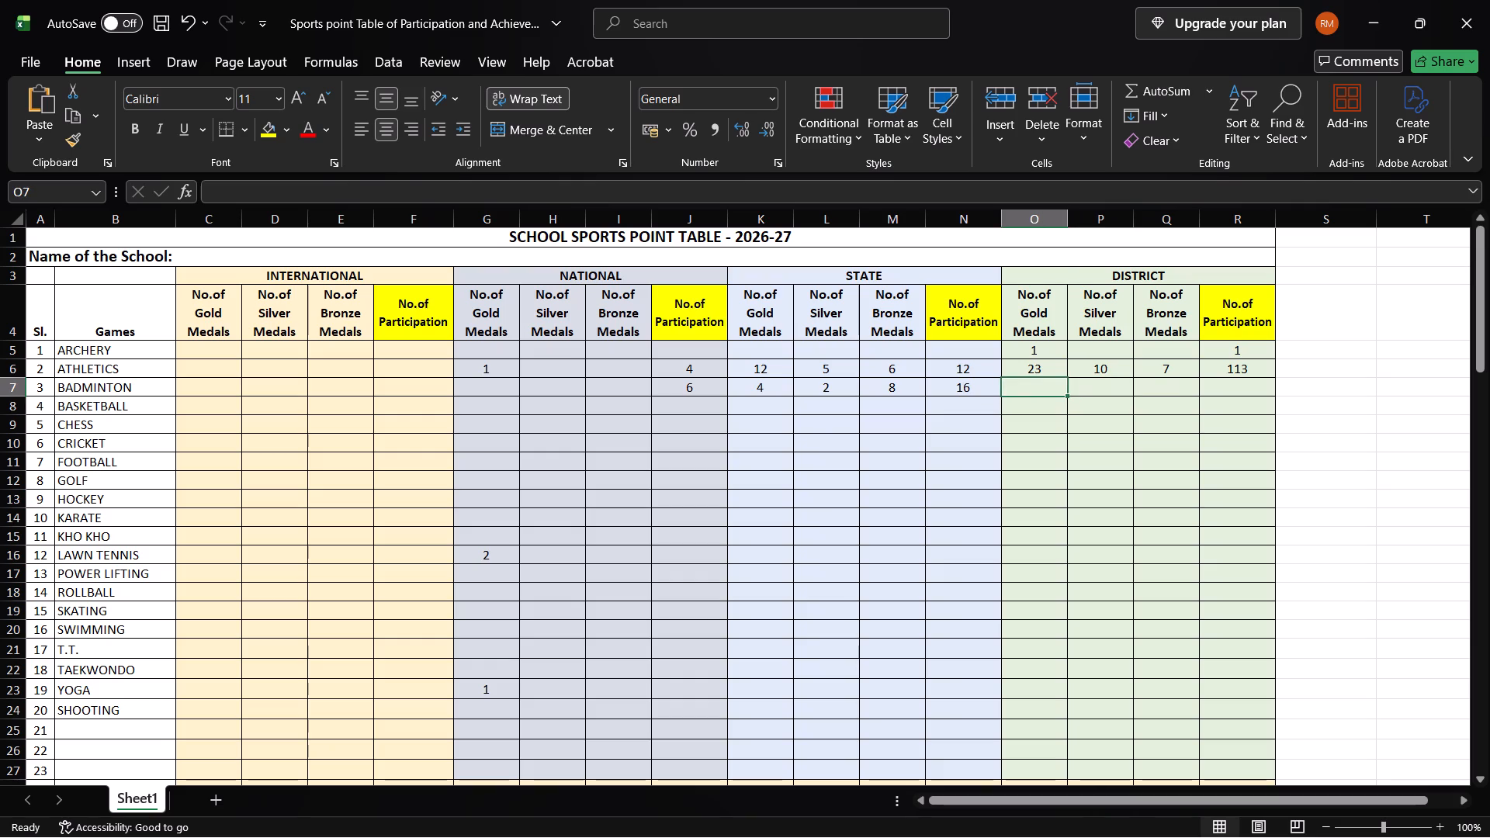
key("4")
key("Right")
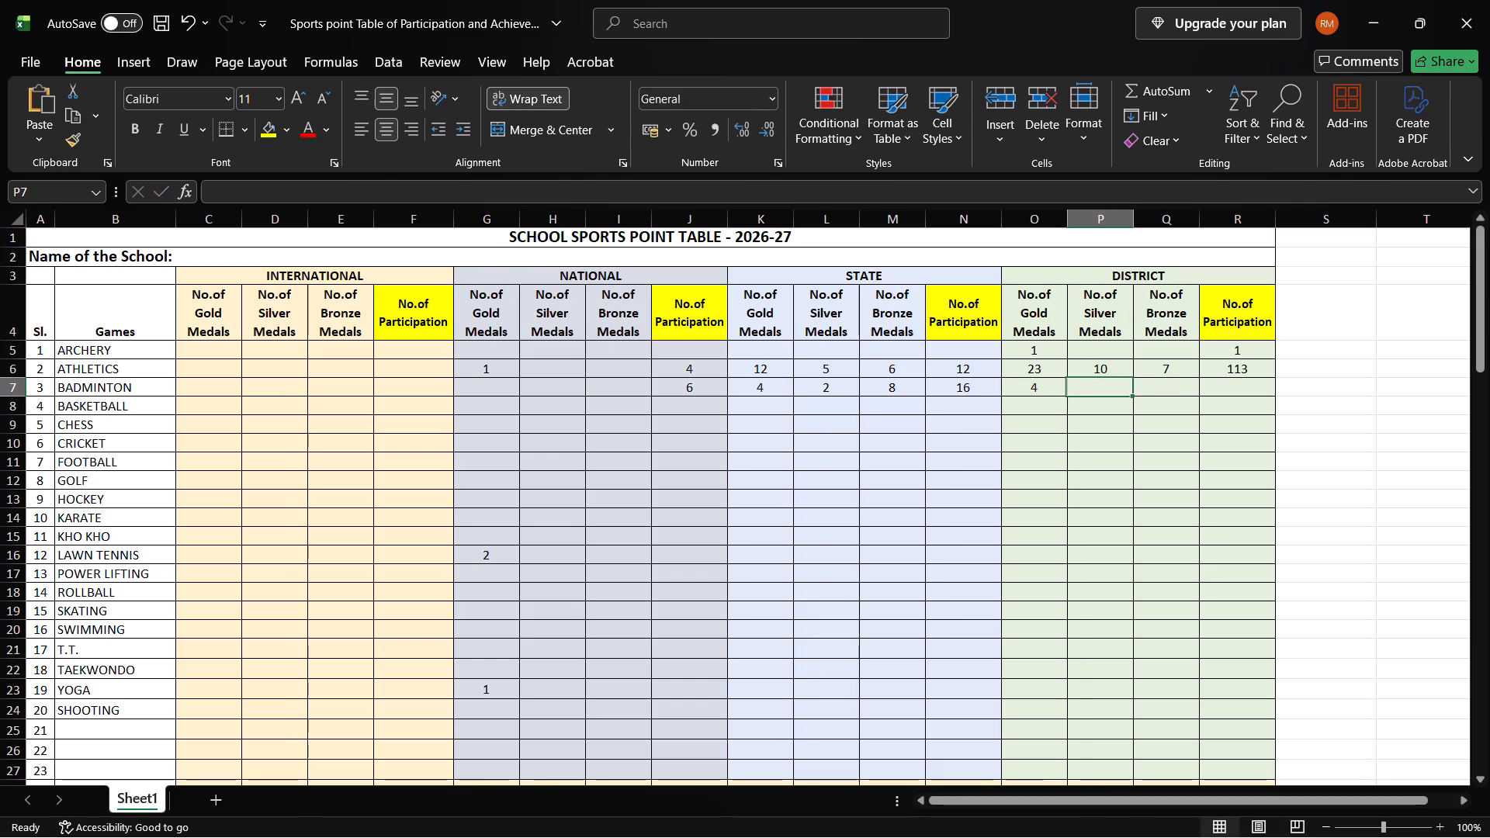
key("5")
key("Right")
key("0")
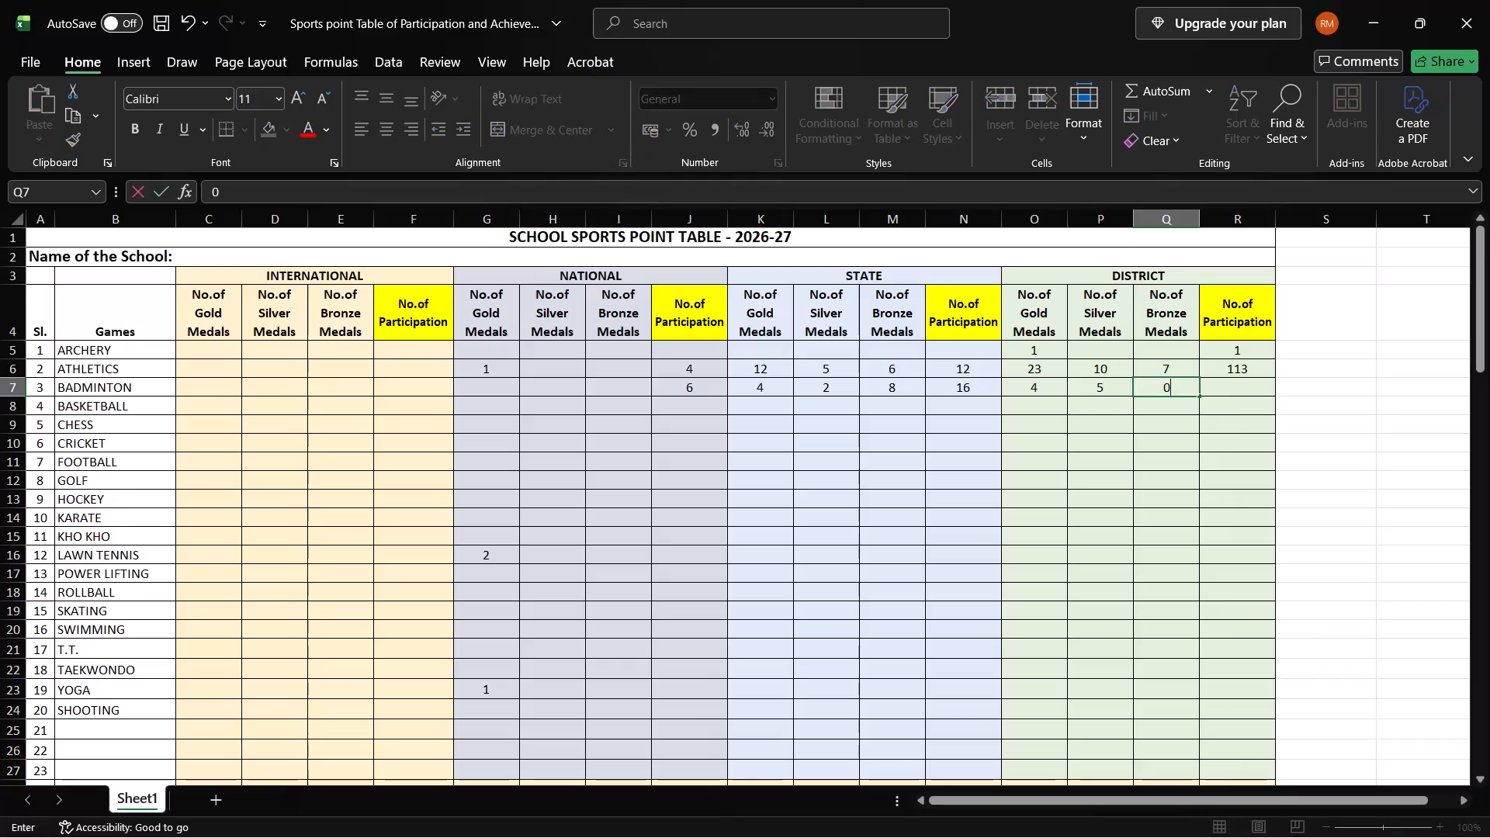
key("Right")
key("9")
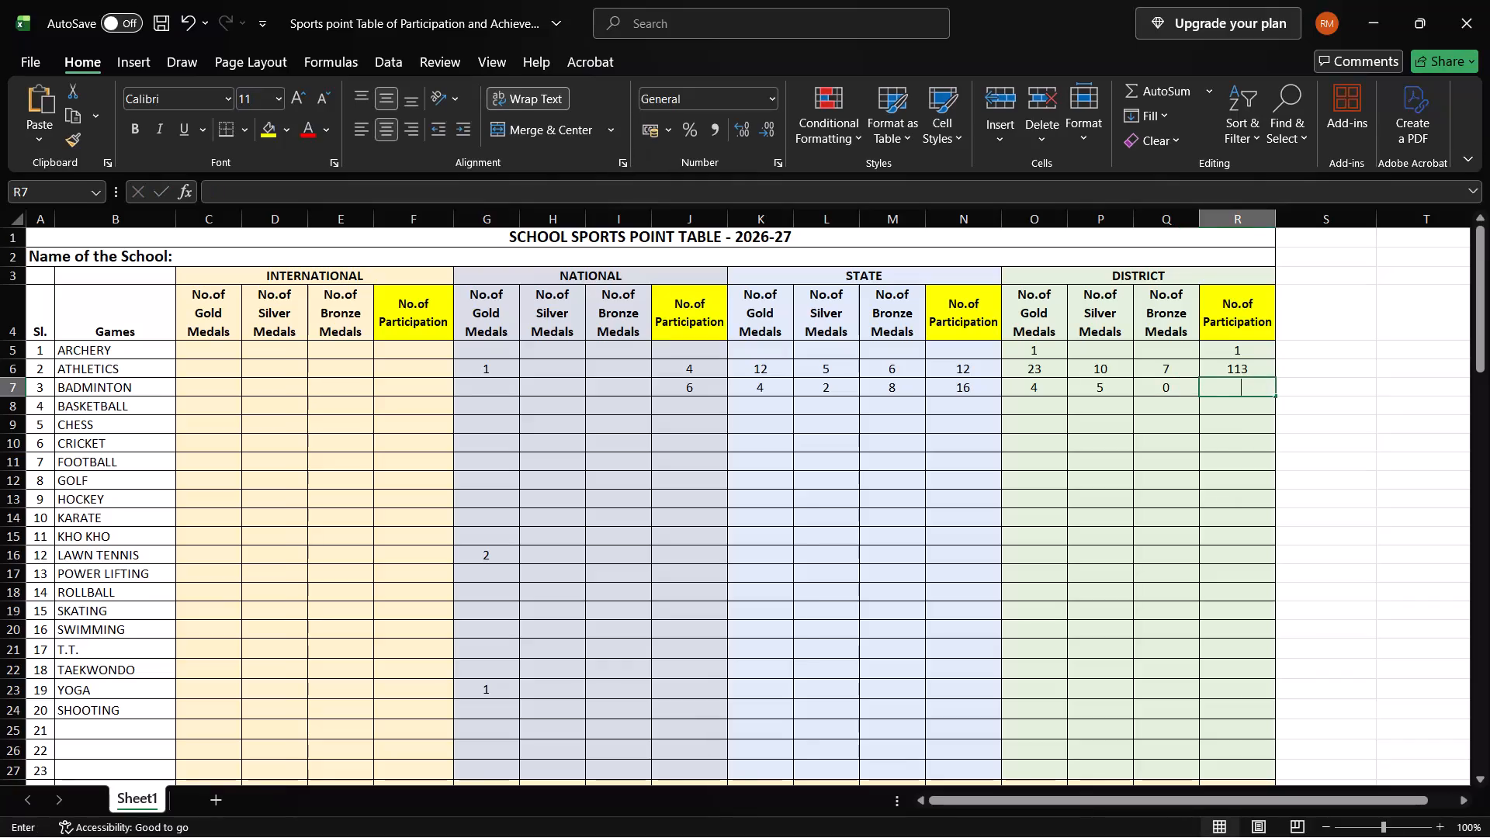
key("Down")
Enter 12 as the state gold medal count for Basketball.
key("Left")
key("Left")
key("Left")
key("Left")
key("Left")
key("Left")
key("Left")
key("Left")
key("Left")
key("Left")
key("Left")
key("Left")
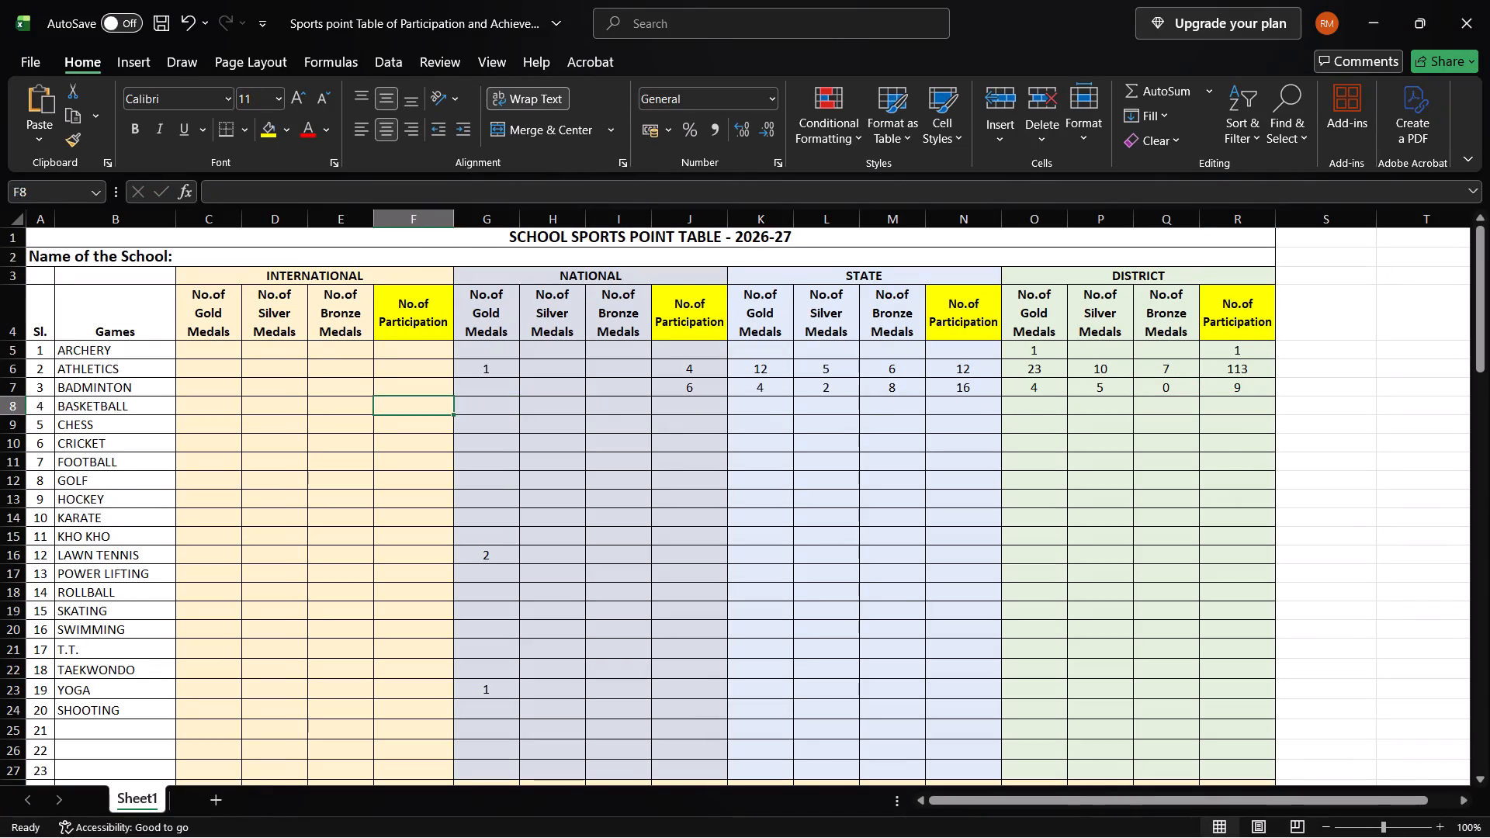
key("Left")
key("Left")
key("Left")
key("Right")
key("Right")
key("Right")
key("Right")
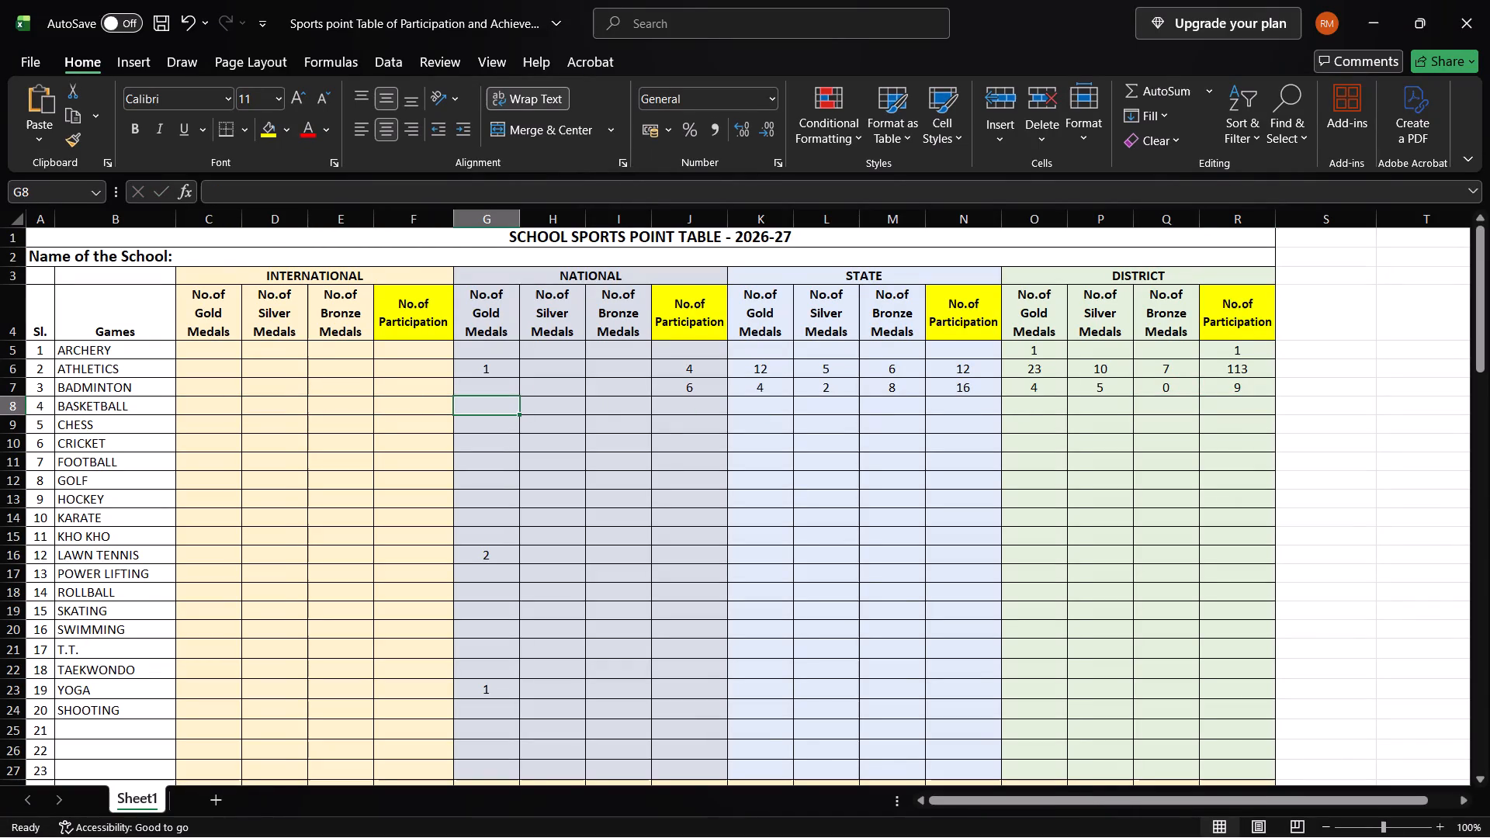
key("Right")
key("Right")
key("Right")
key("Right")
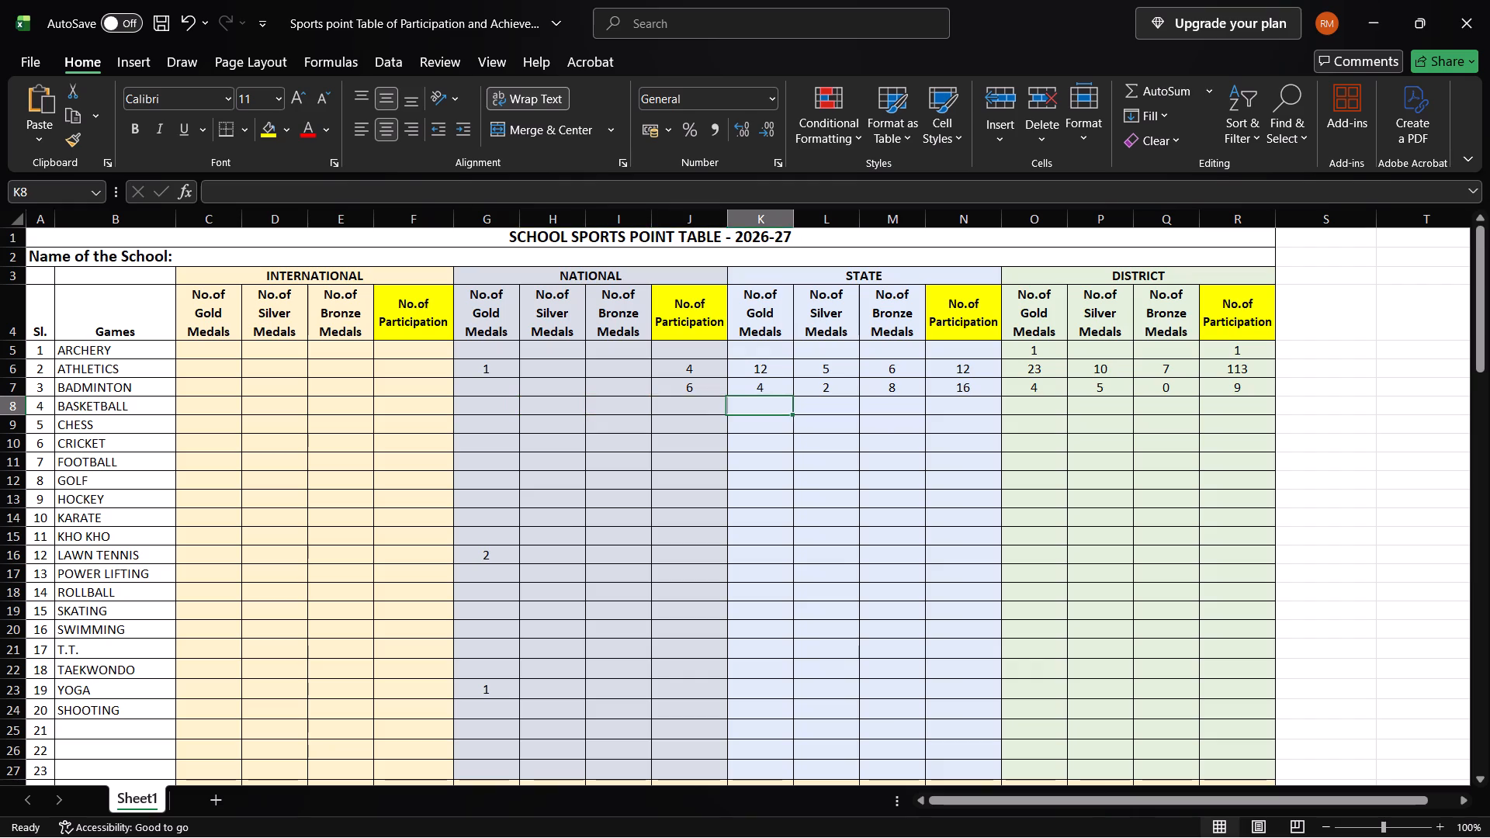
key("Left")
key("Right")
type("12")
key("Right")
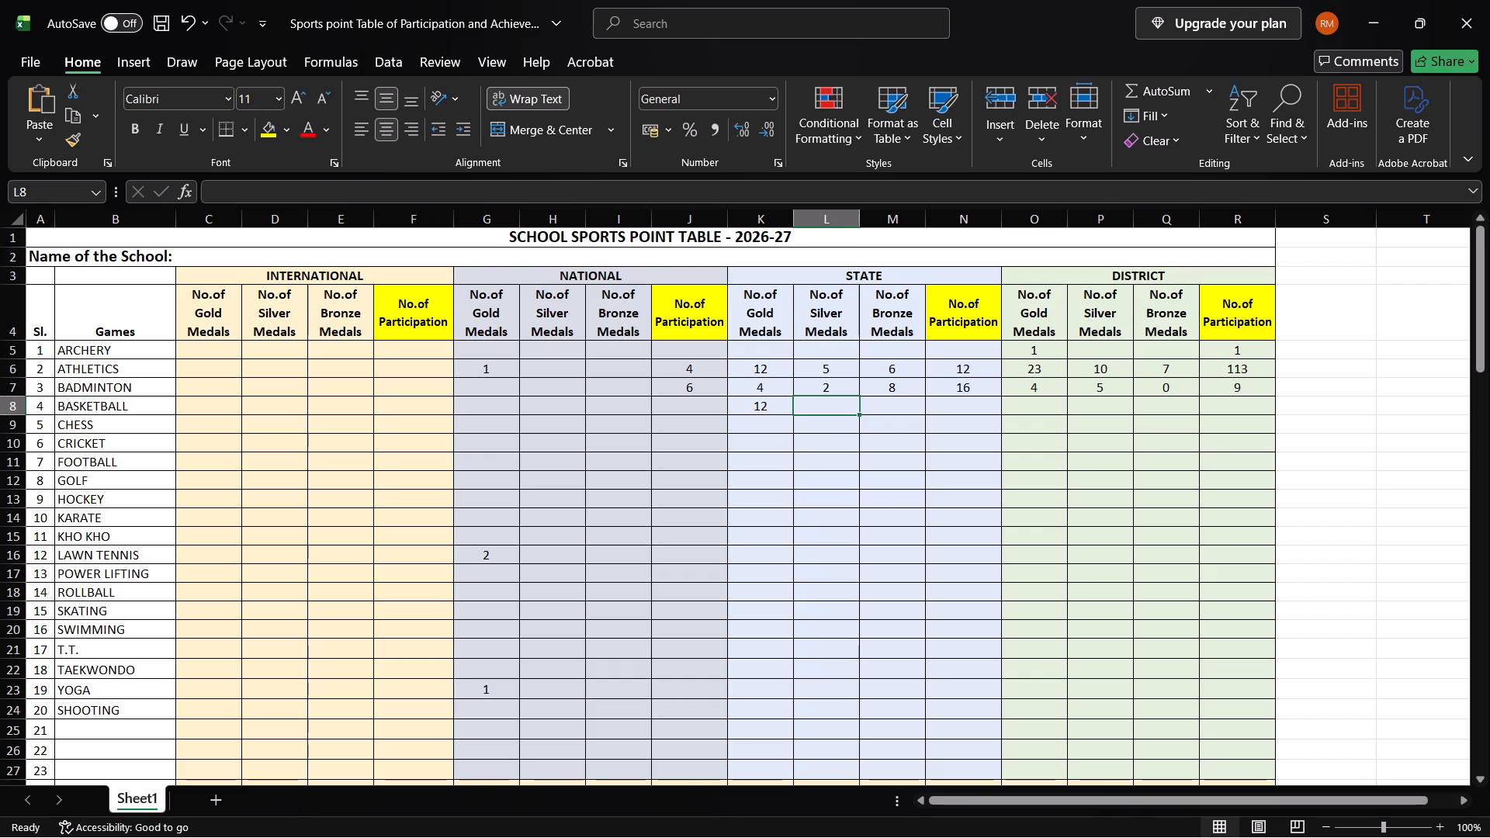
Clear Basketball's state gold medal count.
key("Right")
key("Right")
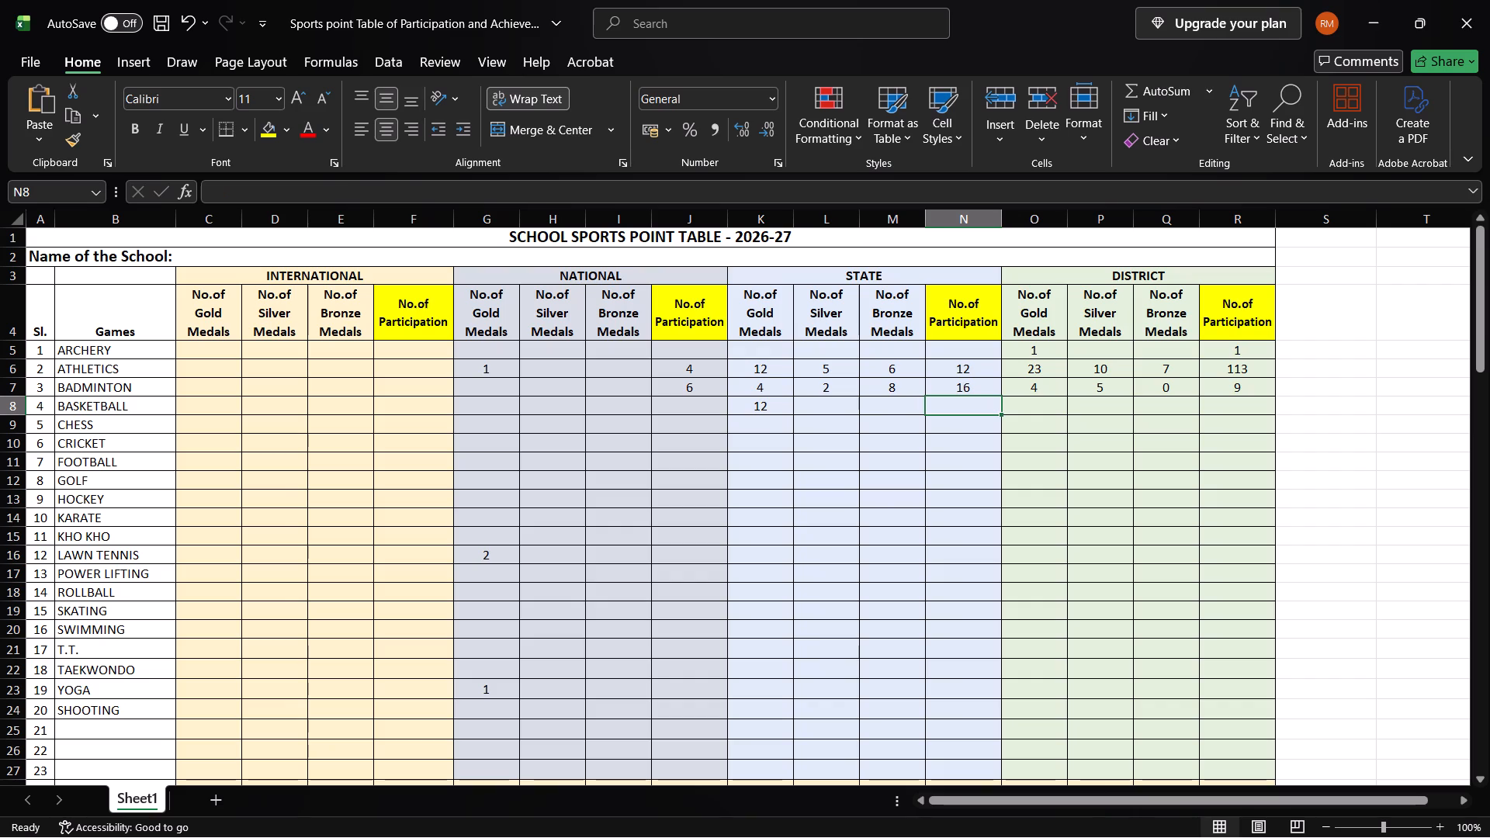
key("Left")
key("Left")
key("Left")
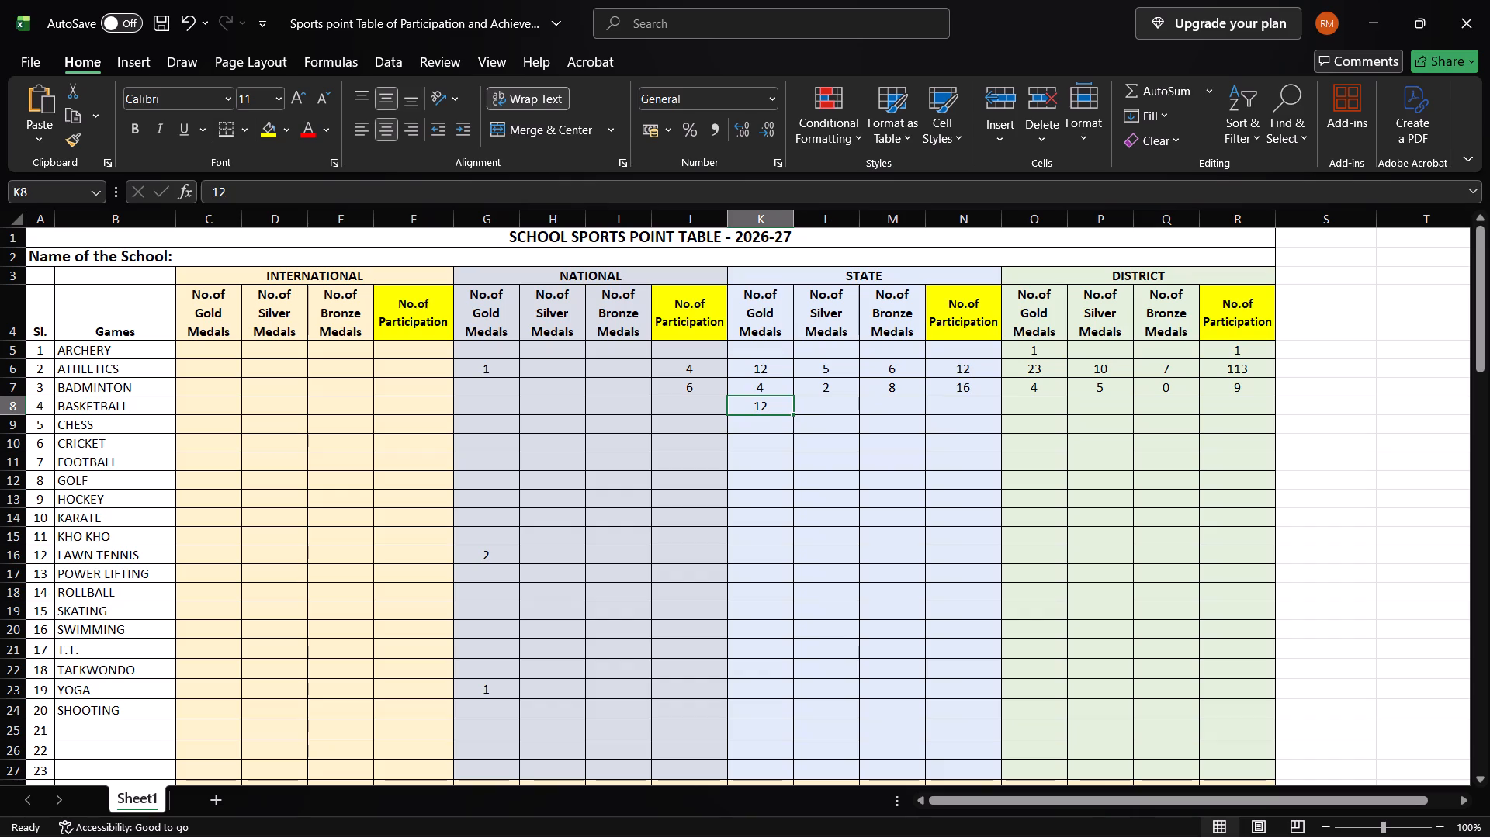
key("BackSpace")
Enter 12 as the state participation count for Basketball.
key("Right")
key("Right")
key("Right")
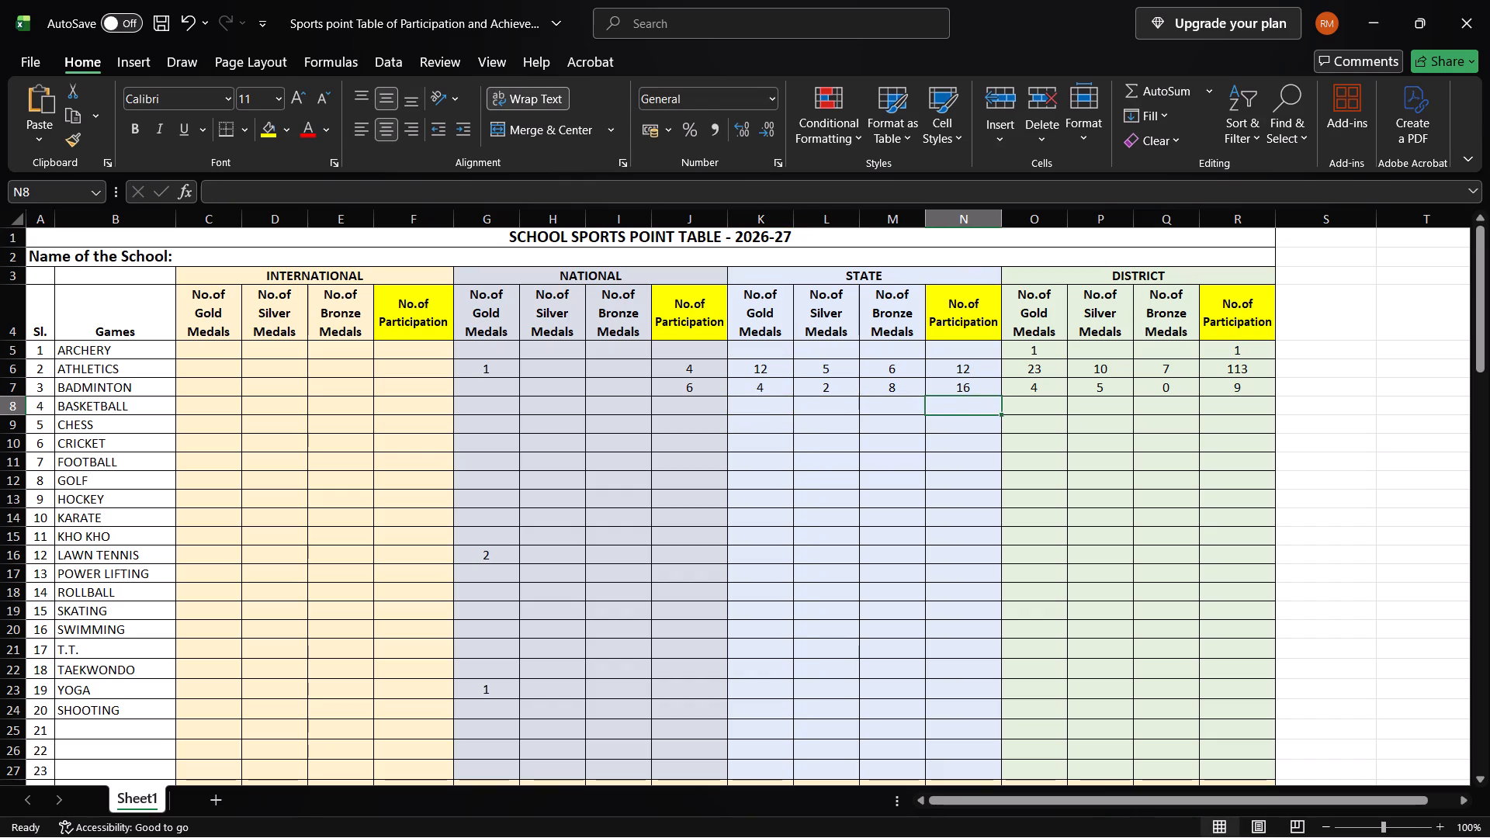
type("12")
key("Right")
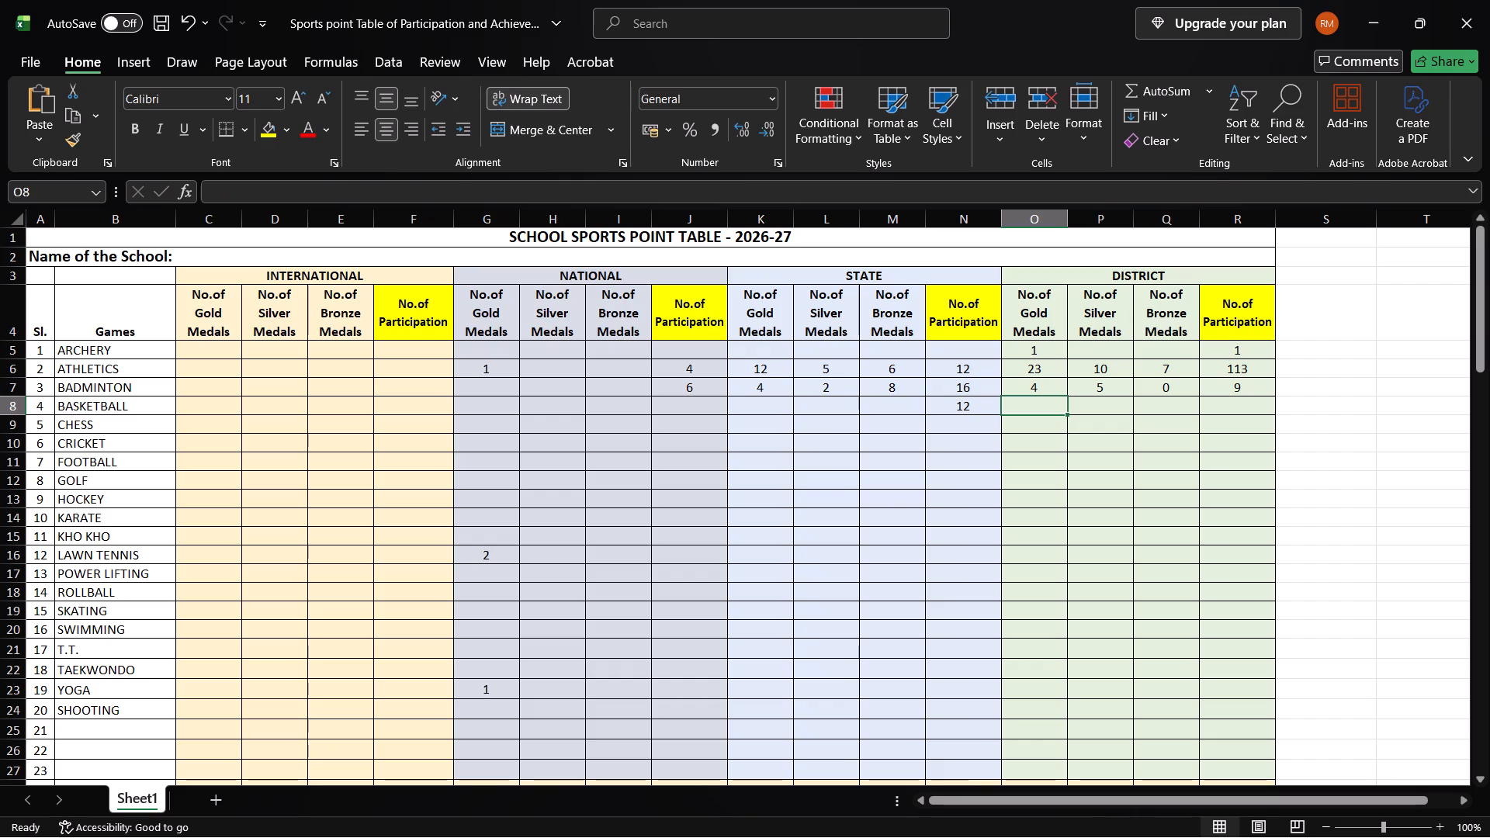
Enter Basketball's district counts: 1 bronze and 12 participation.
key("Right")
key("Right")
key("1")
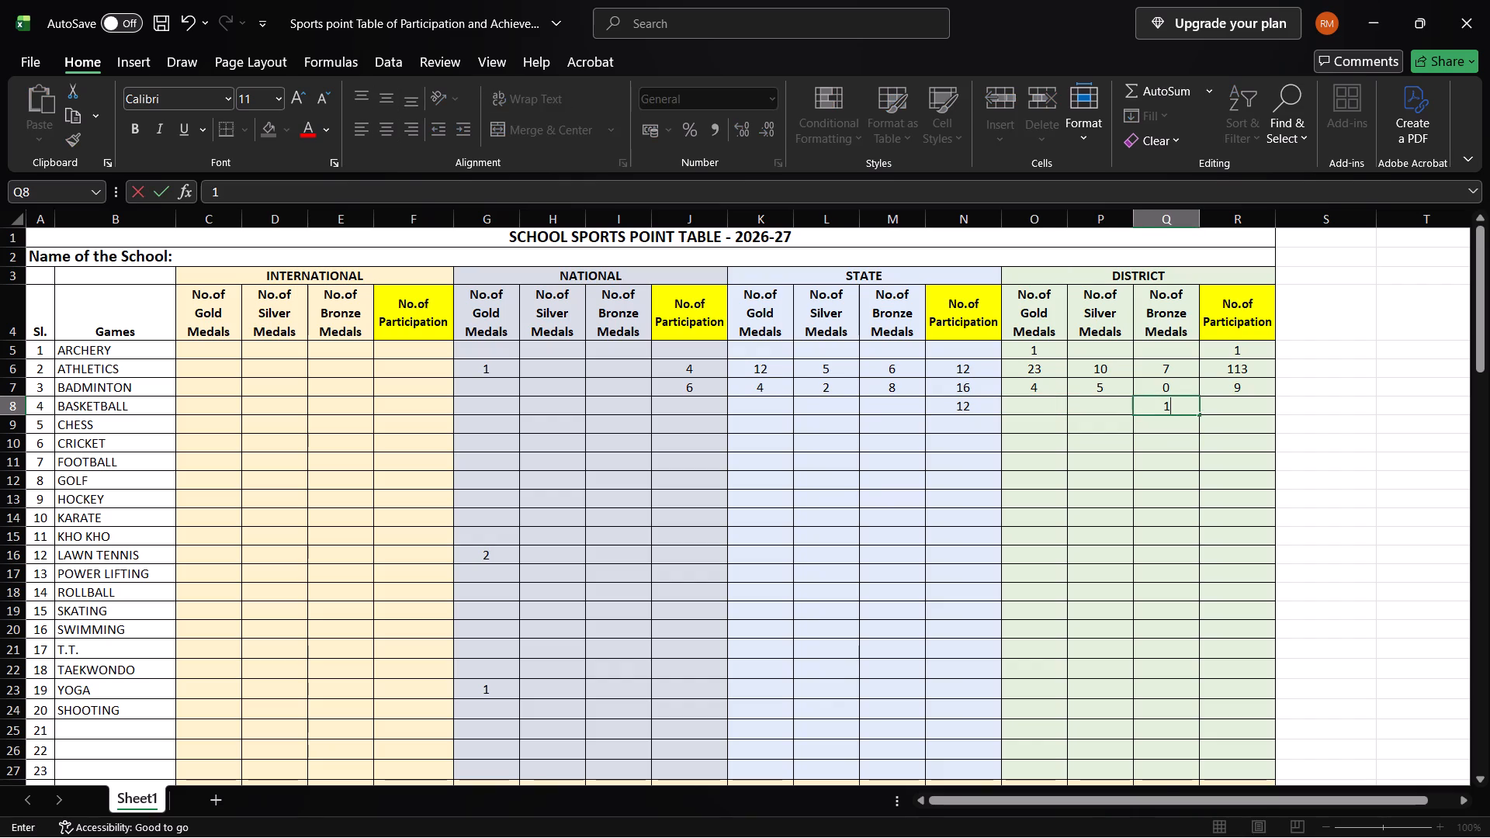
key("Right")
type("12")
key("Down")
Enter 7 as the national participation count for Chess.
key("Left")
key("Left")
key("Left")
key("Left")
key("Left")
key("Left")
key("Left")
key("Left")
key("Left")
key("Left")
key("Left")
key("Left")
key("Left")
key("Left")
key("Left")
key("Left")
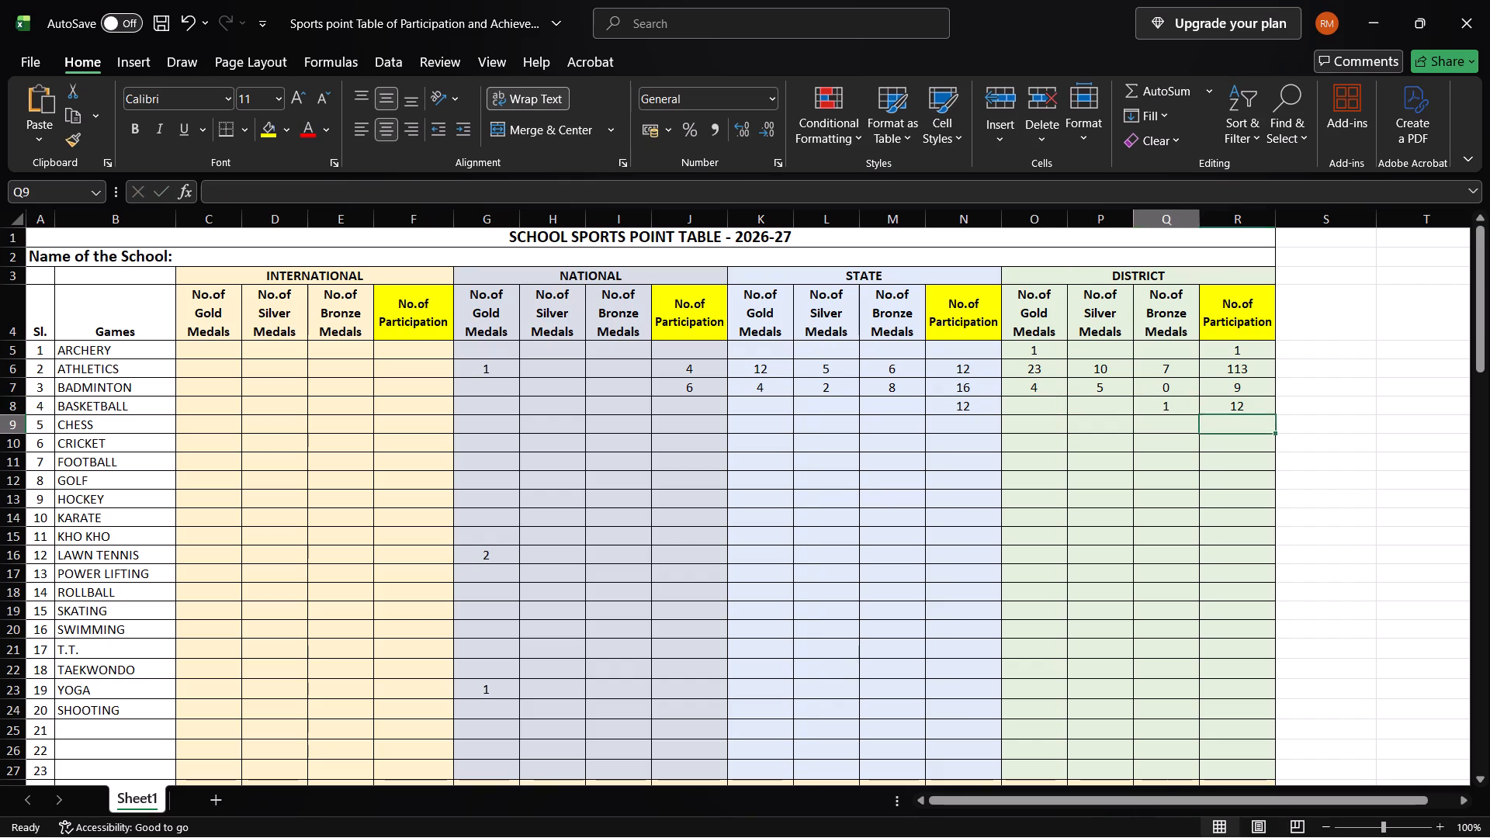
key("Right")
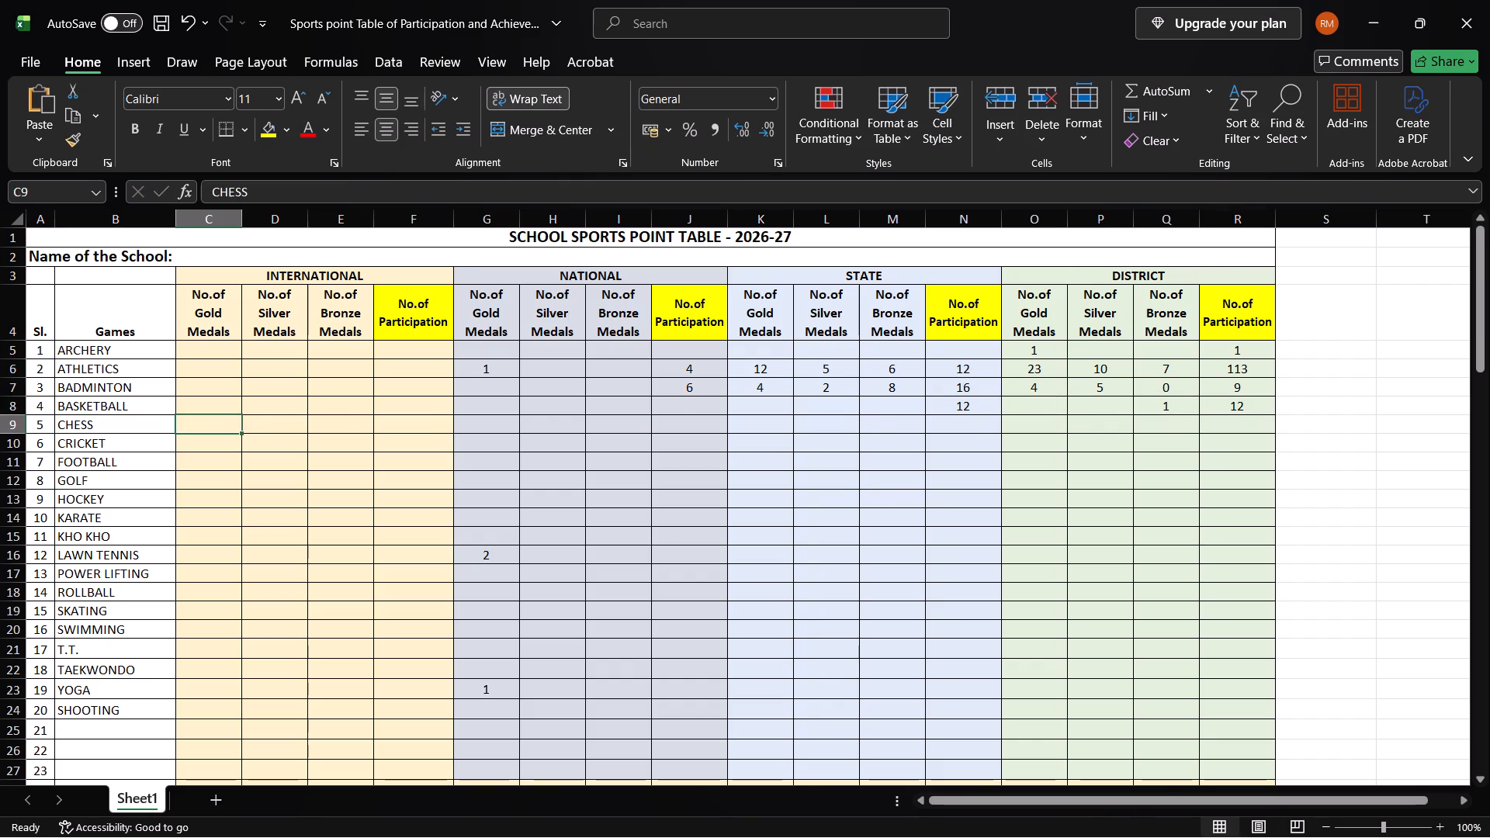
key("Right")
key("Right")
key("Right")
key("Right")
key("Right")
key("Left")
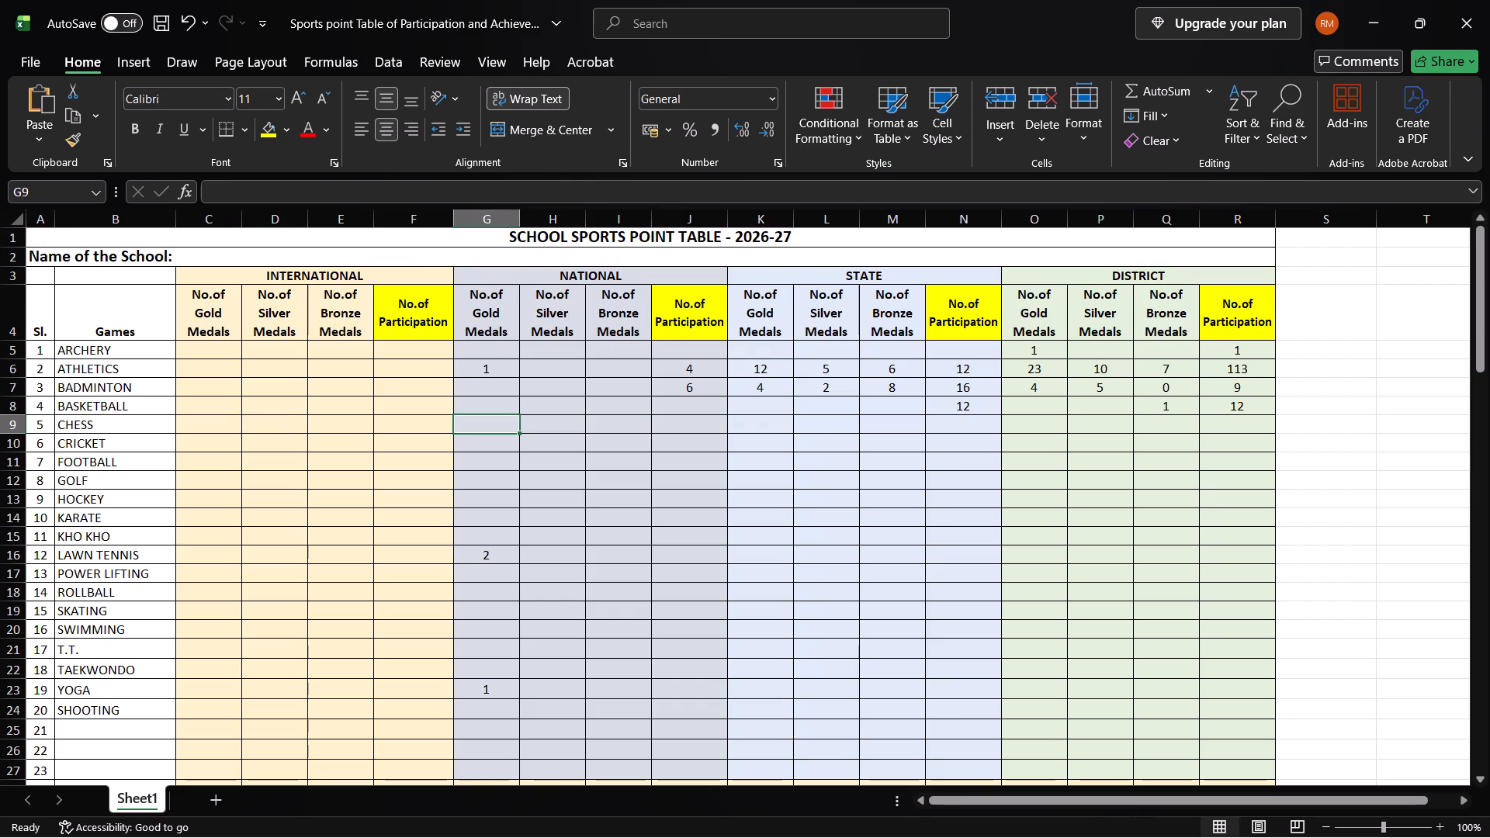
key("Right")
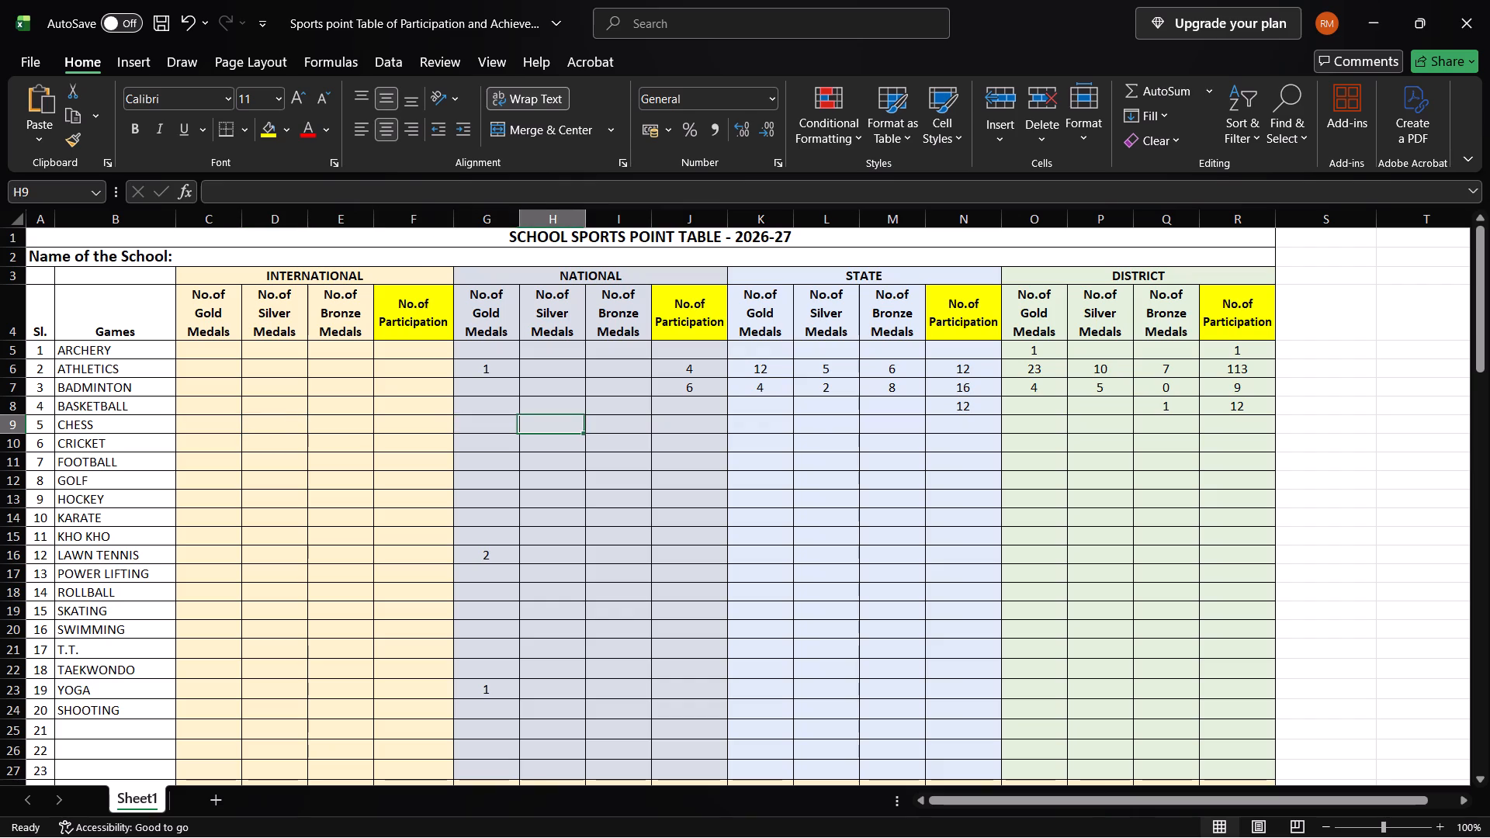
key("Right")
key("Right")
key("7")
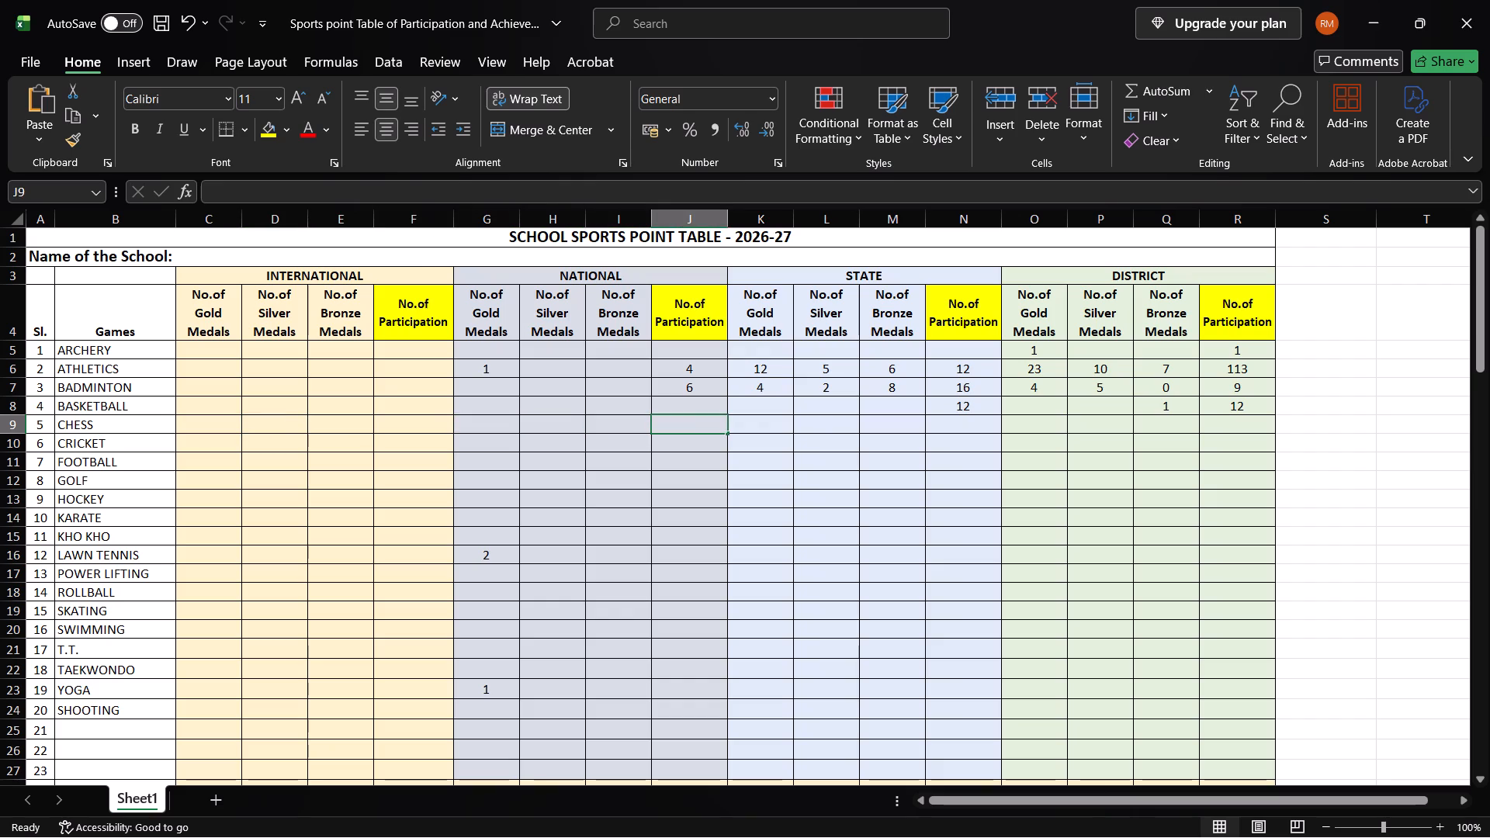
key("Right")
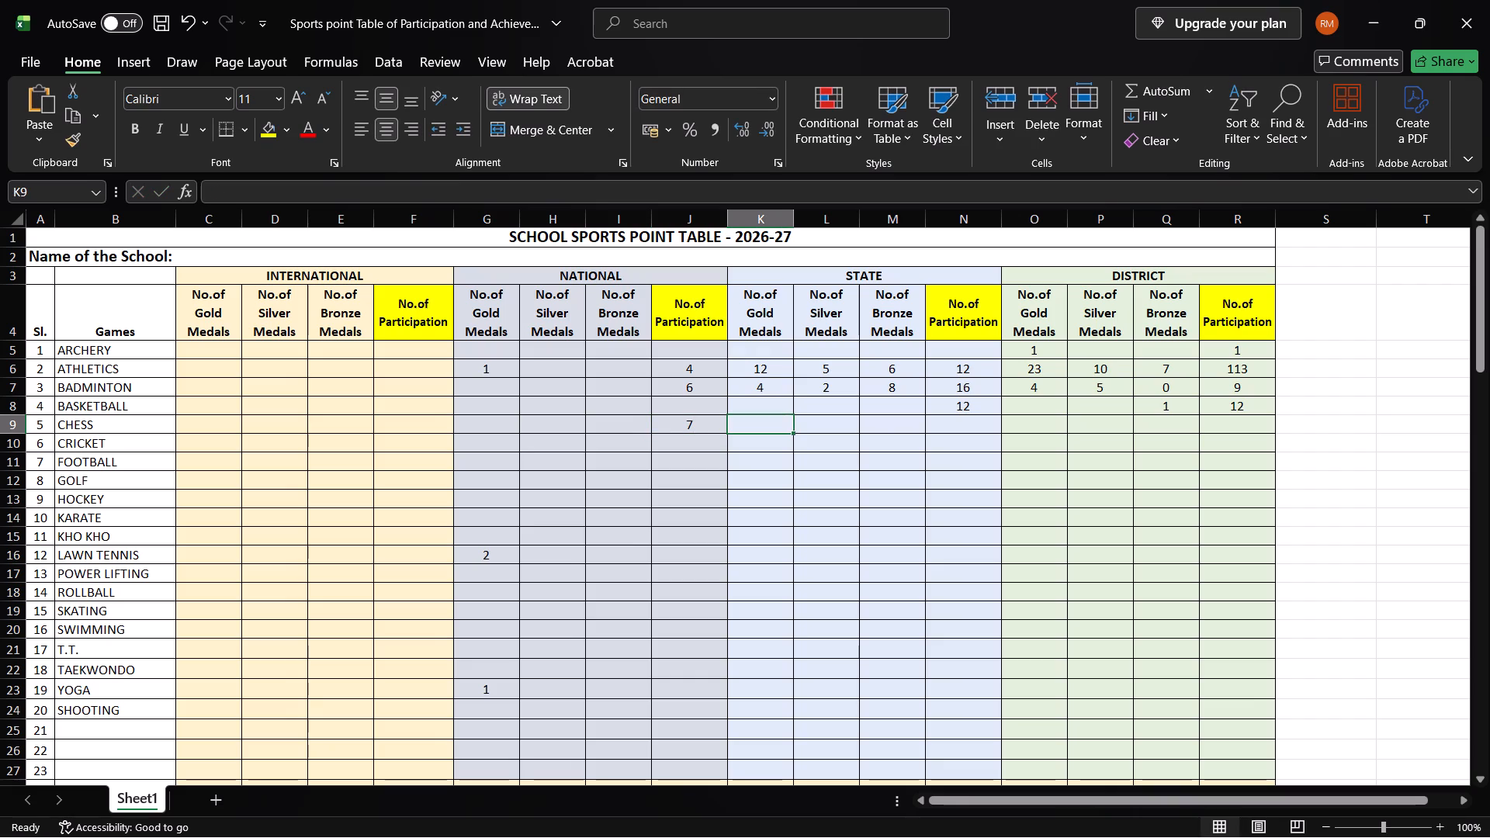
Enter 6 as the state participation count for Chess.
key("Right")
key("Right")
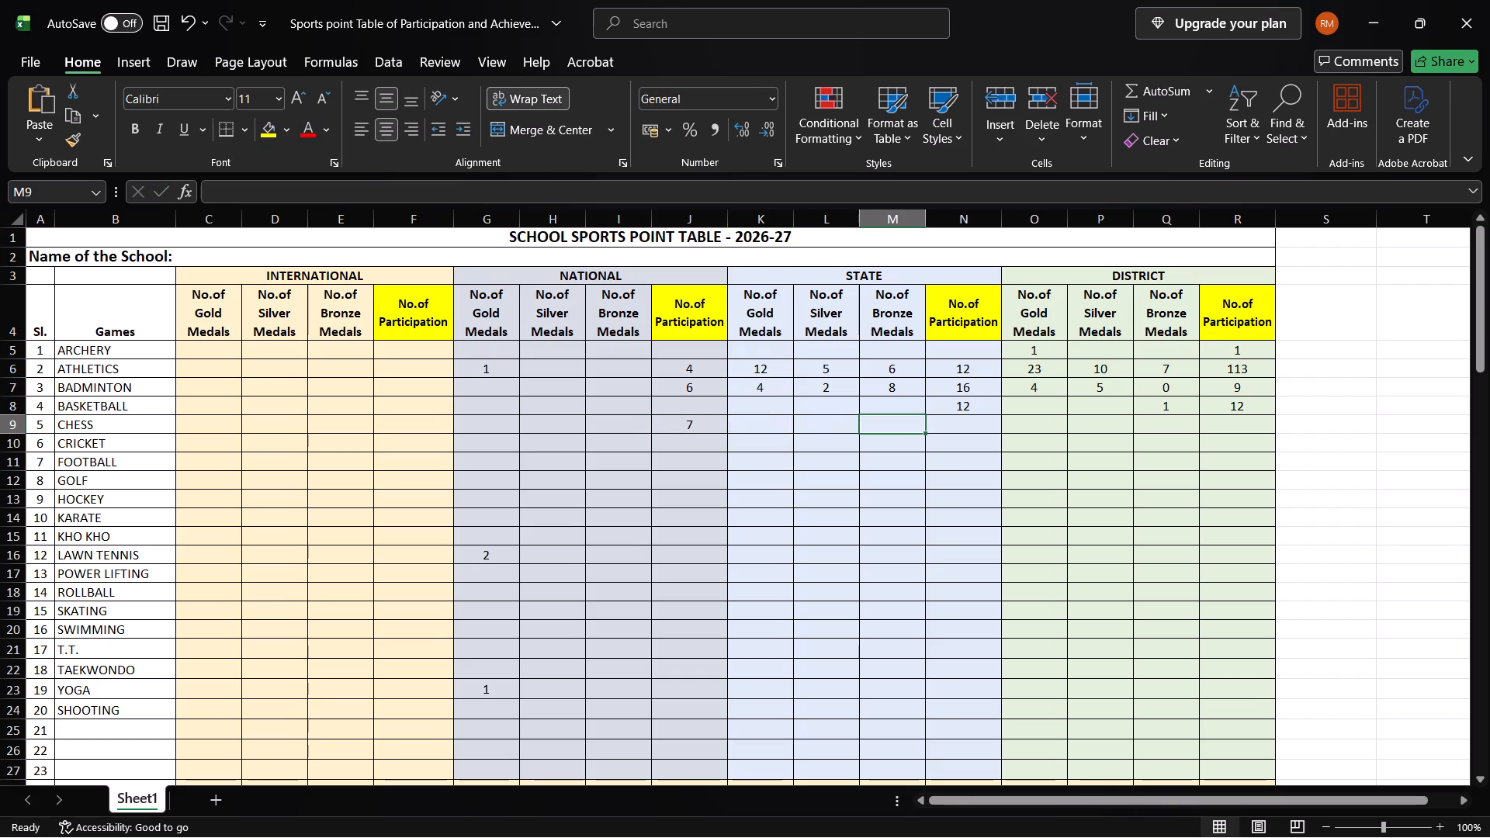
key("Right")
key("6")
key("Right")
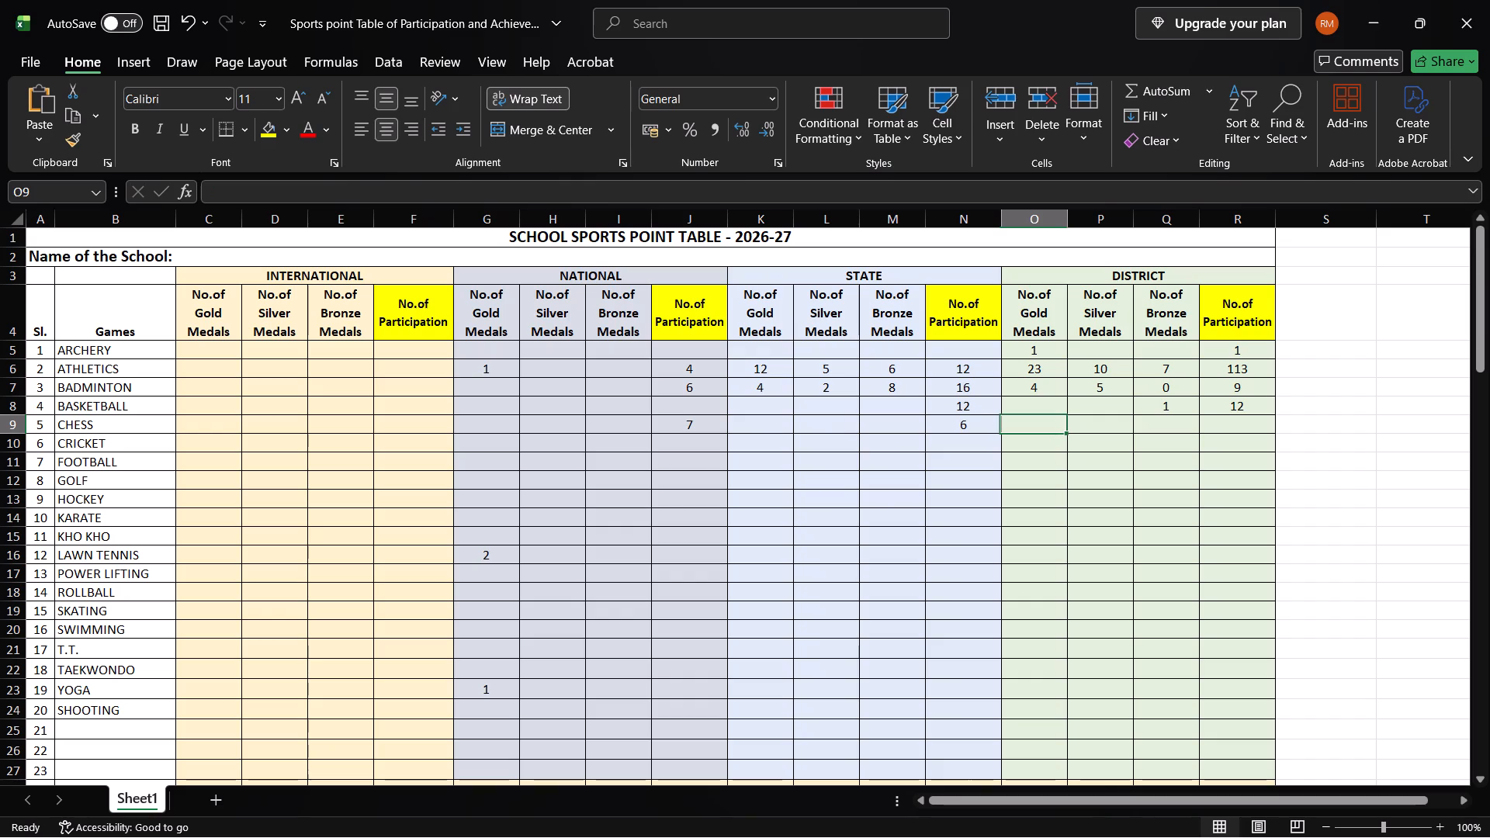
Enter Chess's district counts: 5 gold, 8 silver, 4 bronze and 30 participation.
key("5")
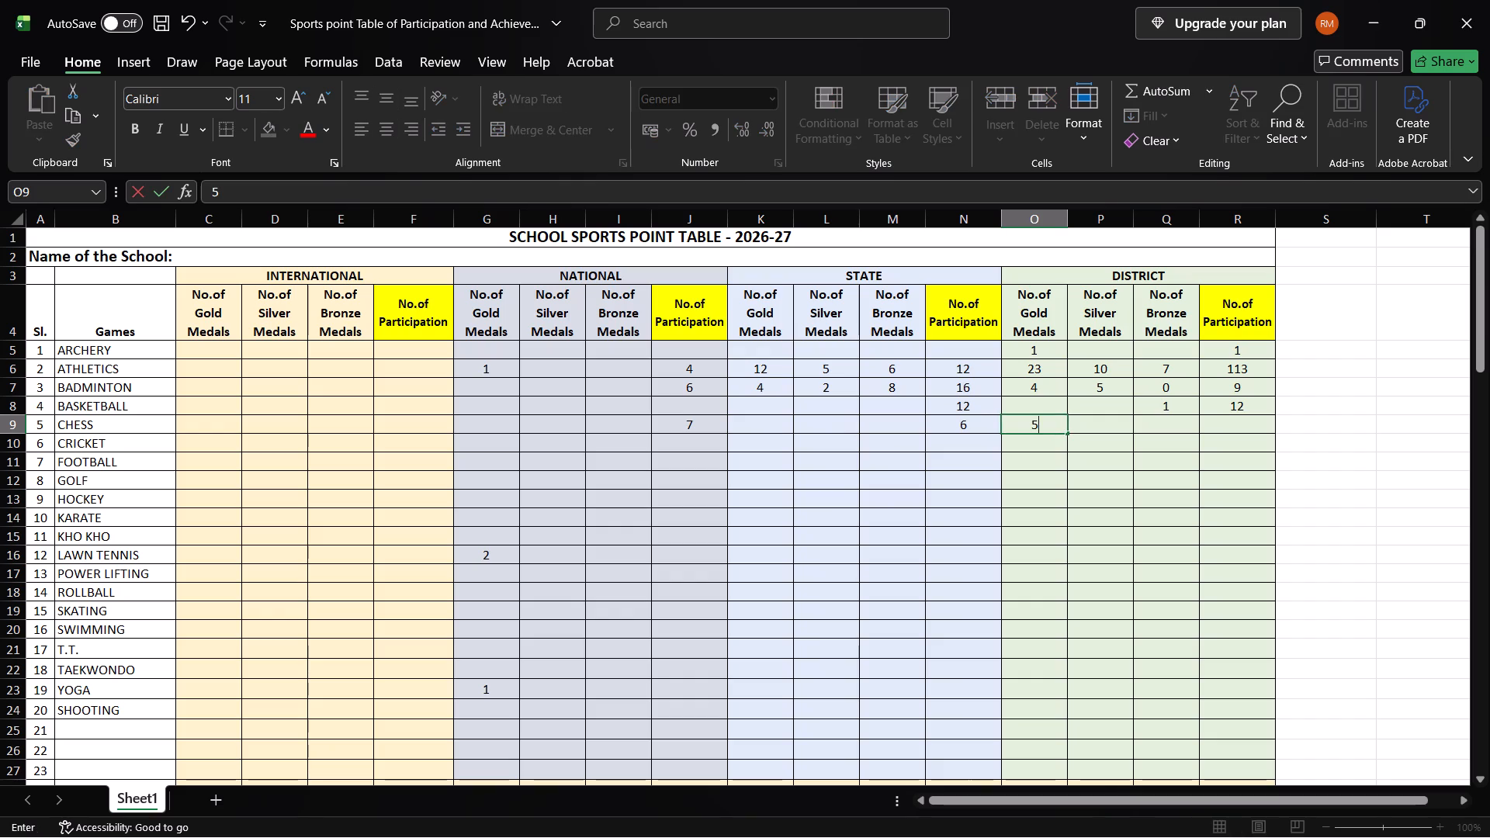
key("Right")
key("8")
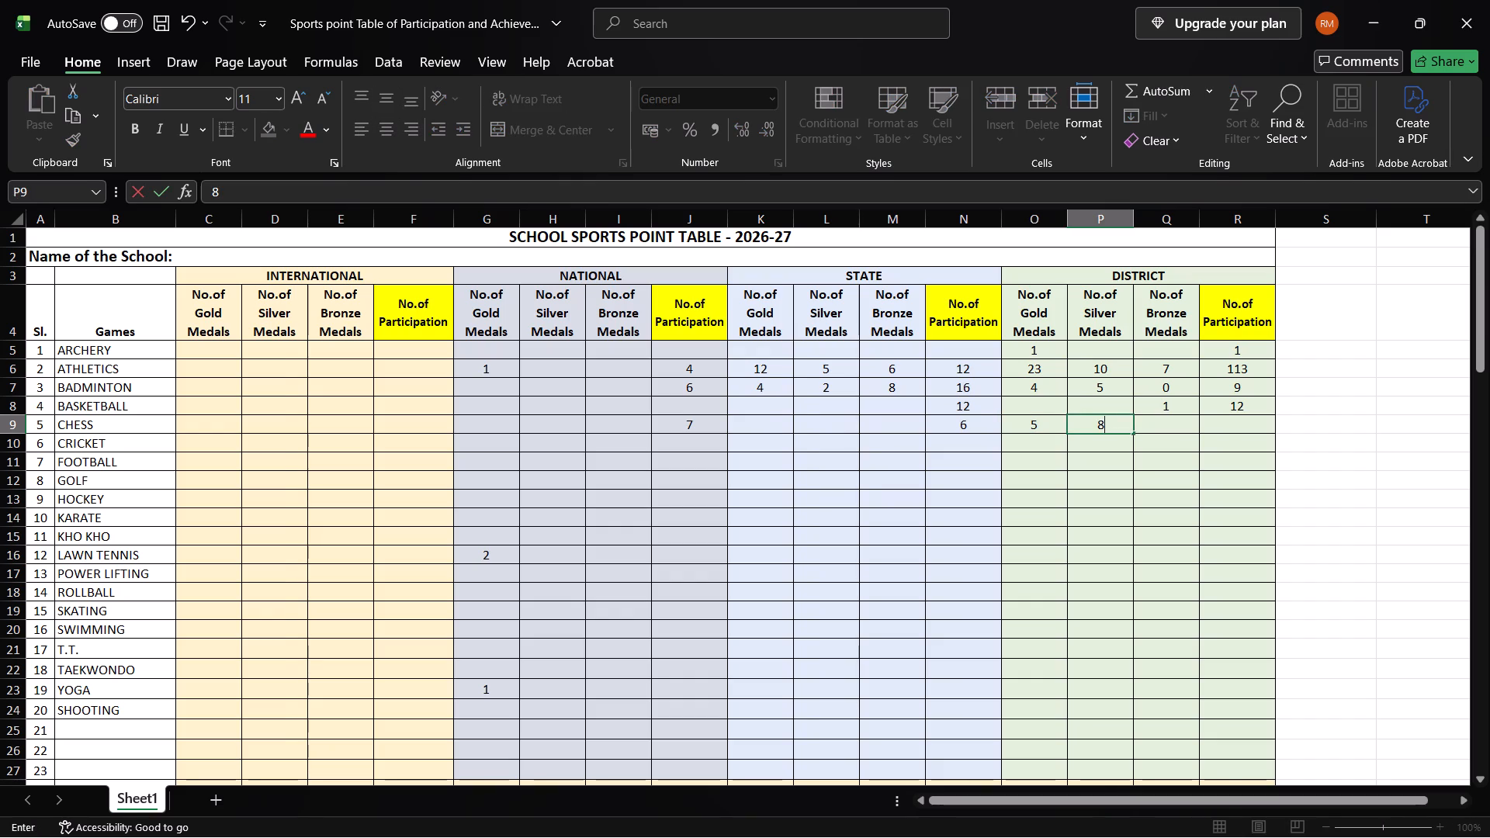
key("Right")
key("4")
key("Right")
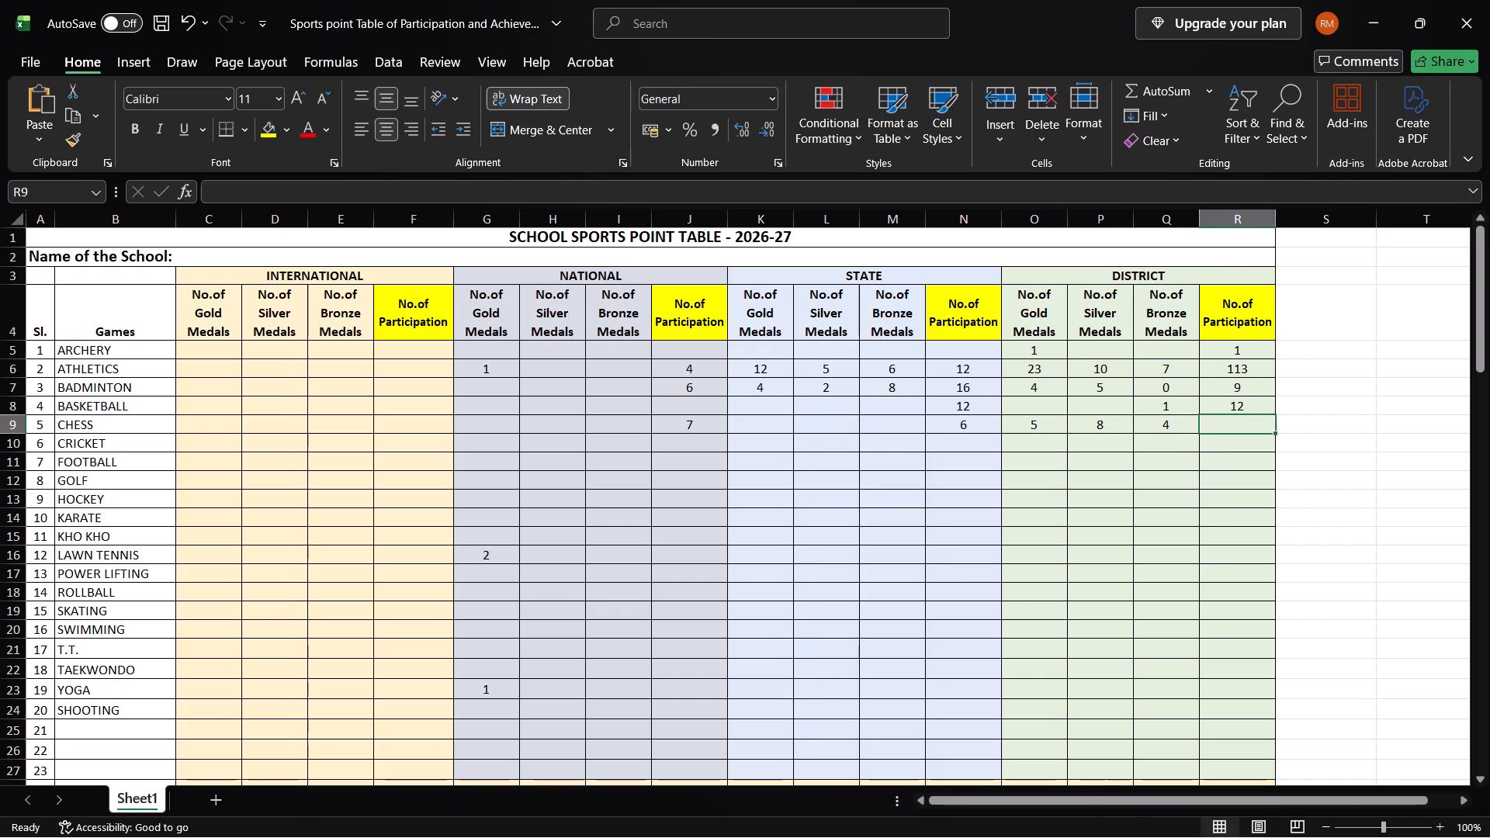
type("30")
key("Down")
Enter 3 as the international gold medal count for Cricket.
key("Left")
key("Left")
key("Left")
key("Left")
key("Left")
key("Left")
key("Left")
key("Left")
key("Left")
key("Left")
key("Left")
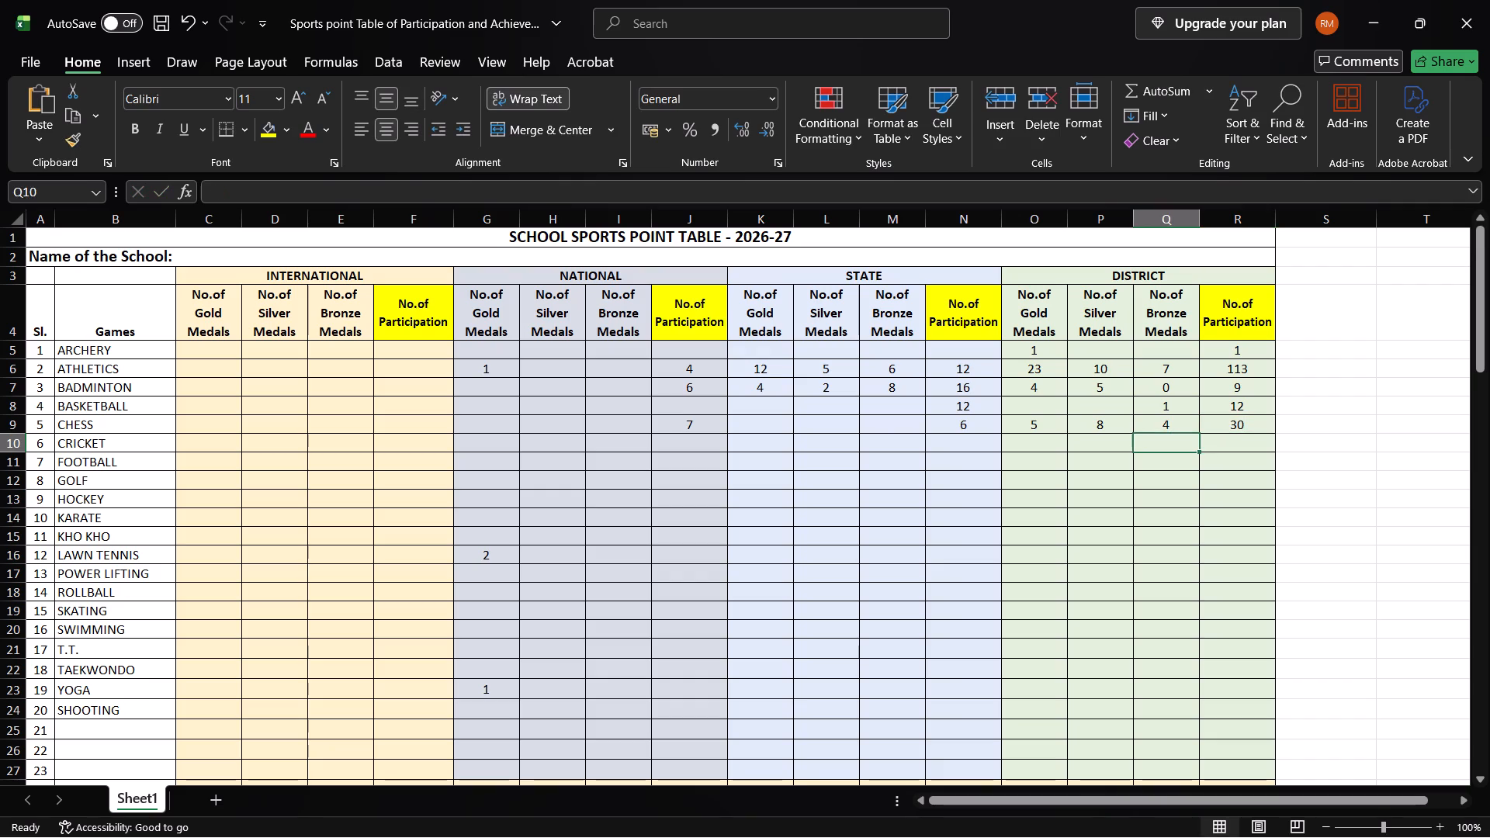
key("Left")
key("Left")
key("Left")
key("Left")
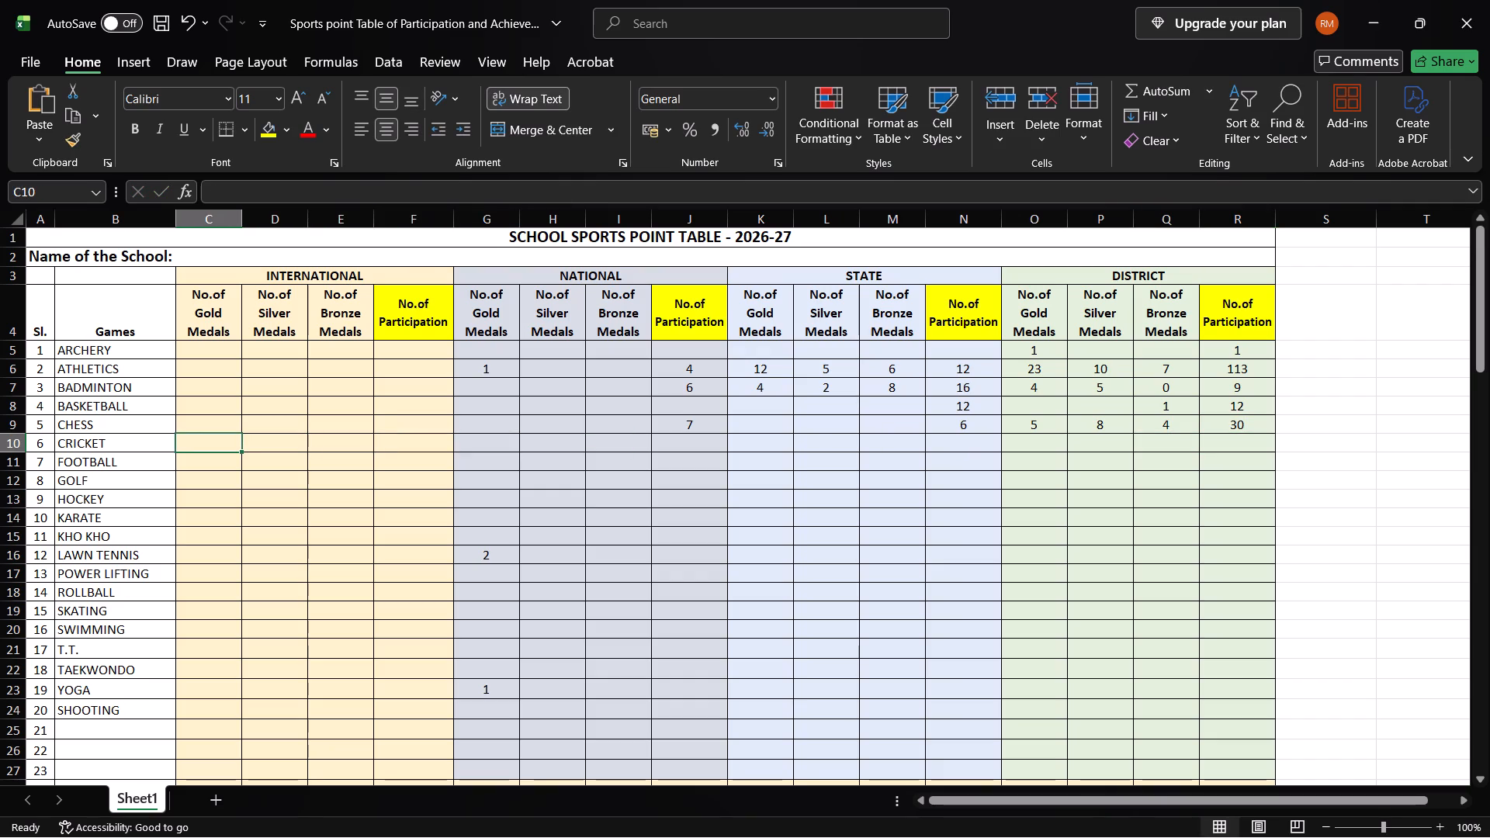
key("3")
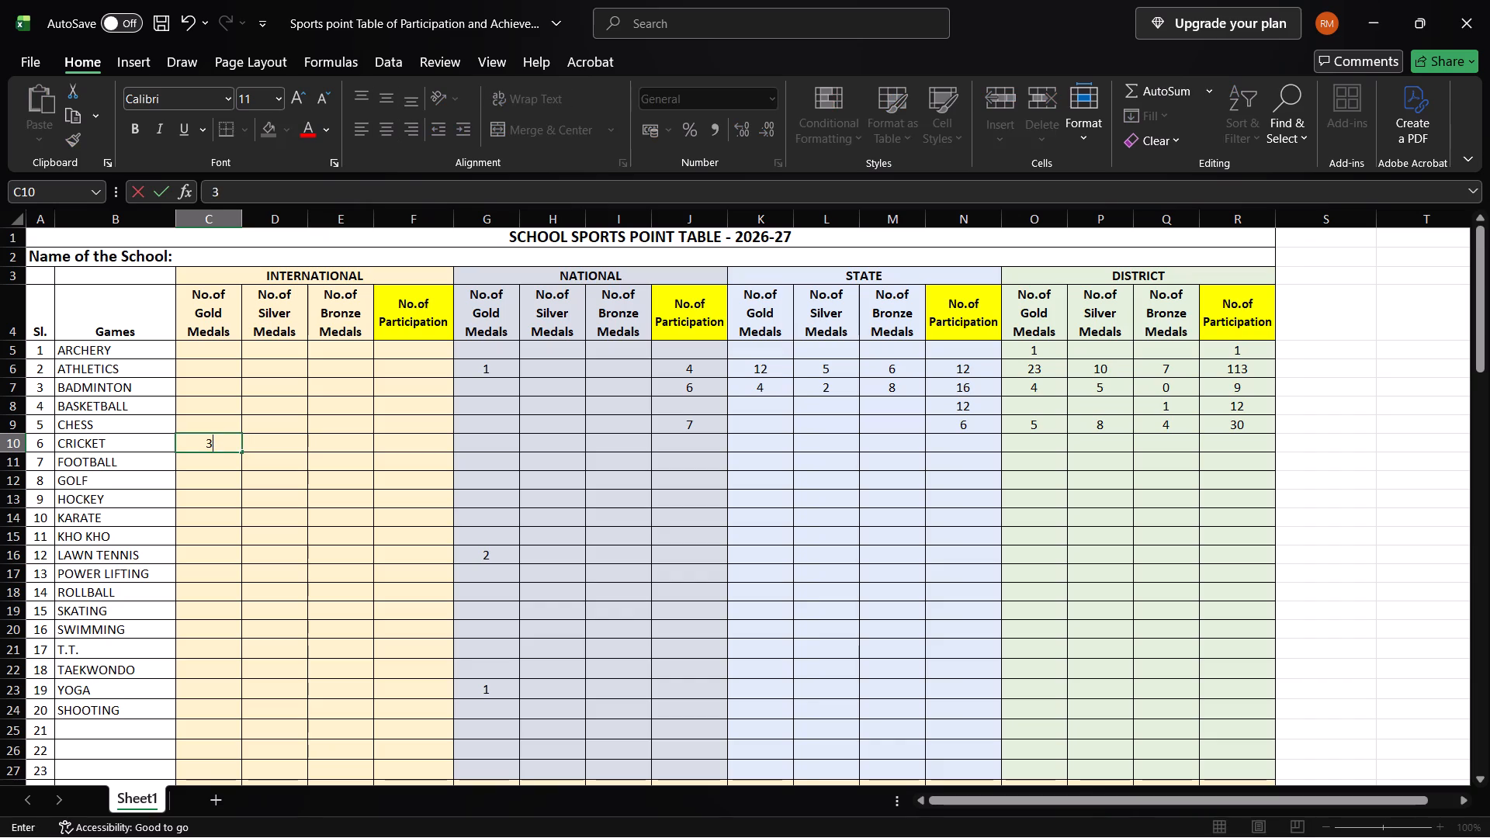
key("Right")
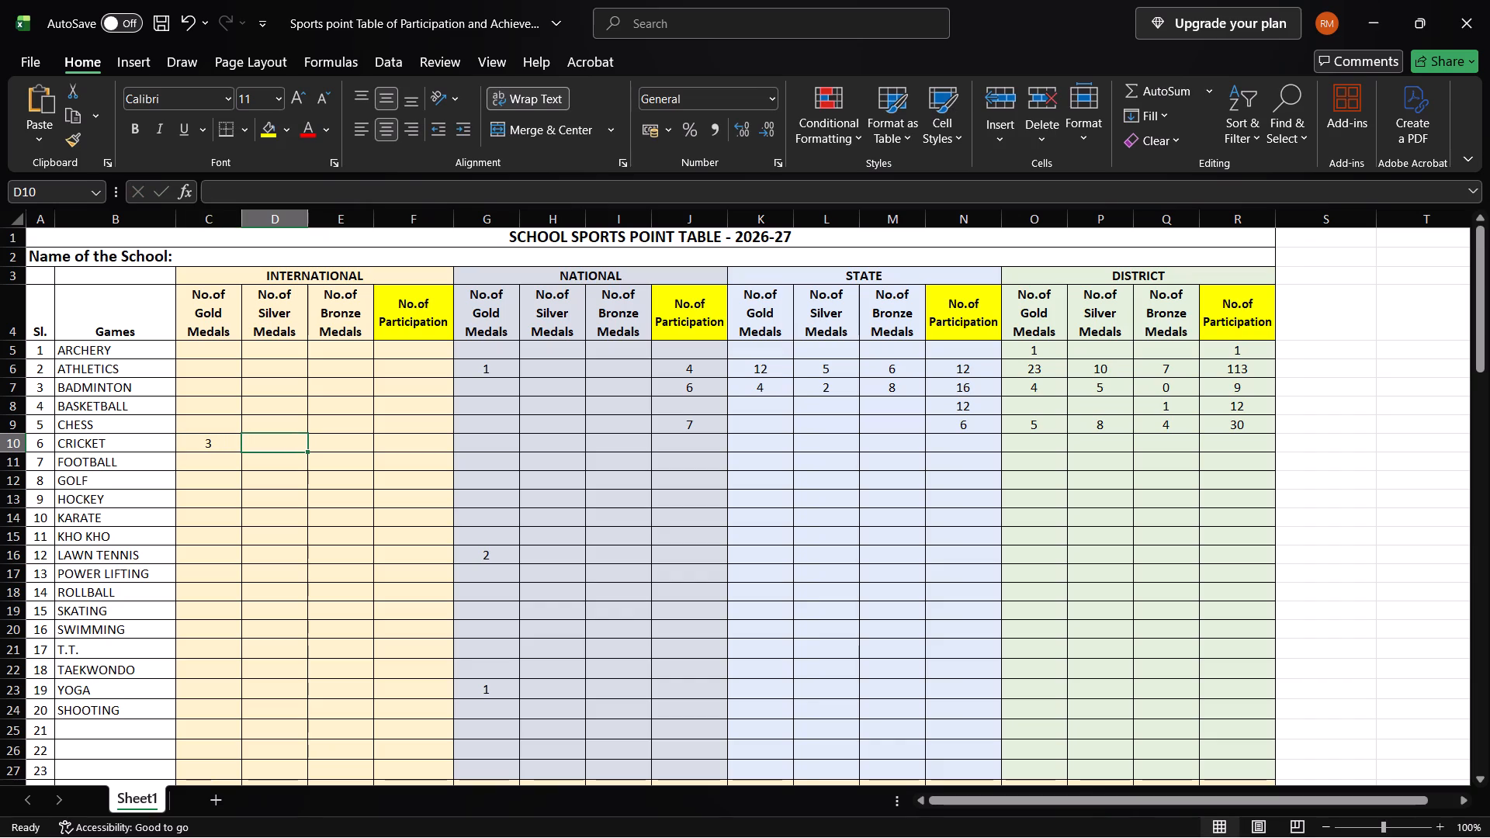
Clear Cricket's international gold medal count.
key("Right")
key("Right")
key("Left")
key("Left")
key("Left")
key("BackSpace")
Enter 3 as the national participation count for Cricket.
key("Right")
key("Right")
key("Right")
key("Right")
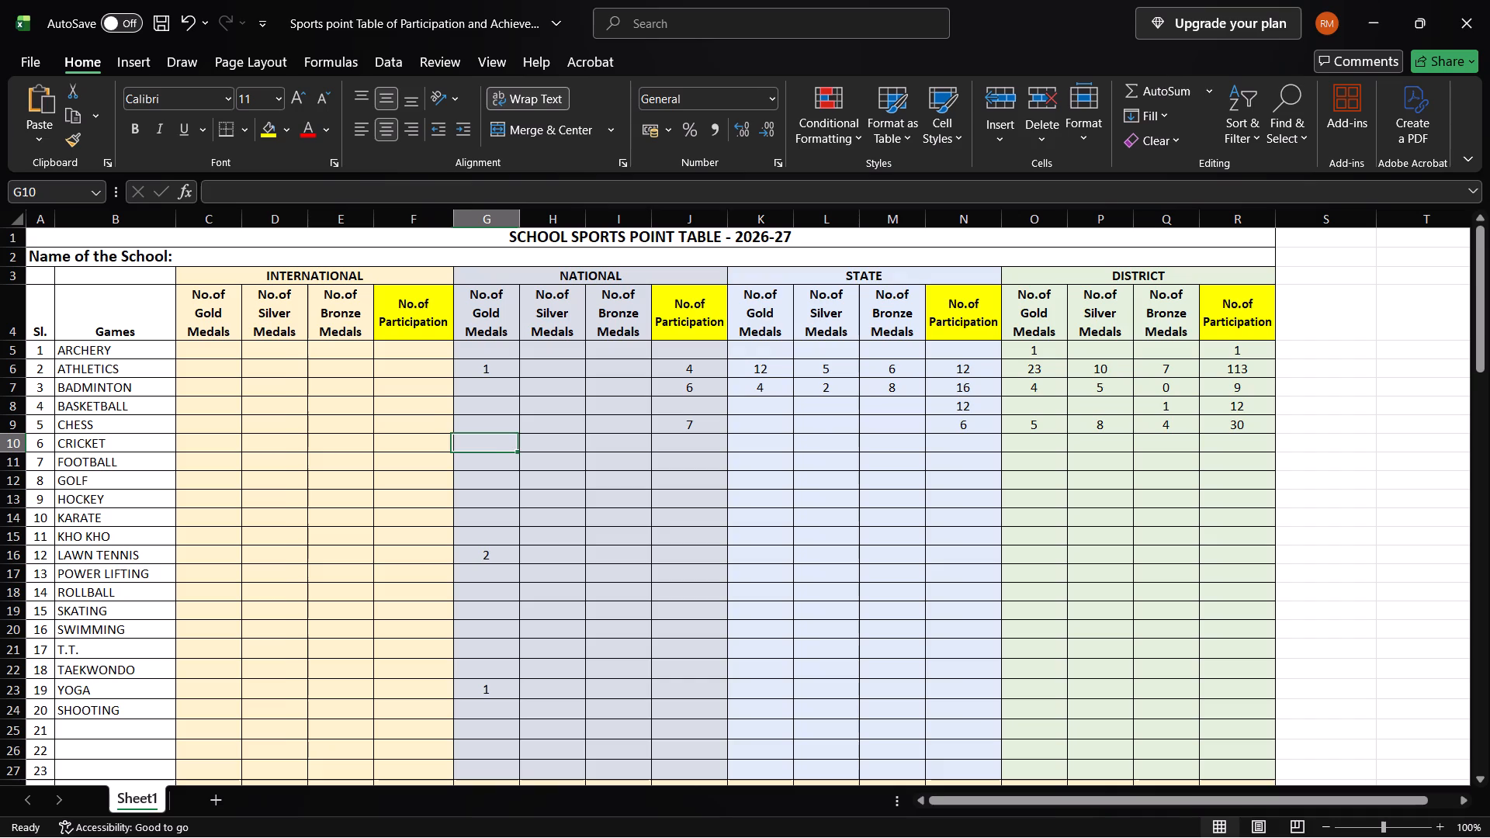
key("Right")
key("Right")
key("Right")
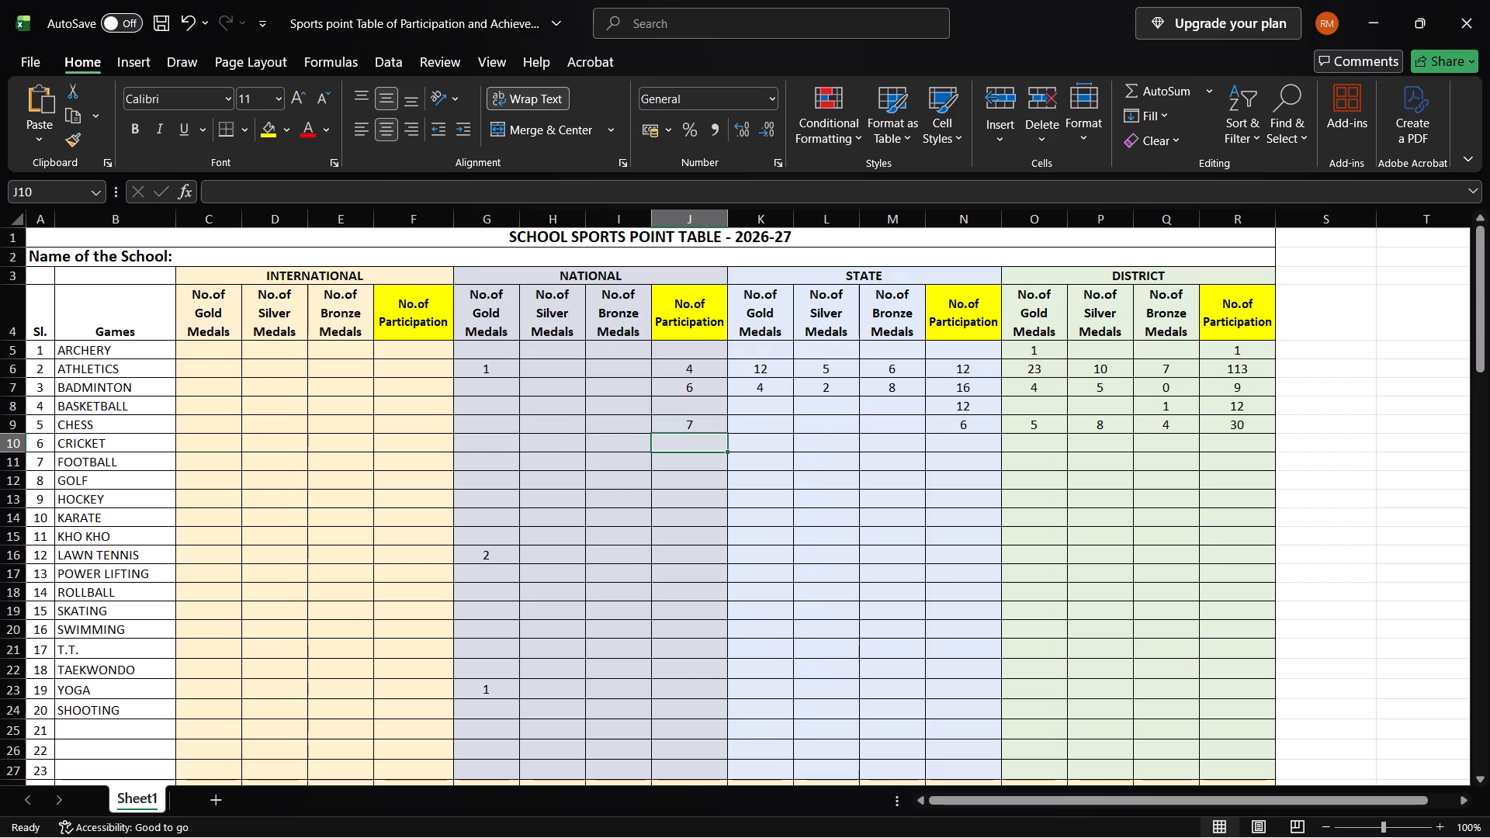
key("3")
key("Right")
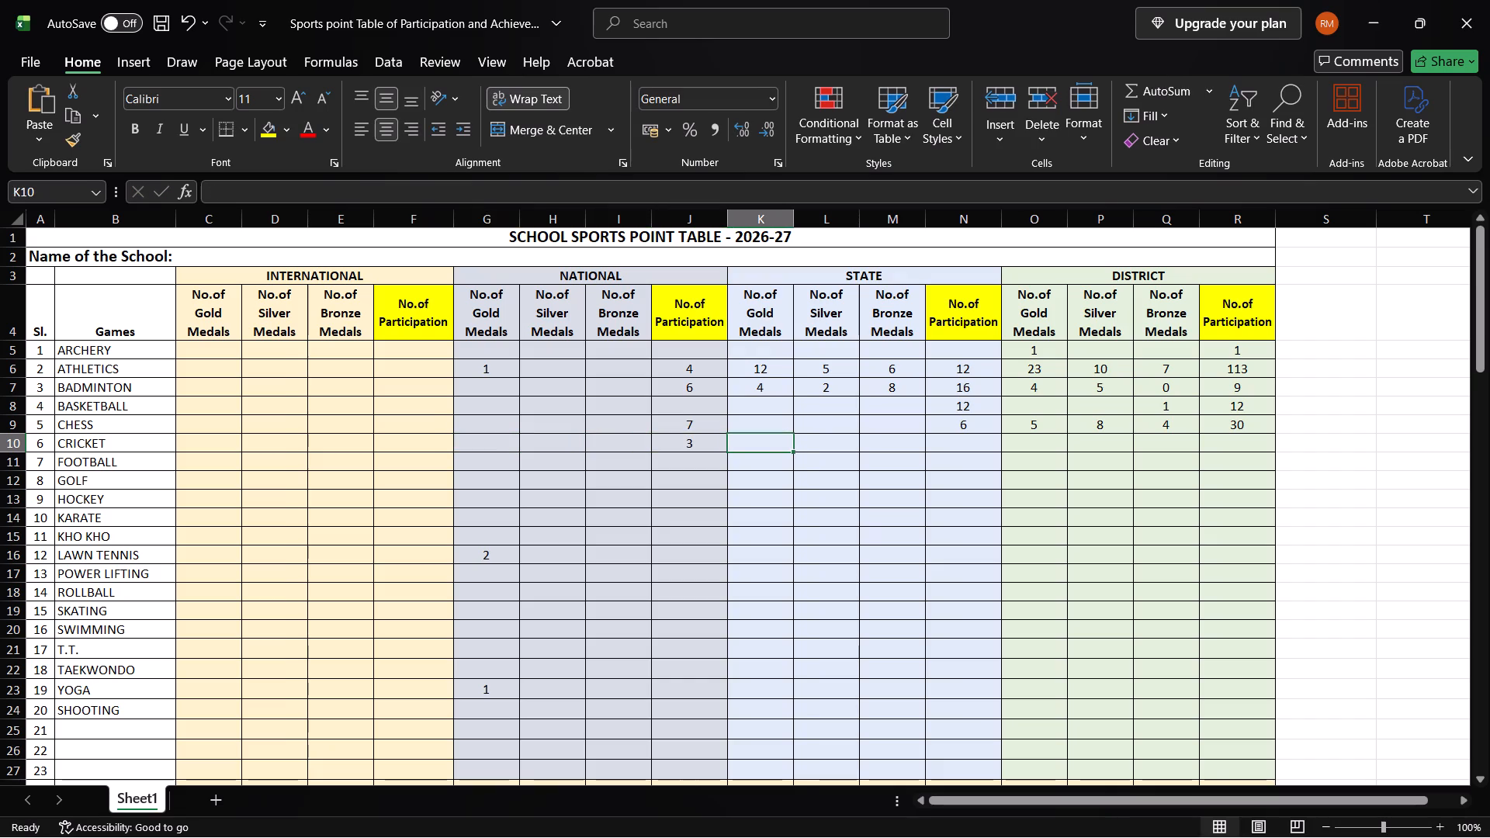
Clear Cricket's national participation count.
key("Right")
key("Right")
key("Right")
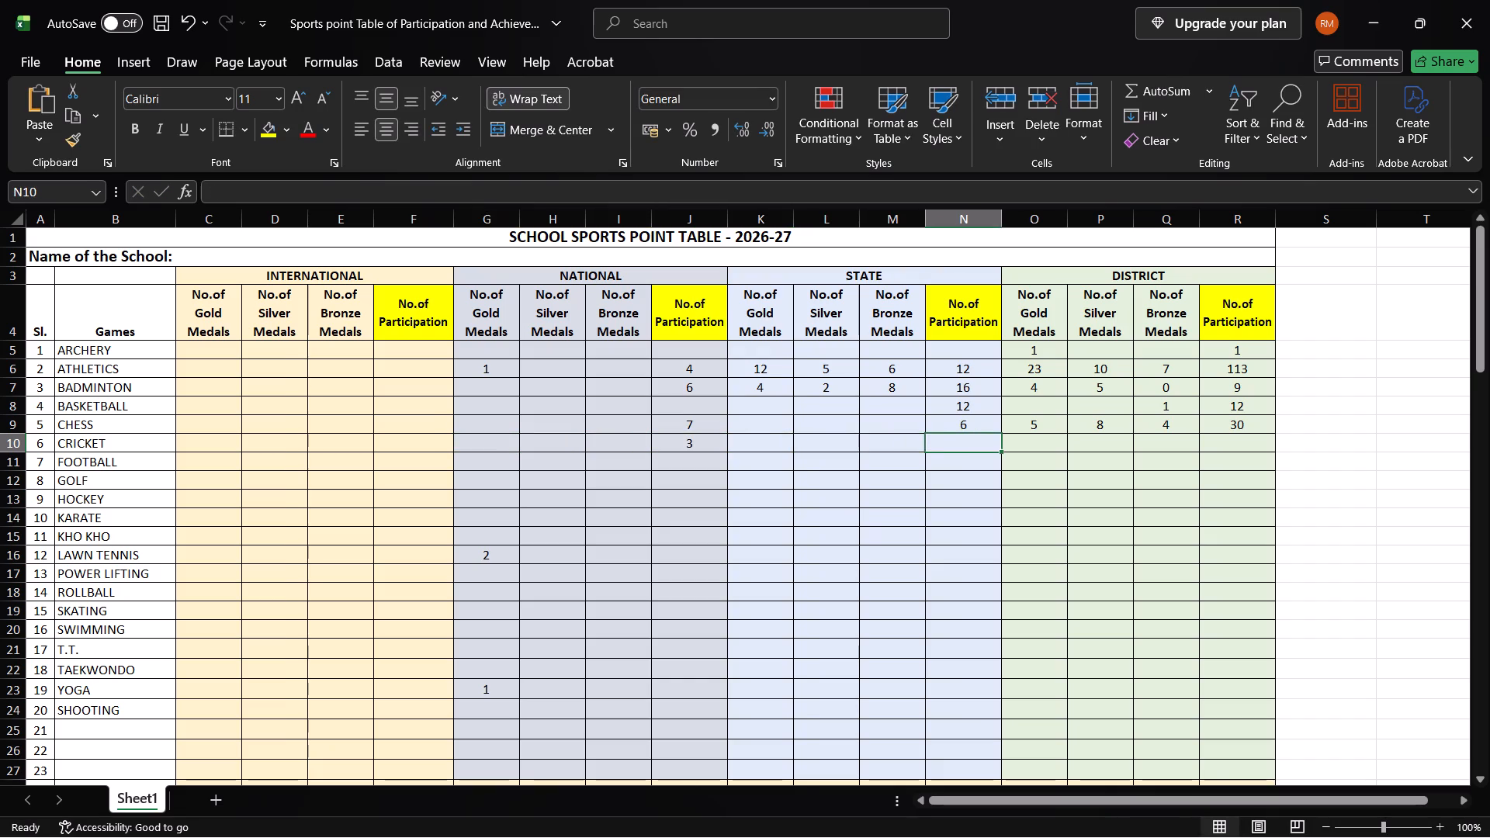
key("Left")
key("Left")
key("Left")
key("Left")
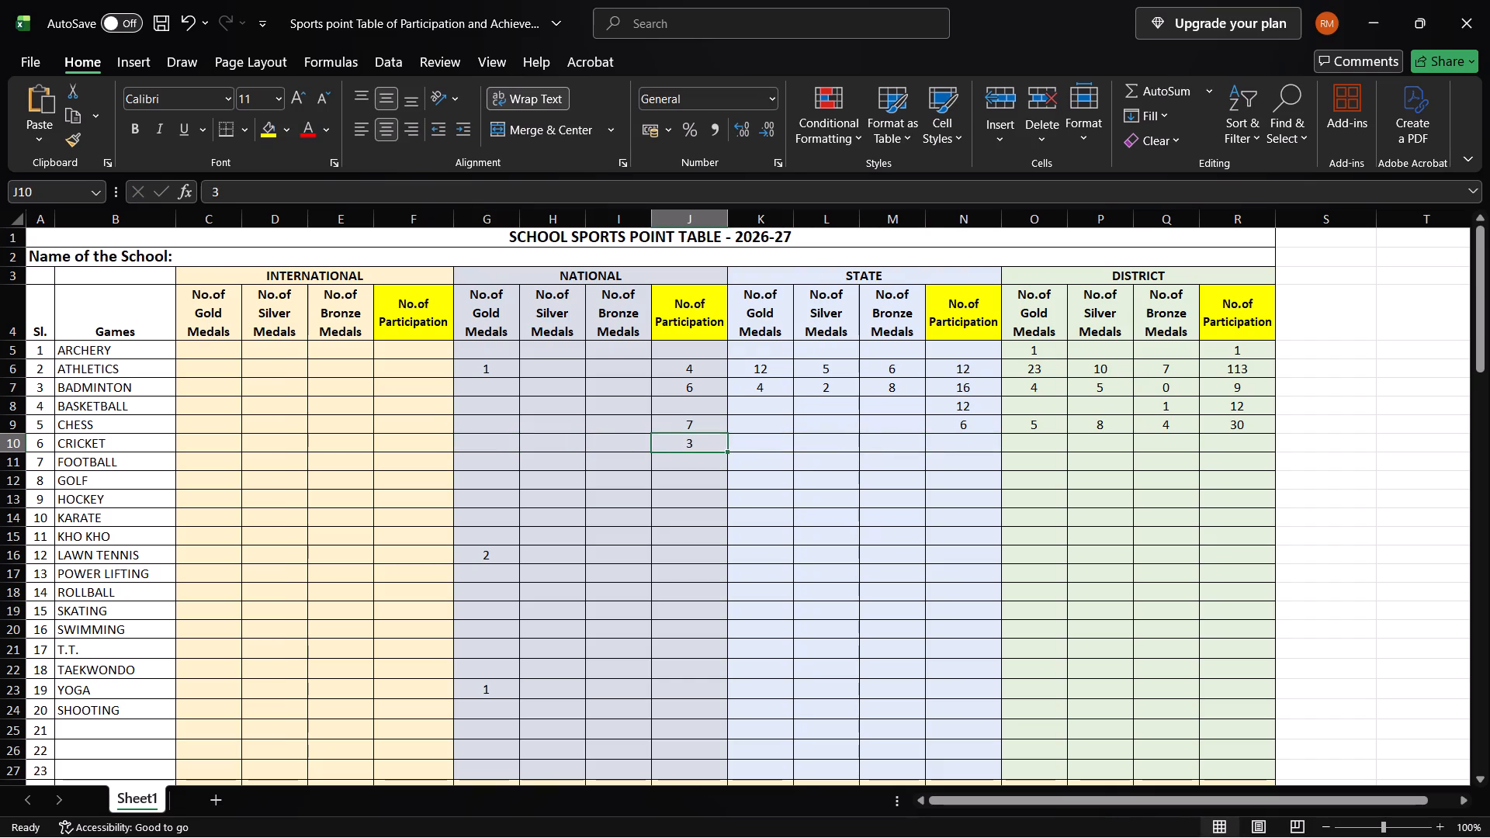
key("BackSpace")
Enter 3 again as the national participation count for Cricket.
key("Left")
key("Left")
key("Right")
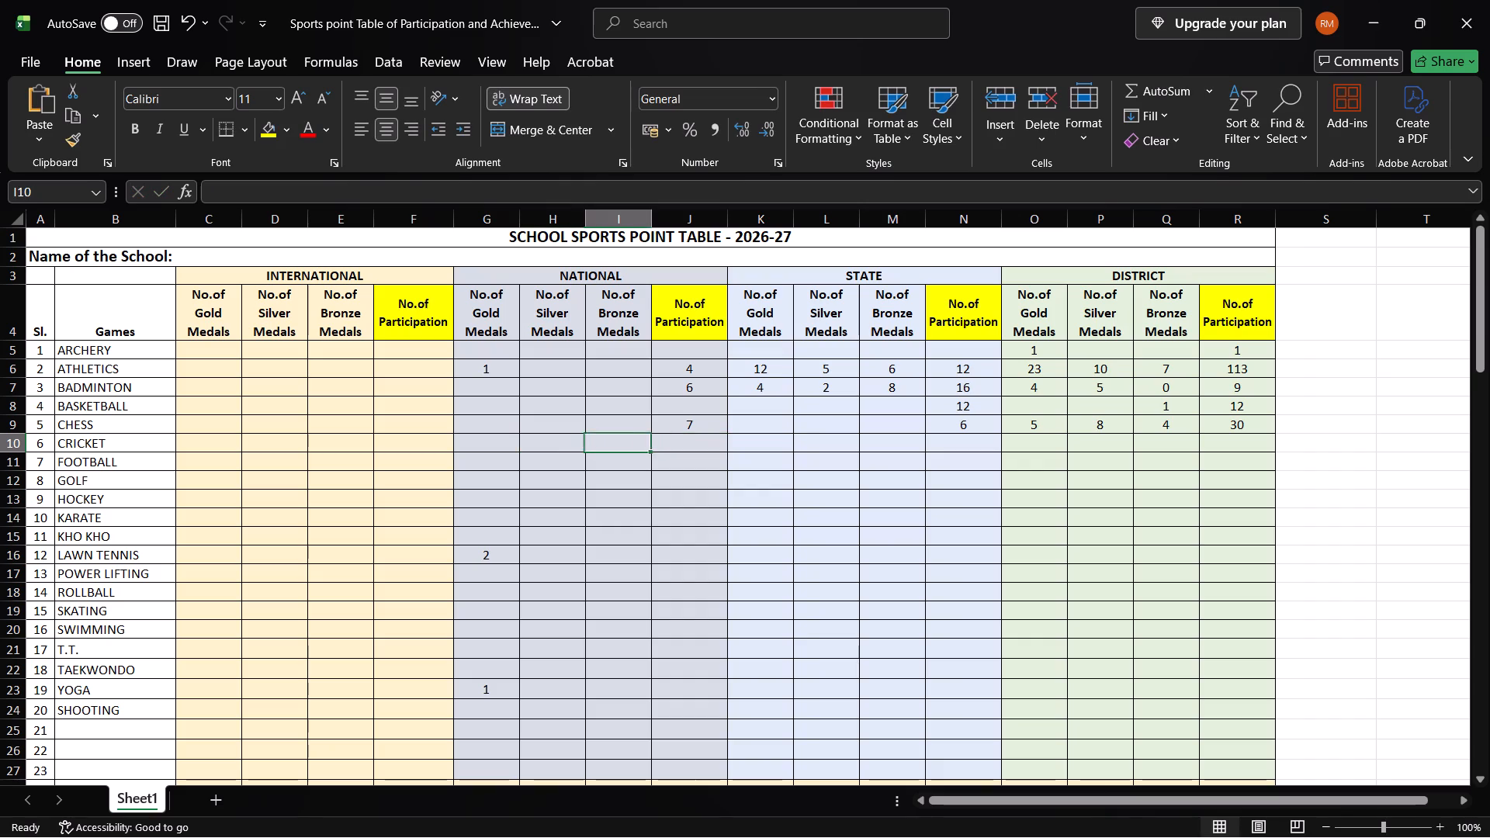
key("Right")
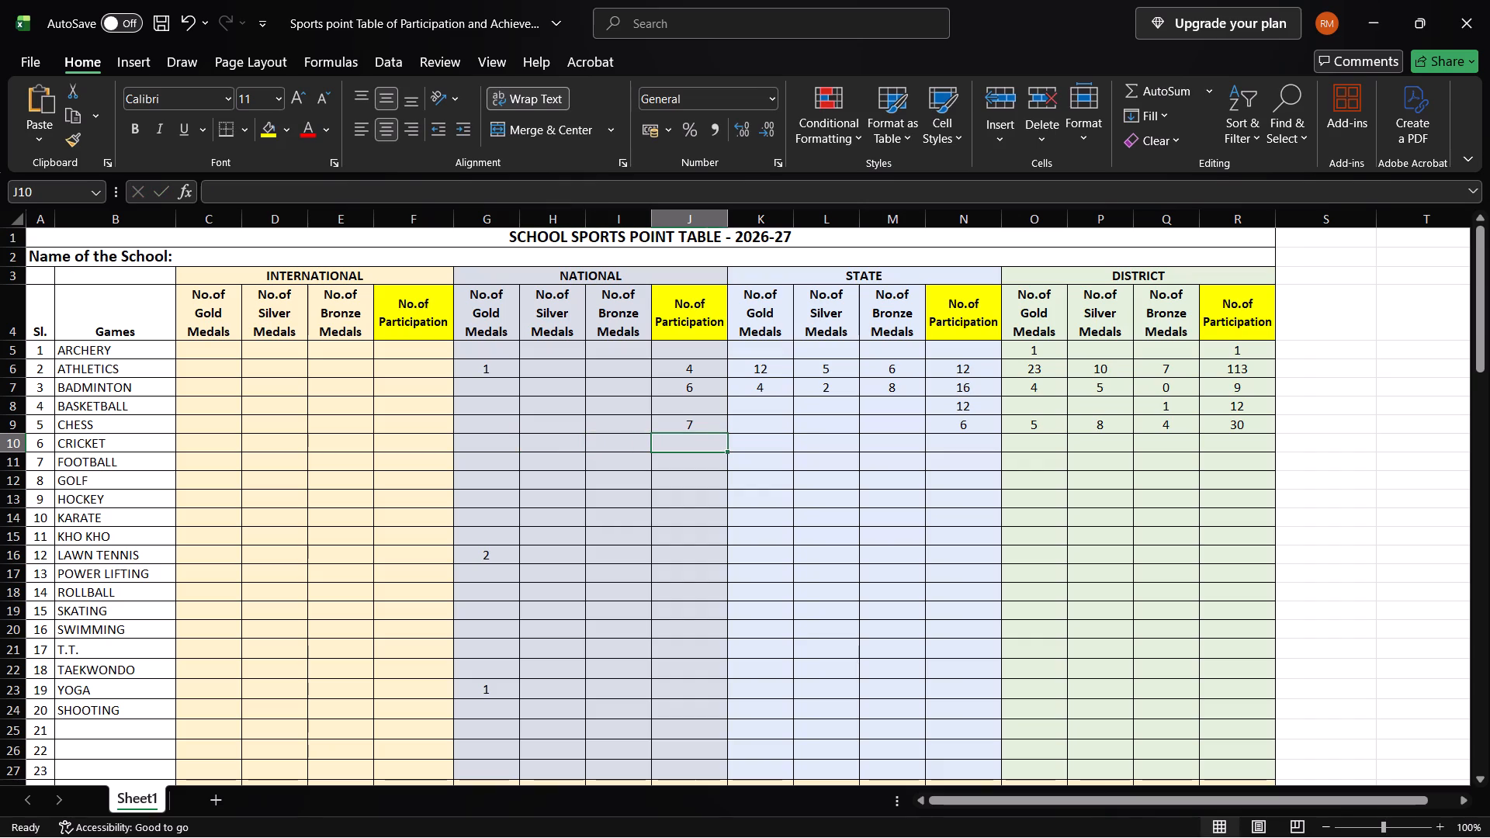
key("3")
key("Left")
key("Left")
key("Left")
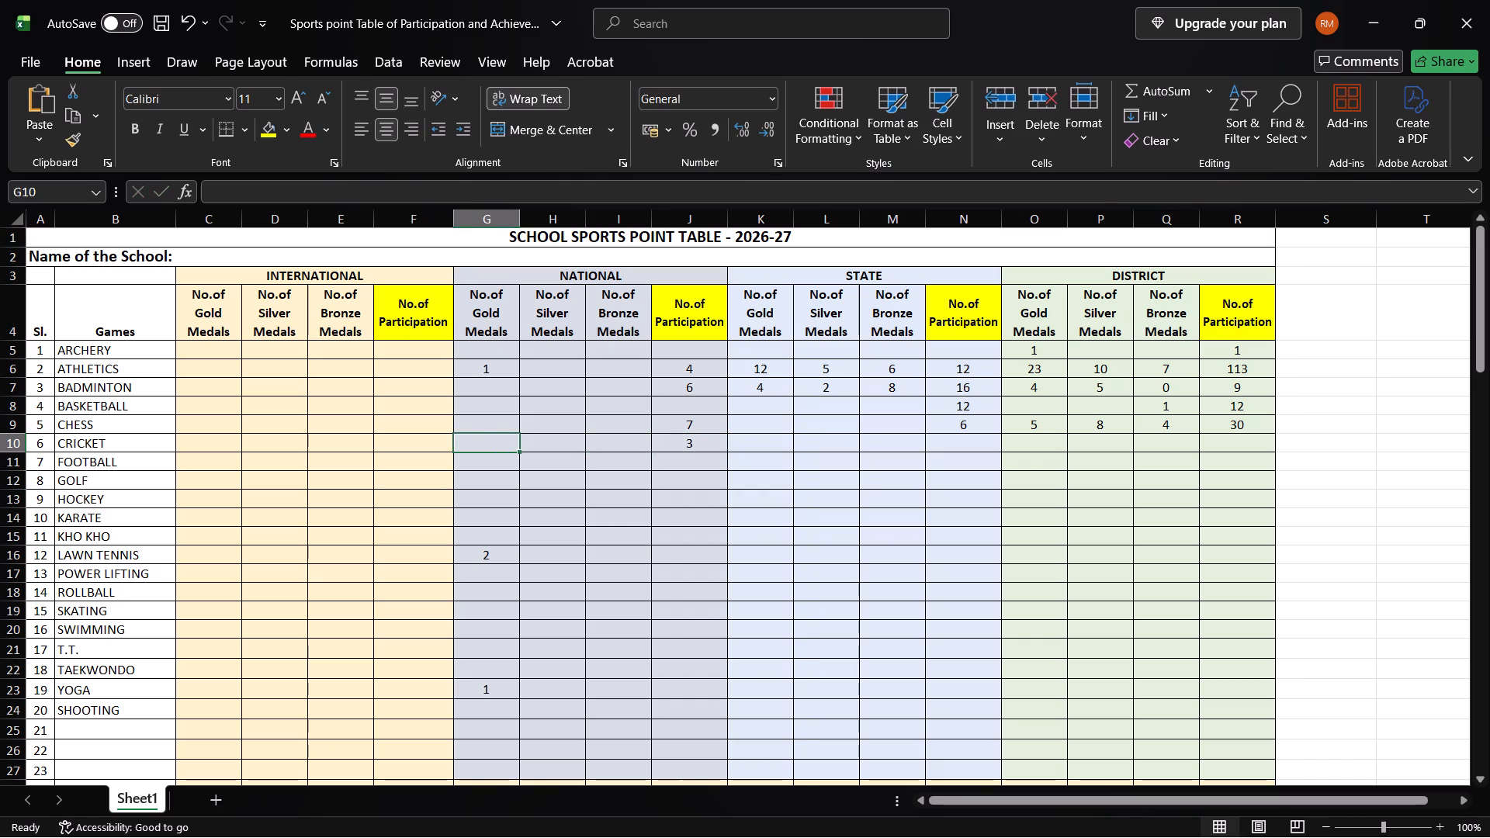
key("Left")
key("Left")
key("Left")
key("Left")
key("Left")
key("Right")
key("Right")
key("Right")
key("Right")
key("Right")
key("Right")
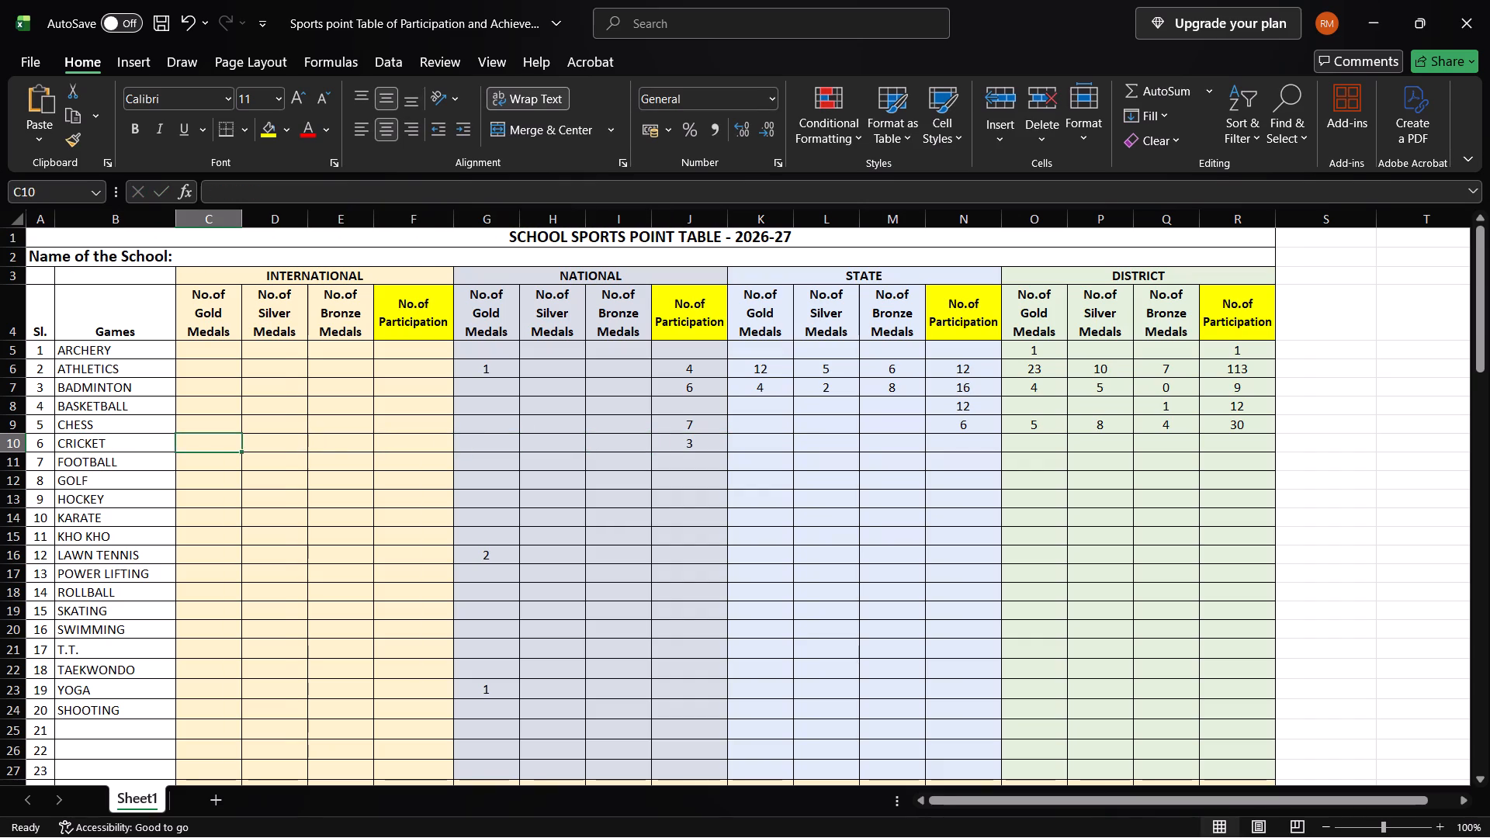
Enter Cricket's state counts: 0 gold, 4 silver, 6 bronze and 14 participation.
key("Right")
key("Right")
key("Right")
key("0")
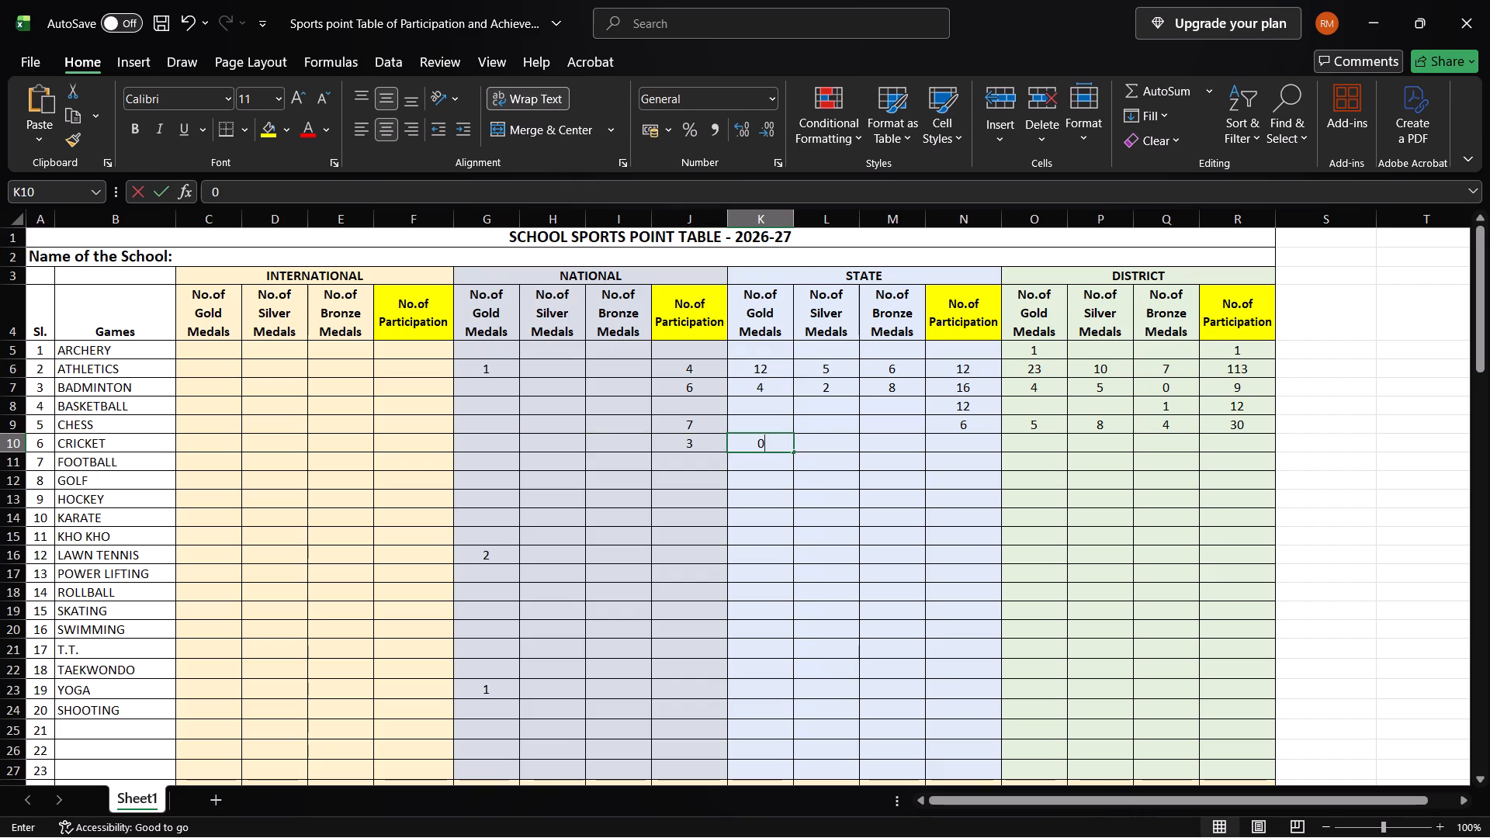
key("4")
key("6")
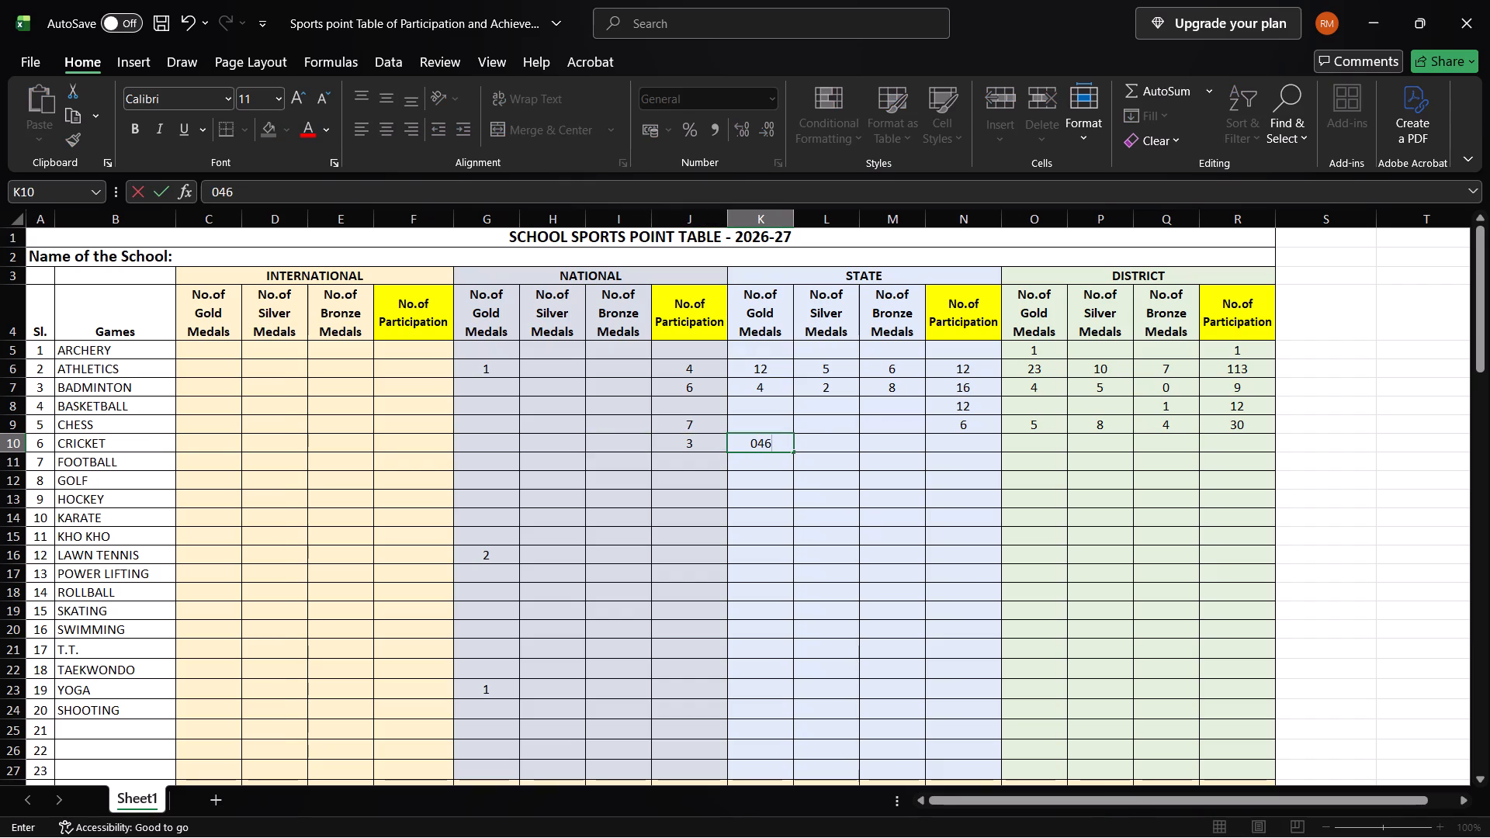
key("BackSpace")
key("BackSpace")
key("Right")
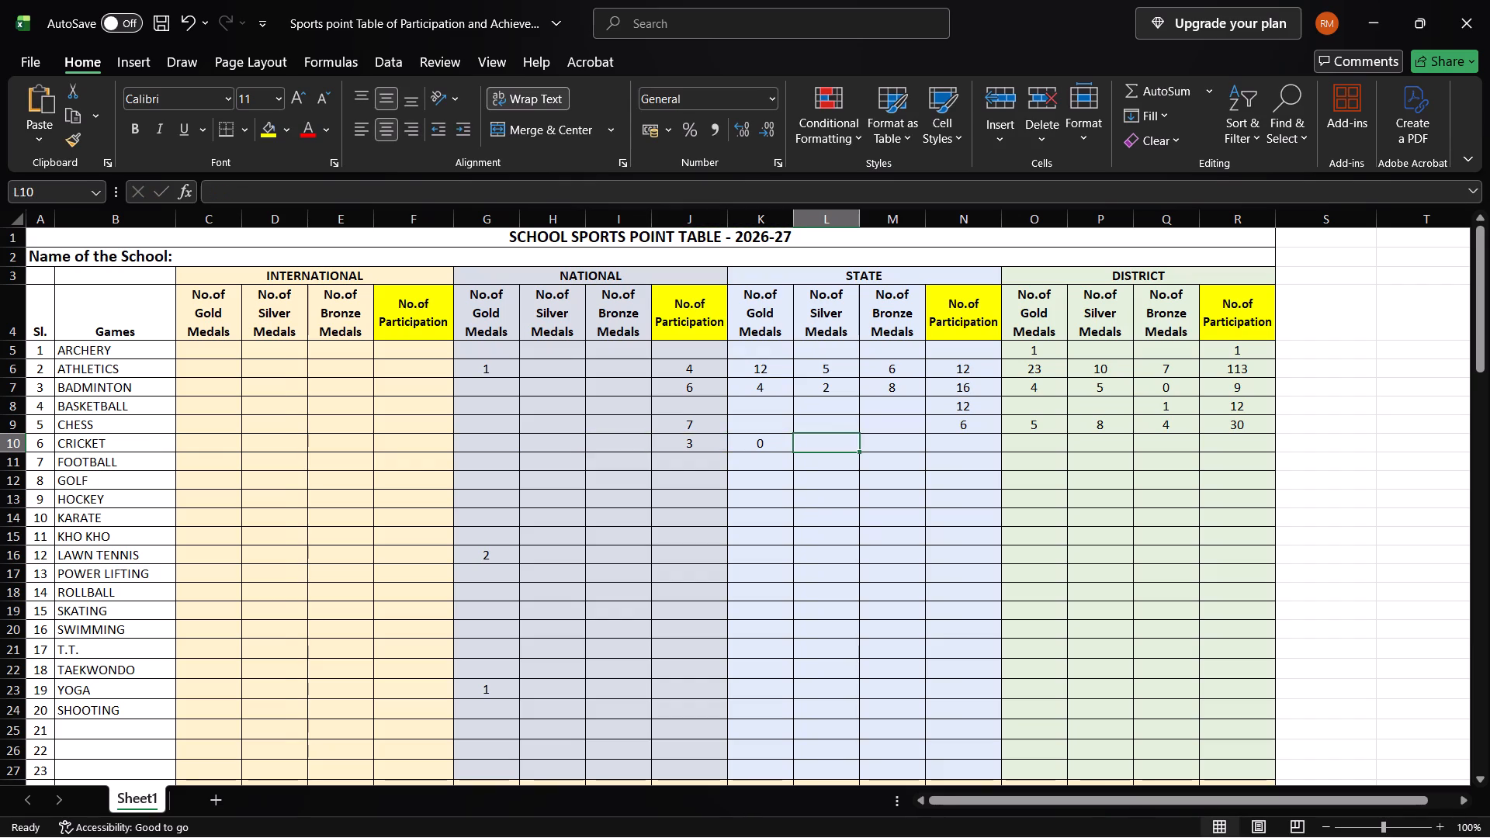
key("4")
key("Right")
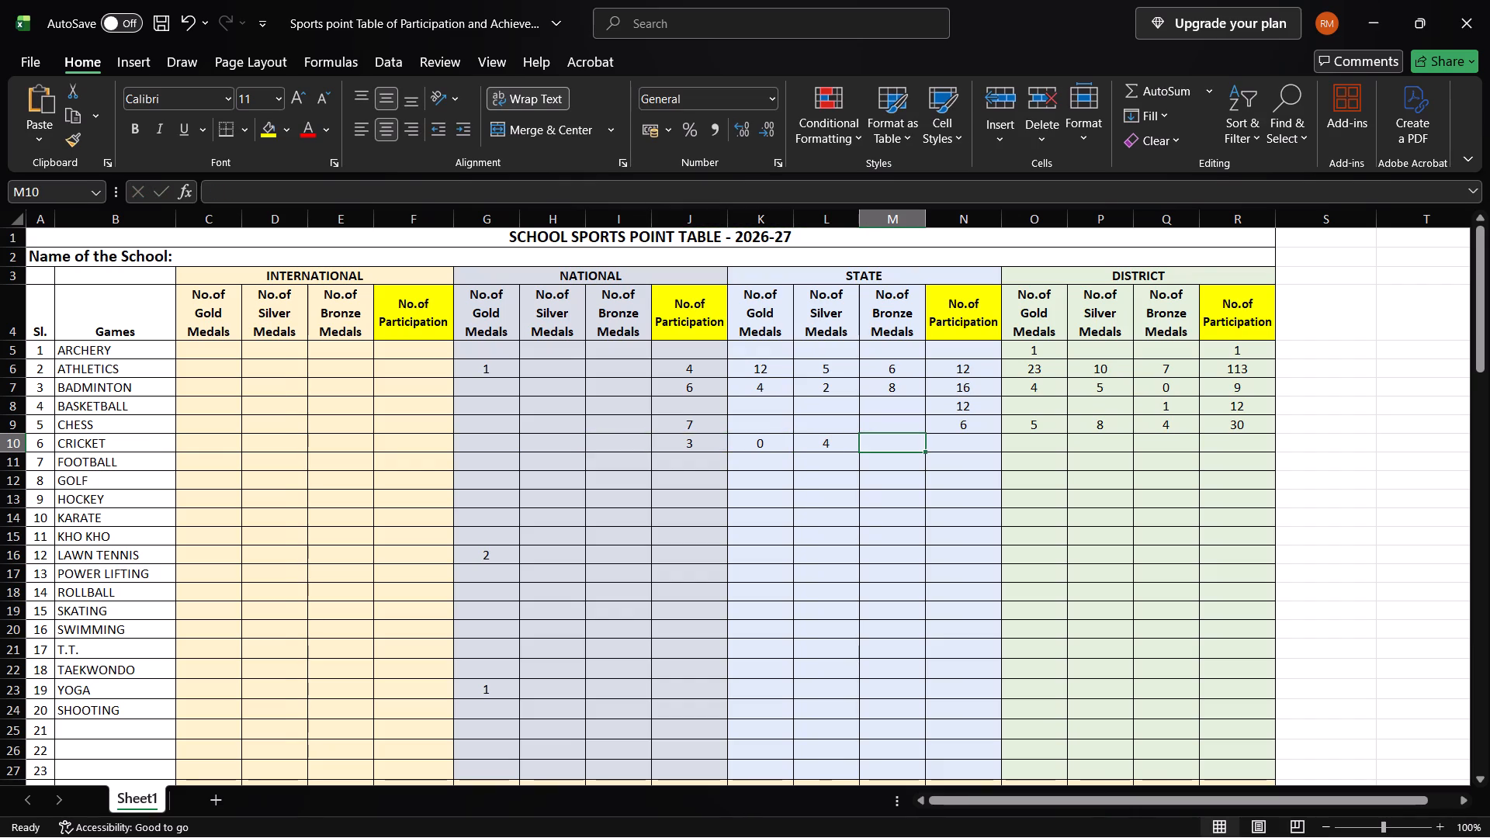
key("6")
key("Right")
type("14")
key("Left")
Clear Cricket's state gold medal count.
key("Left")
key("Left")
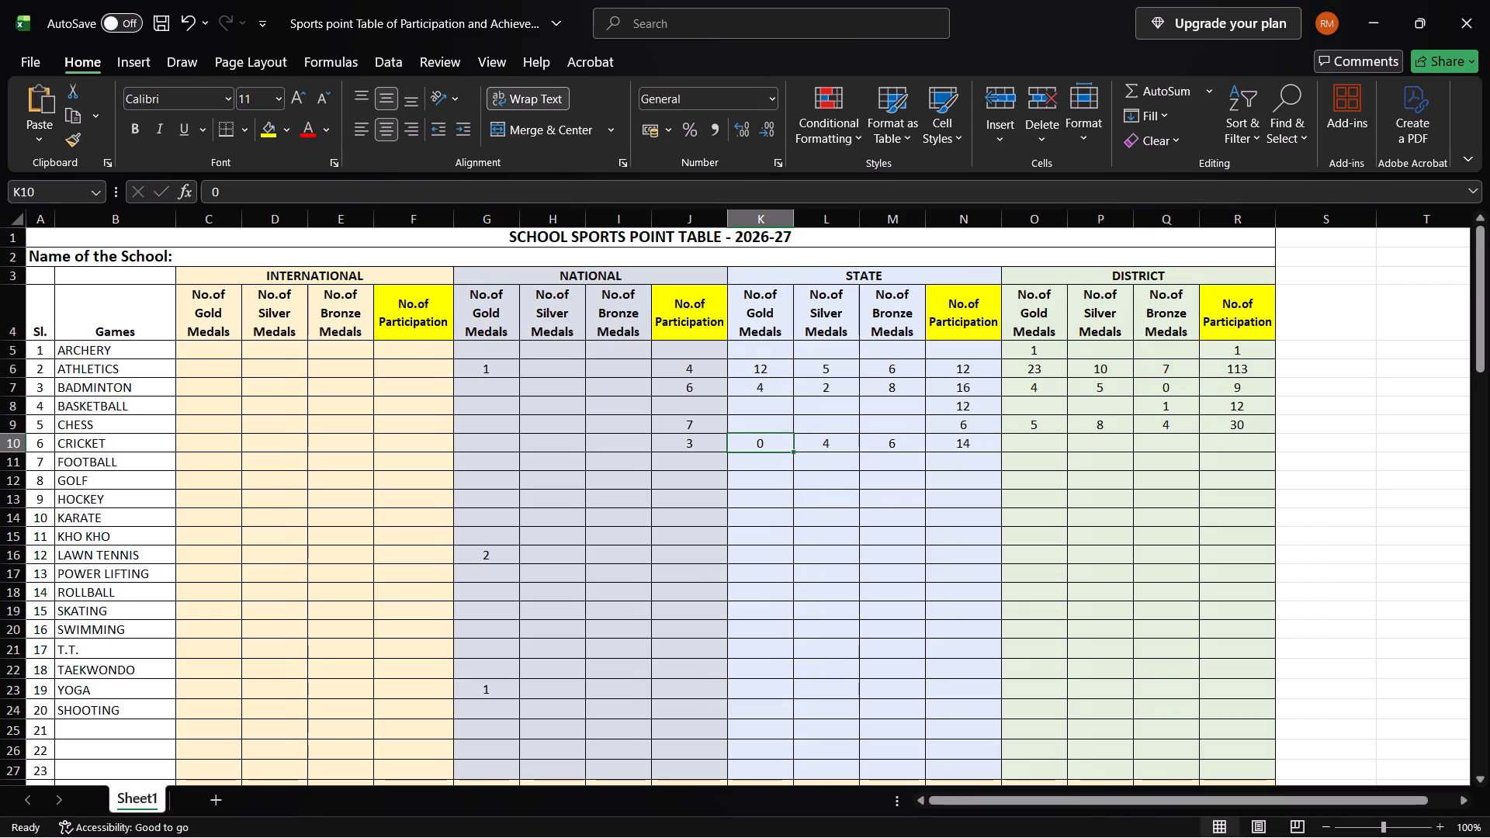
key("BackSpace")
Enter Cricket's district counts: 3 gold, 0 silver, 0 bronze and 45 participation.
key("Down")
key("Right")
key("Right")
key("Right")
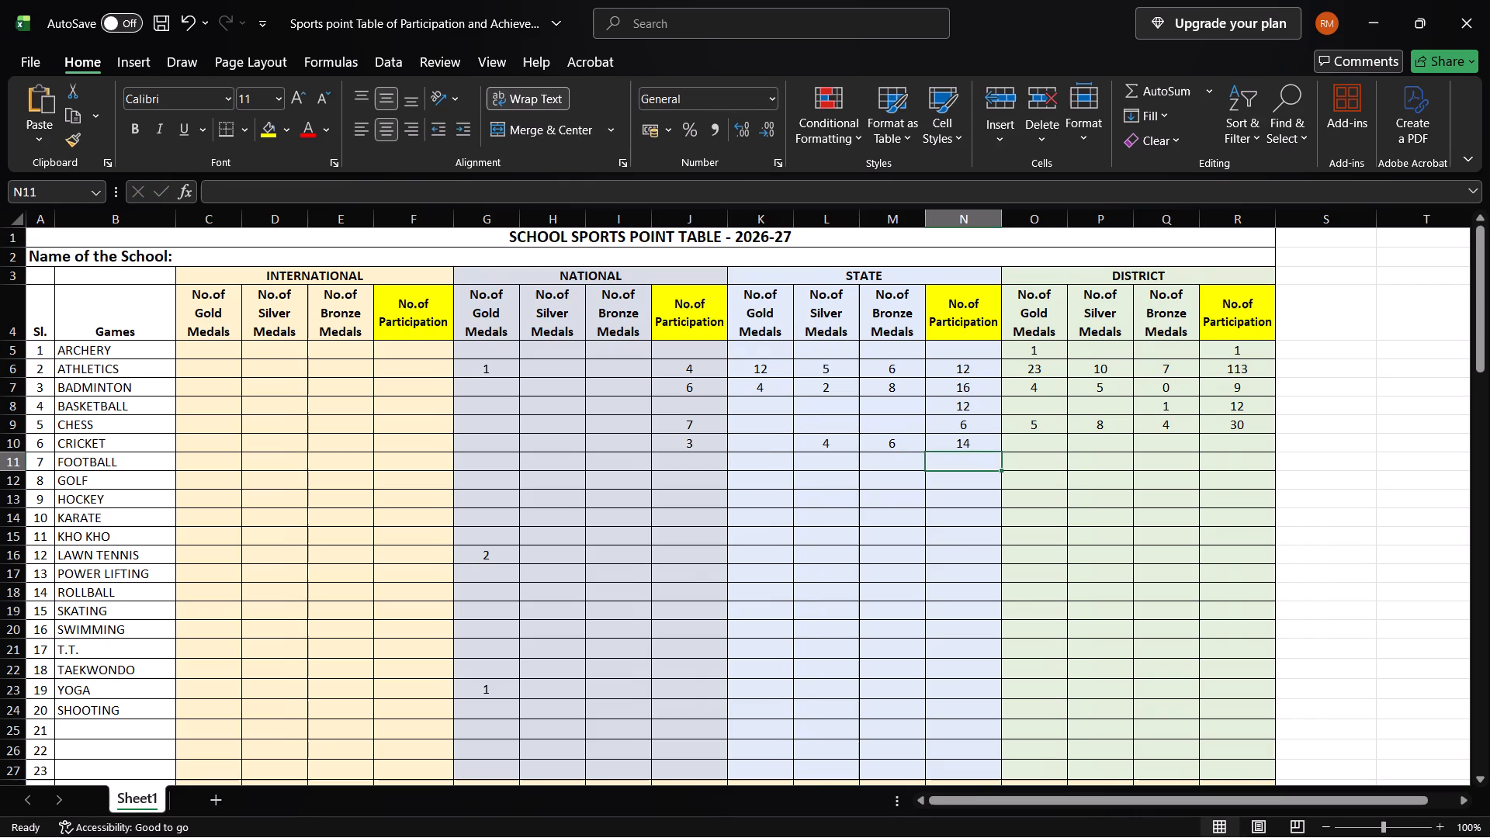
key("Up")
key("Left")
key("Left")
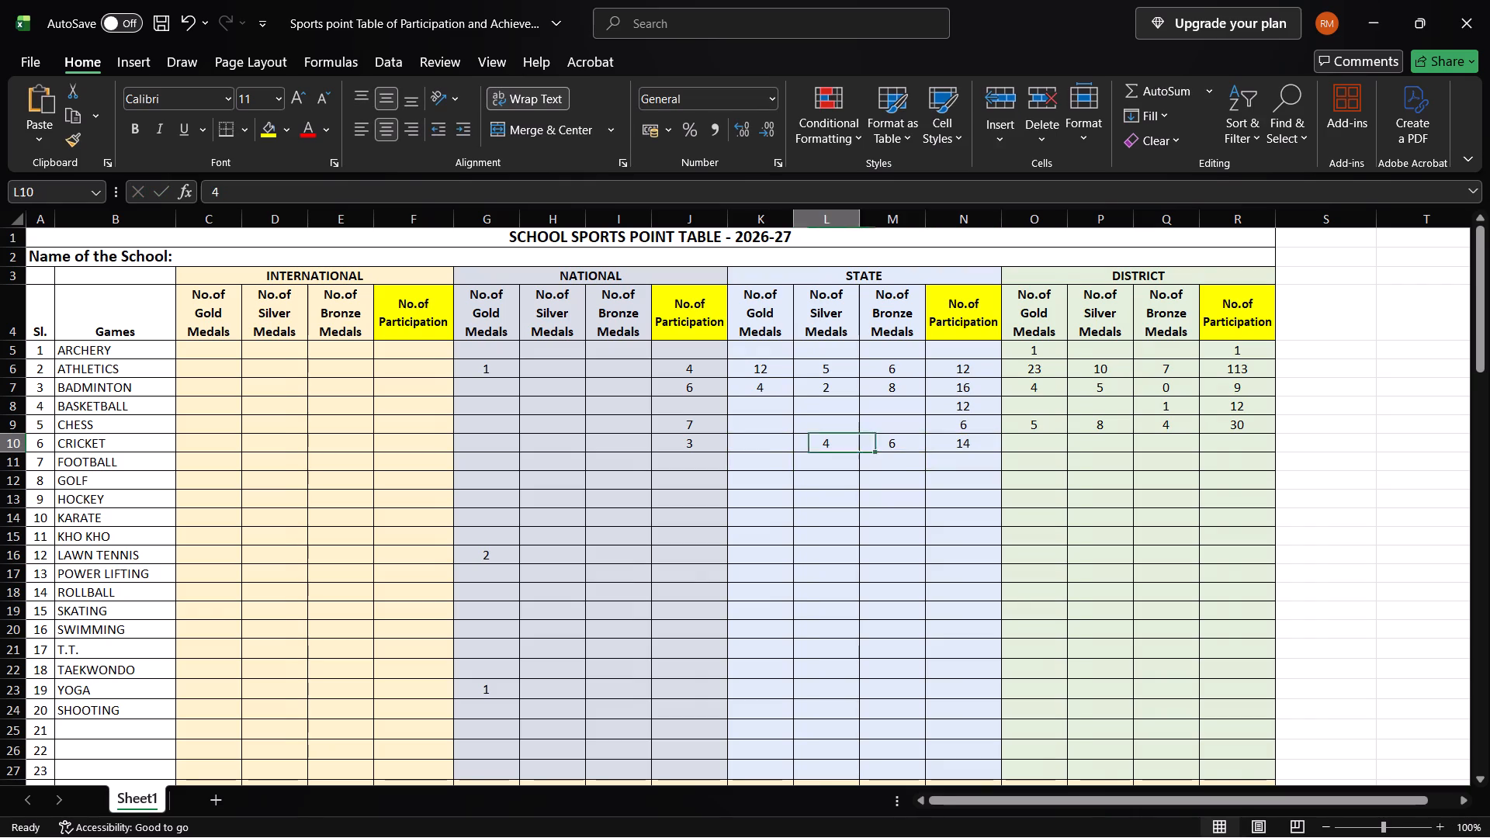
key("Left")
key("Right")
key("Right")
key("Right")
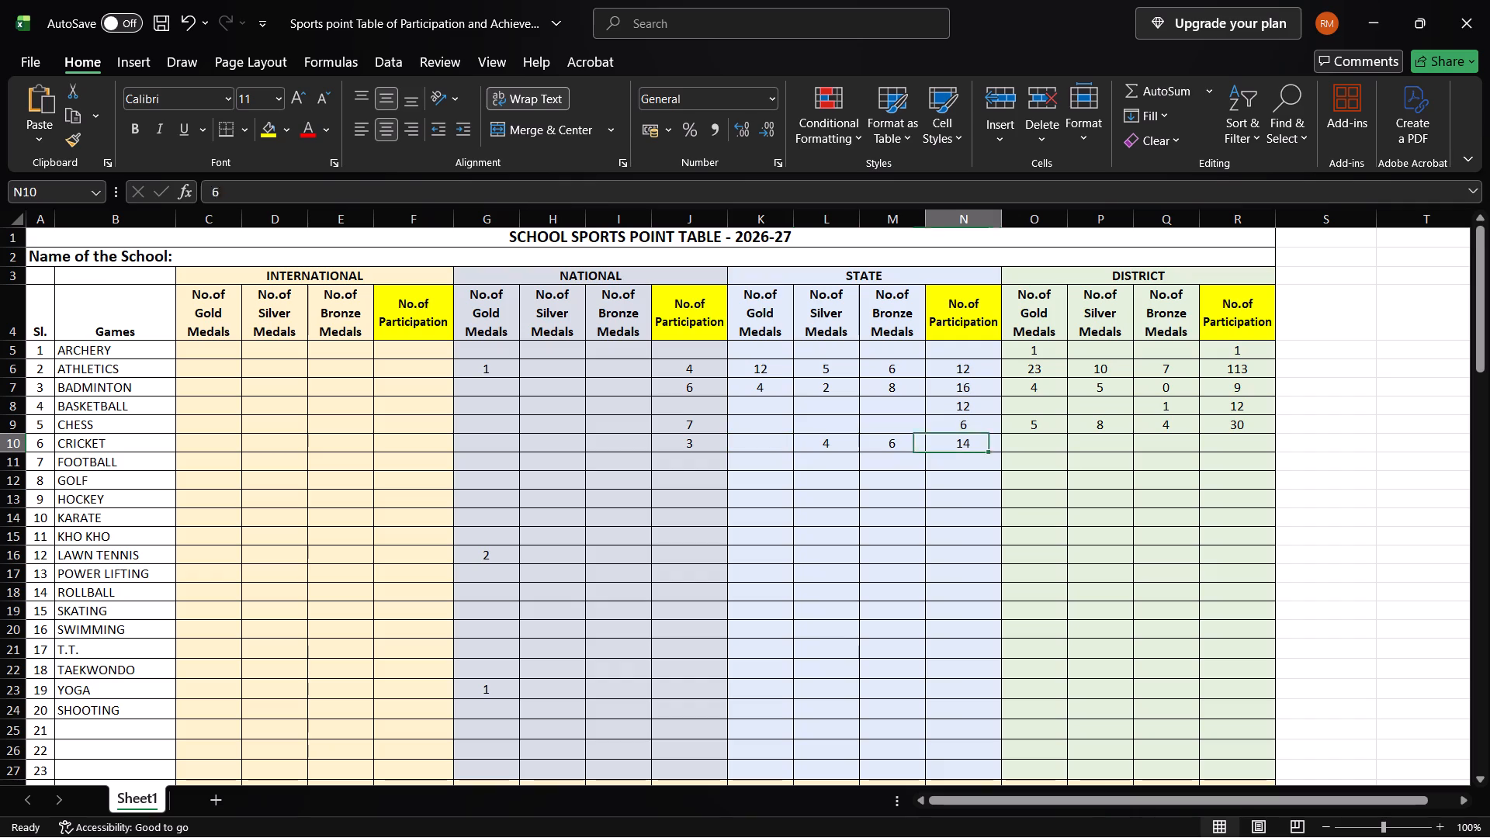
key("Right")
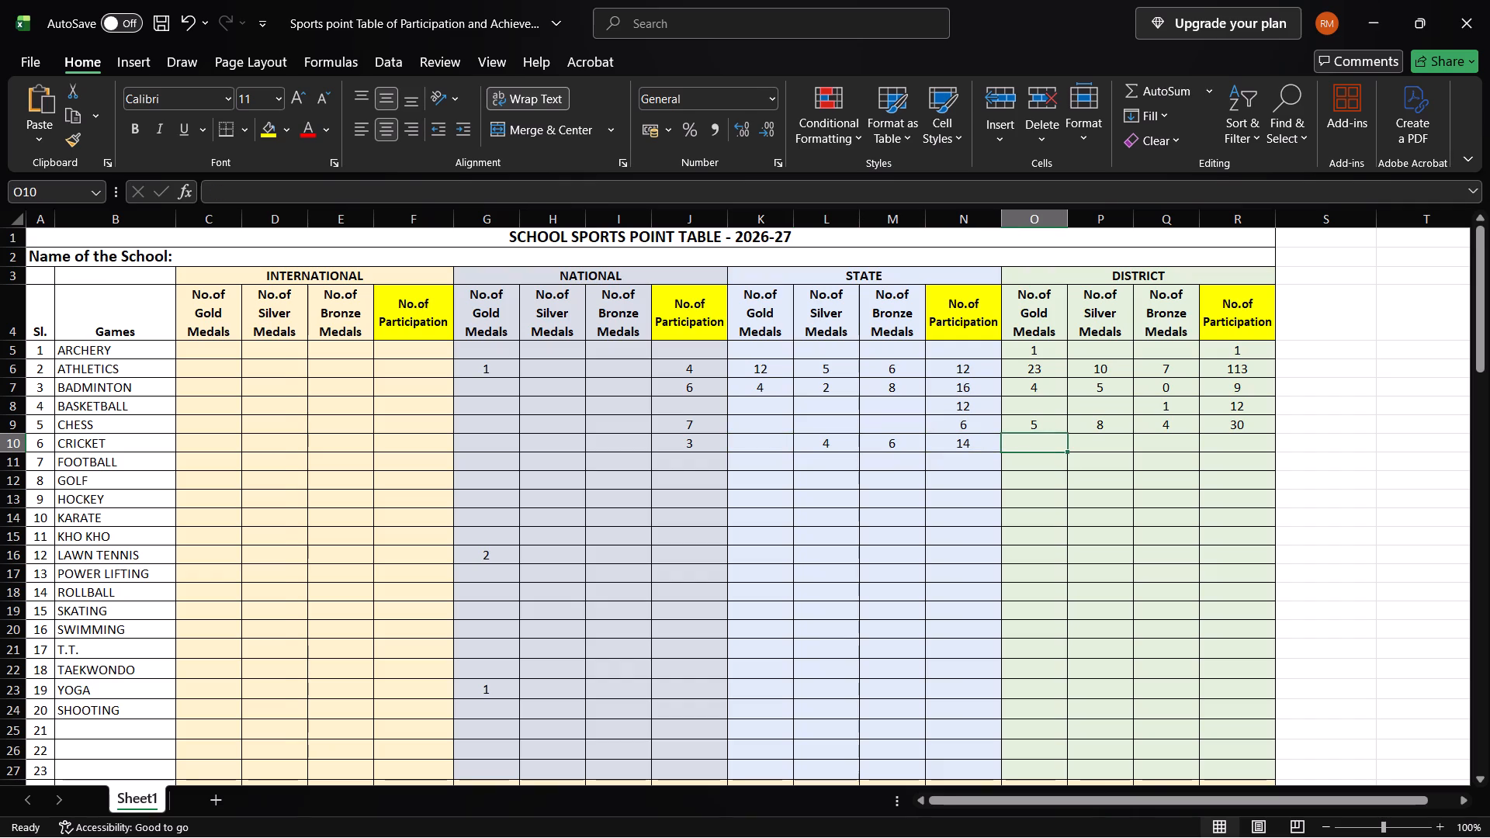
key("3")
key("Right")
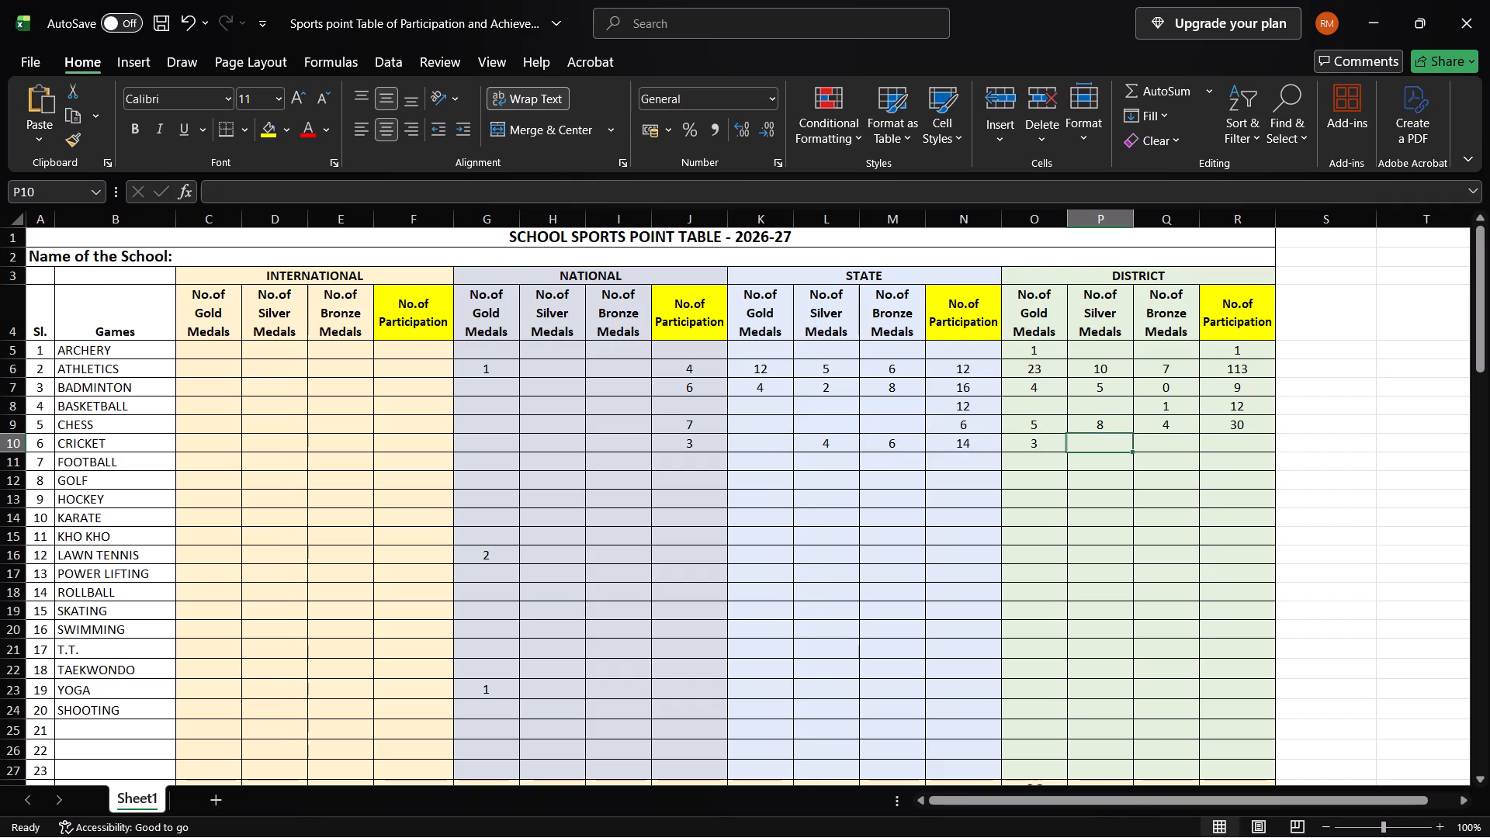
key("0")
key("Right")
key("0")
key("Right")
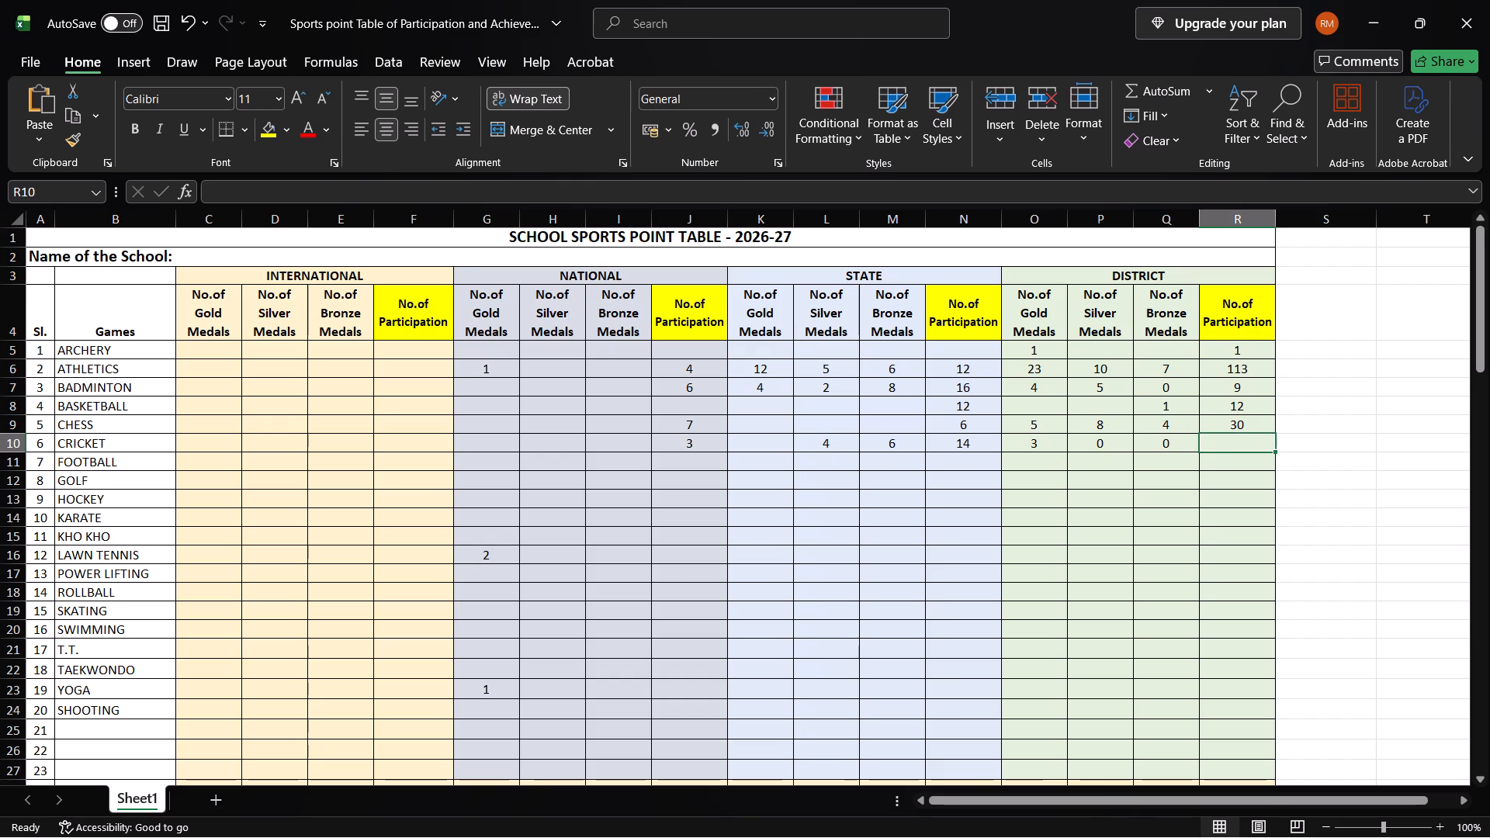
type("45")
key("Down")
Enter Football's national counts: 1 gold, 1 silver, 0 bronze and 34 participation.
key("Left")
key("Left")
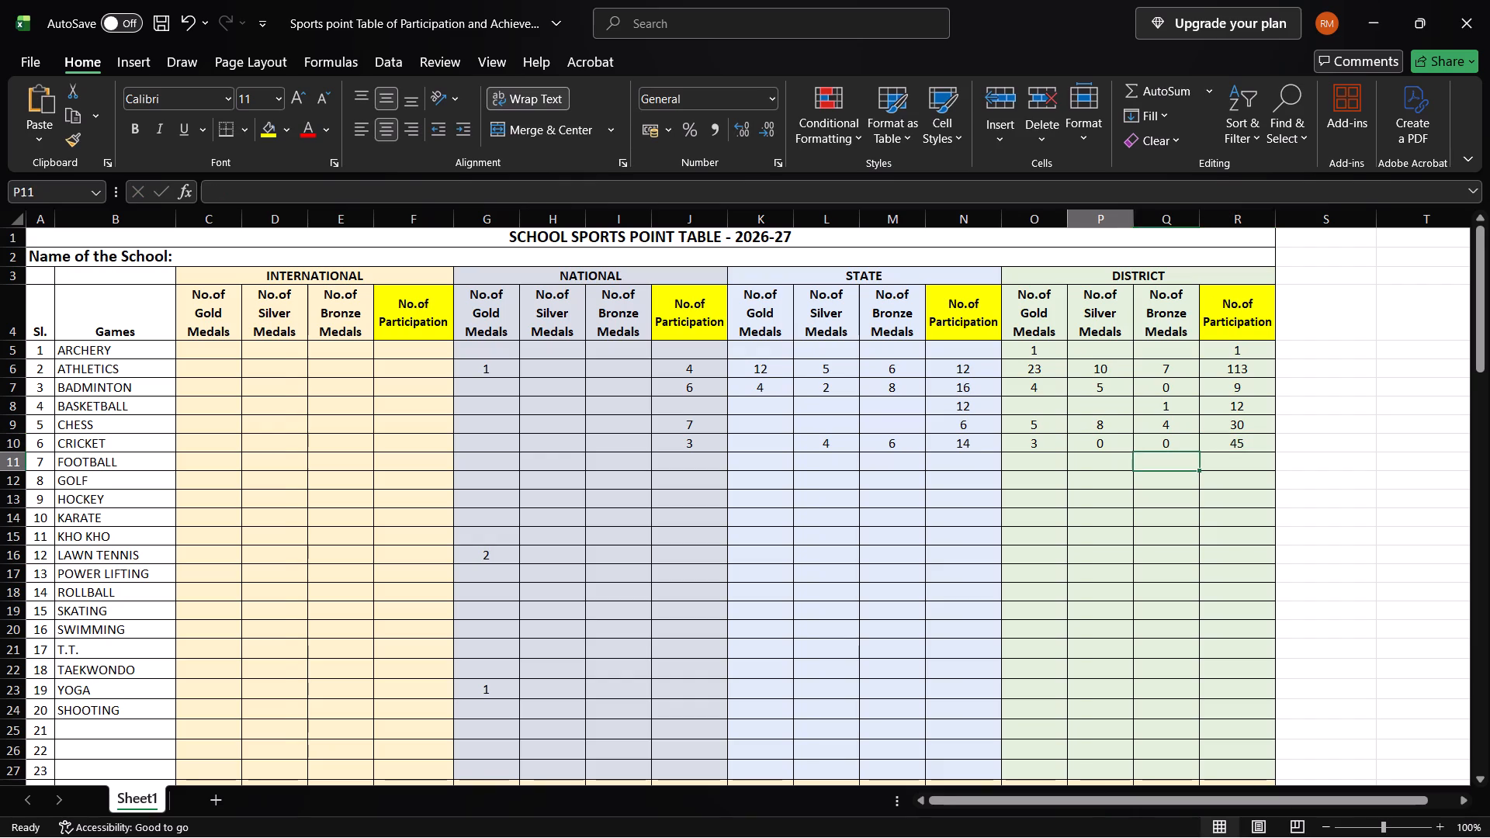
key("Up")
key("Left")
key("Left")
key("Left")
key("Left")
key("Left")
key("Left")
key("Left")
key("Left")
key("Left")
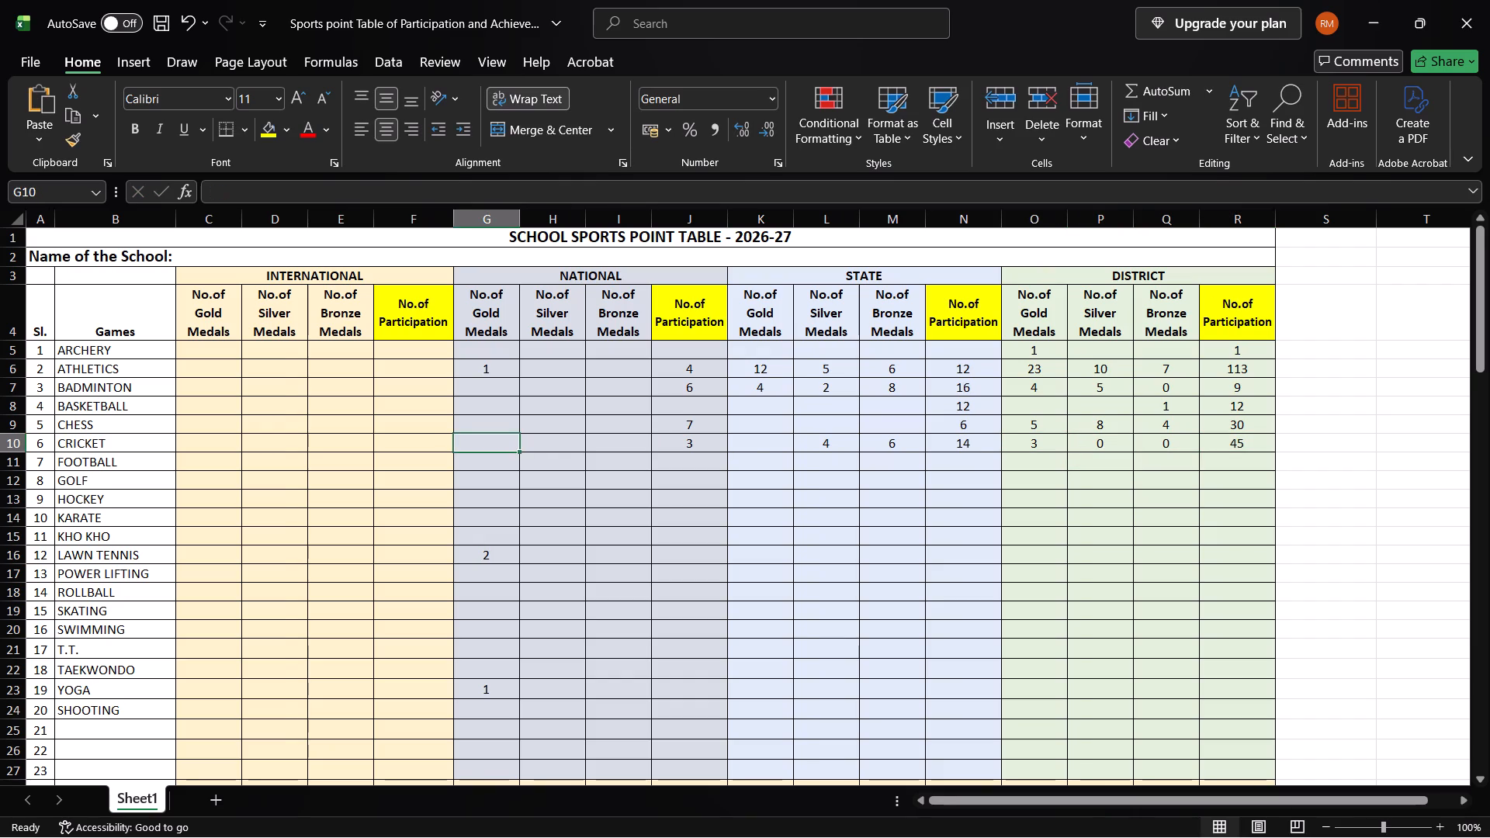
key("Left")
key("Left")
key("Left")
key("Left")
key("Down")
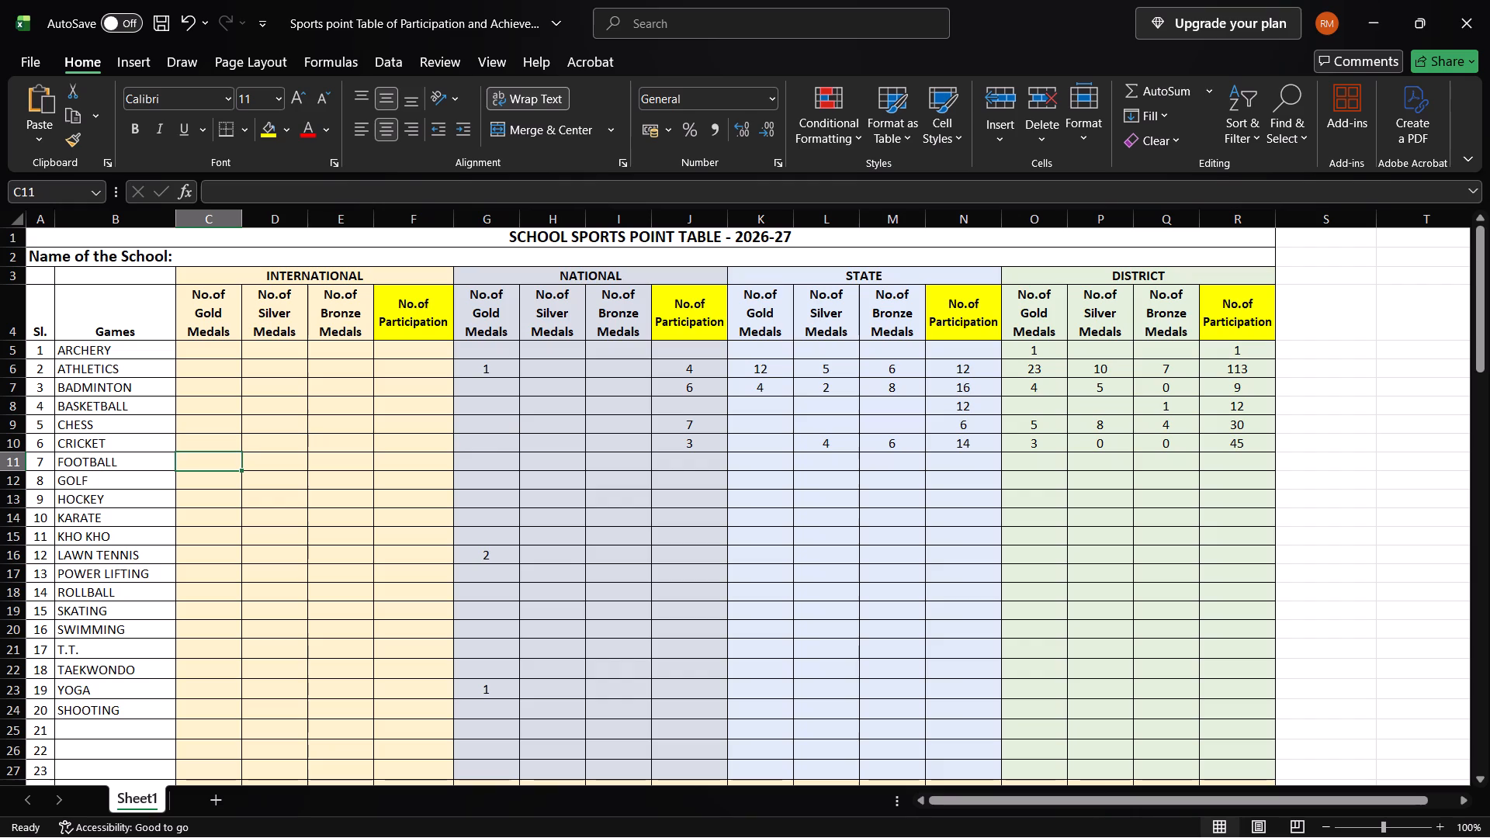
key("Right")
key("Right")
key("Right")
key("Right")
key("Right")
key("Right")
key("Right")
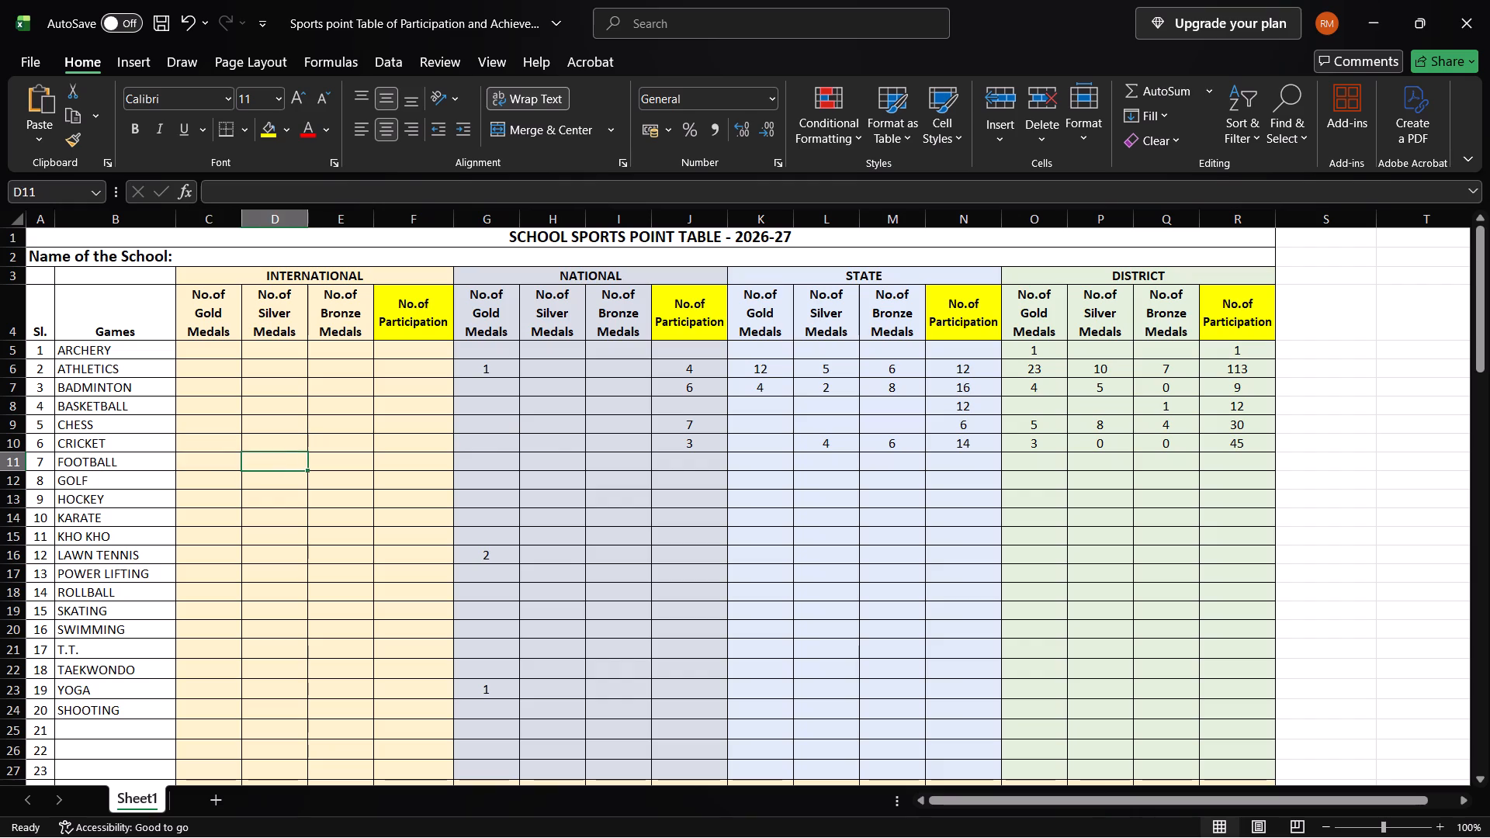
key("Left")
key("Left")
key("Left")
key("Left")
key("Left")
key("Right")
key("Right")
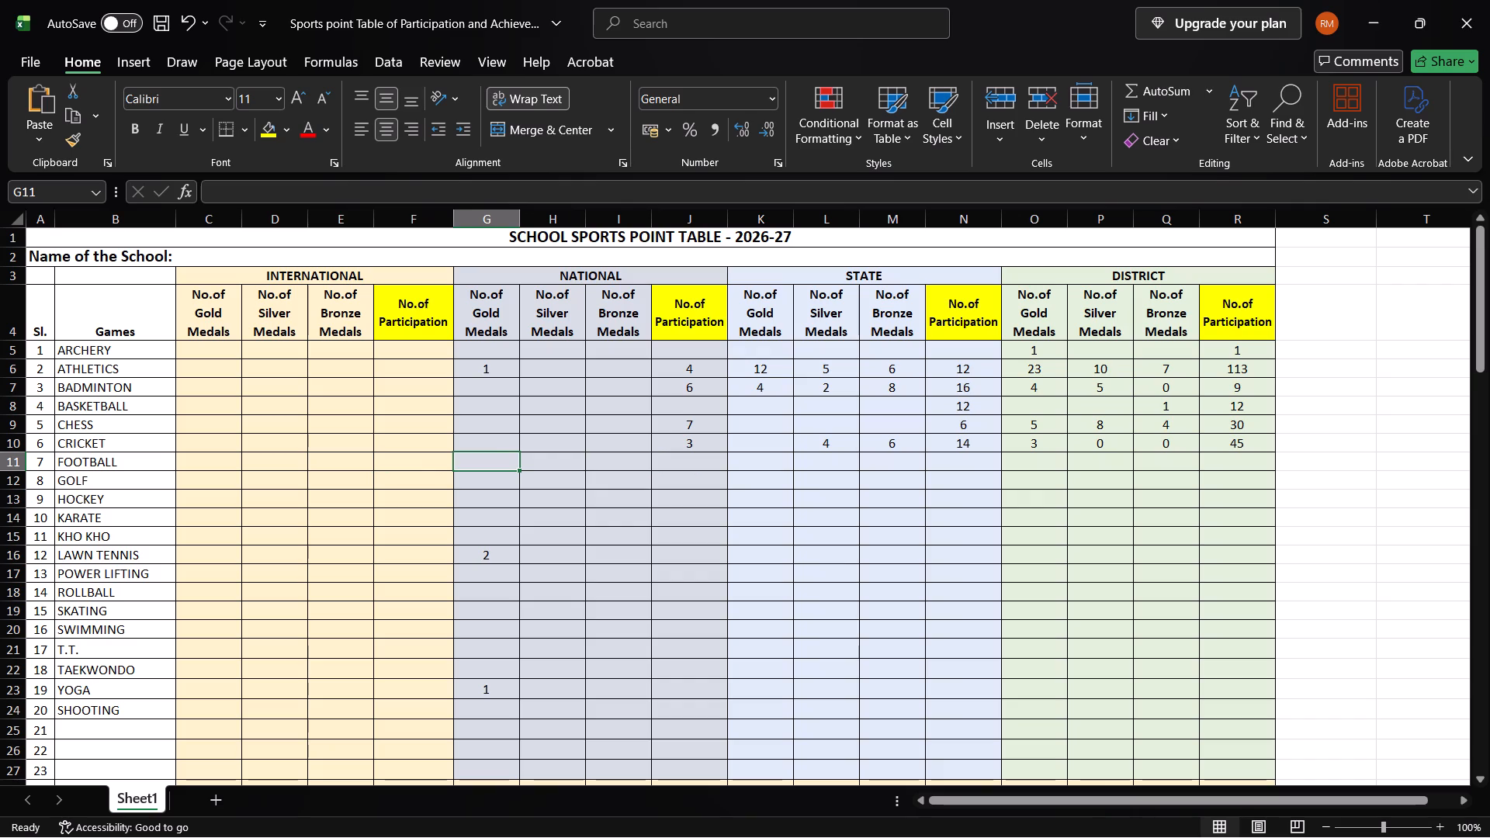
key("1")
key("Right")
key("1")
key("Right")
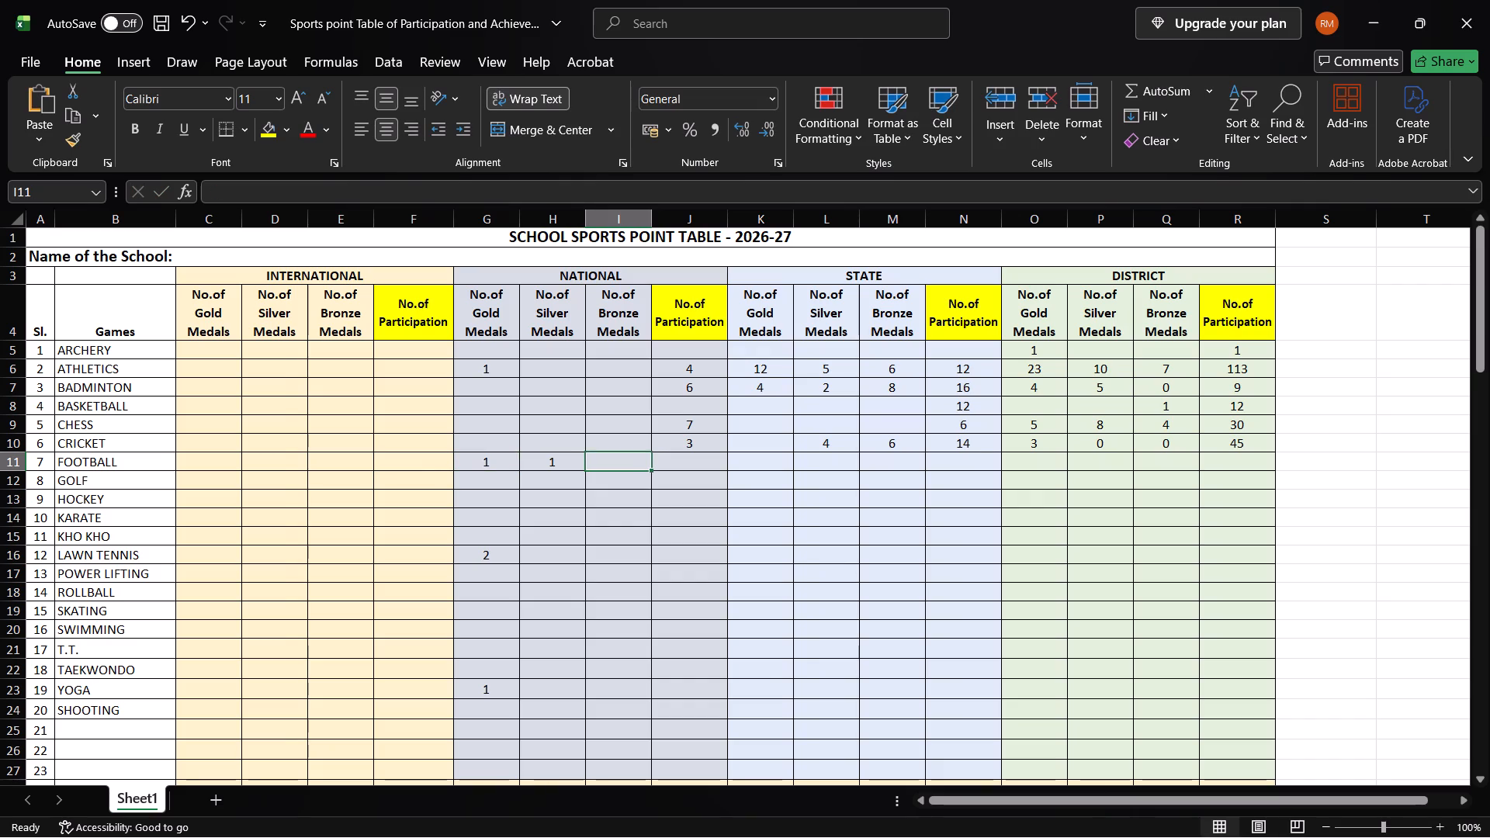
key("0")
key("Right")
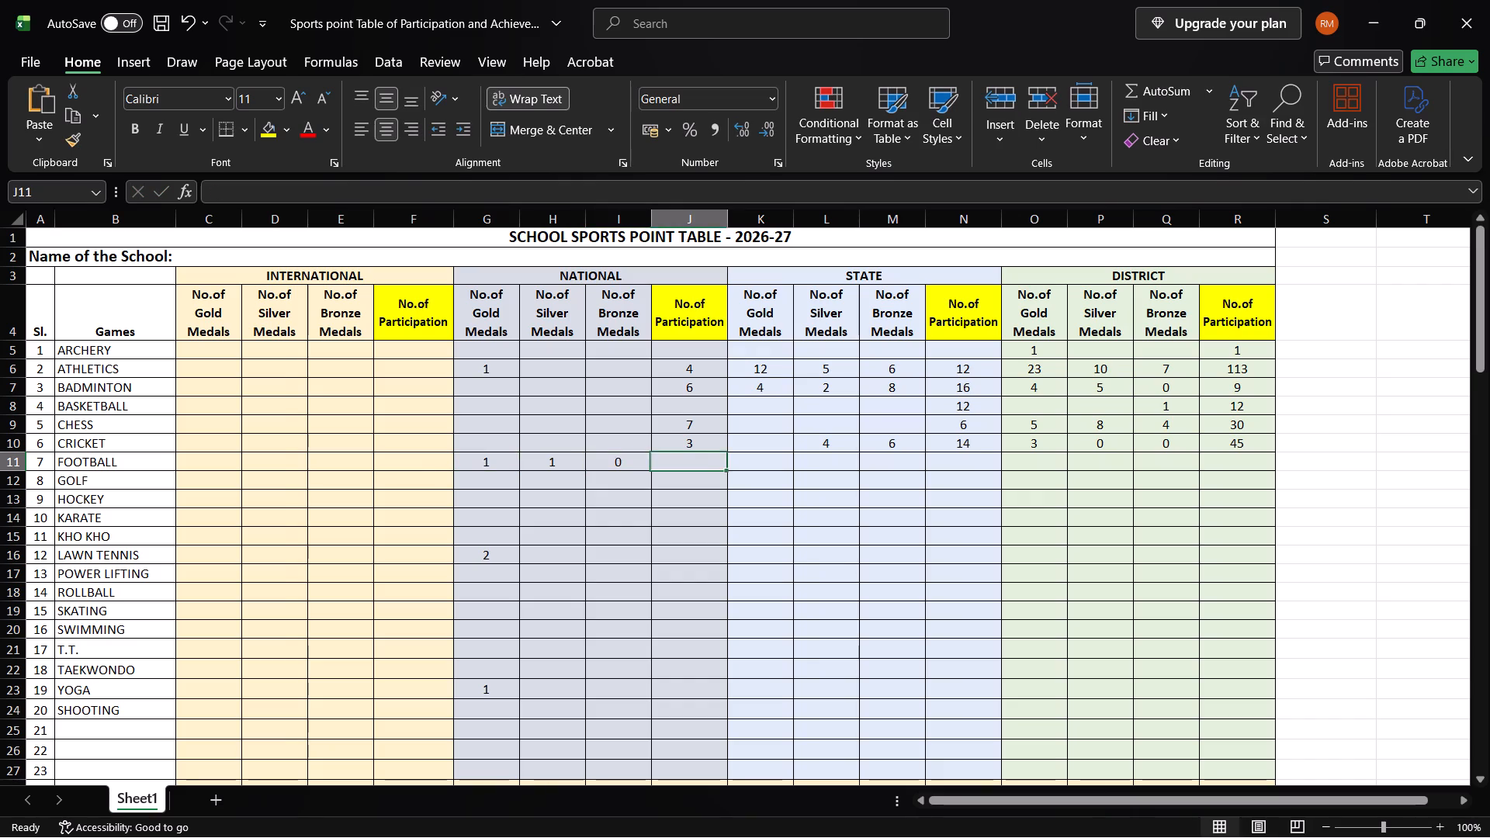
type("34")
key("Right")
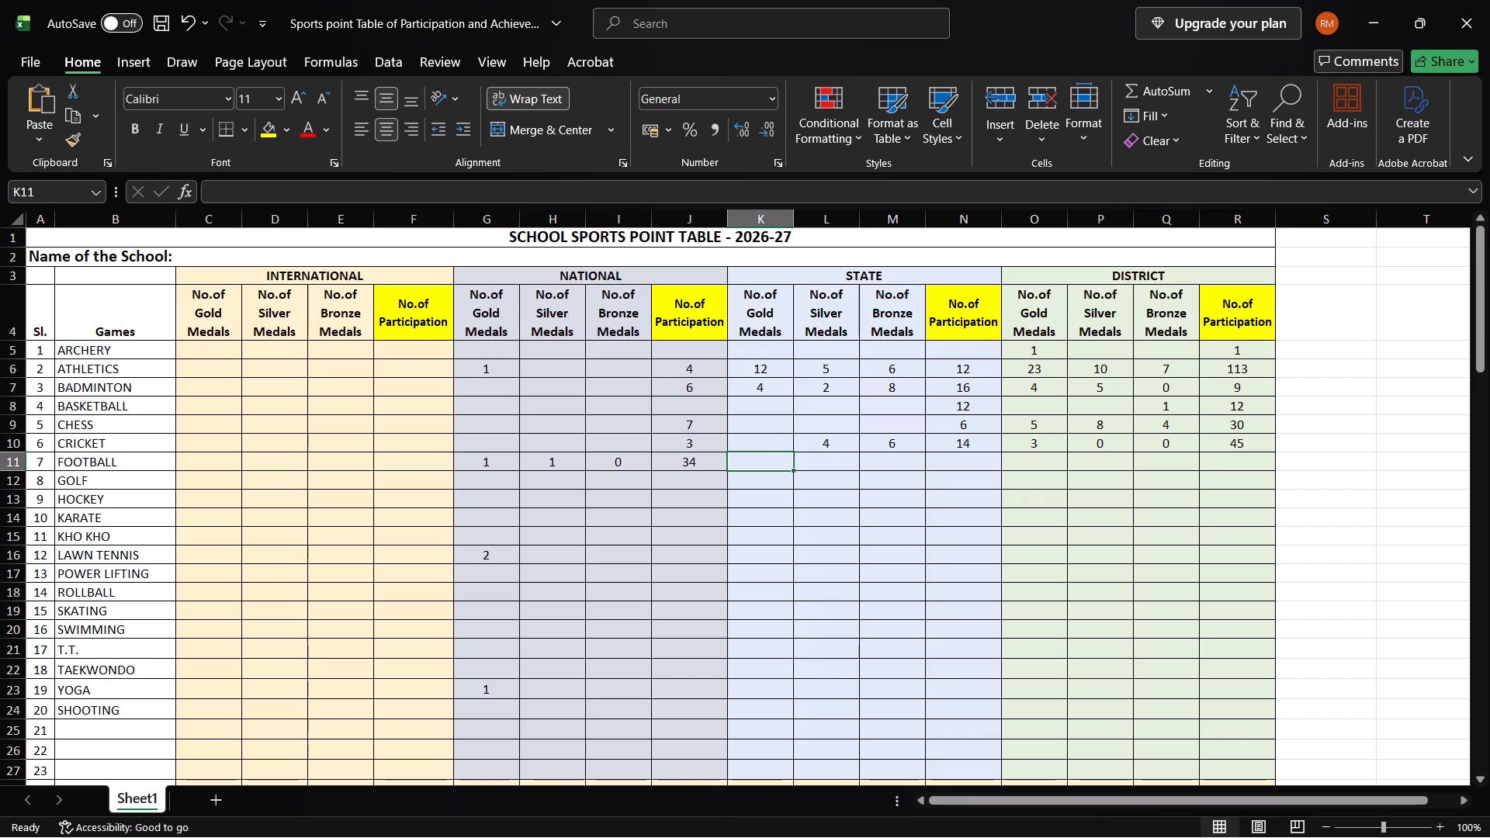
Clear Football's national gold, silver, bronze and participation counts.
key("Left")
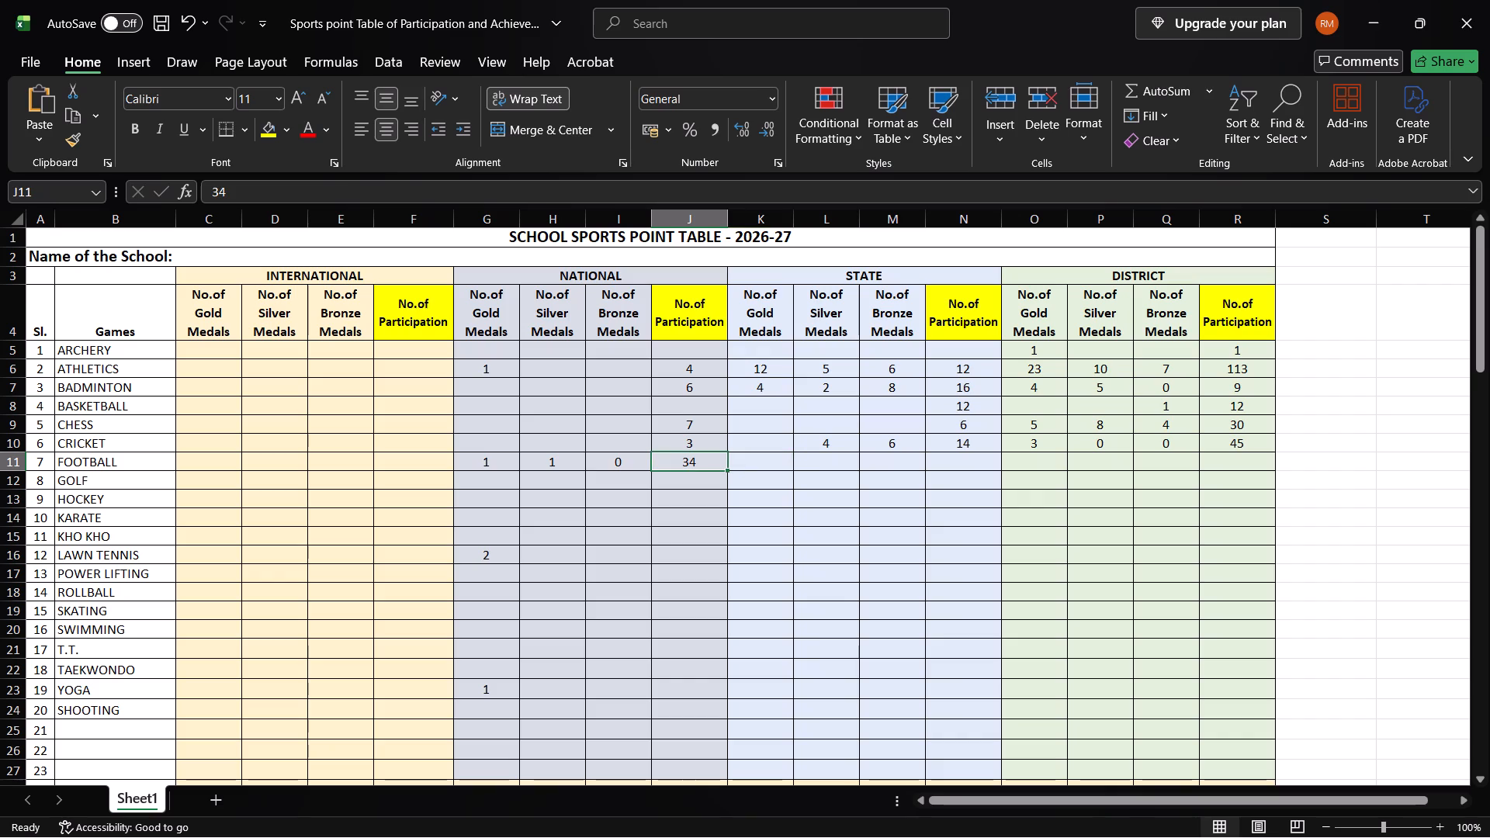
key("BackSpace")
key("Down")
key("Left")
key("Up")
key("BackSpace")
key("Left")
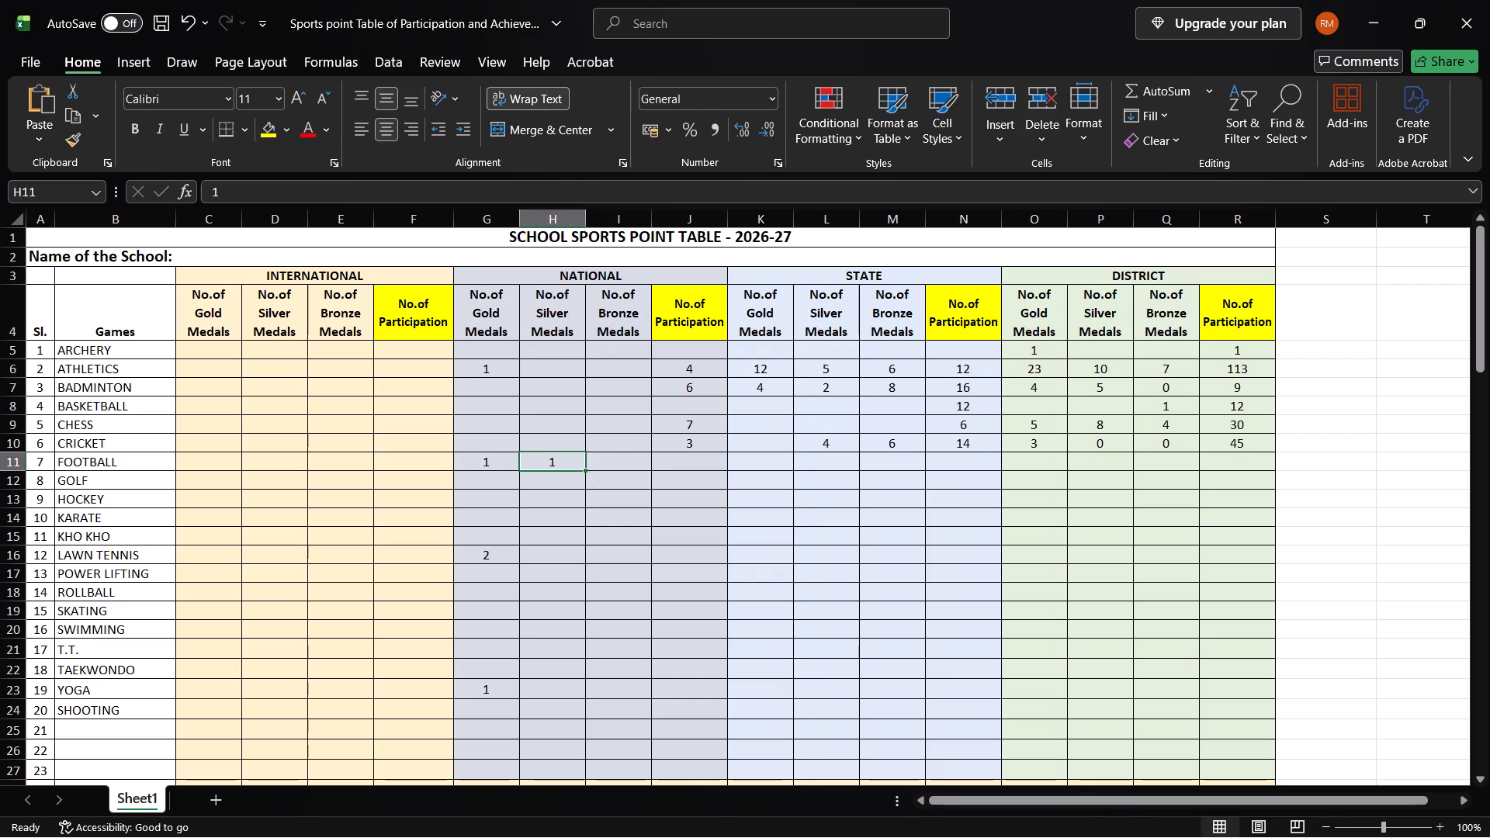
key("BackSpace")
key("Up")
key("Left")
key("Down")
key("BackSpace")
Enter Football's state counts: 1 gold, 1 silver, 0 bronze and 34 participation.
key("Right")
key("Right")
key("Right")
key("Right")
key("Right")
key("Left")
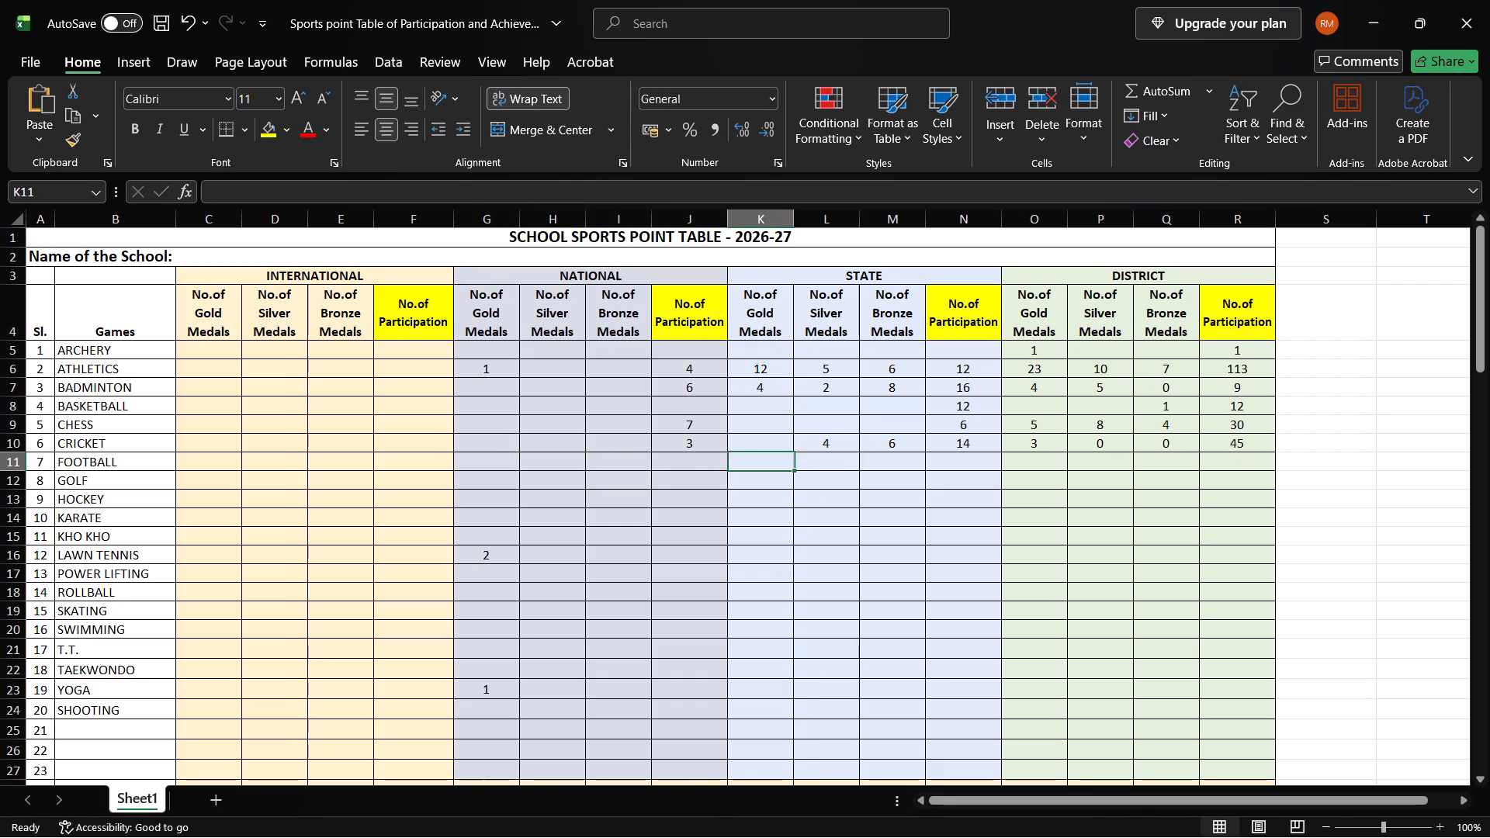
key("1")
key("Right")
key("1")
key("Right")
key("0")
key("Right")
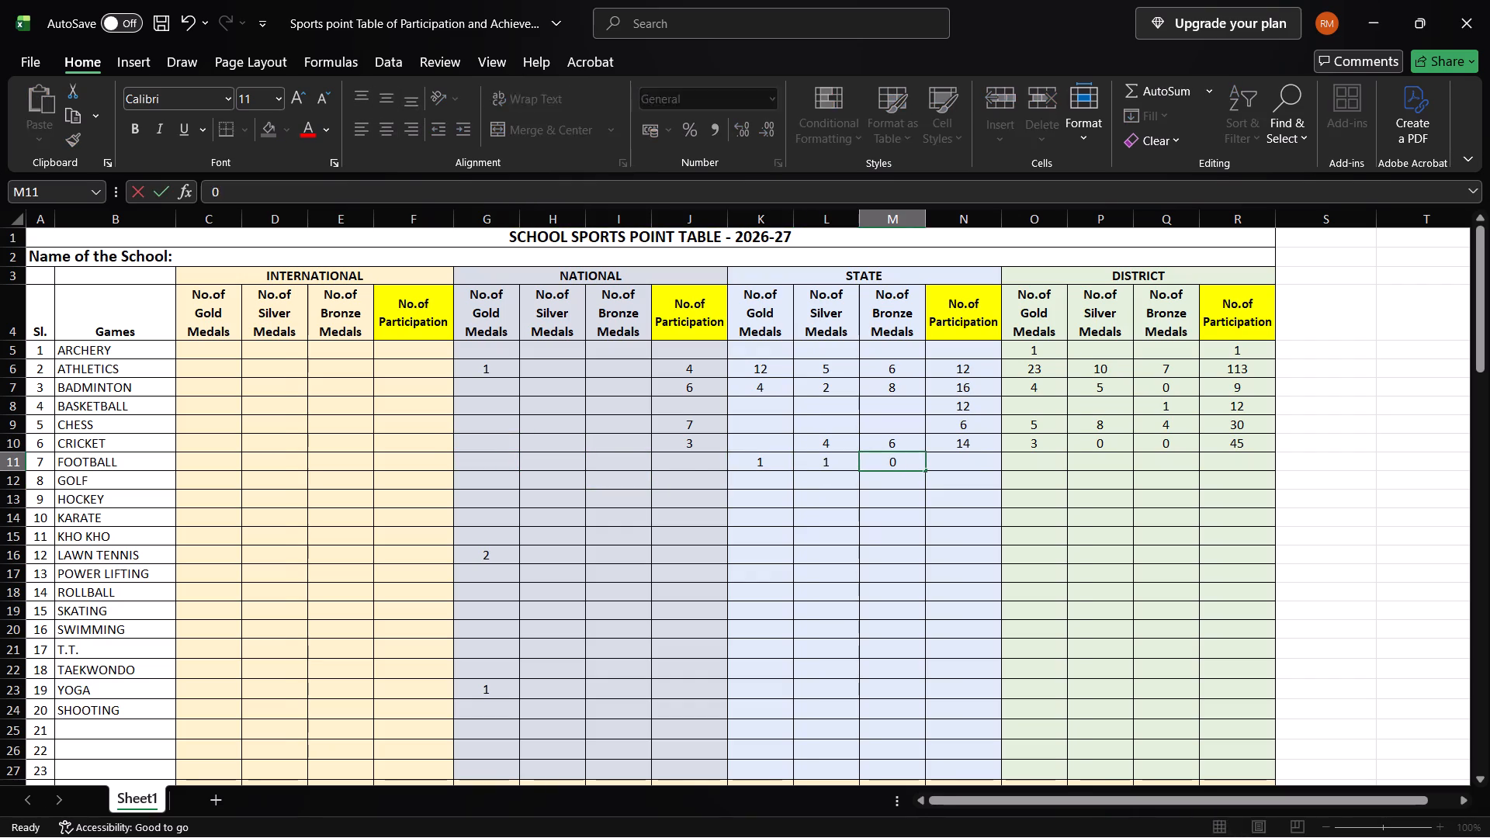
type("34")
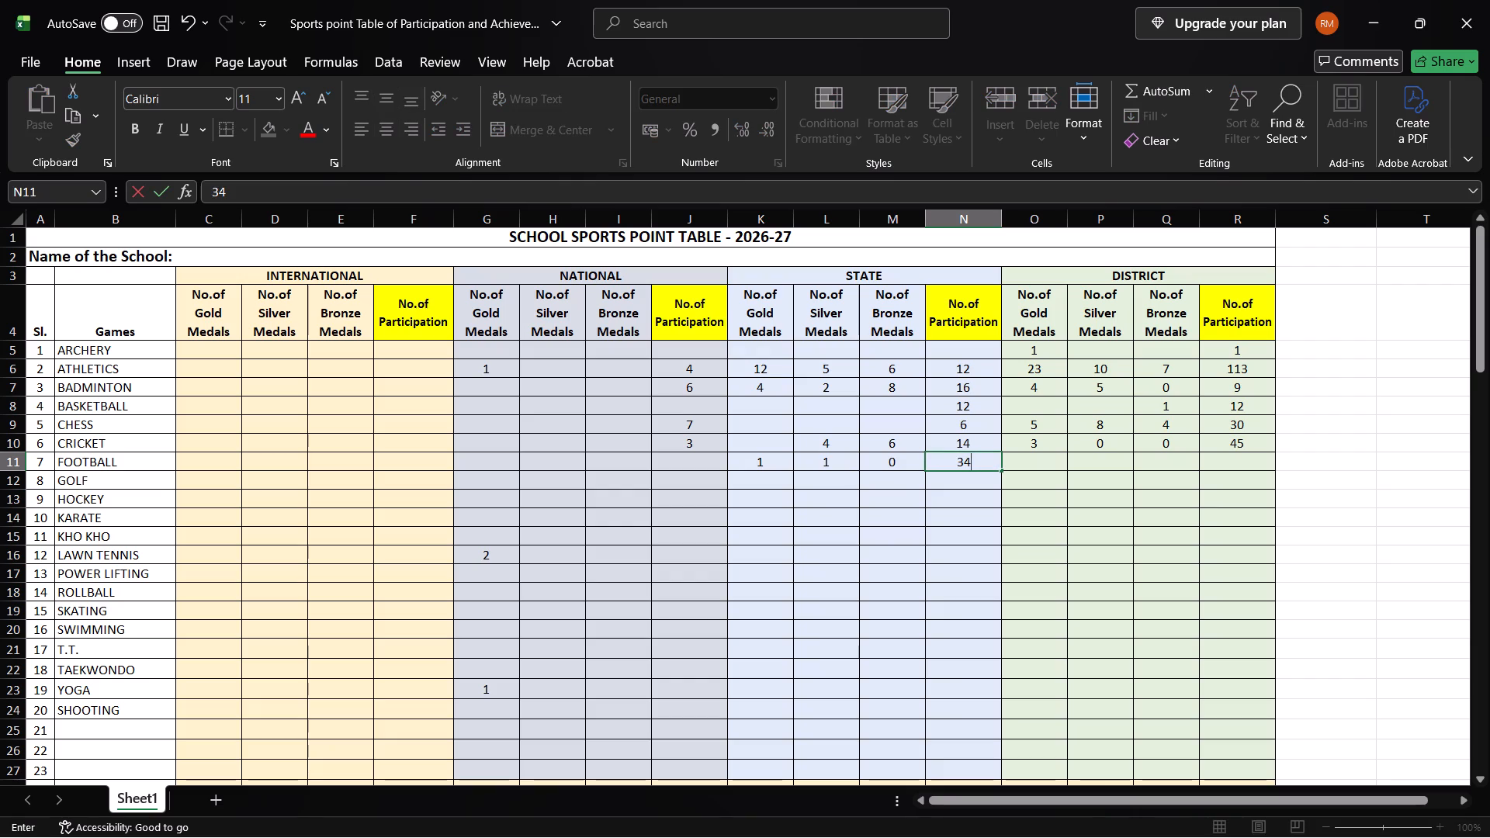
key("Right")
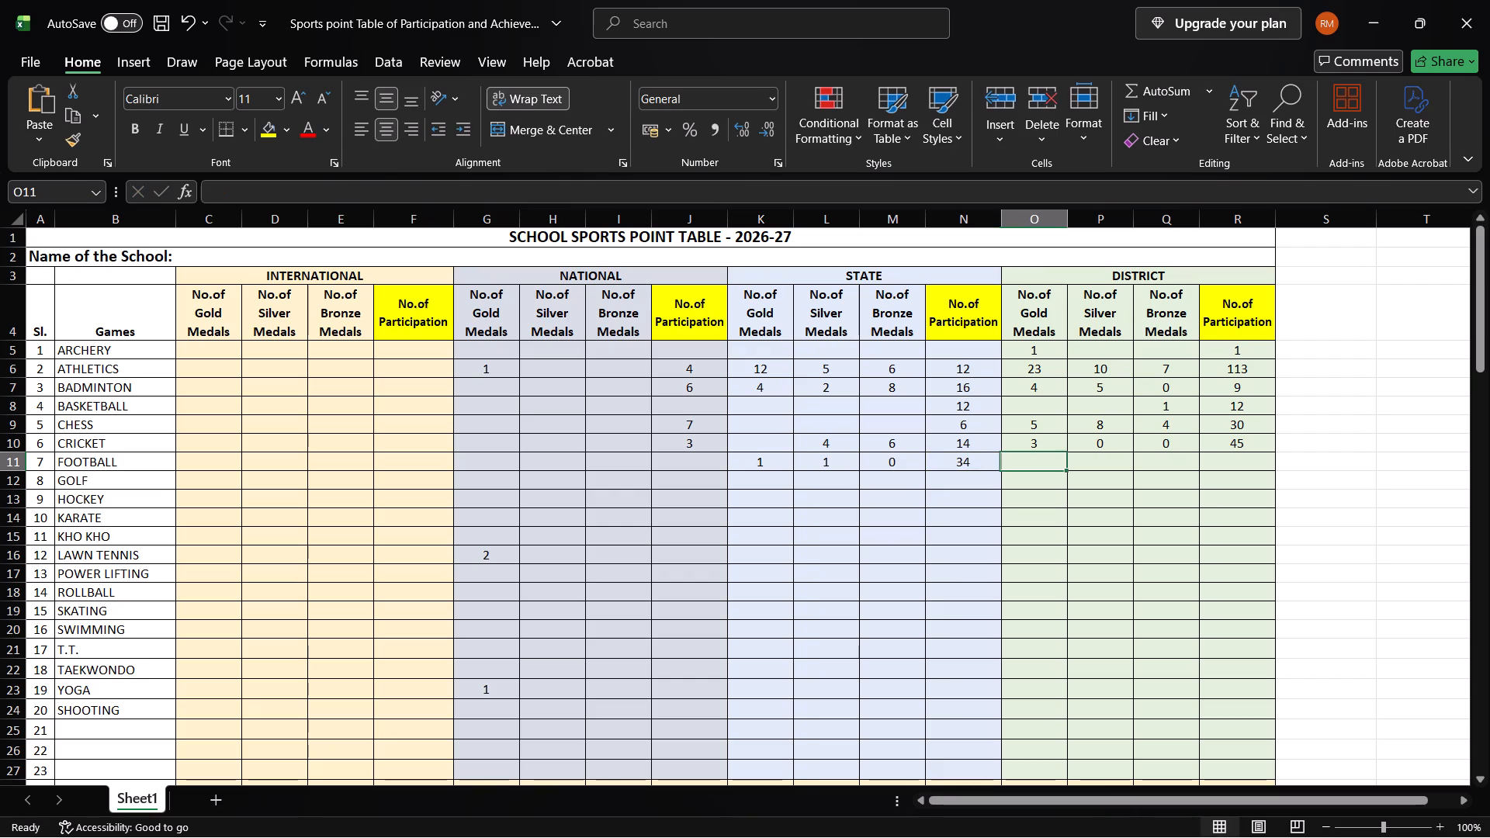
Enter Golf's national counts: 1 gold medal and 2 participation.
key("Down")
key("Left")
key("Left")
key("Left")
key("Left")
key("Left")
key("Left")
key("Left")
key("Left")
key("Left")
key("Right")
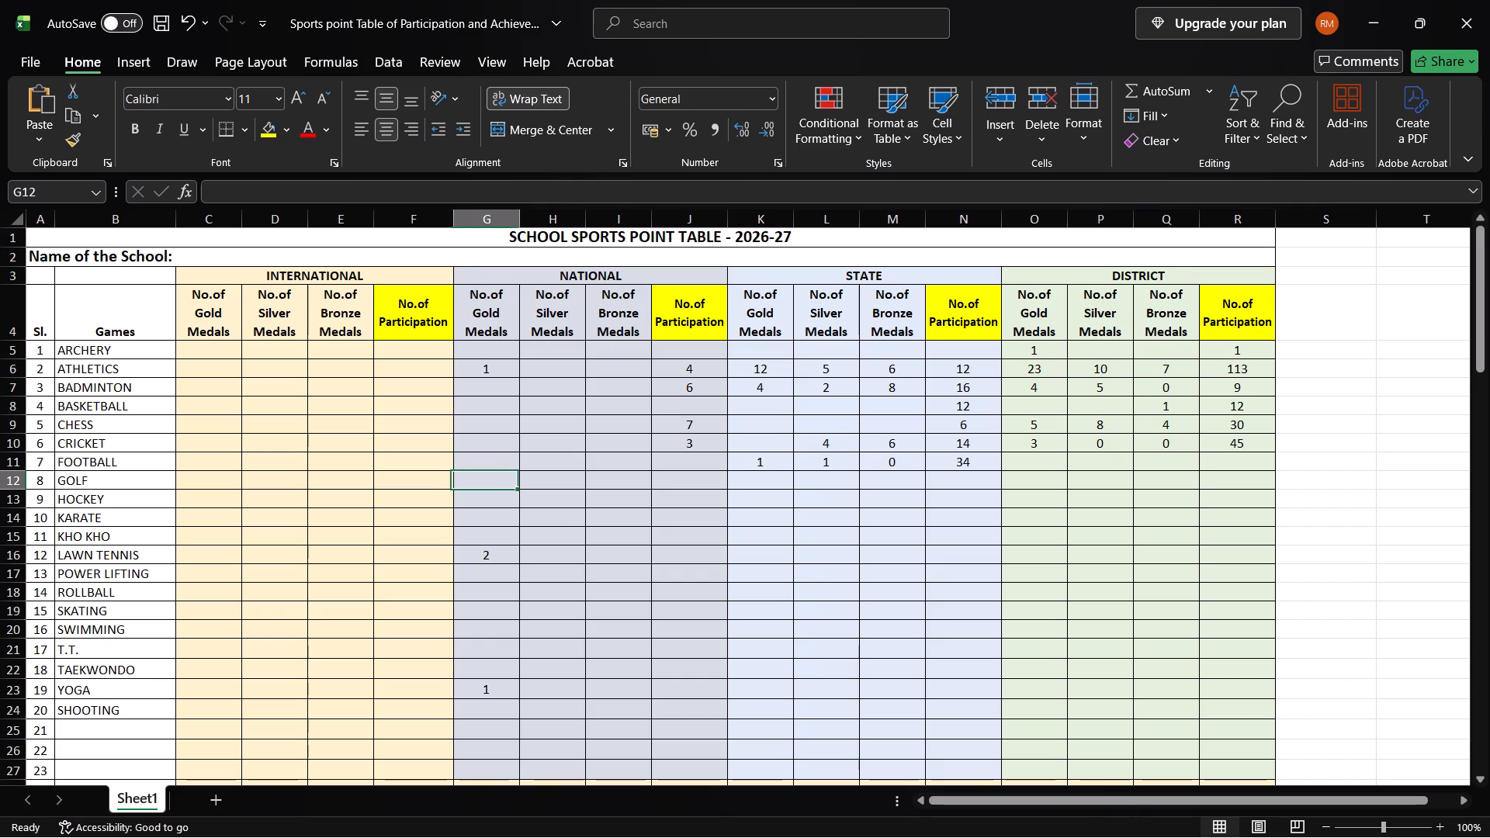
key("Left")
key("Left")
key("Left")
key("Left")
key("Left")
key("Left")
key("Right")
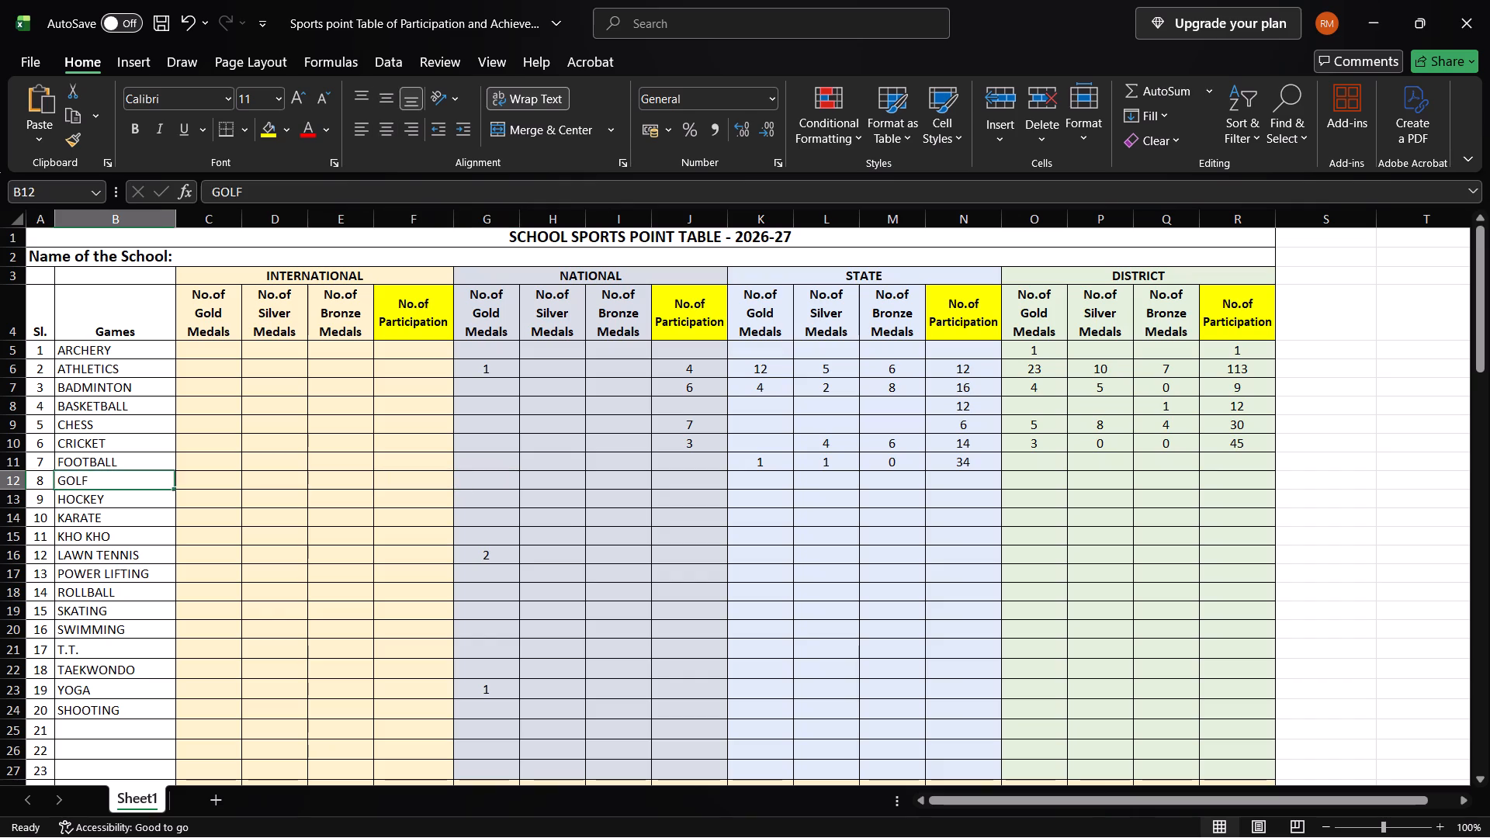
key("Right")
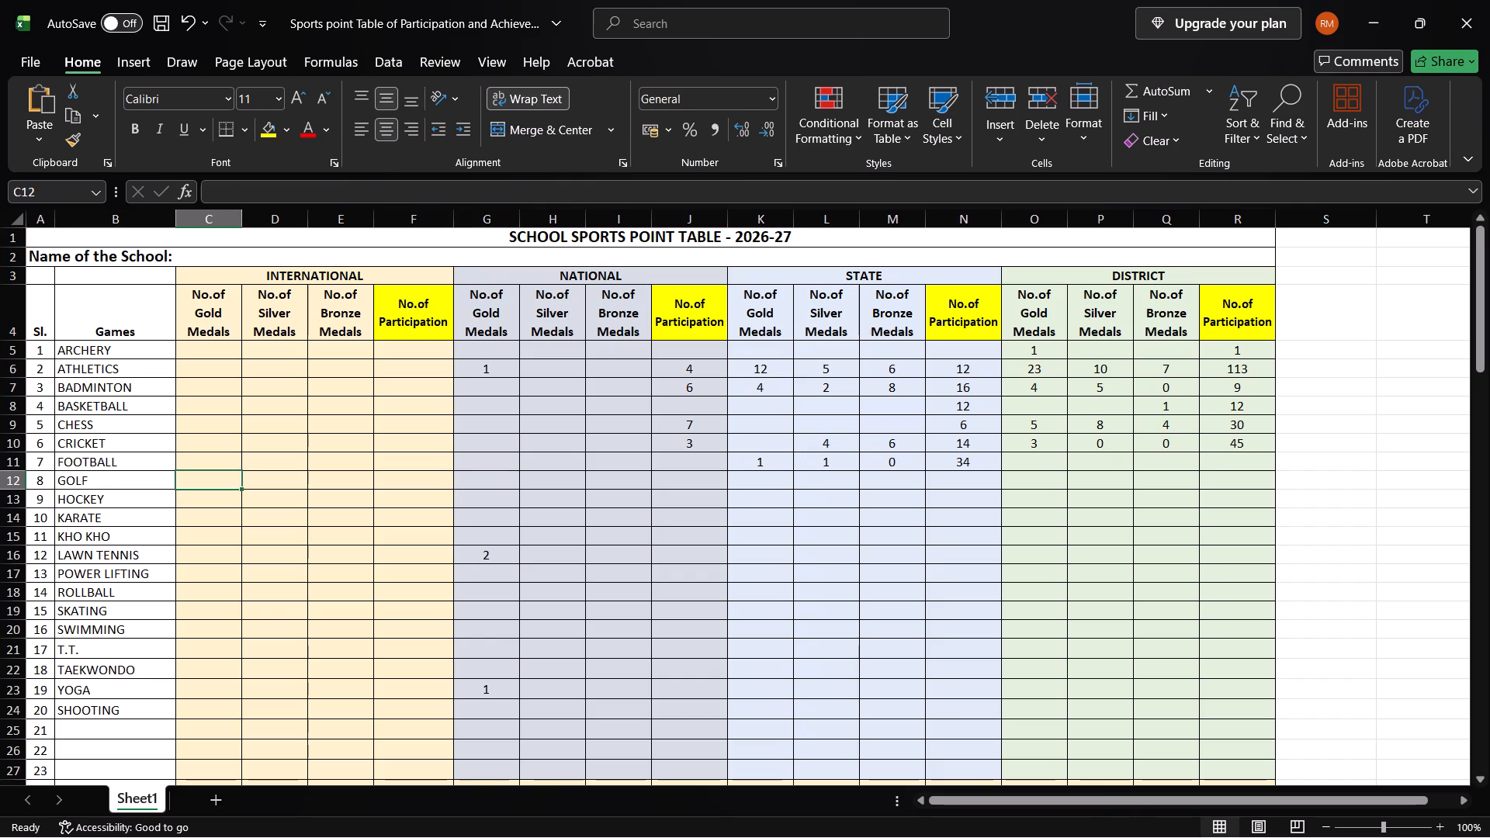
key("Right")
key("Right")
key("Right")
key("Right")
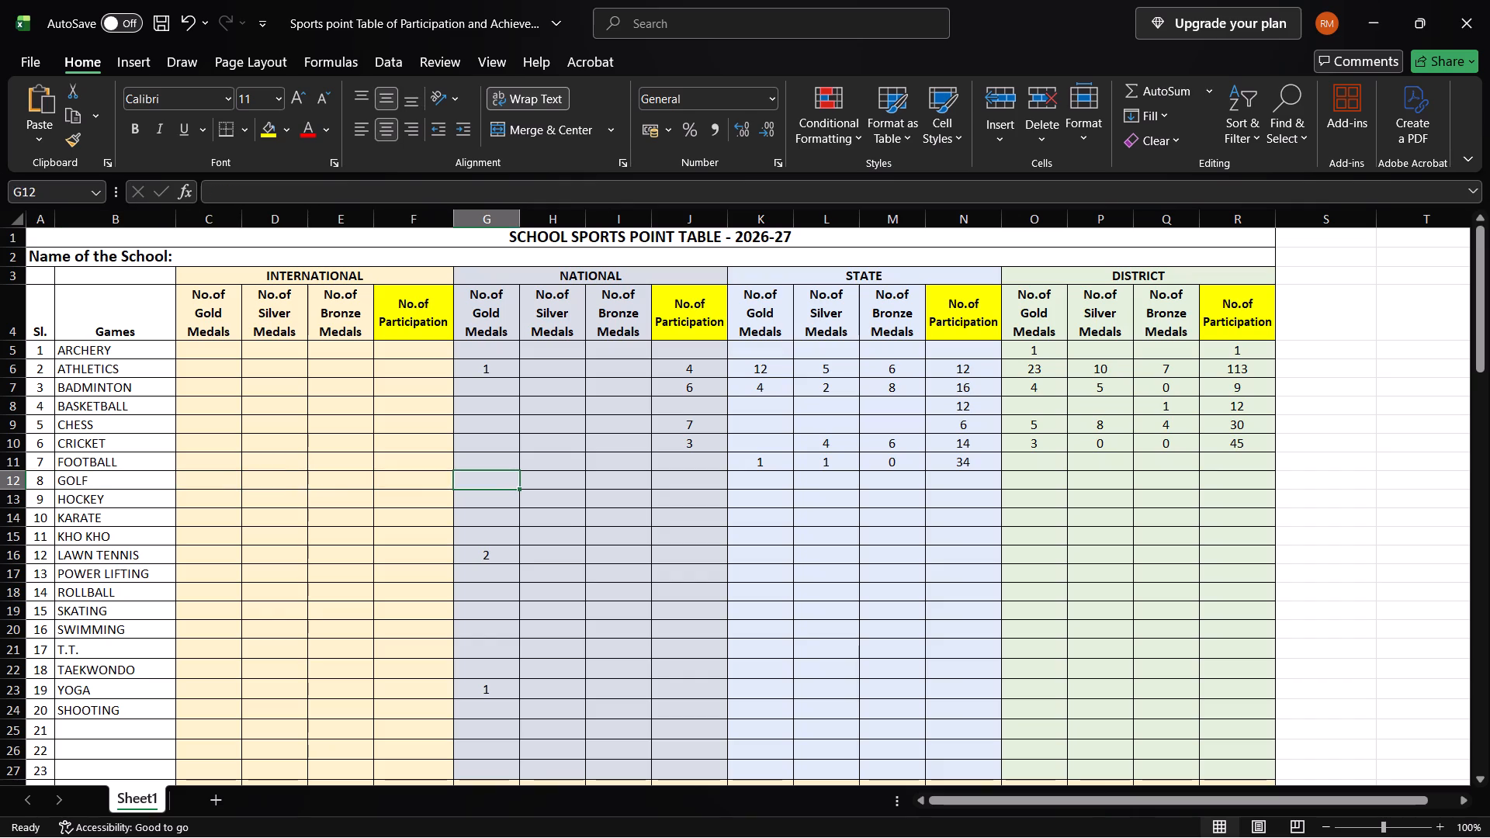
key("1")
key("Right")
key("Right")
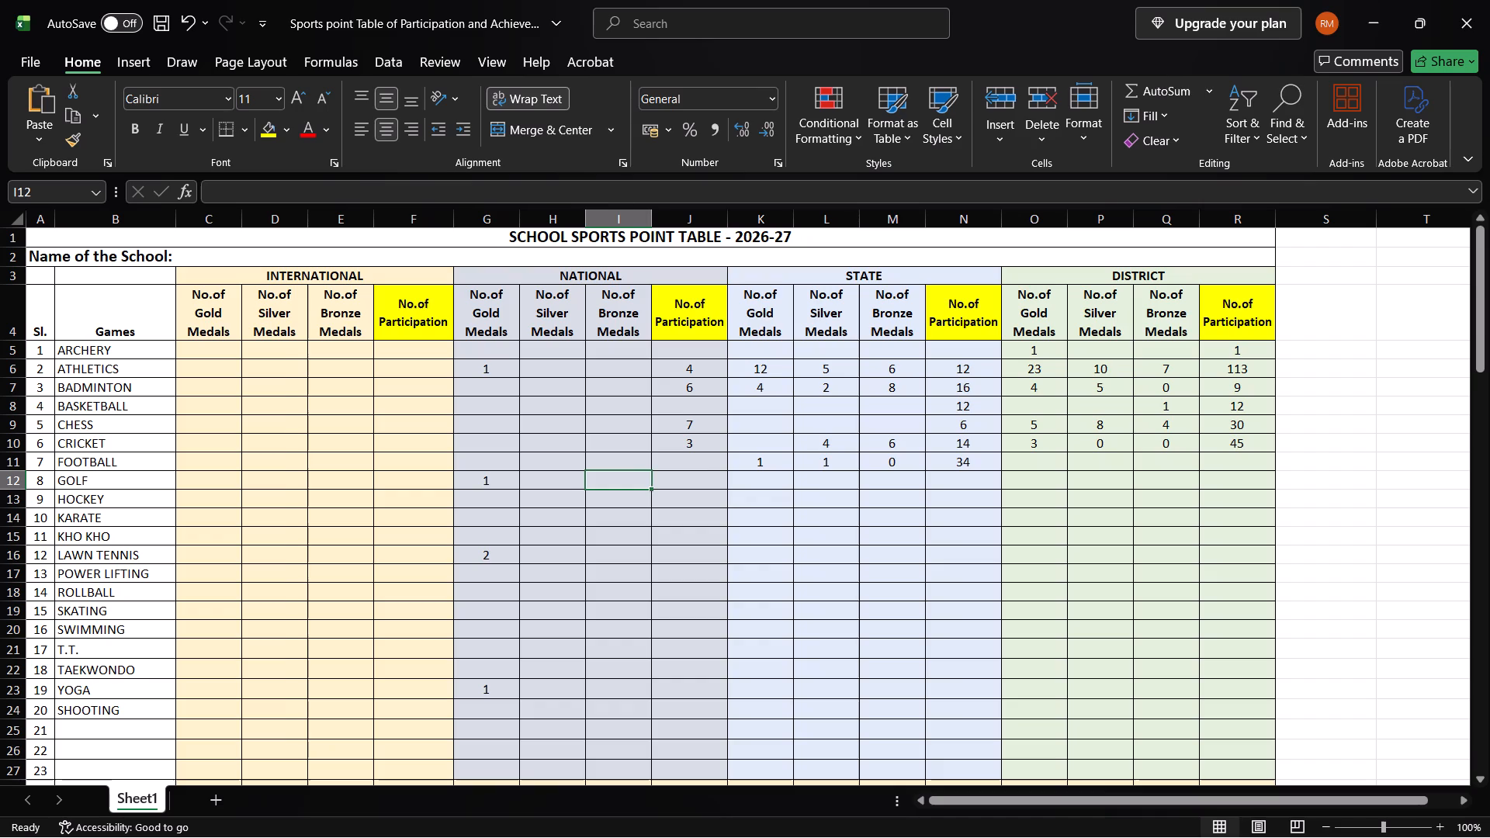
key("Right")
key("2")
key("Right")
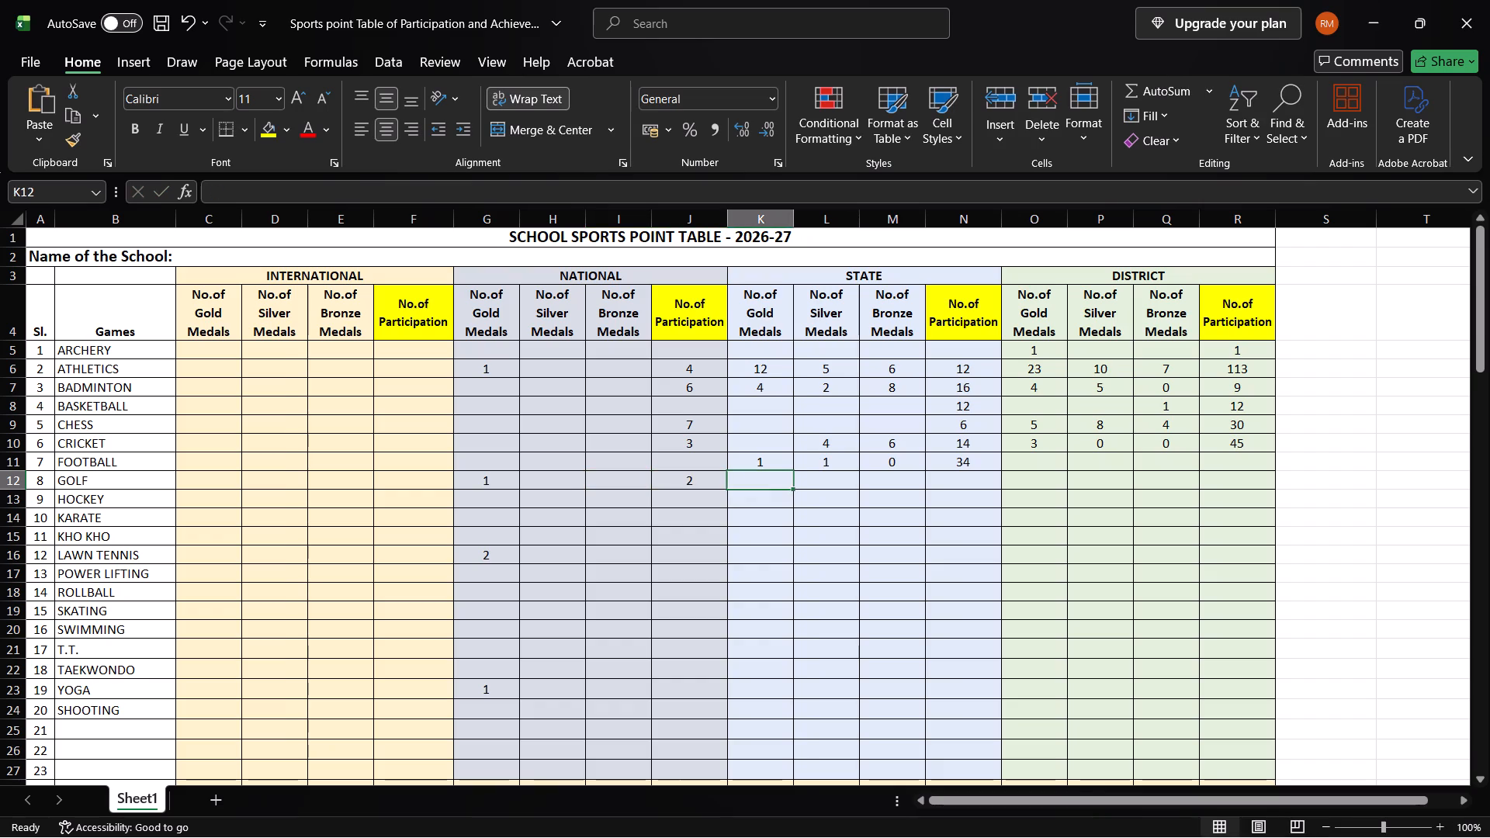
Enter Kho Kho's district participation count of 12, leaving Hockey and Karate blank.
key("Down")
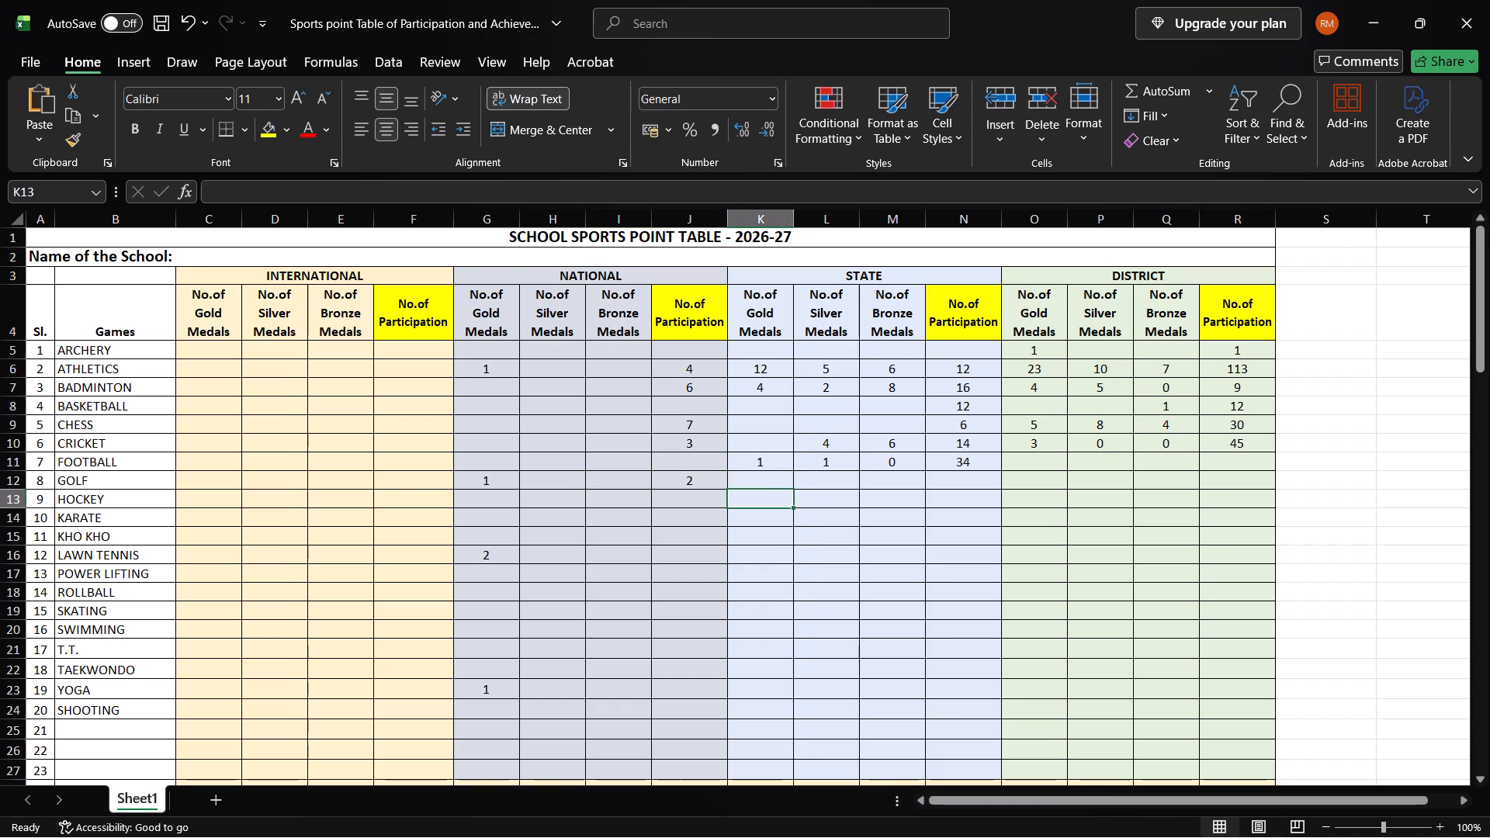
key("Left")
key("Left")
key("Left")
key("Left")
key("Left")
key("Right")
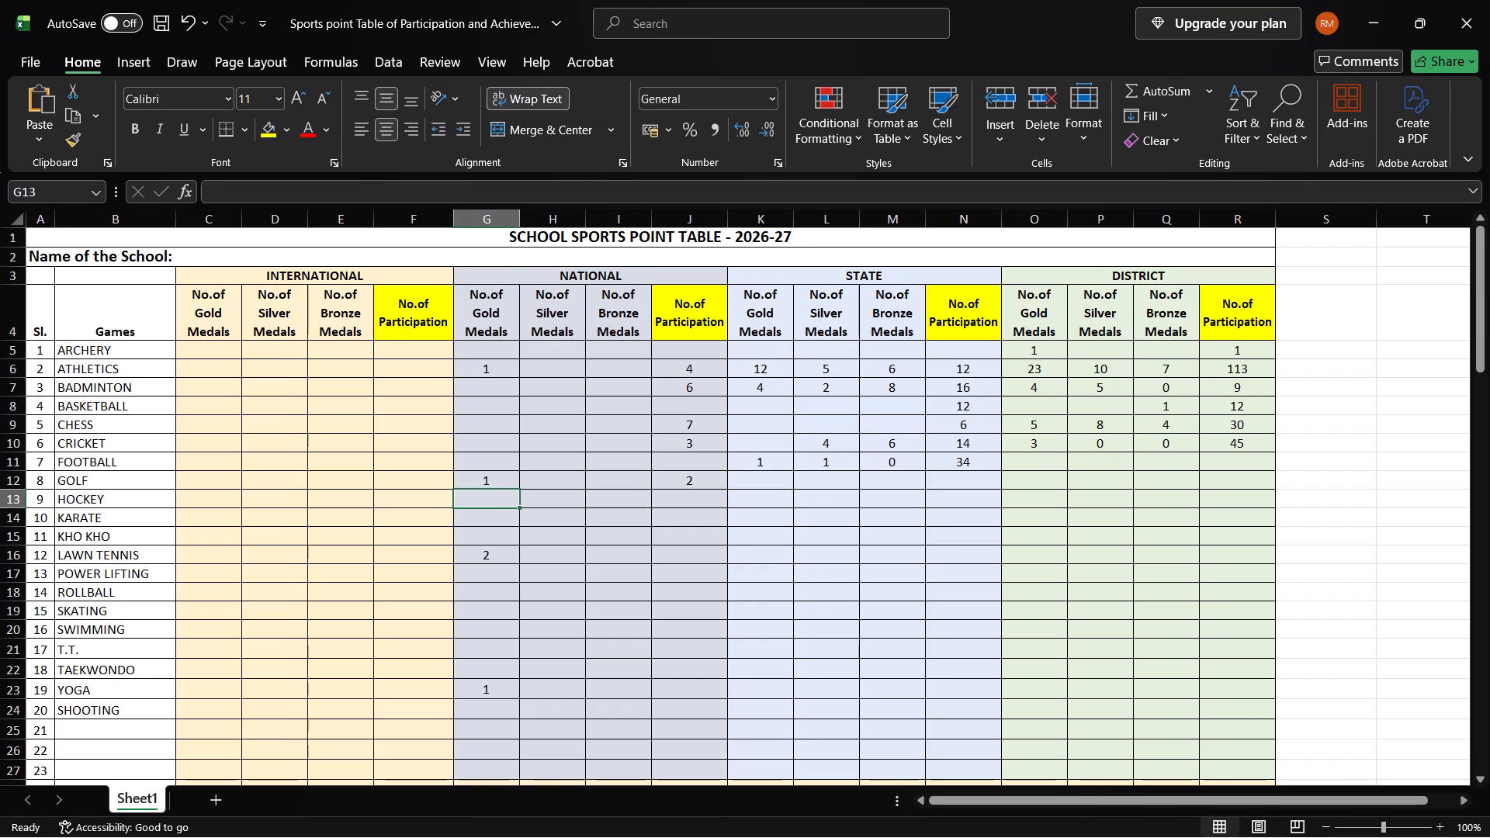
key("Right")
key("Right")
key("Right")
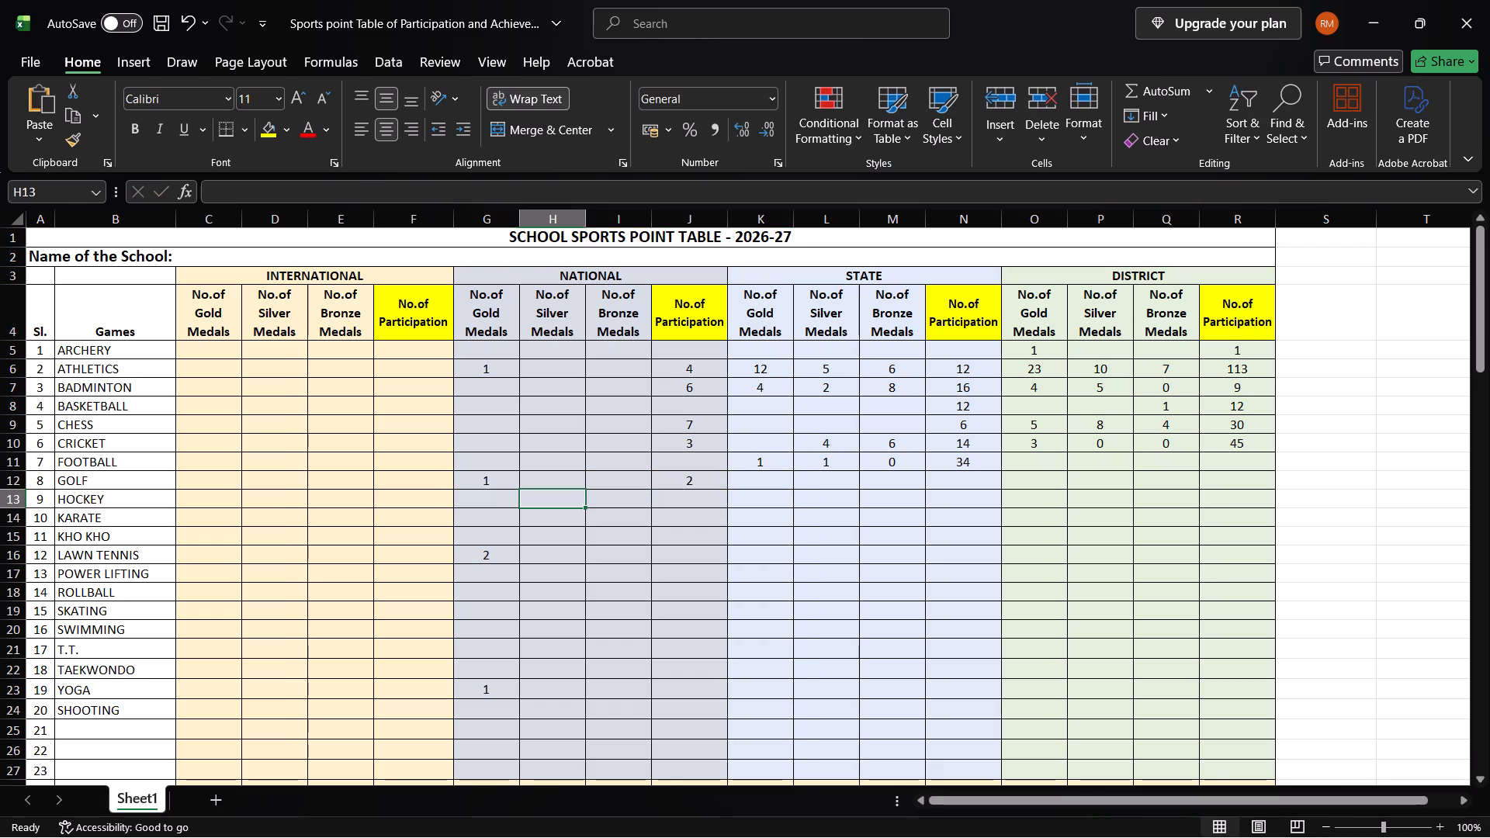
key("Down")
key("Left")
key("Left")
key("Left")
key("Left")
key("Right")
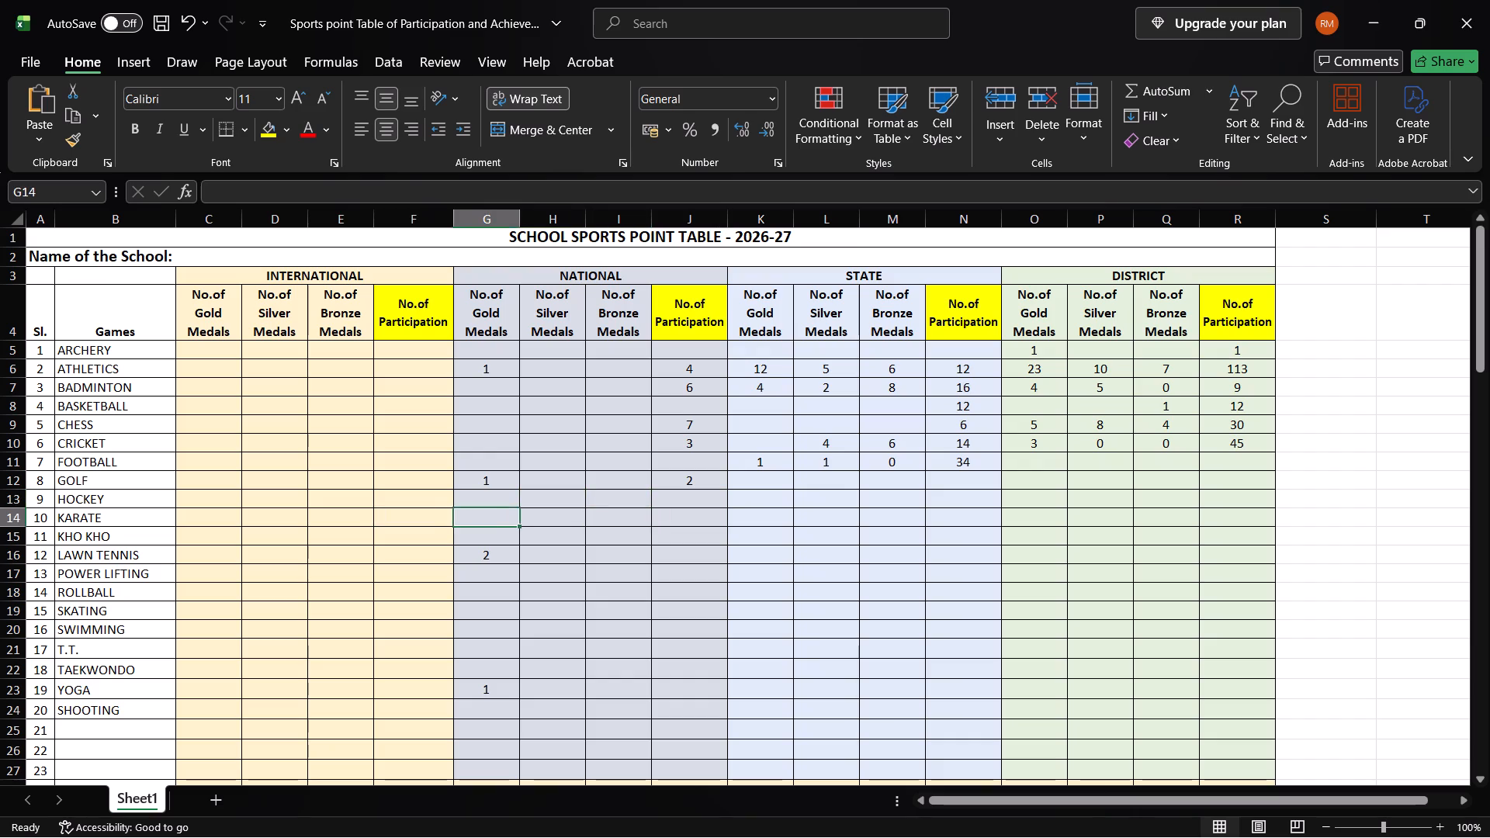
key("Right")
key("Left")
key("Down")
key("Left")
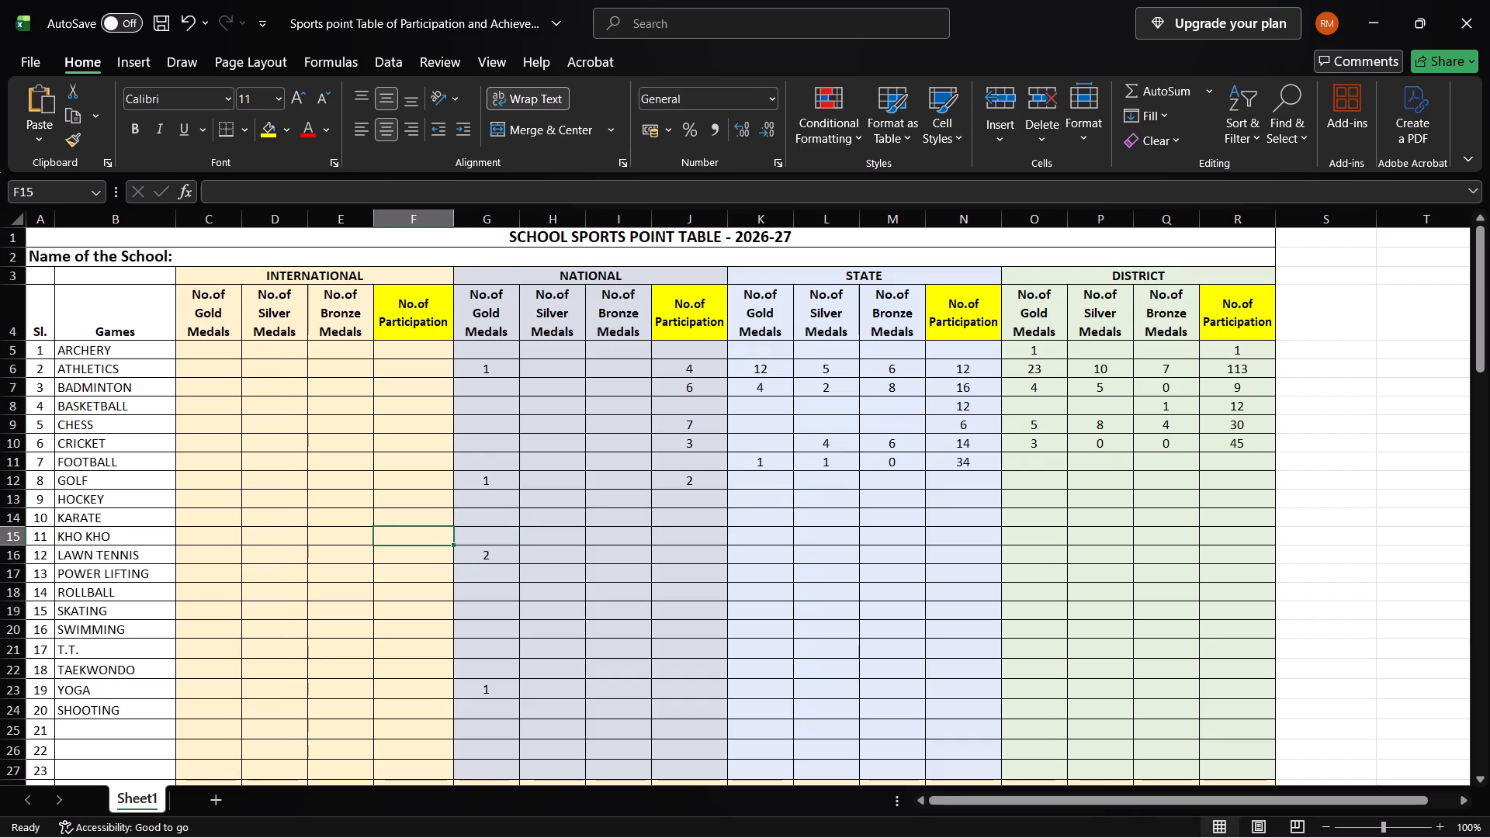
key("Right")
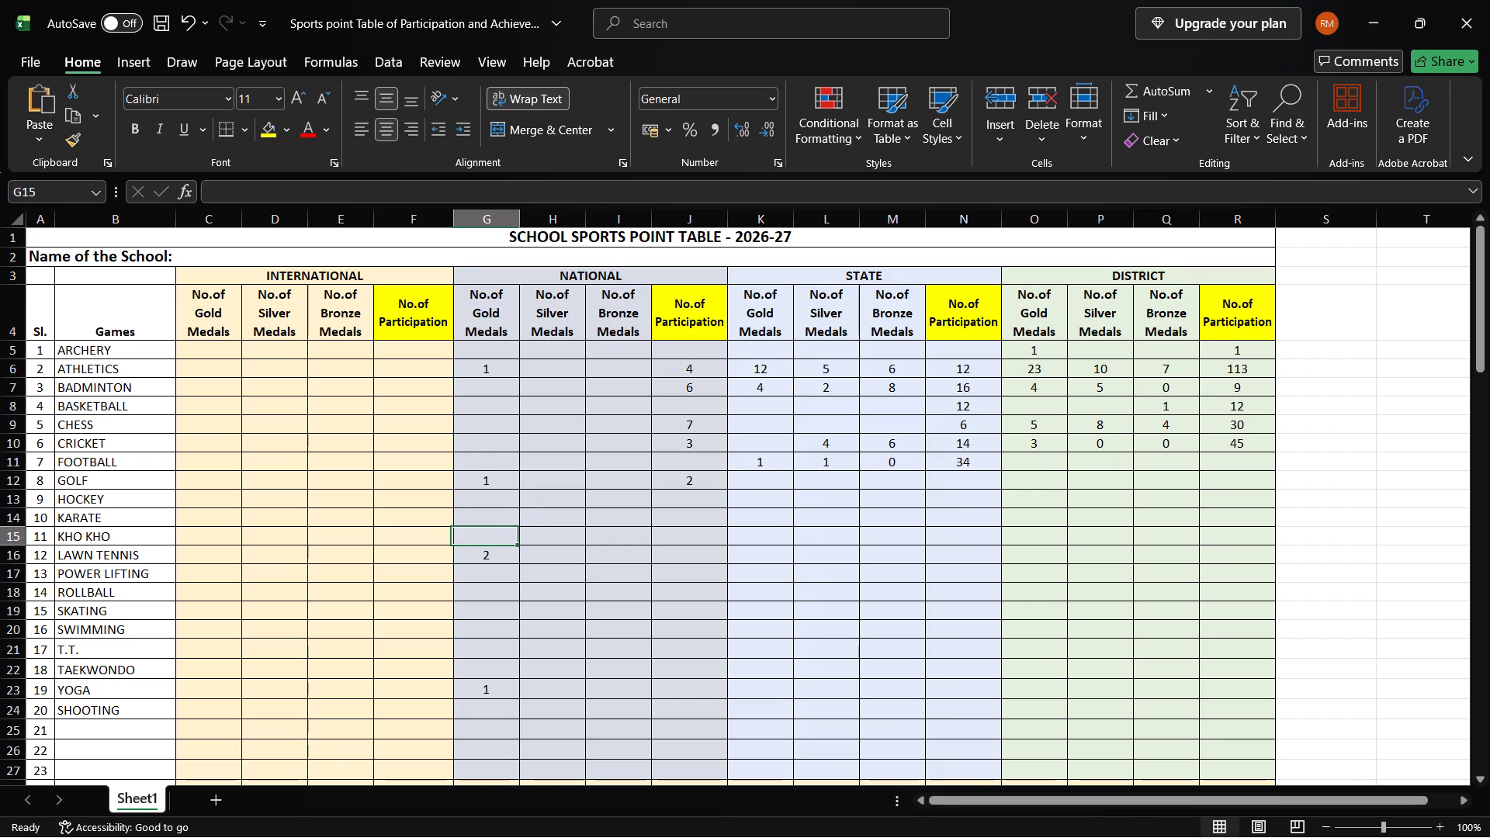
key("Right")
key("Right")
key("Right")
key("Right")
key("Right")
key("Right")
key("Right")
key("Right")
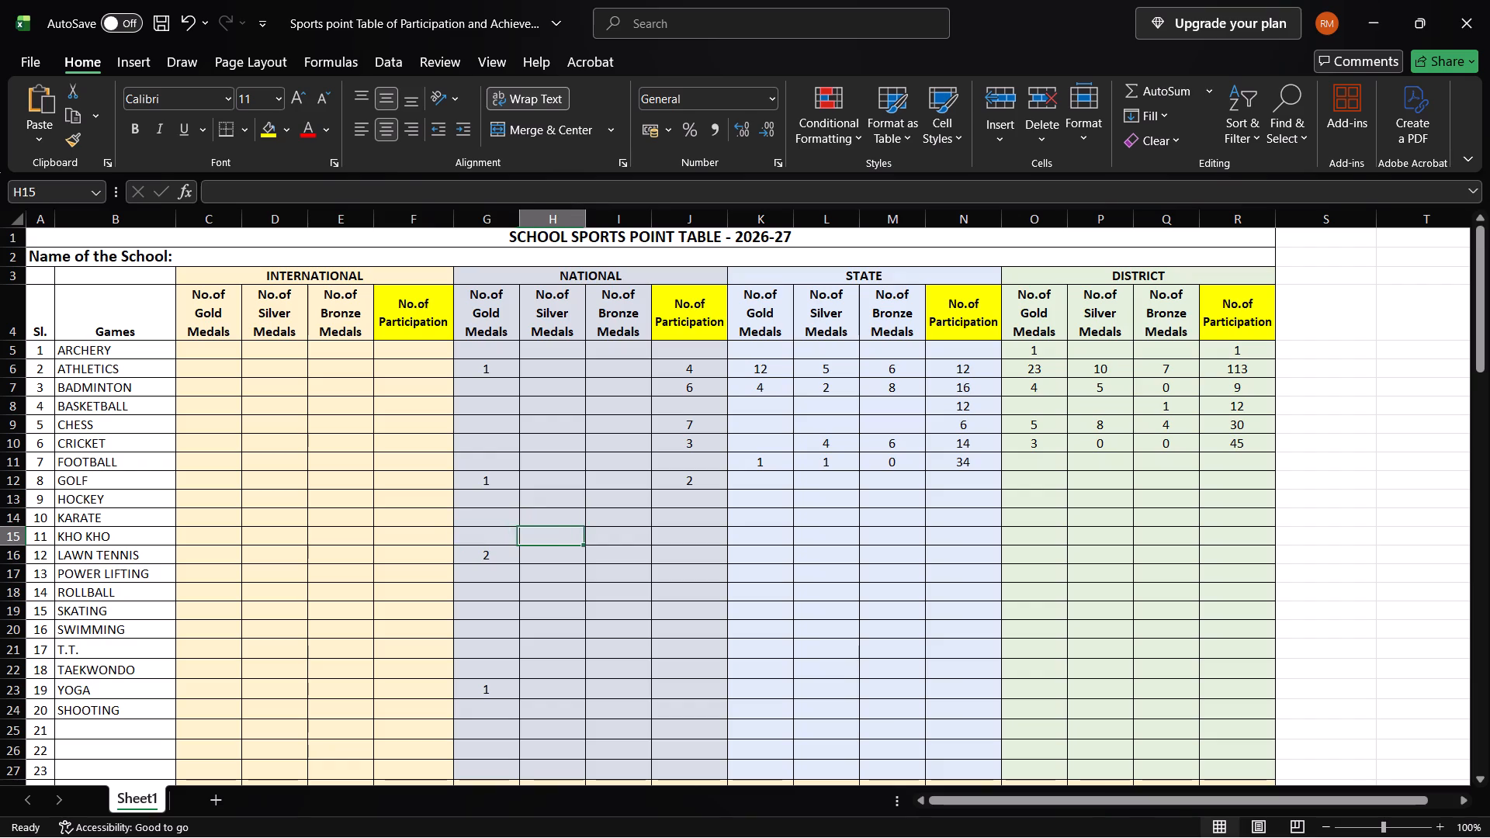
key("Left")
key("Right")
key("Right")
key("Right")
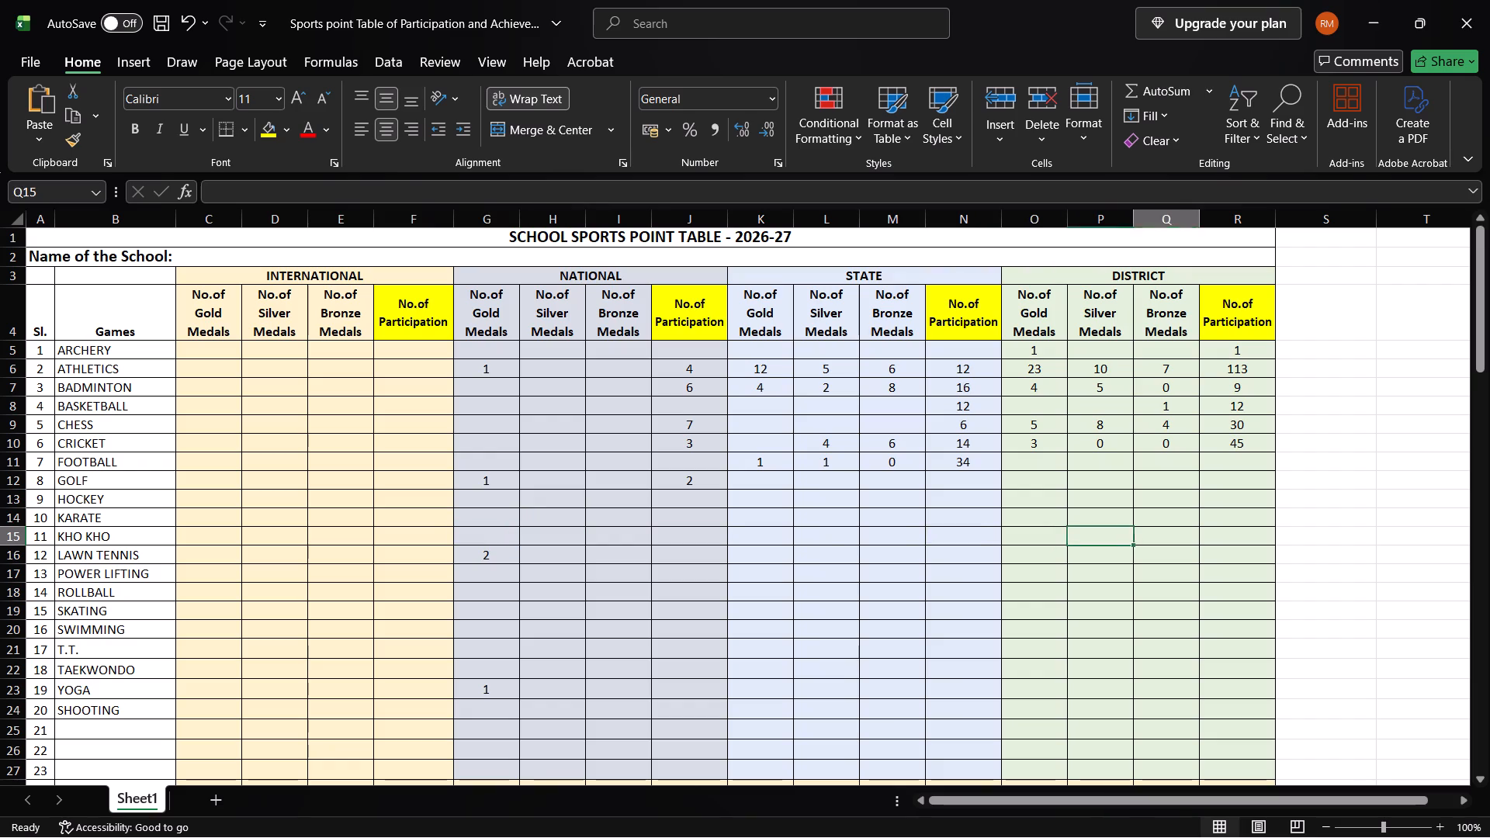
key("Right")
type("12")
key("Down")
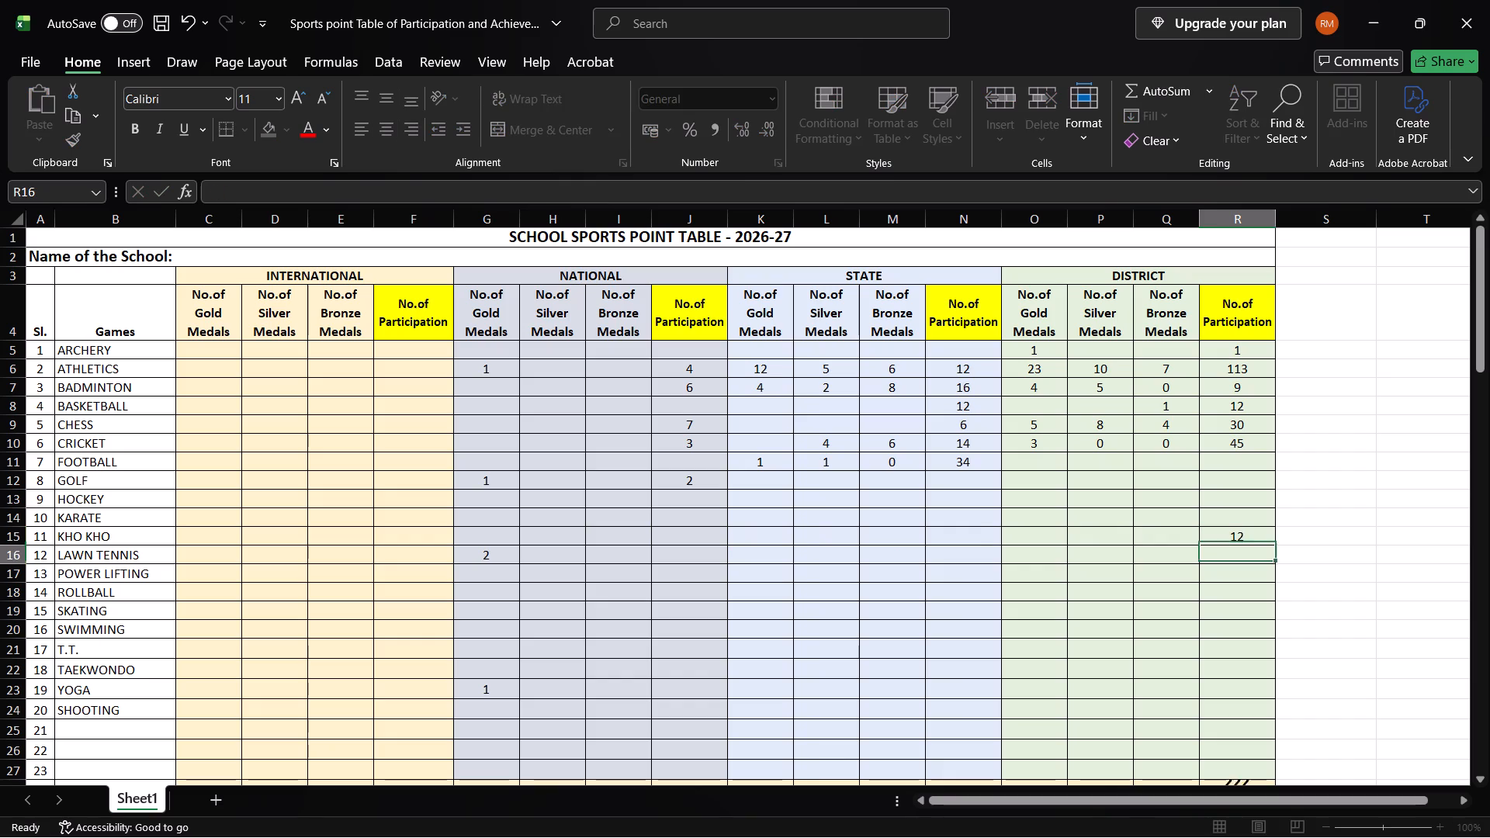
Enter Lawn Tennis's remaining national counts: 2 silver, 0 bronze and 6 participation.
key("Left")
key("Left")
key("Left")
key("Left")
key("Left")
key("Left")
key("Left")
key("Left")
key("Left")
key("Left")
key("Left")
key("Left")
key("Left")
key("Left")
key("Left")
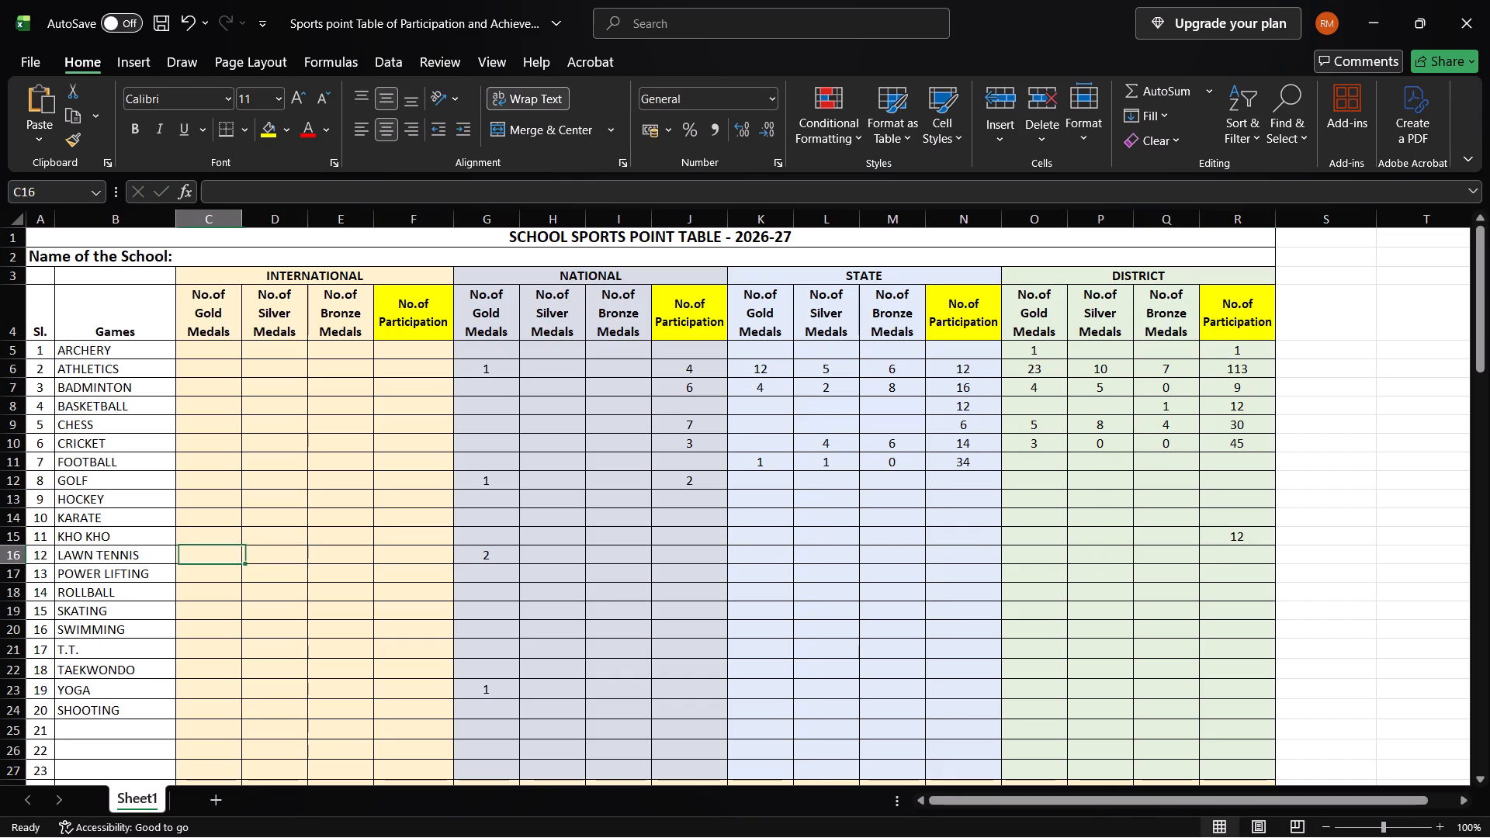
key("Right")
key("Right")
key("Right")
key("Right")
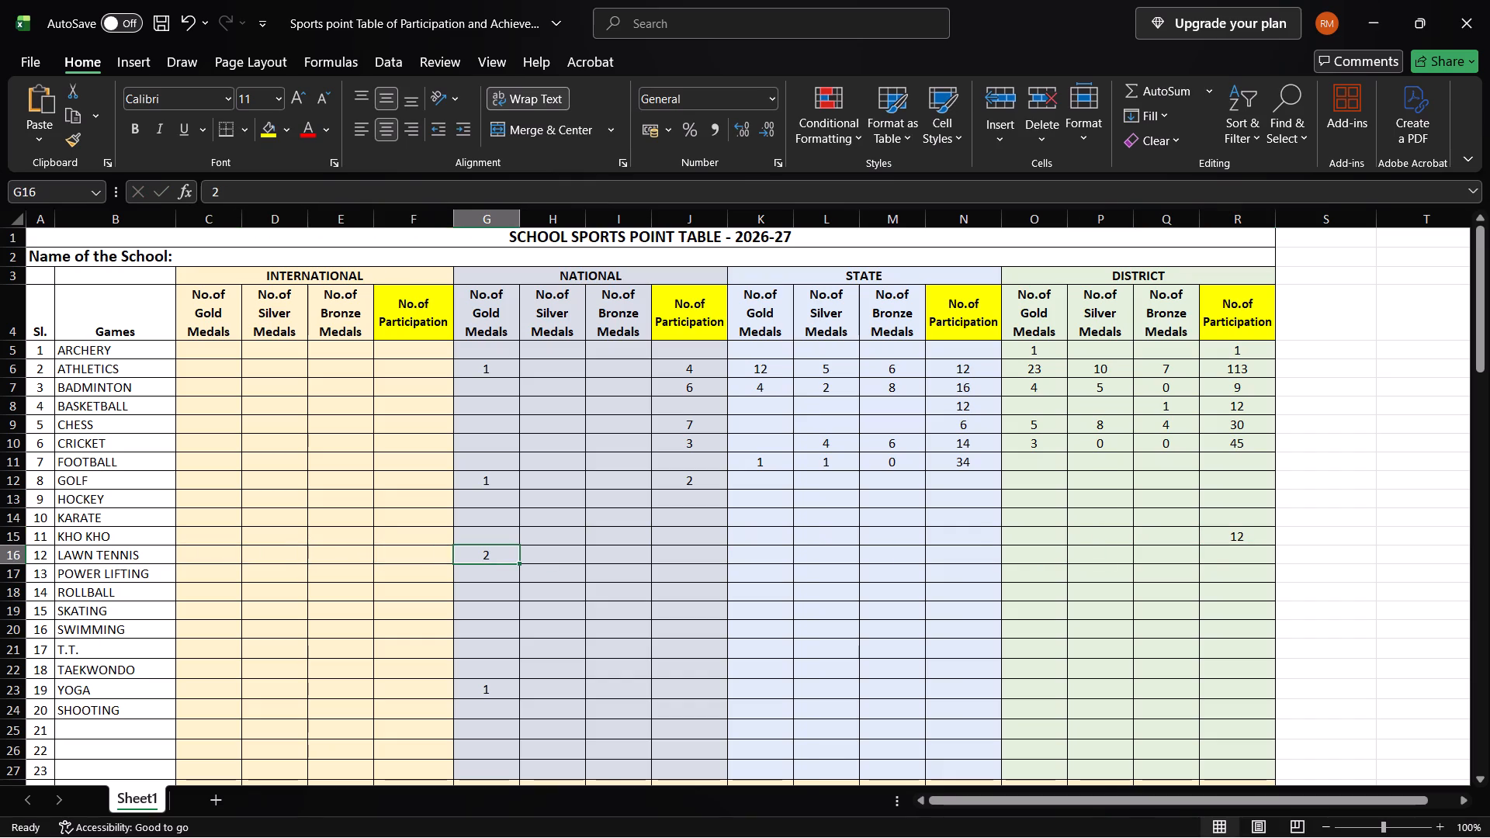
key("Right")
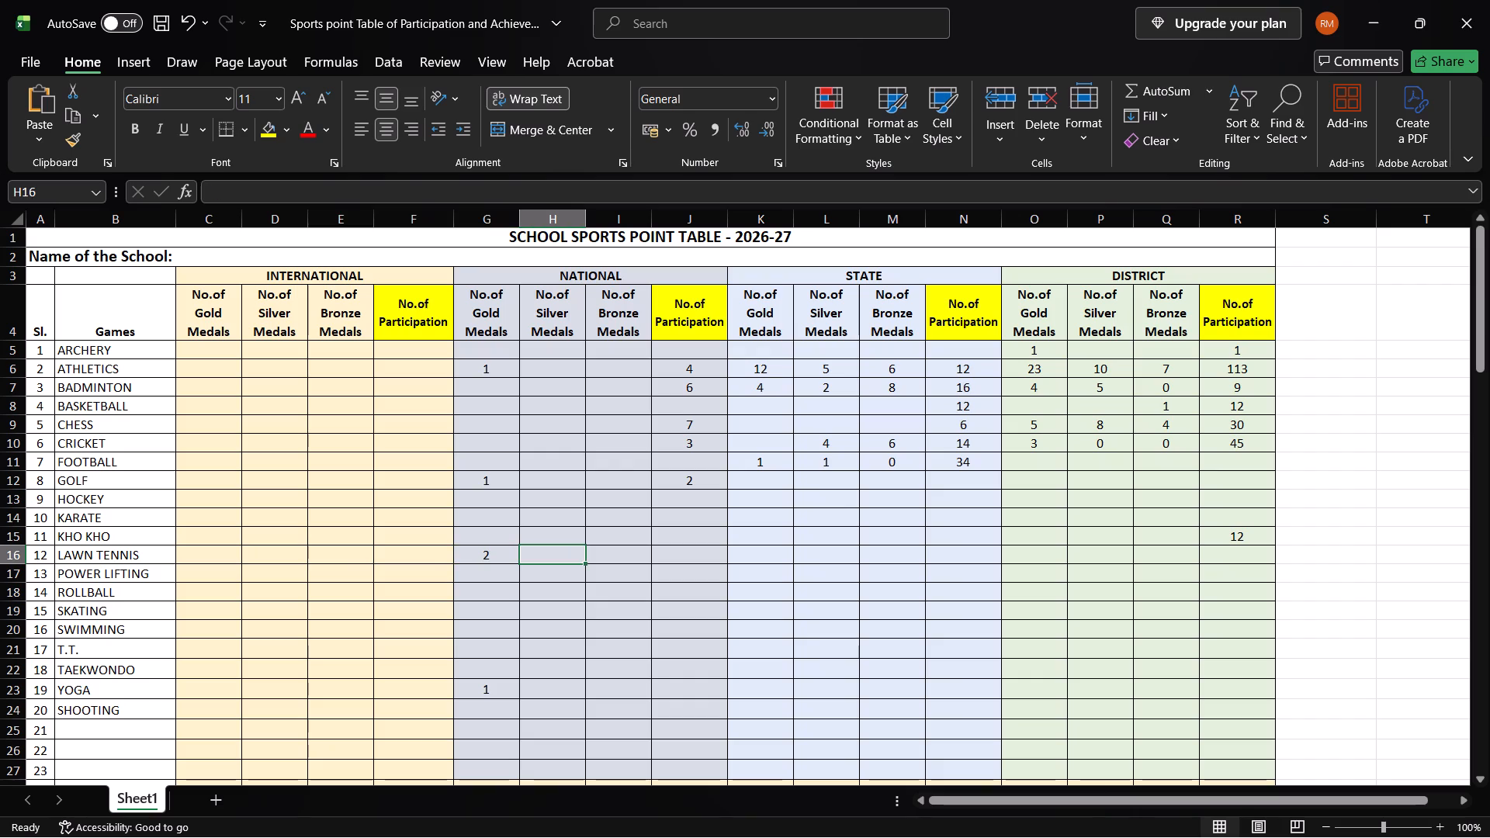
key("2")
key("Right")
key("0")
key("Right")
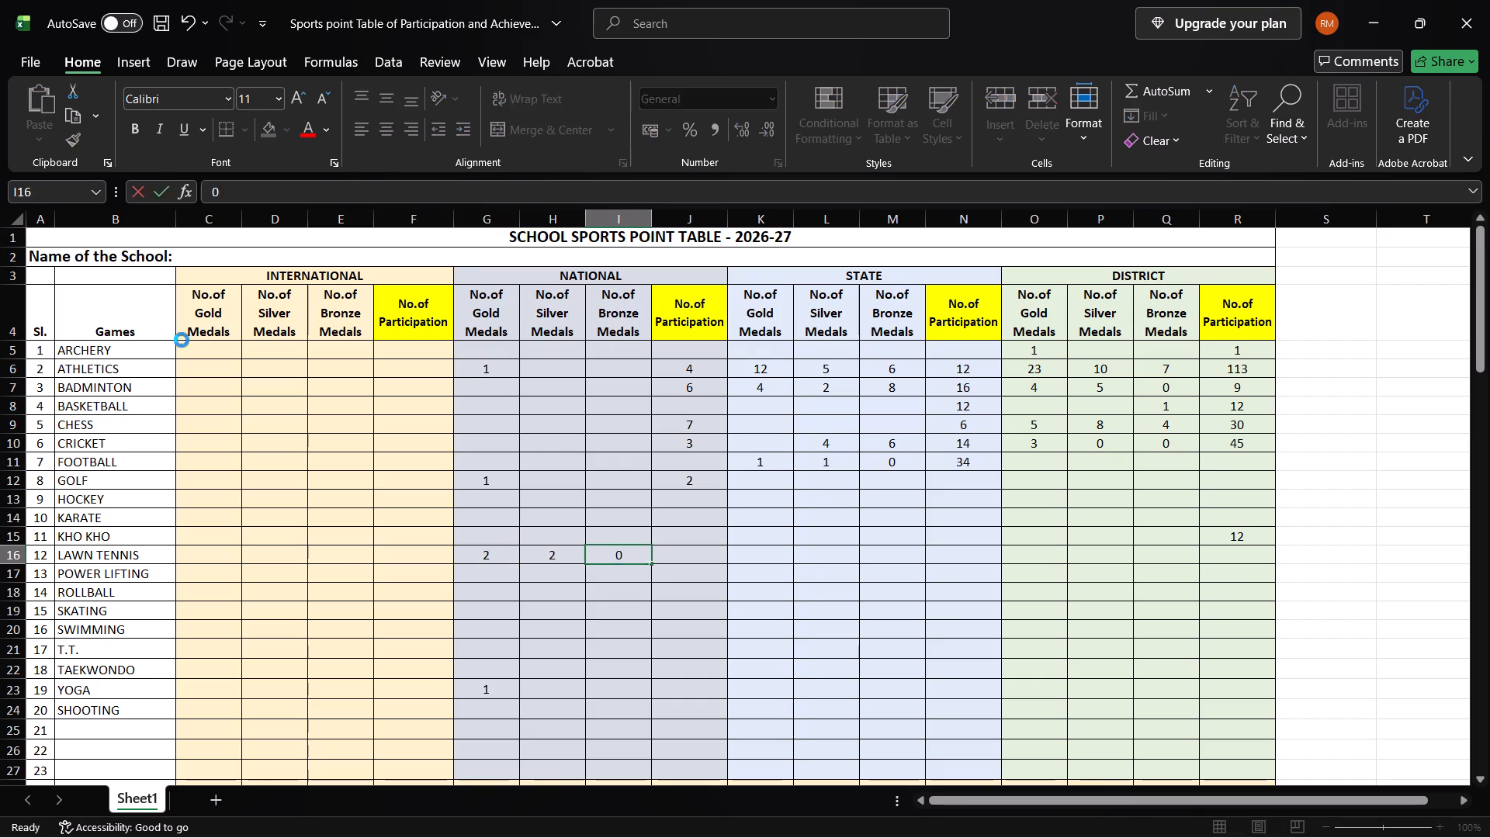
key("6")
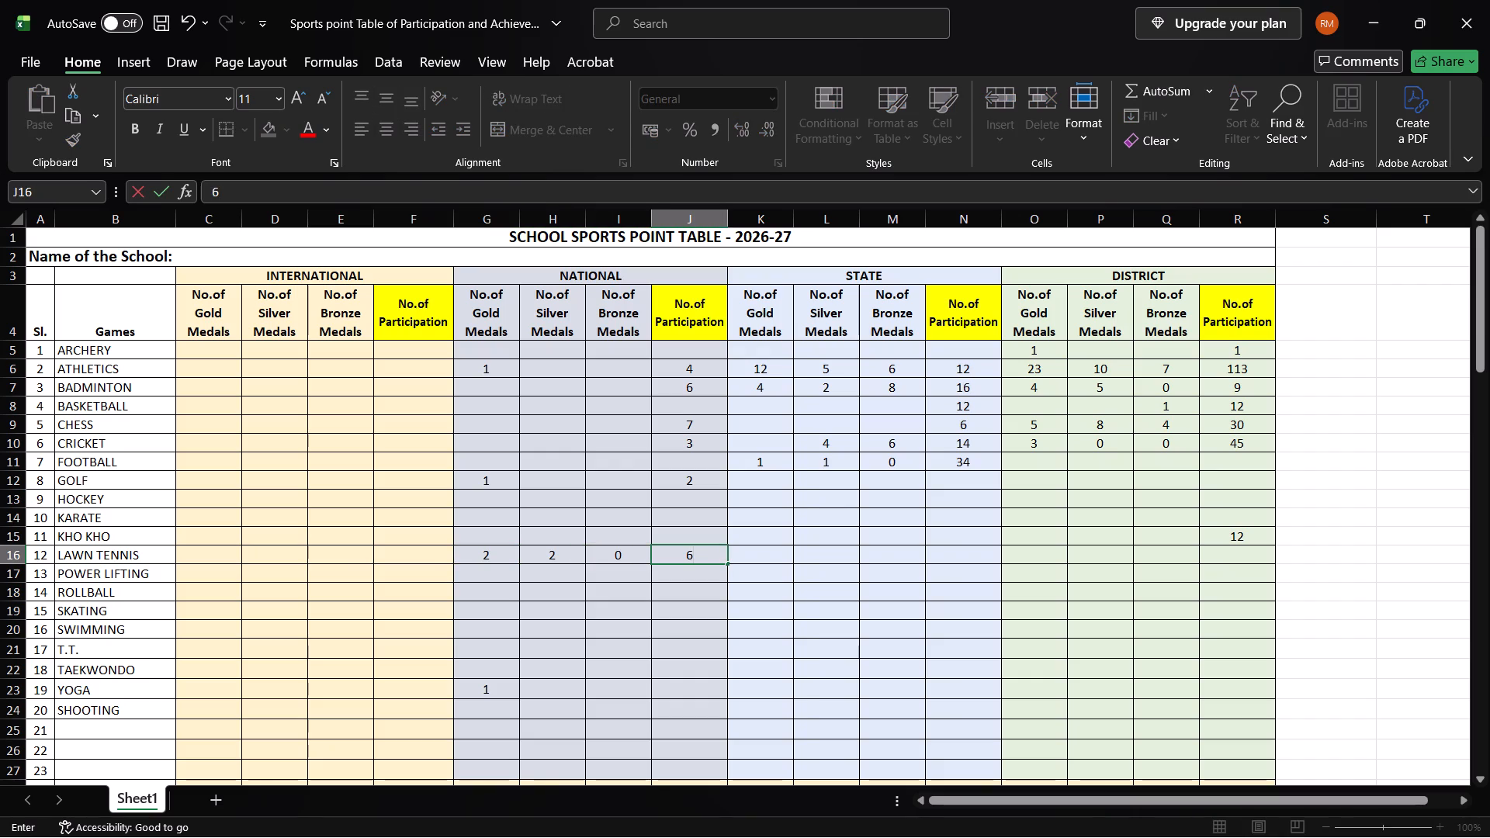
key("Right")
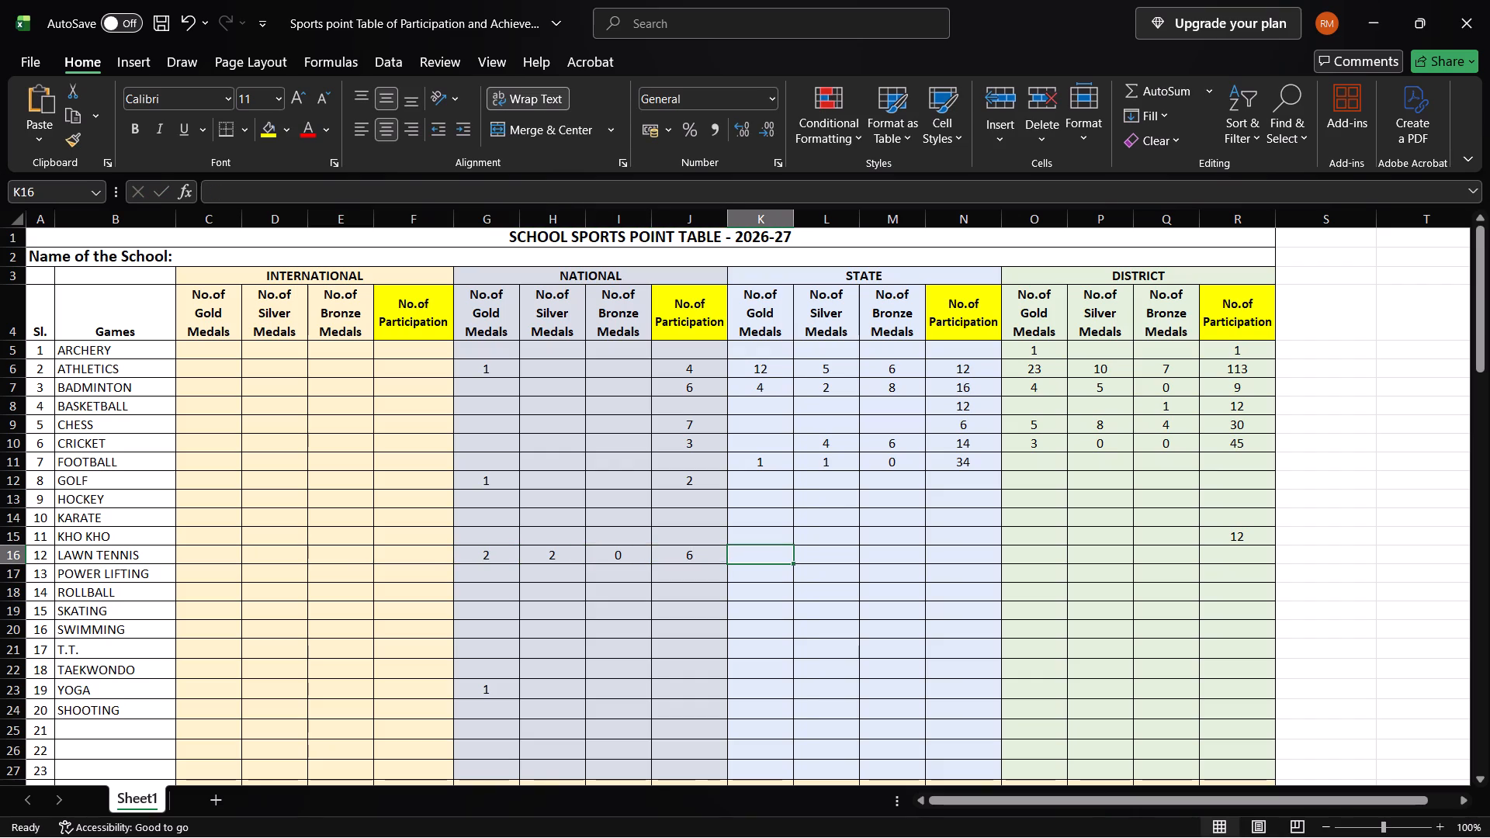
Enter Lawn Tennis's district counts: 3 gold, 2 silver, 0 bronze and 5 participation.
key("Right")
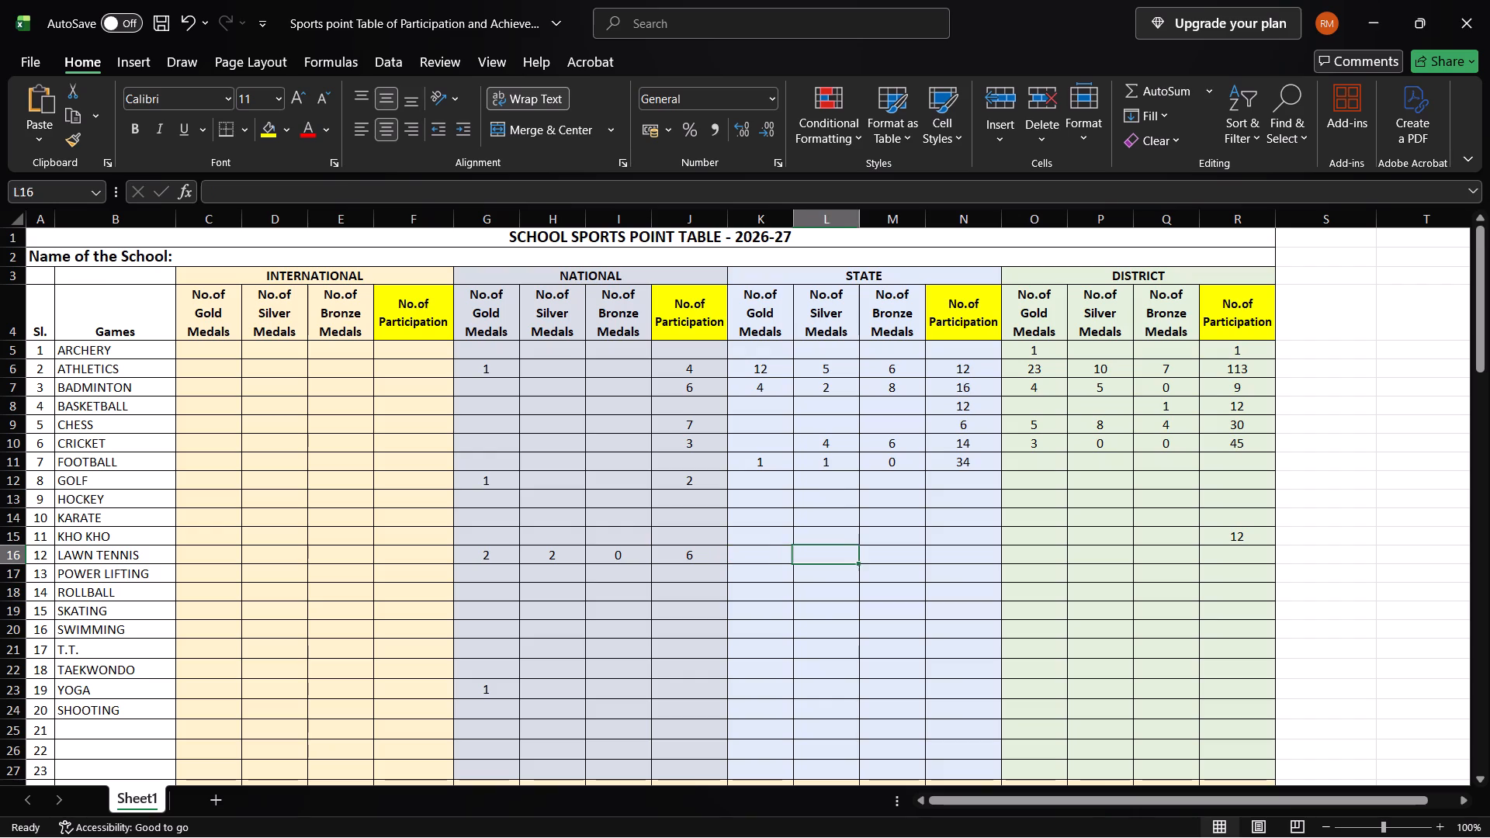
key("Right")
key("Right")
key("Right")
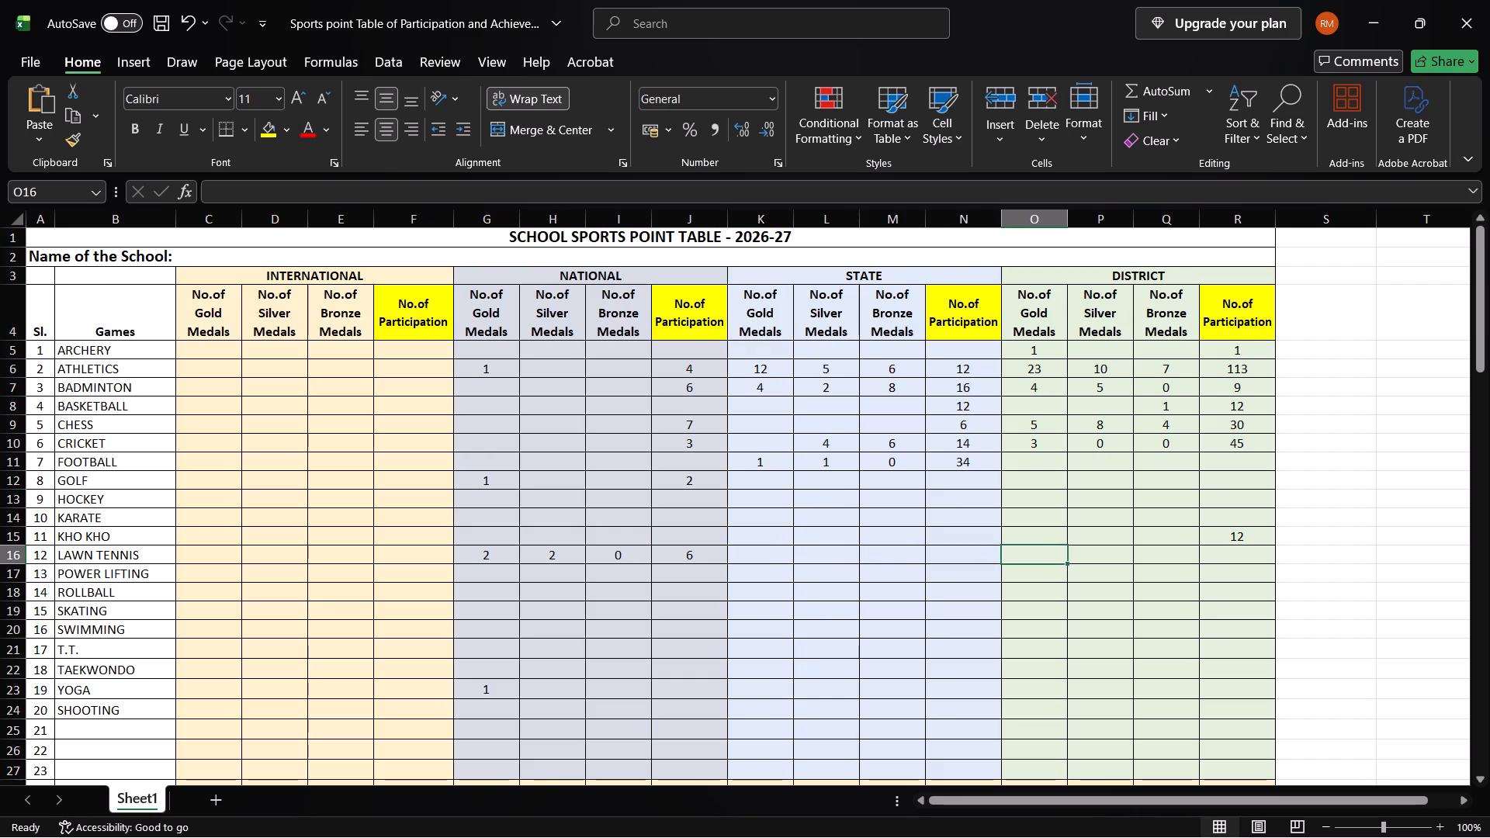
key("3")
key("Right")
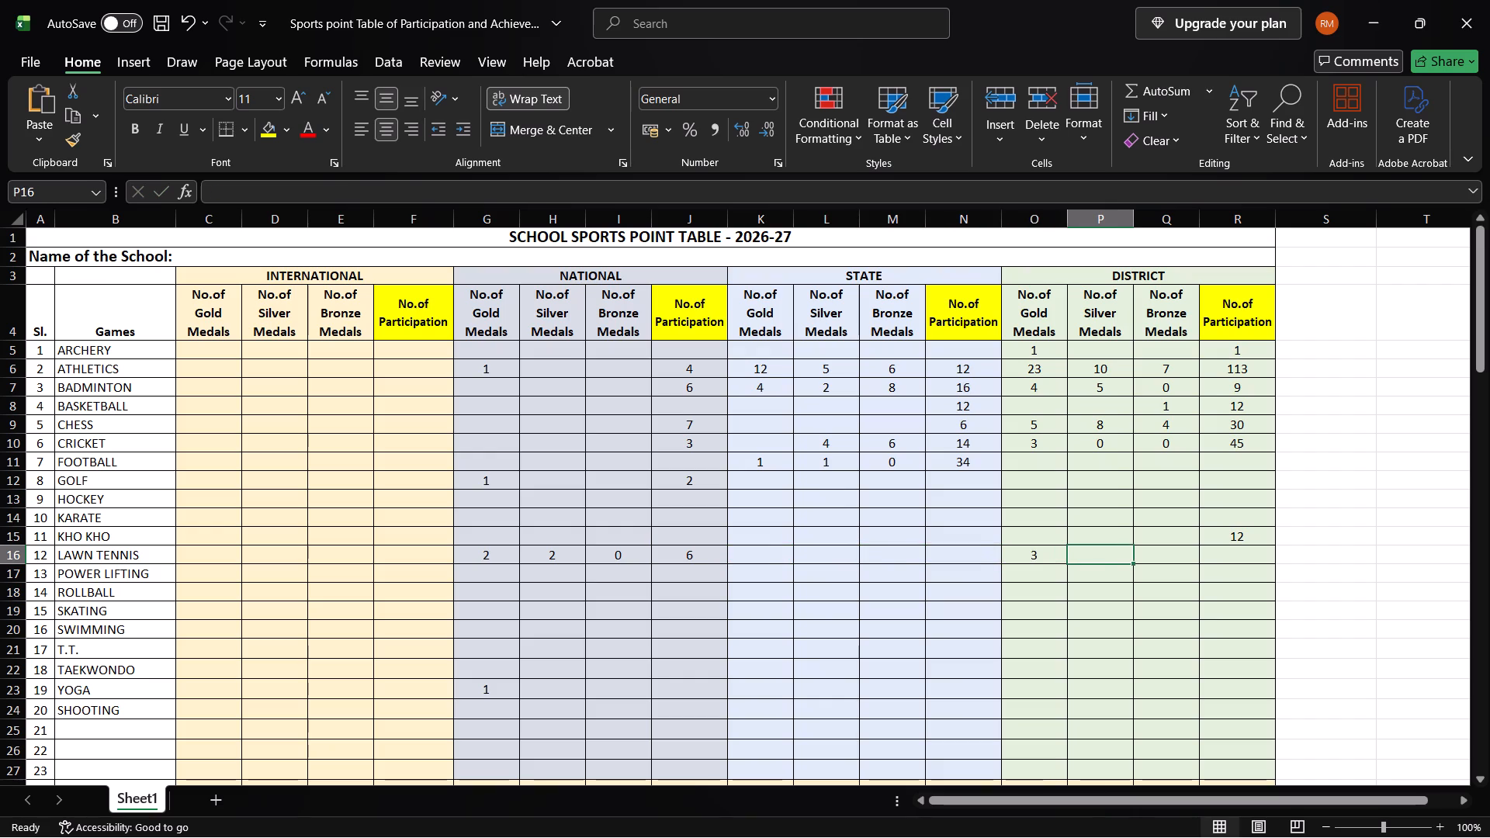
key("2")
key("Right")
key("0")
key("Right")
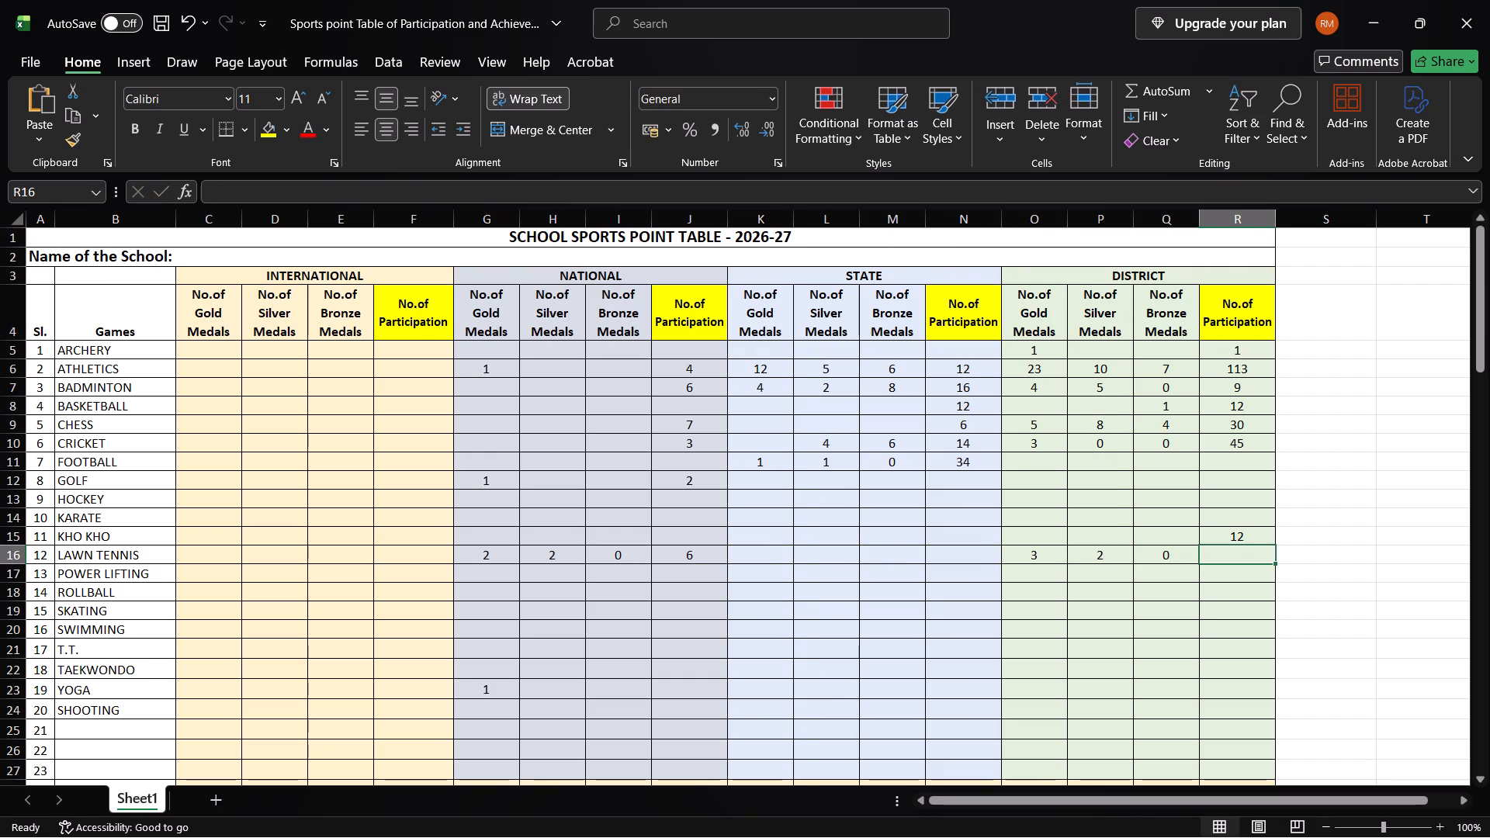
key("5")
key("Down")
Enter Power Lifting's district counts: 2 gold, 6 silver, 1 bronze and 9 participation.
key("Left")
key("Left")
key("Left")
key("Left")
key("Left")
key("Left")
key("Left")
key("Left")
key("Left")
key("Left")
key("Left")
key("Left")
key("Left")
key("Left")
key("Left")
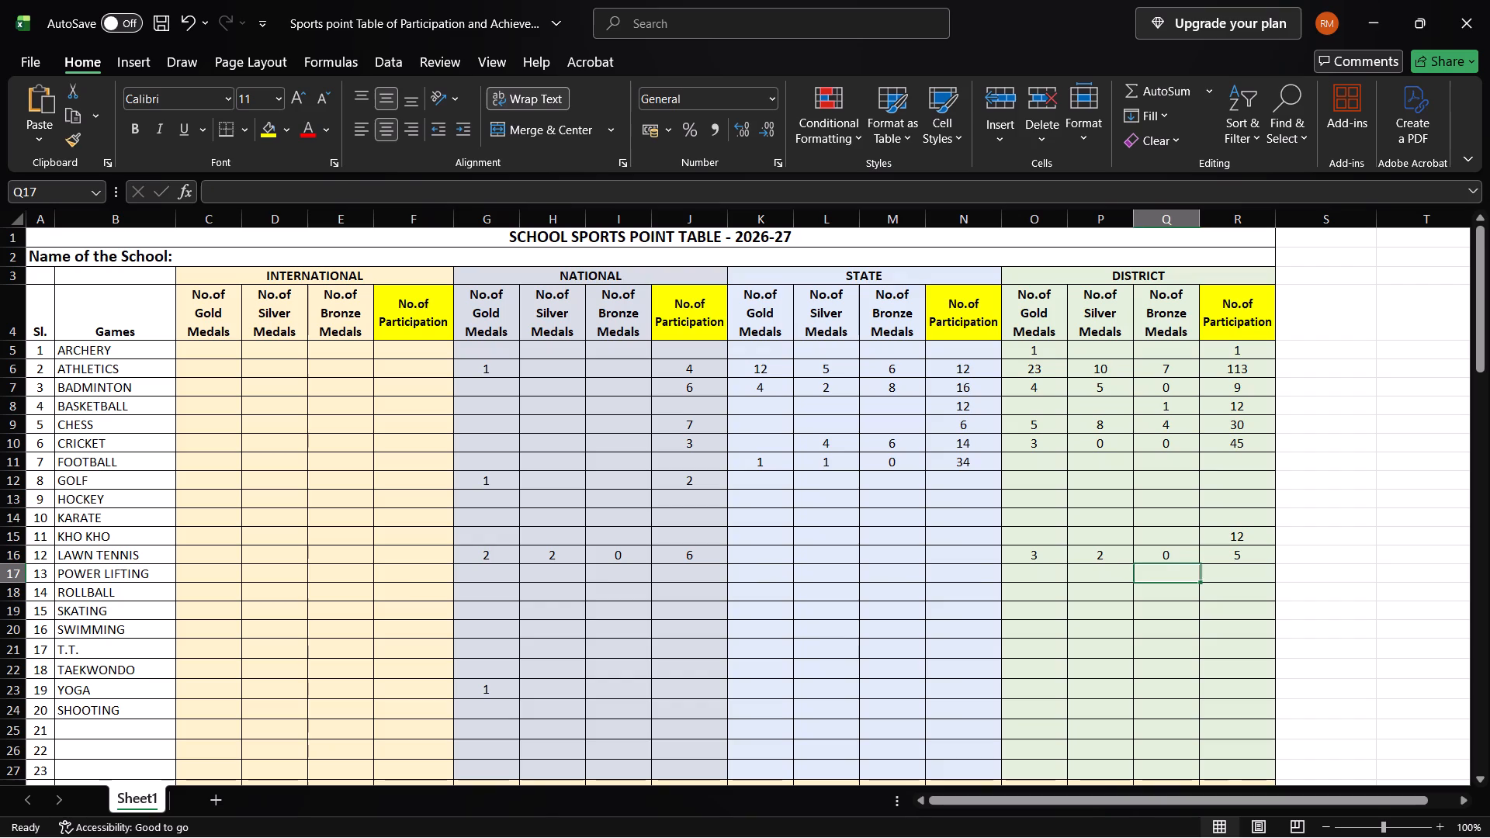
key("Right")
key("Right")
key("Right")
key("Right")
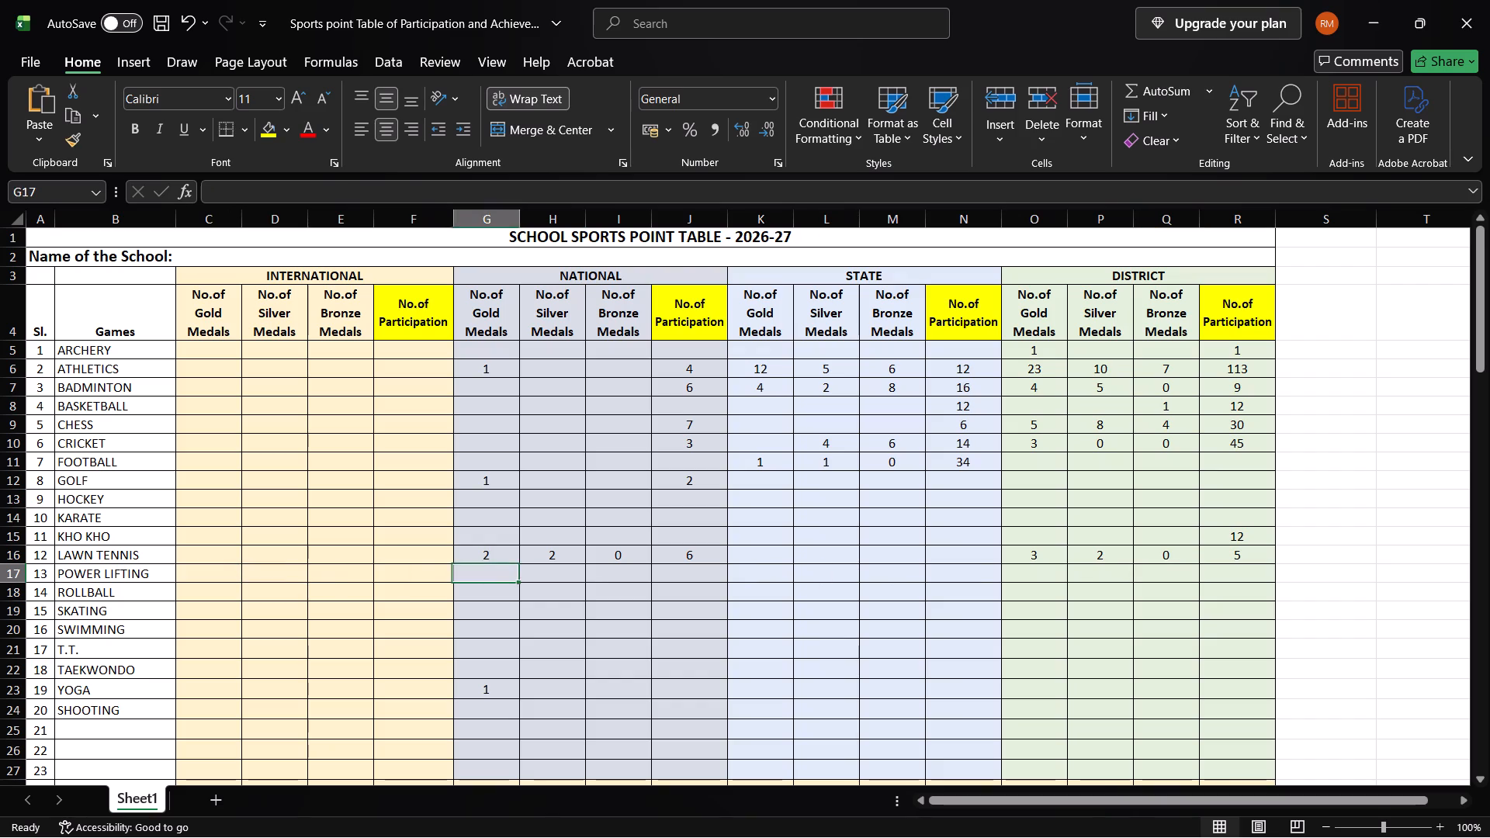
key("Right")
key("Left")
key("Right")
key("Right")
key("Right")
key("Right")
key("Right")
key("Right")
key("Right")
key("Right")
key("Right")
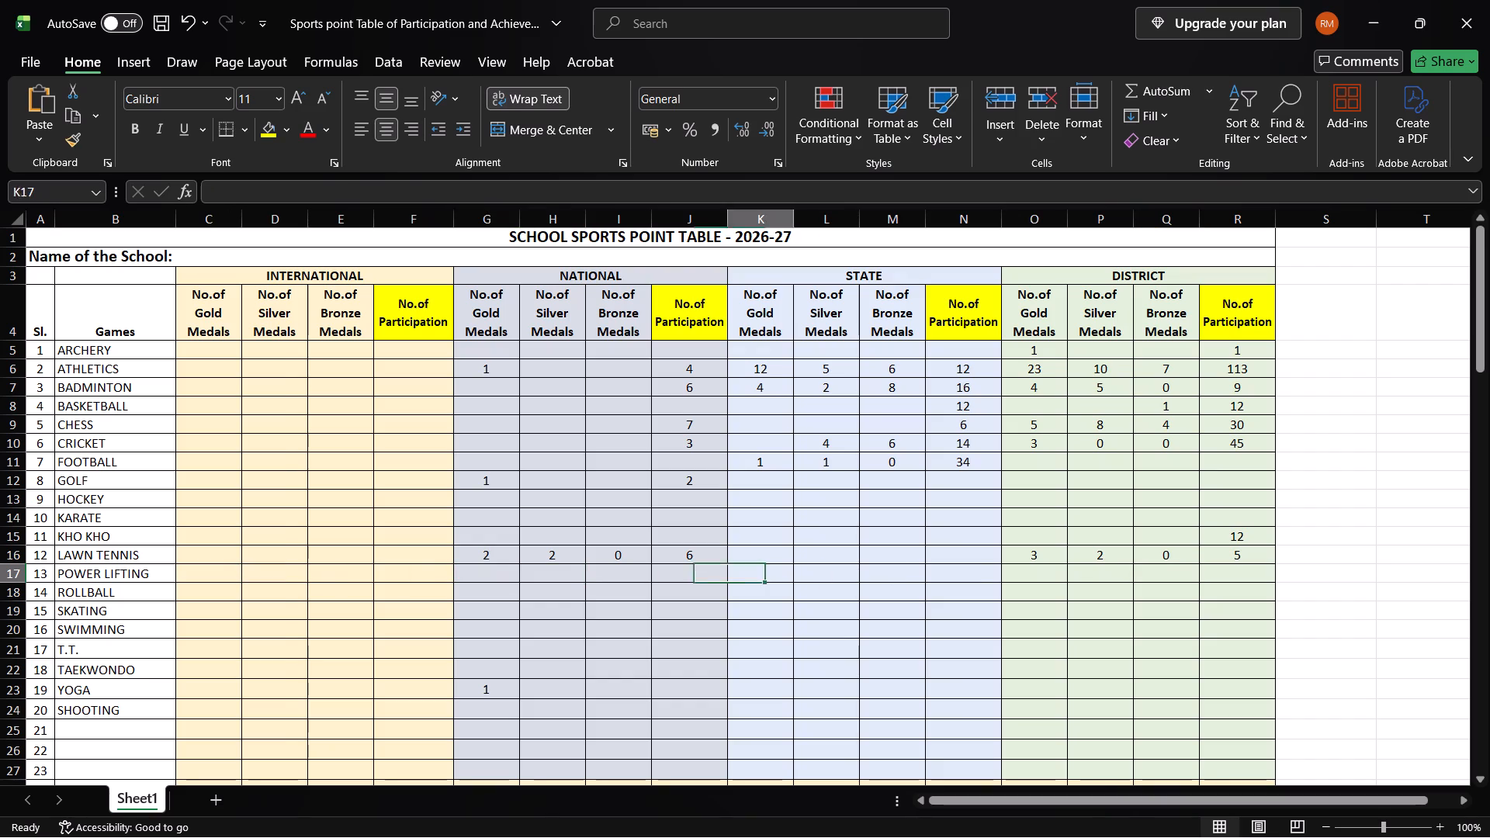
key("Left")
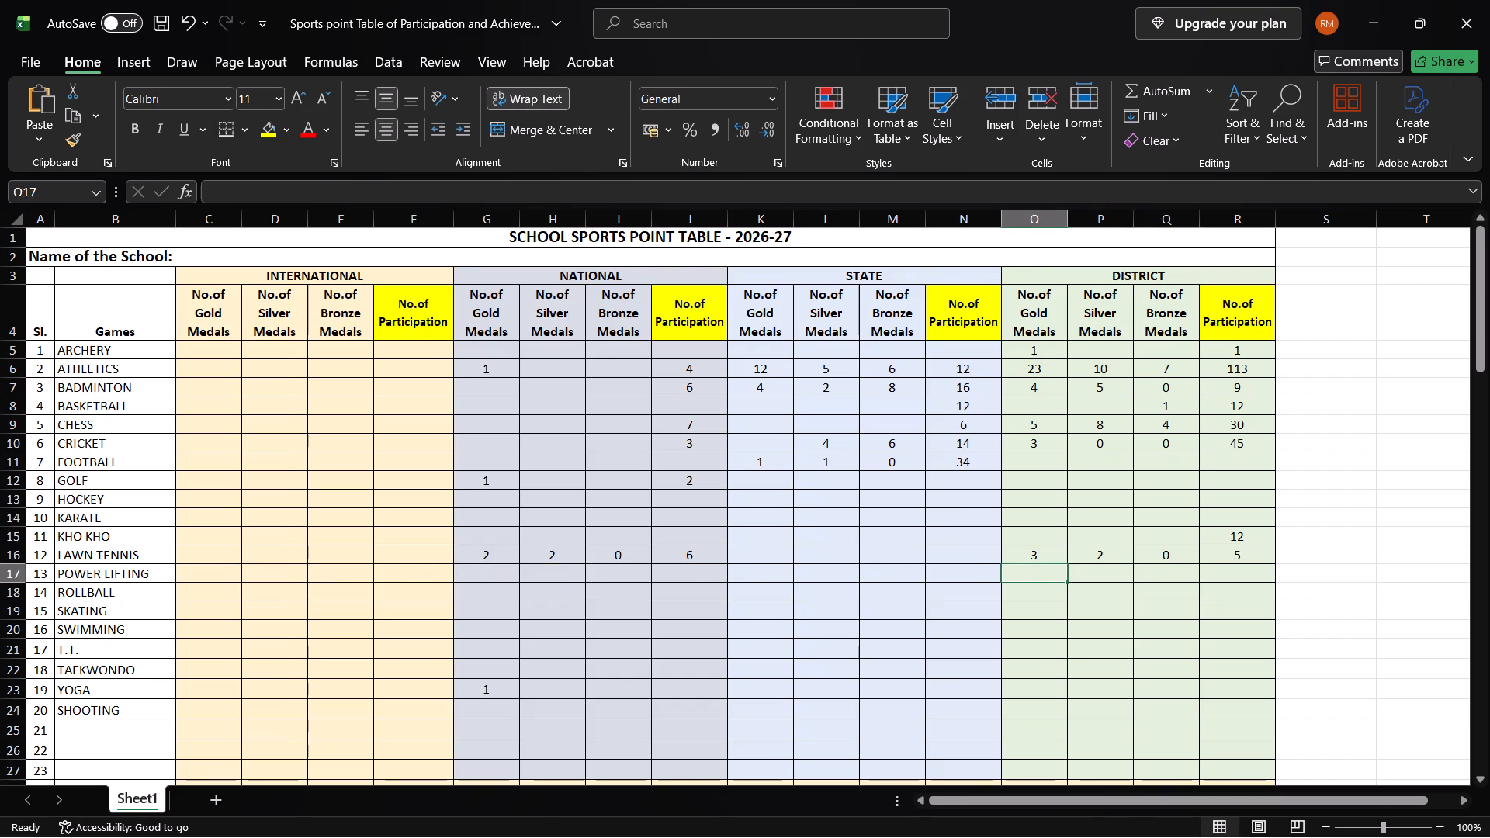
key("2")
key("Right")
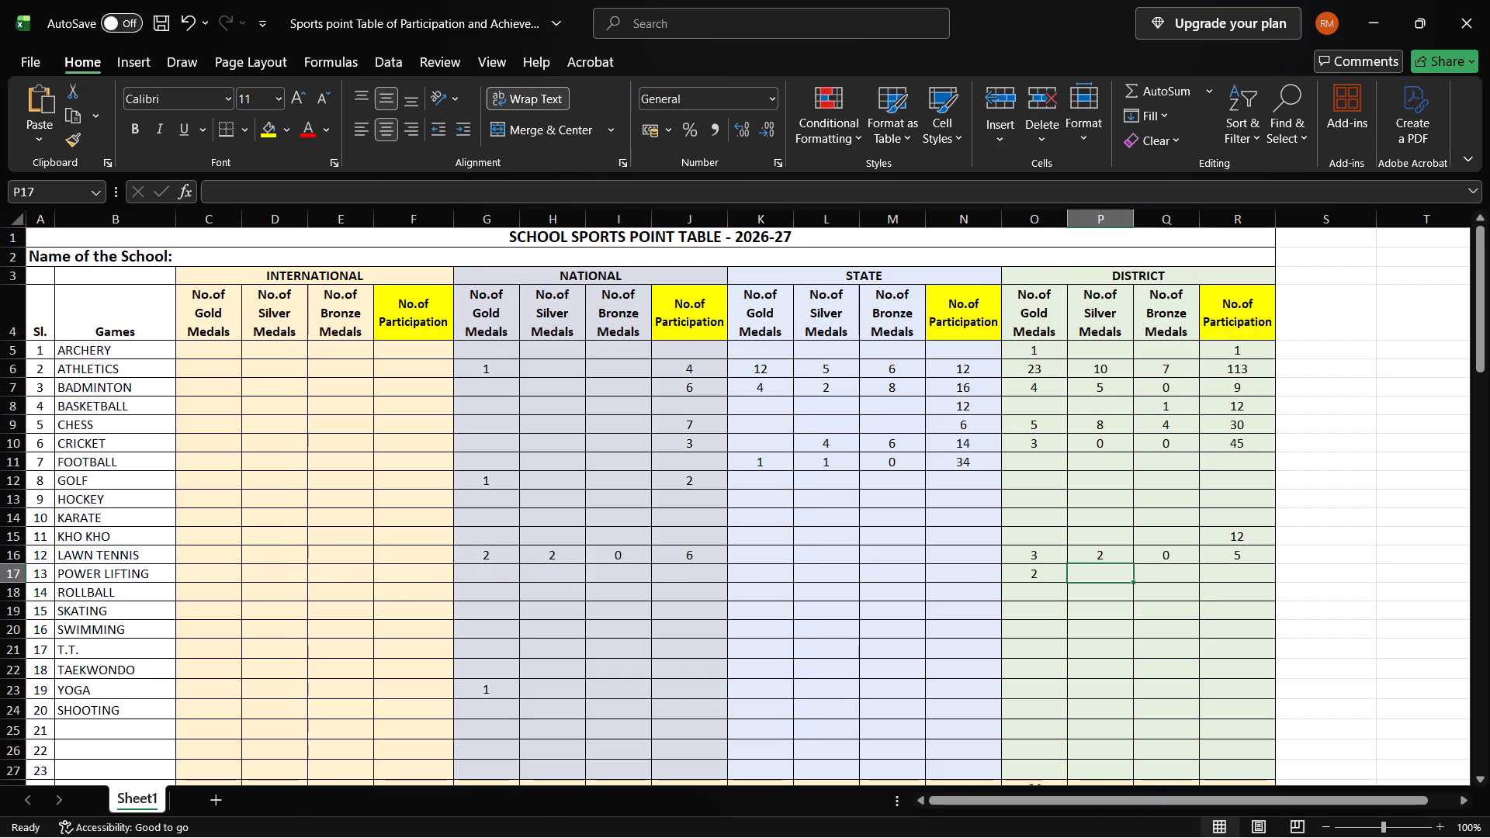
key("6")
key("Right")
key("1")
key("Right")
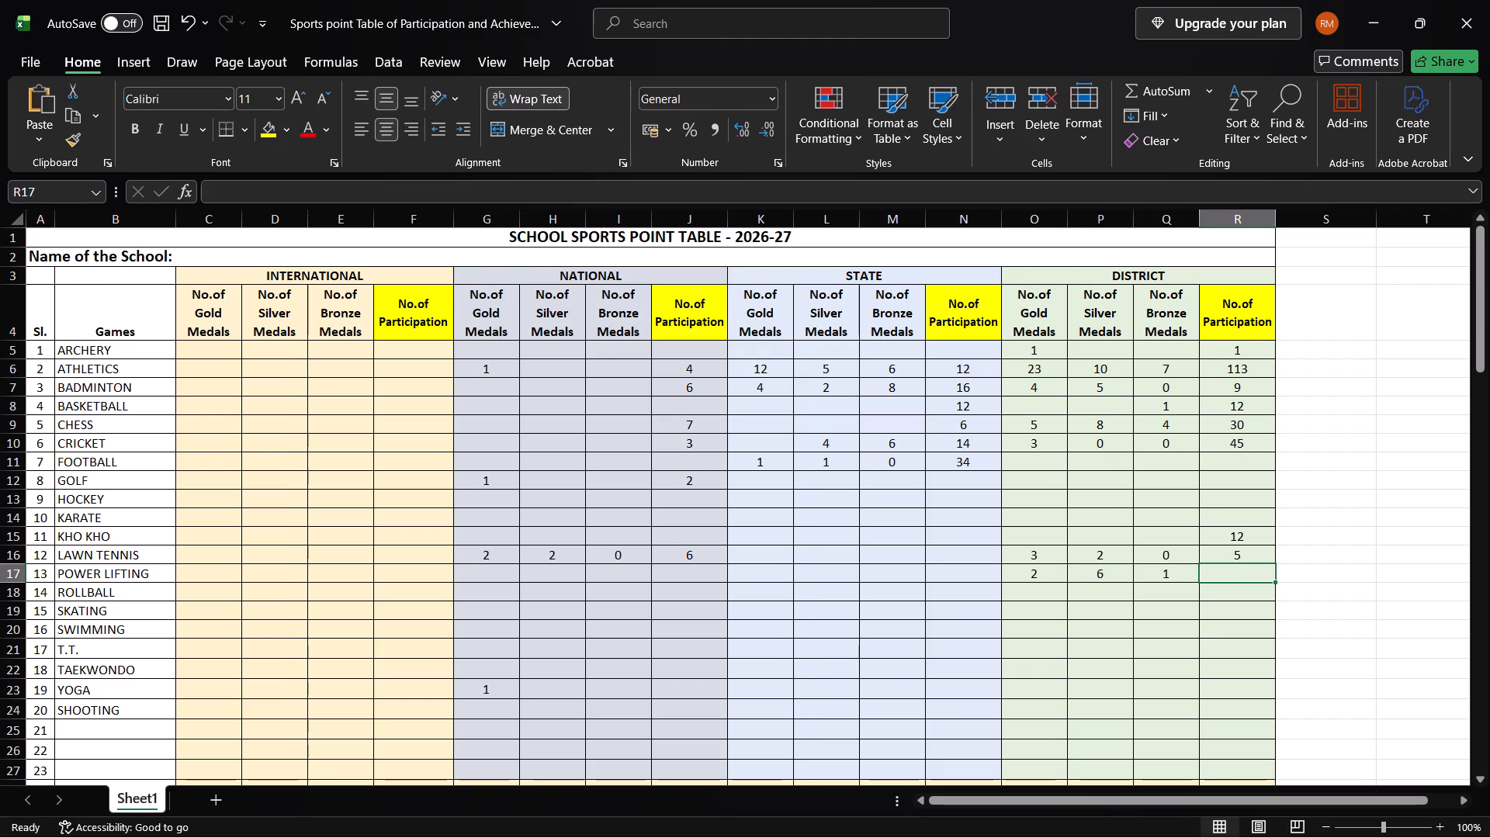
key("9")
key("Down")
Leave the Rollball row blank and move on to the start of the Skating row.
key("Left")
key("Left")
key("Left")
key("Left")
key("Left")
key("Left")
key("Left")
key("Left")
key("Left")
key("Left")
key("Left")
key("Left")
key("Left")
key("Left")
key("Left")
key("Left")
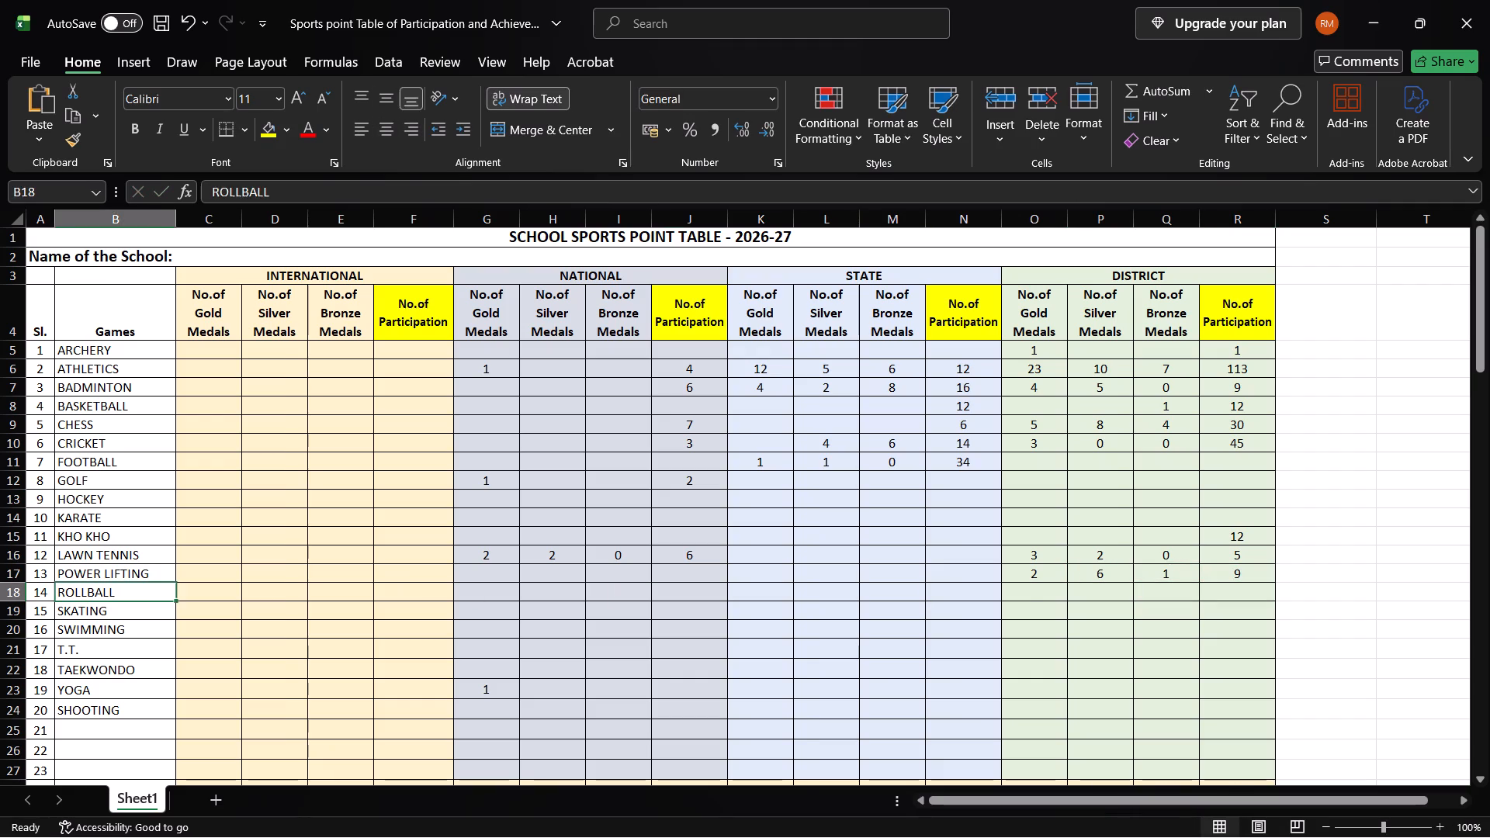
key("Right")
key("Right")
key("Right")
key("Left")
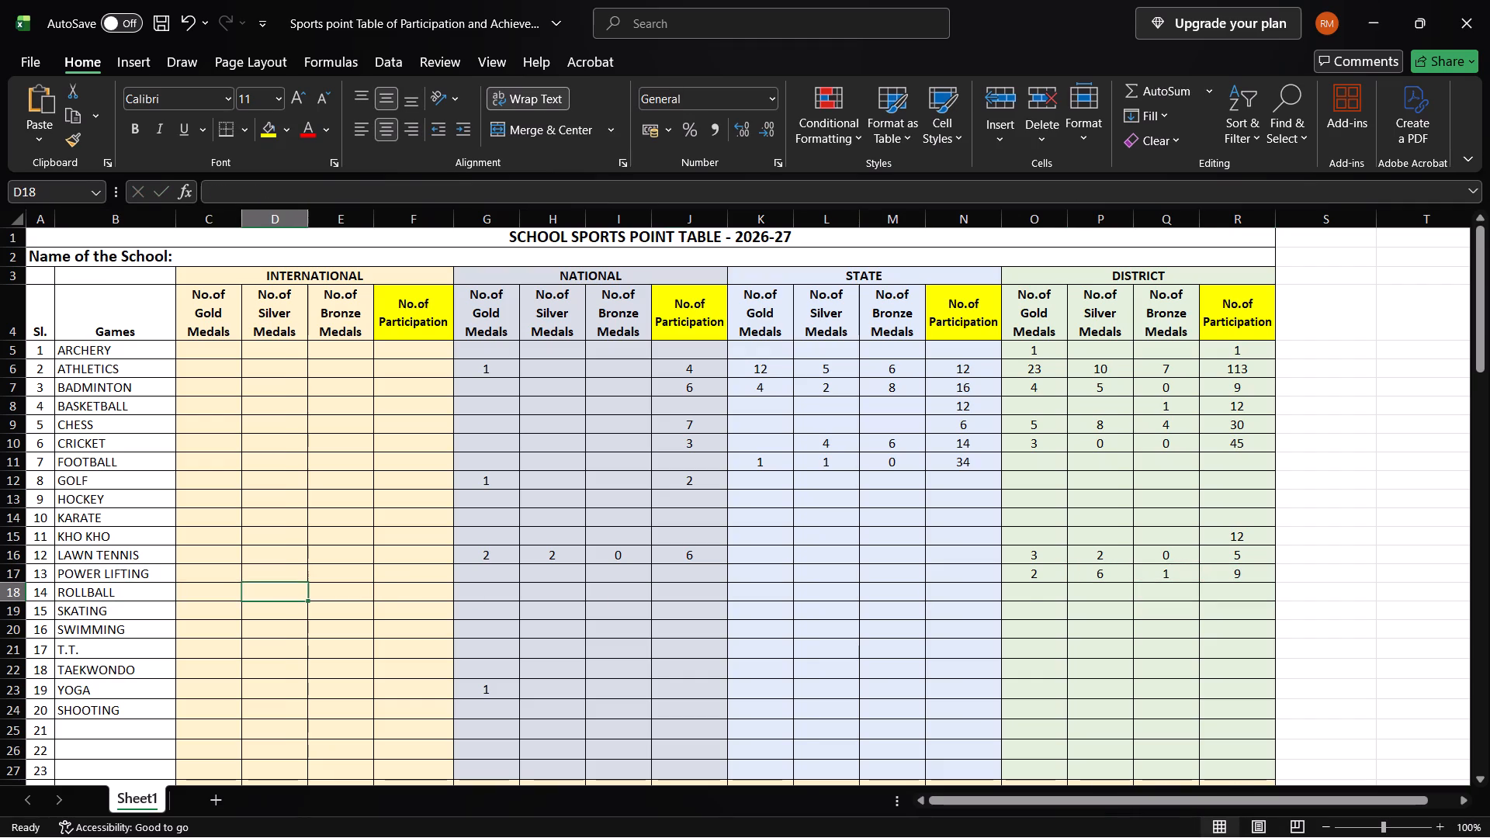
key("Left")
key("Left")
key("Down")
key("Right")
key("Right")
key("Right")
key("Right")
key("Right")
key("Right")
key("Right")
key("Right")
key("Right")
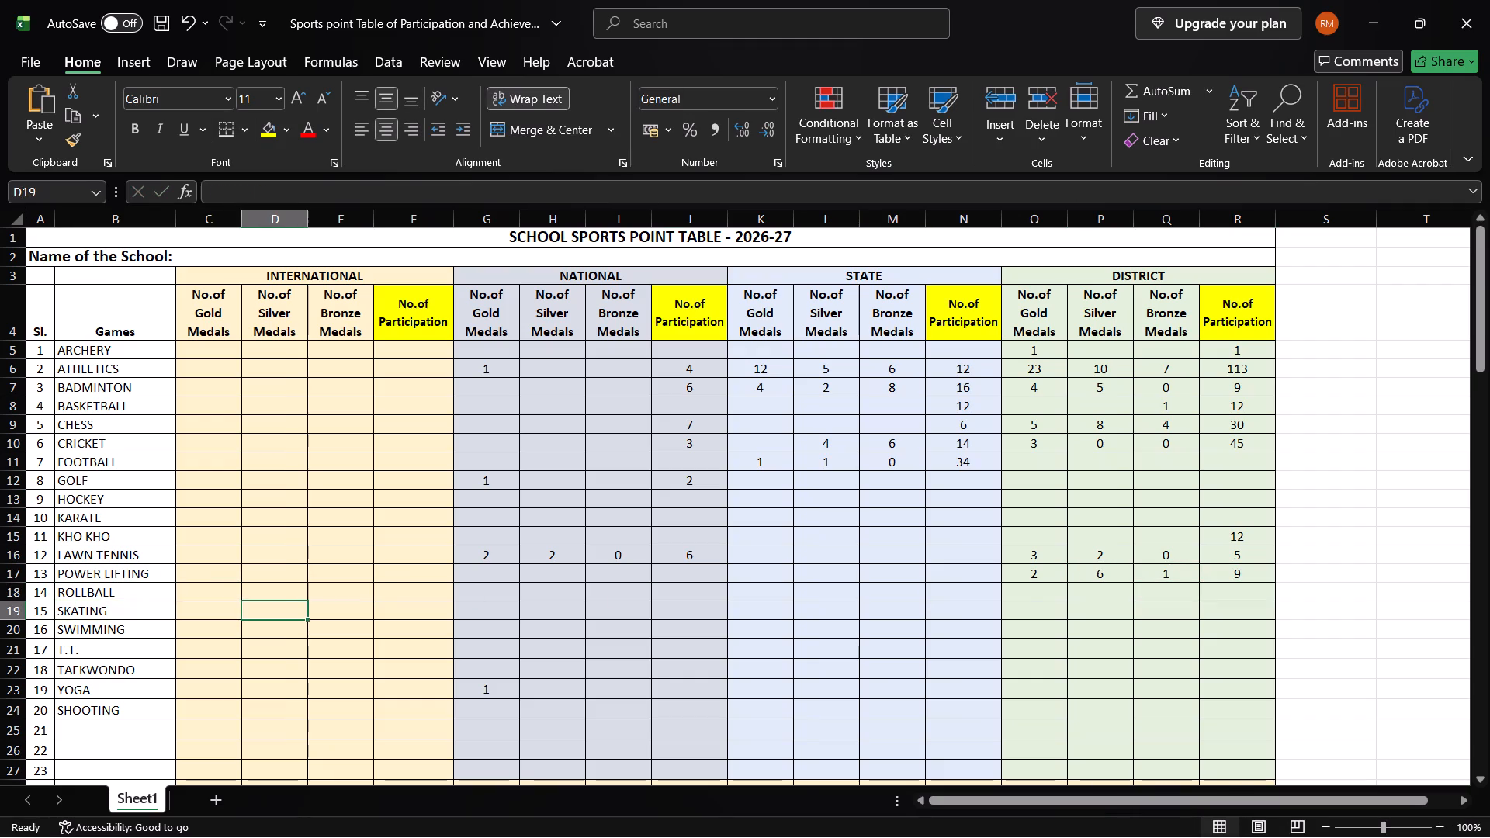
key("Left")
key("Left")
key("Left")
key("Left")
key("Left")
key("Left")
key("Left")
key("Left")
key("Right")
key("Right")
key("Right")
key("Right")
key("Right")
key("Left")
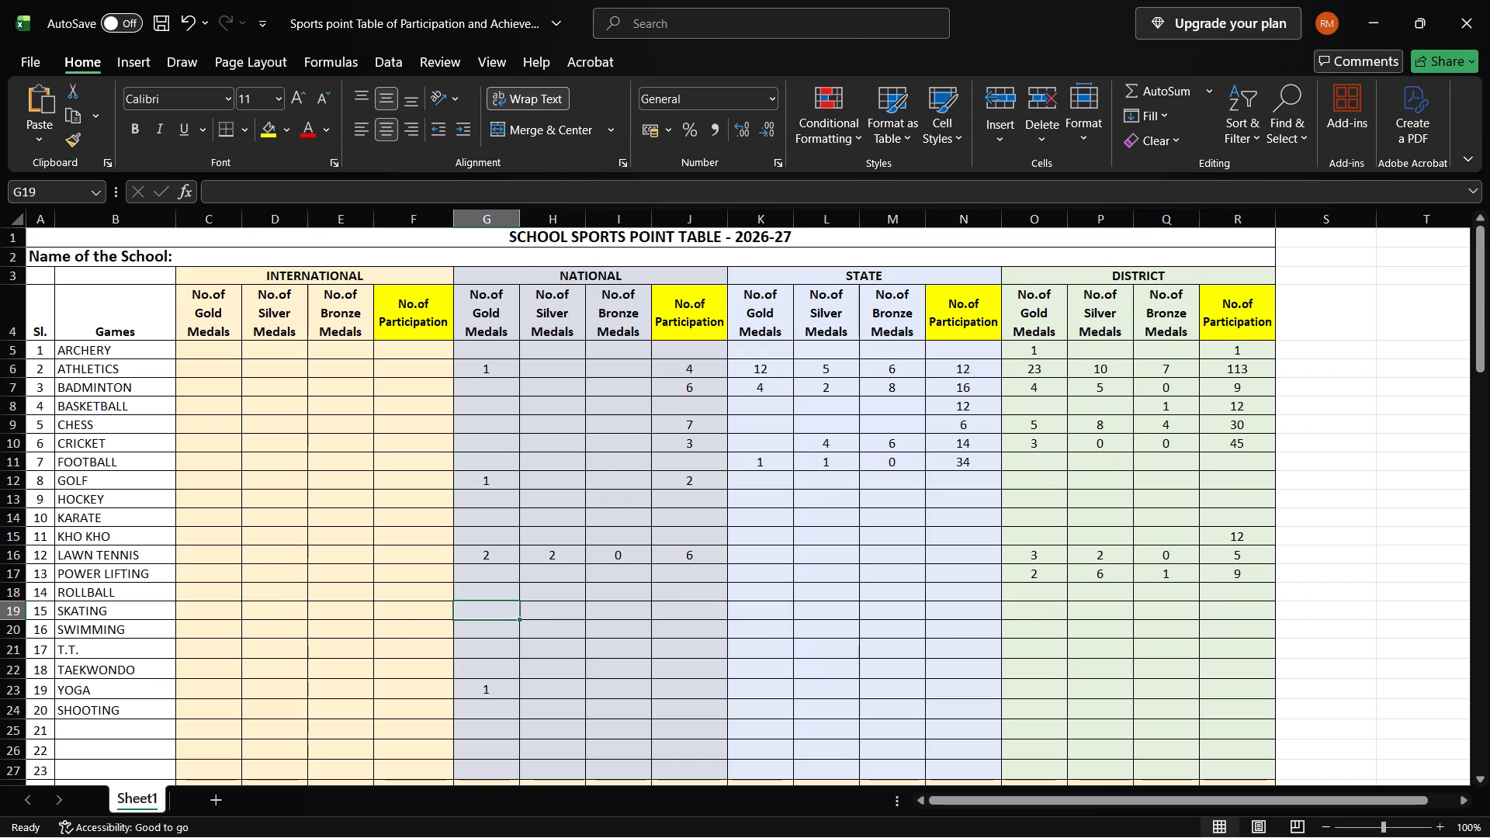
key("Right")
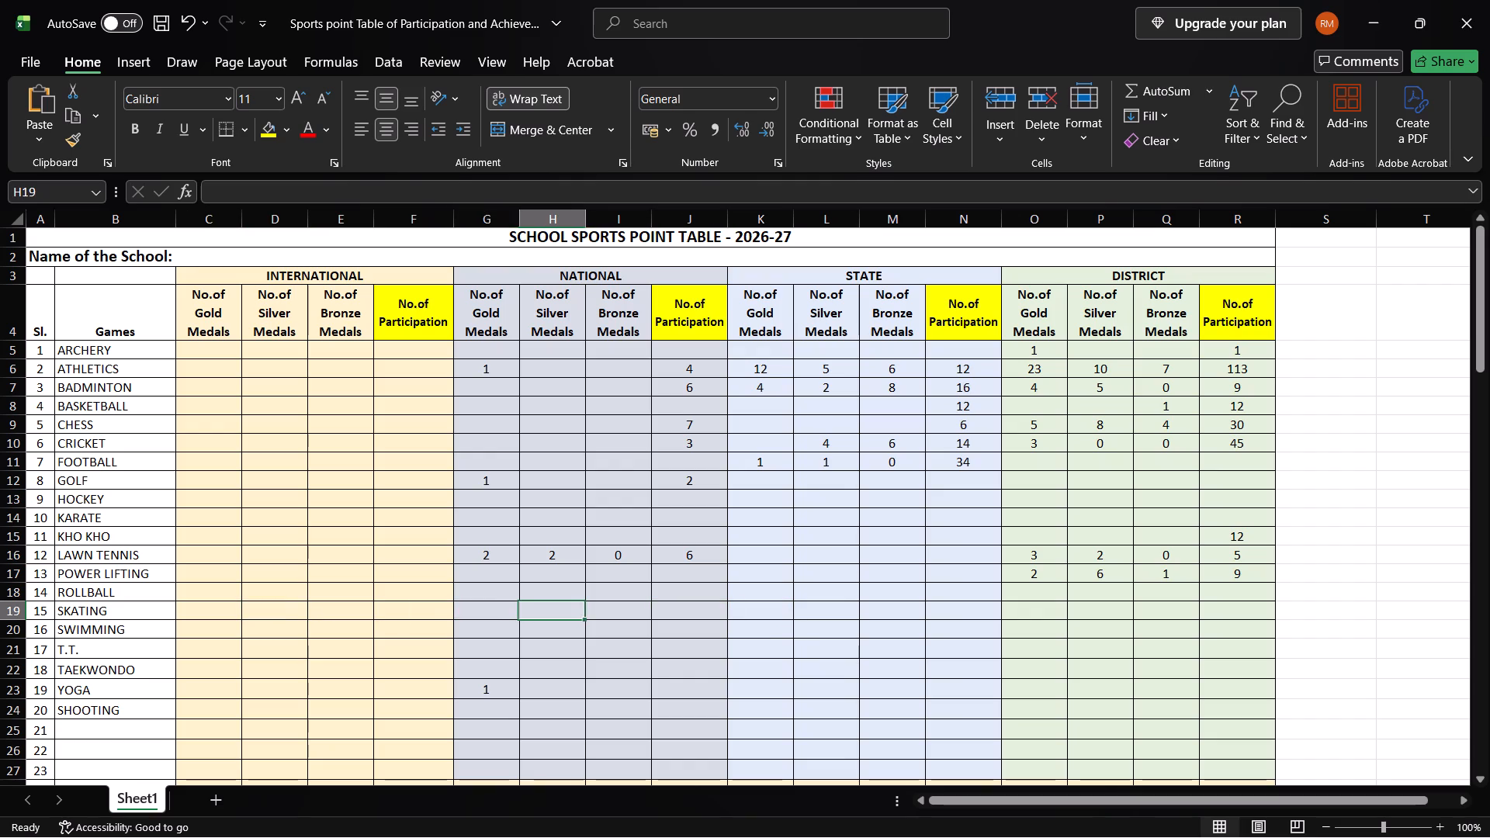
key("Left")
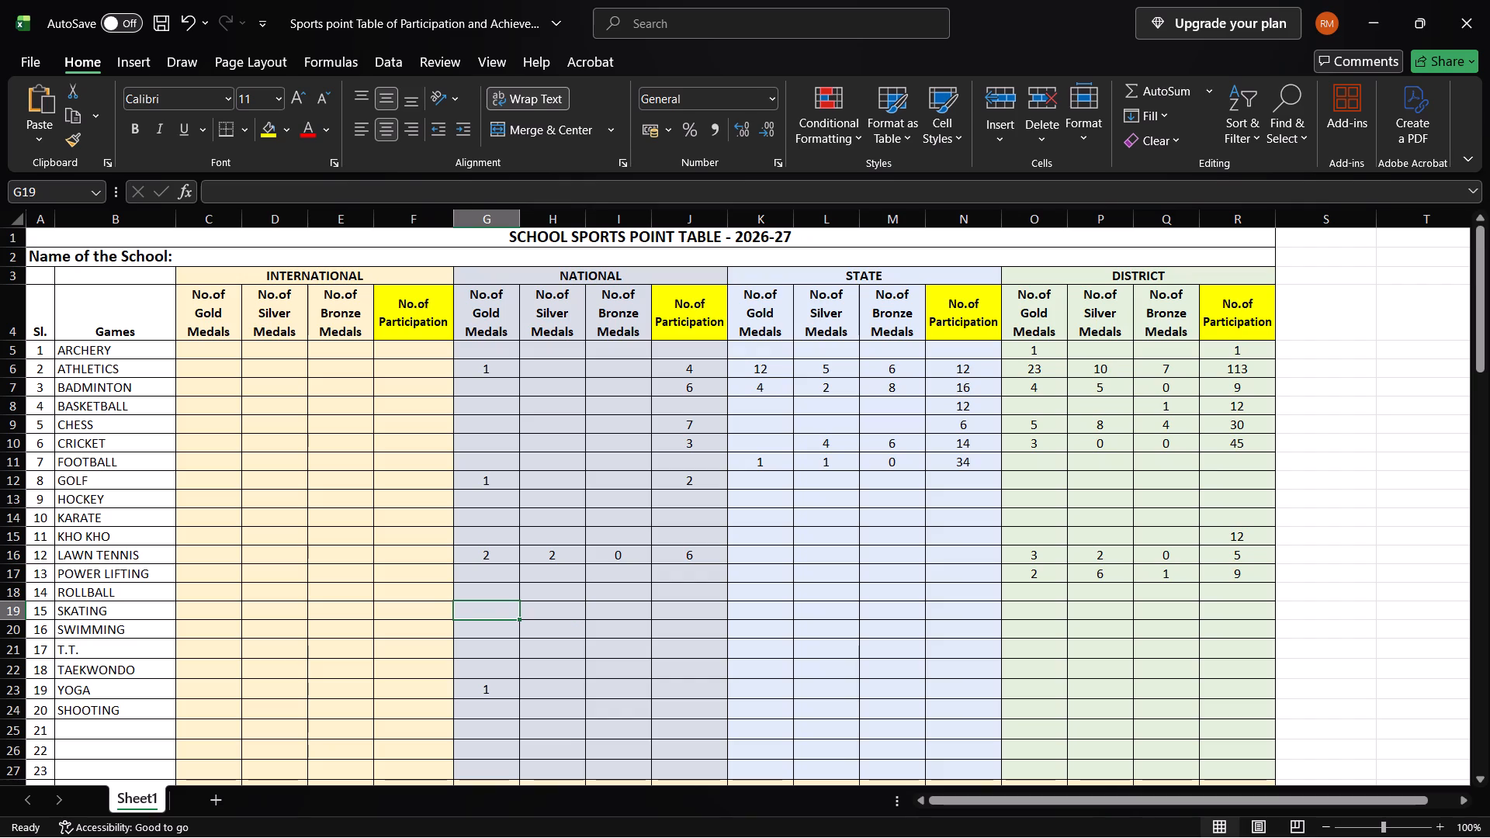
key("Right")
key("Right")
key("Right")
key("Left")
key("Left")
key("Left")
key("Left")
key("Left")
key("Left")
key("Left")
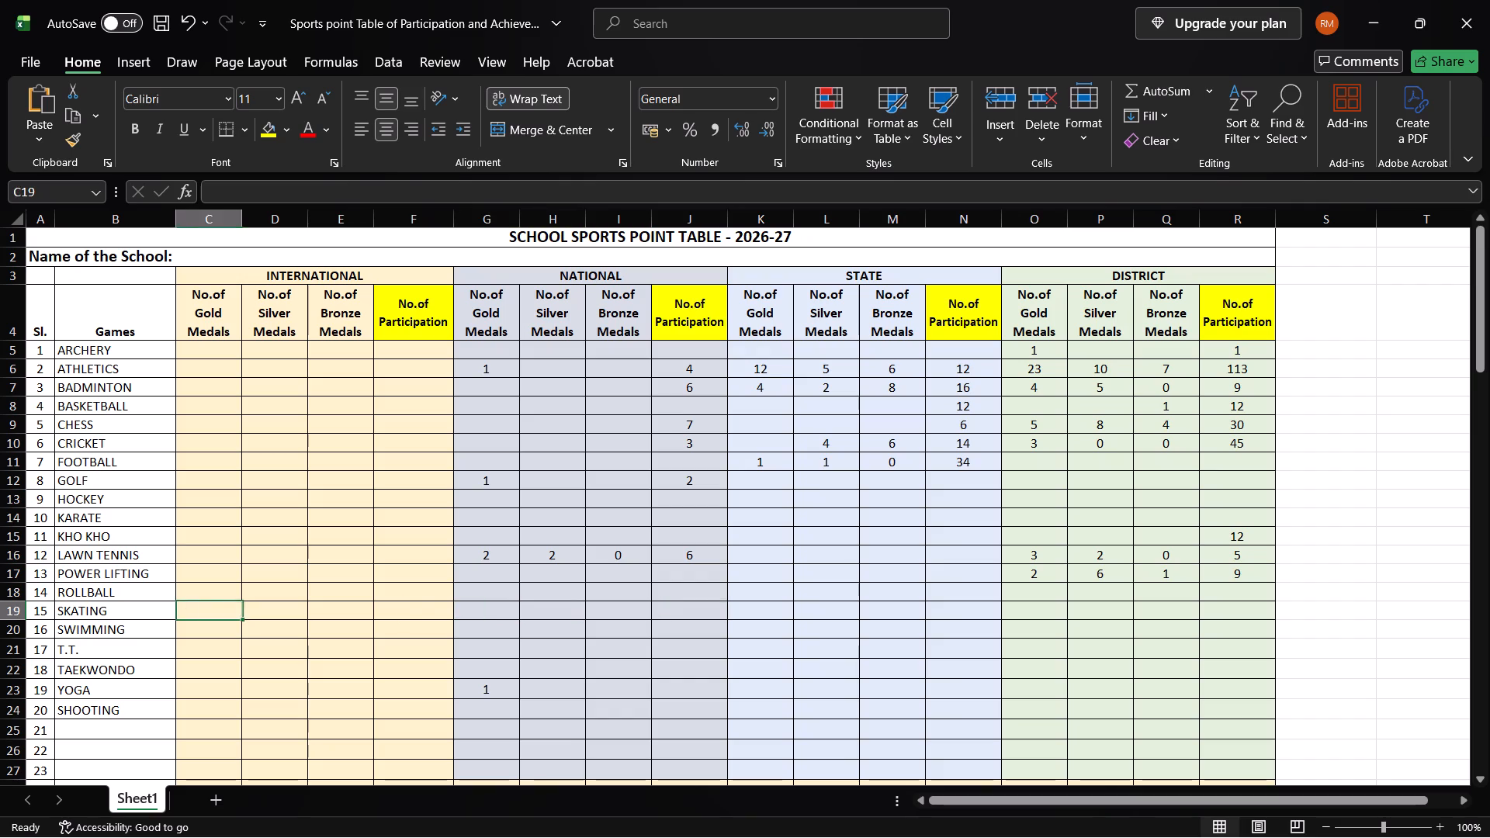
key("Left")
Enter Skating's state counts: 2 gold, 7 silver, 4 bronze and 12 participation.
key("Right")
key("Right")
key("Right")
key("Right")
key("Right")
key("Right")
key("Right")
key("Right")
key("Right")
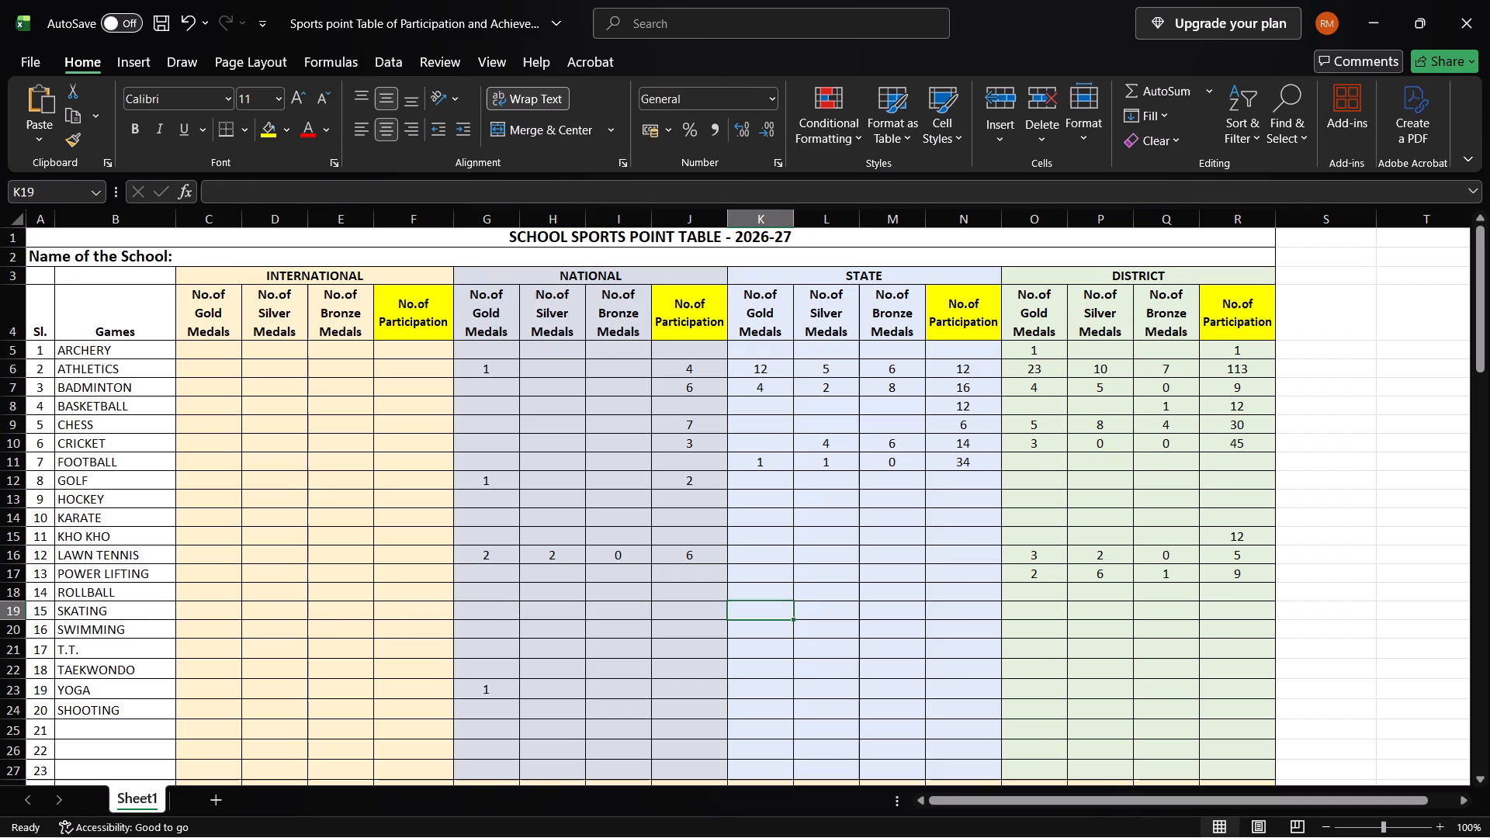
key("2")
key("Right")
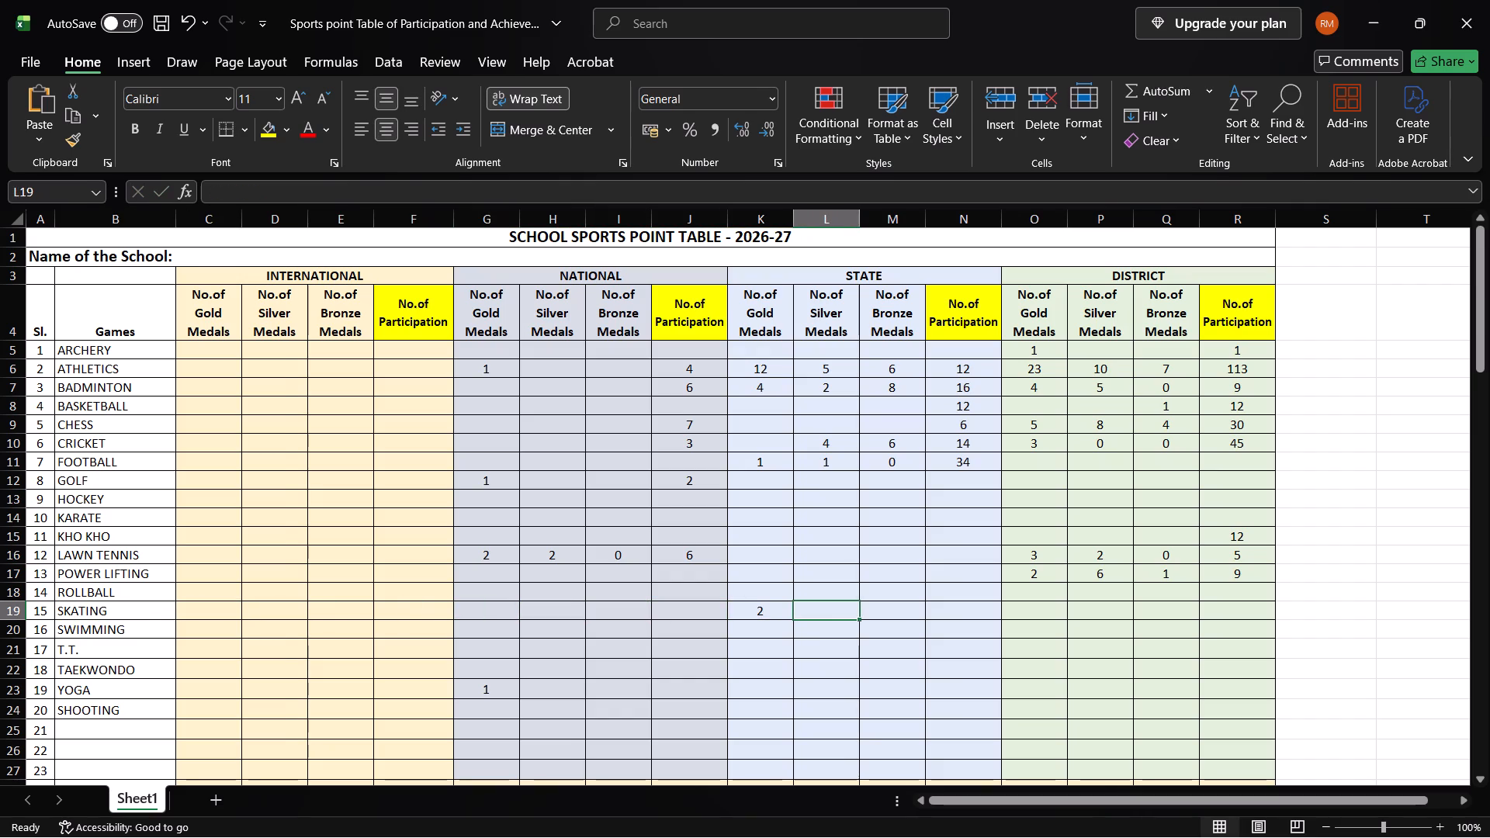
key("7")
key("Right")
key("4")
key("Right")
type("12")
key("Right")
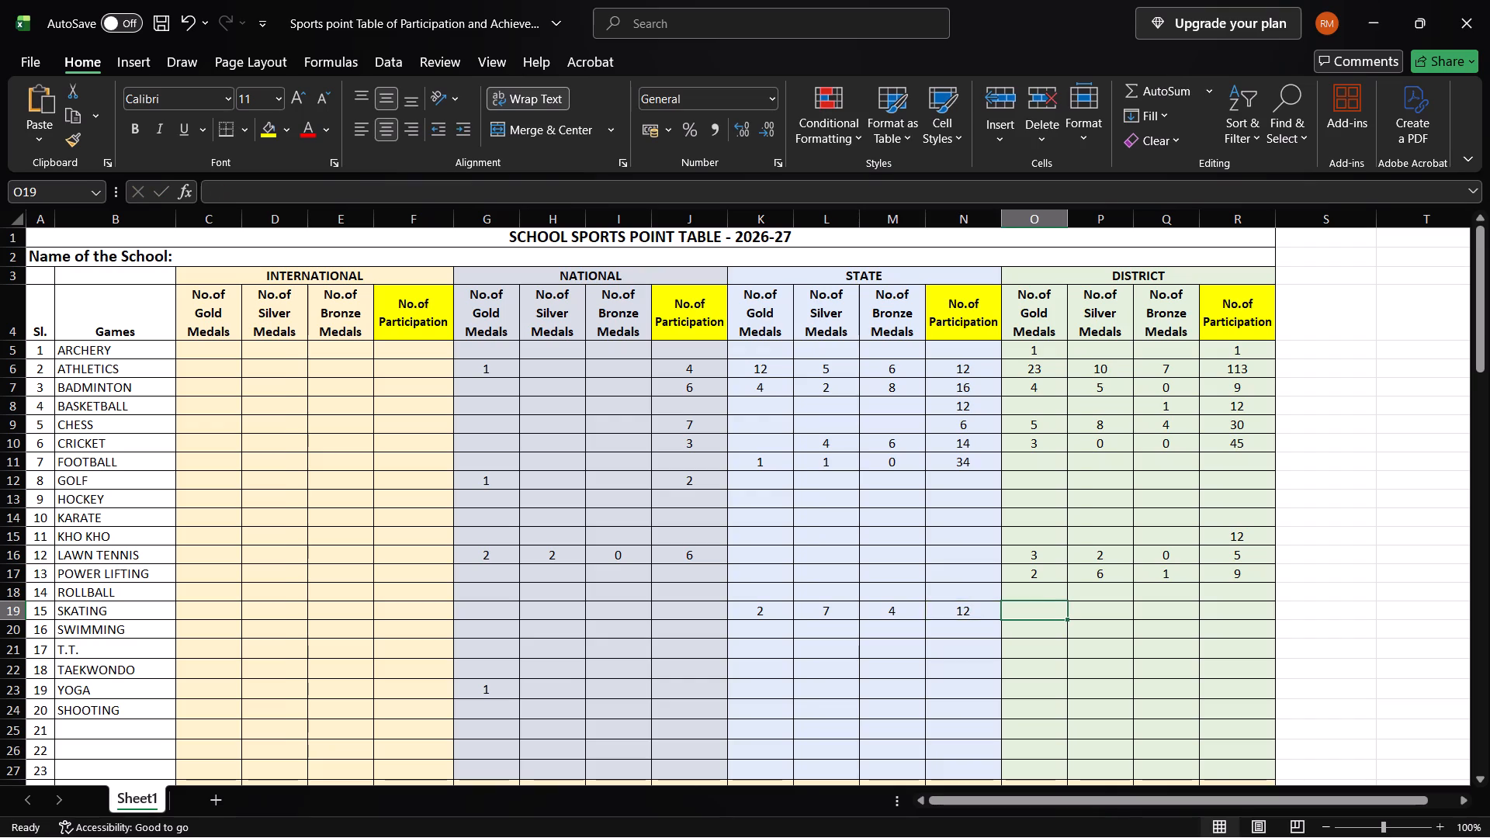
Enter Skating's district counts: 16 gold, 9 silver, 5 bronze and 56 participation.
type("16")
key("Right")
key("9")
key("Right")
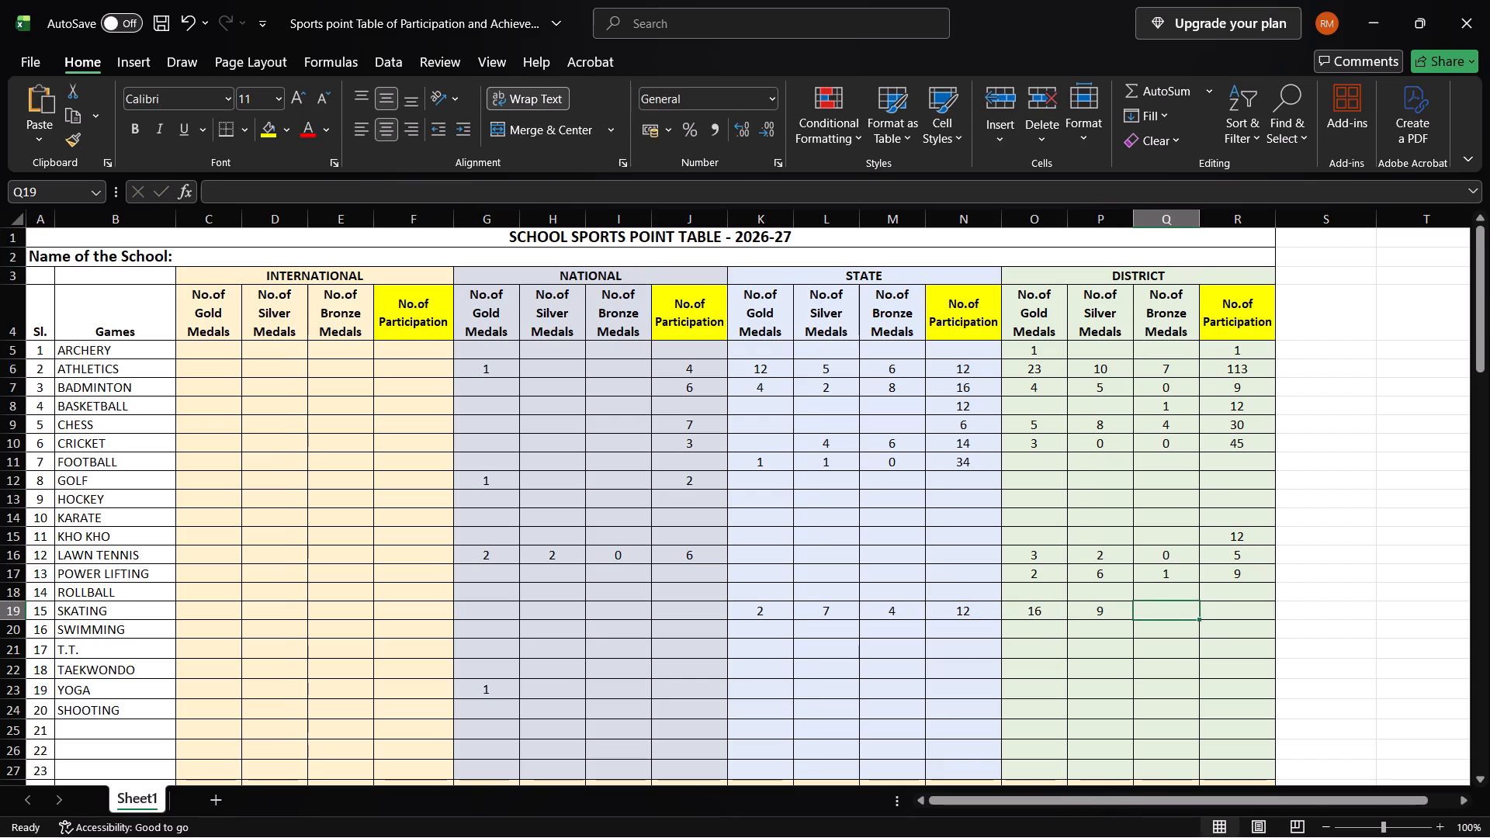
key("5")
key("Right")
type("56")
key("Down")
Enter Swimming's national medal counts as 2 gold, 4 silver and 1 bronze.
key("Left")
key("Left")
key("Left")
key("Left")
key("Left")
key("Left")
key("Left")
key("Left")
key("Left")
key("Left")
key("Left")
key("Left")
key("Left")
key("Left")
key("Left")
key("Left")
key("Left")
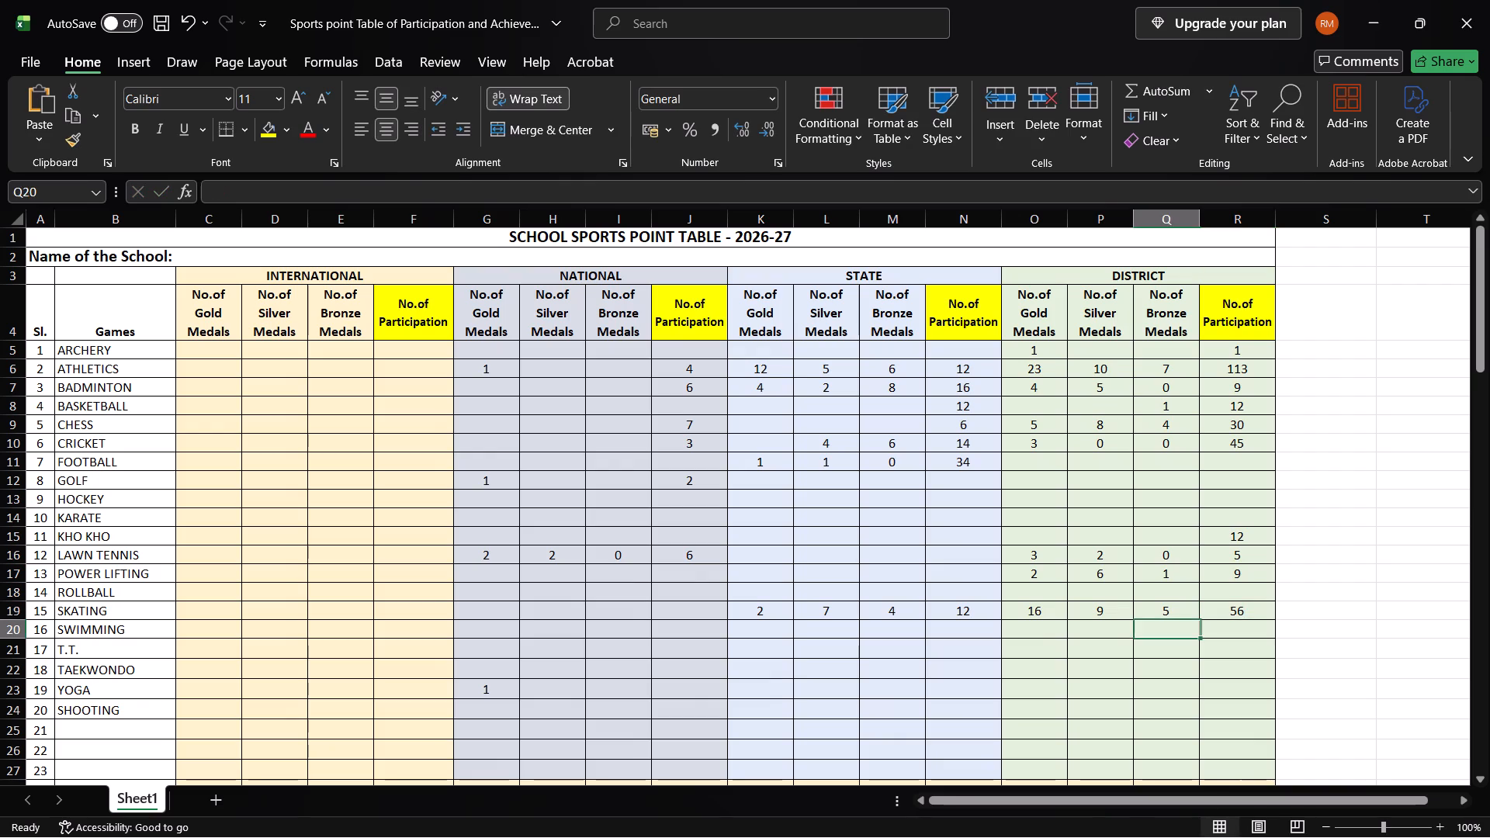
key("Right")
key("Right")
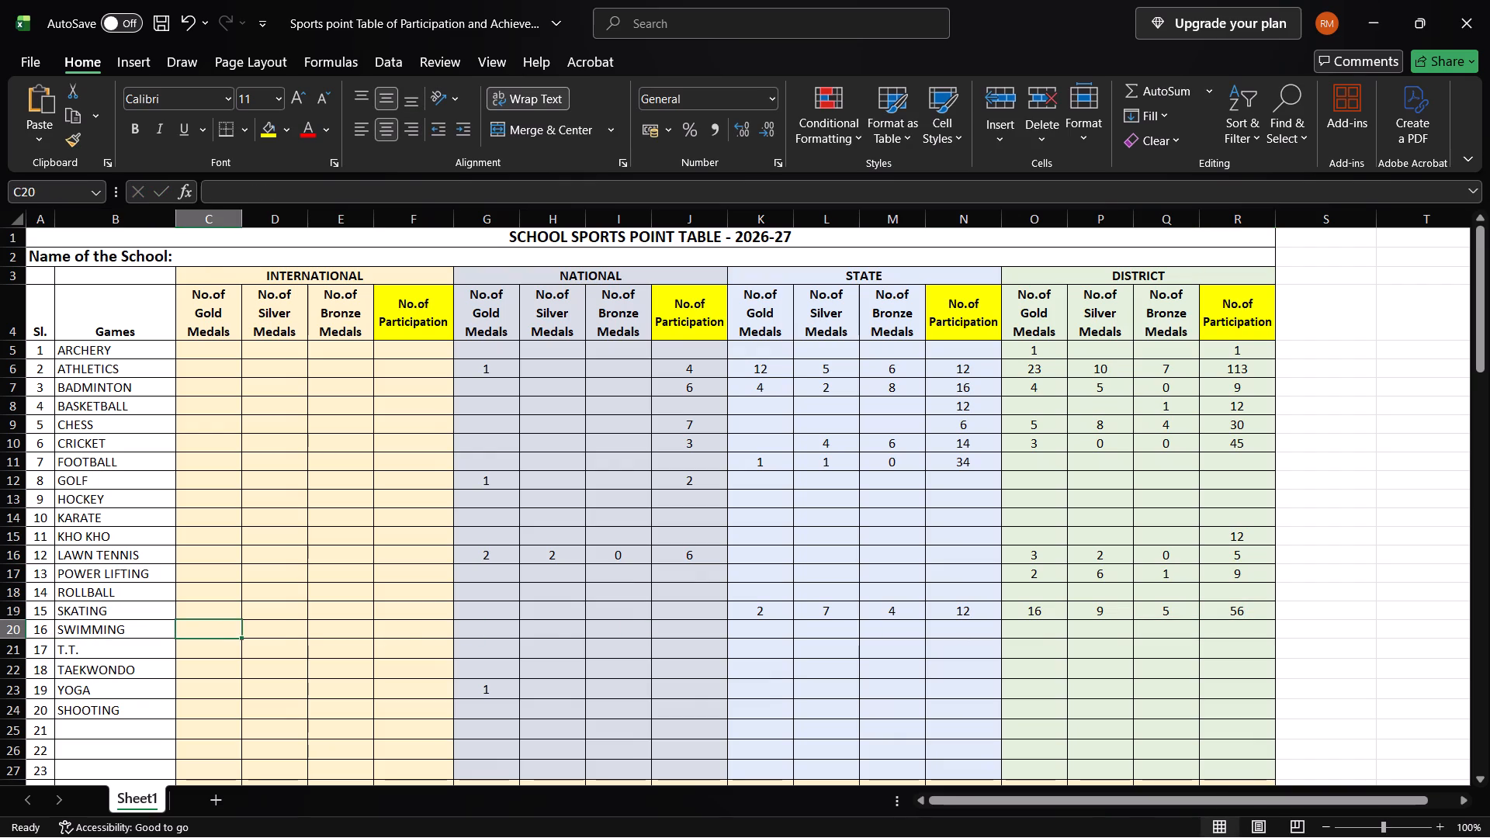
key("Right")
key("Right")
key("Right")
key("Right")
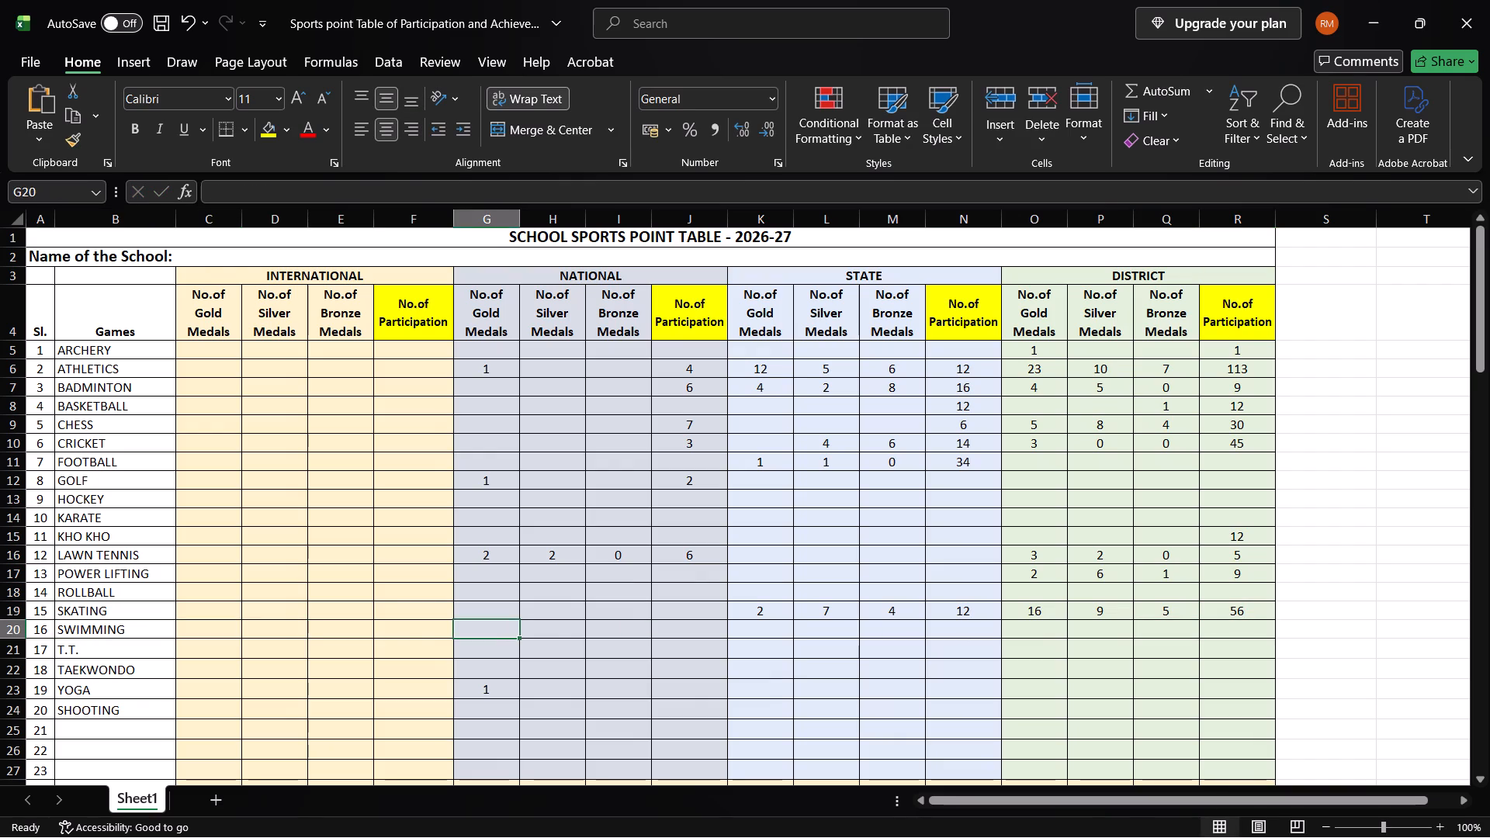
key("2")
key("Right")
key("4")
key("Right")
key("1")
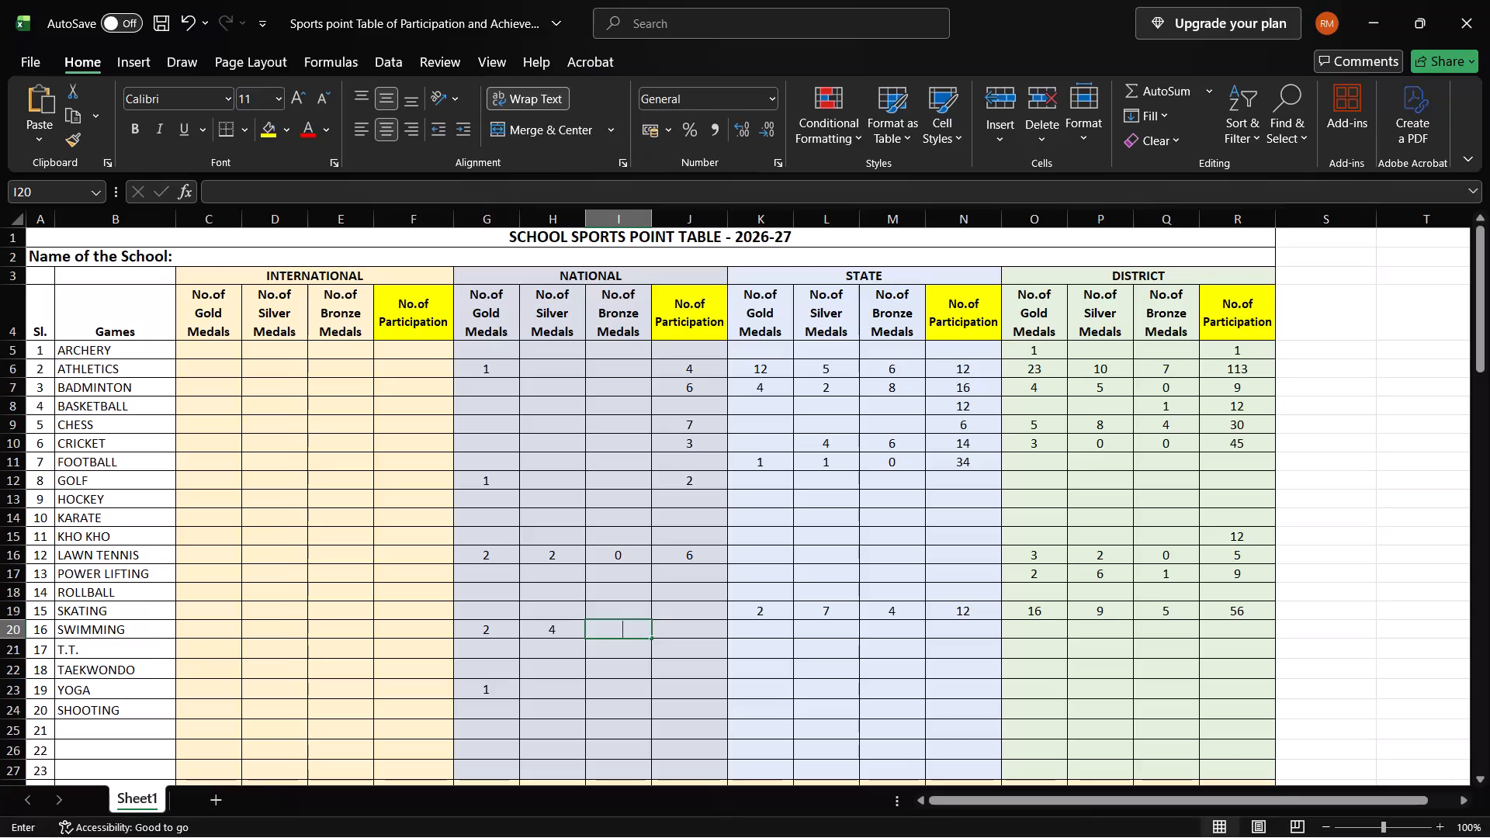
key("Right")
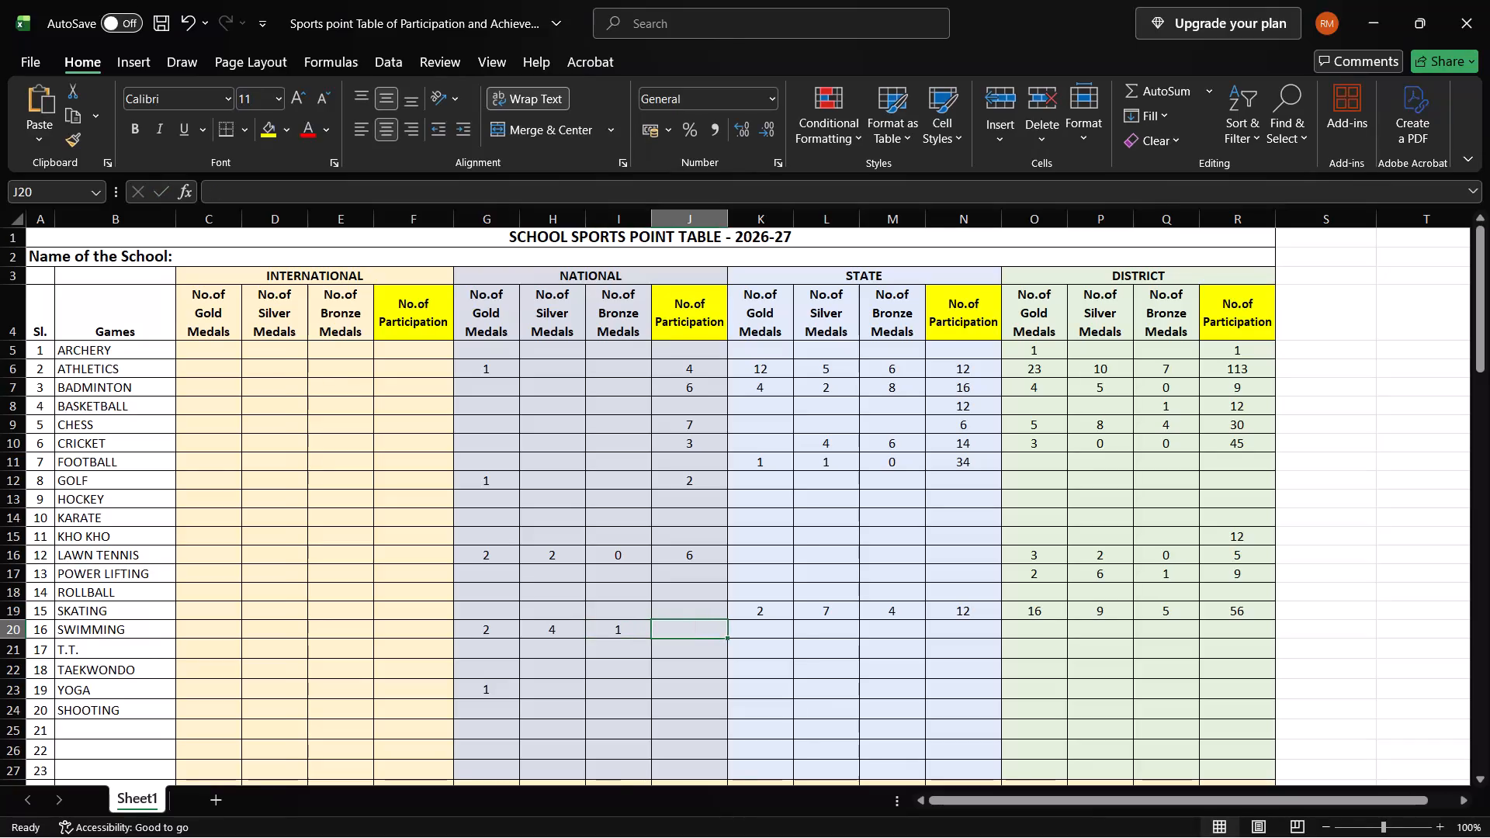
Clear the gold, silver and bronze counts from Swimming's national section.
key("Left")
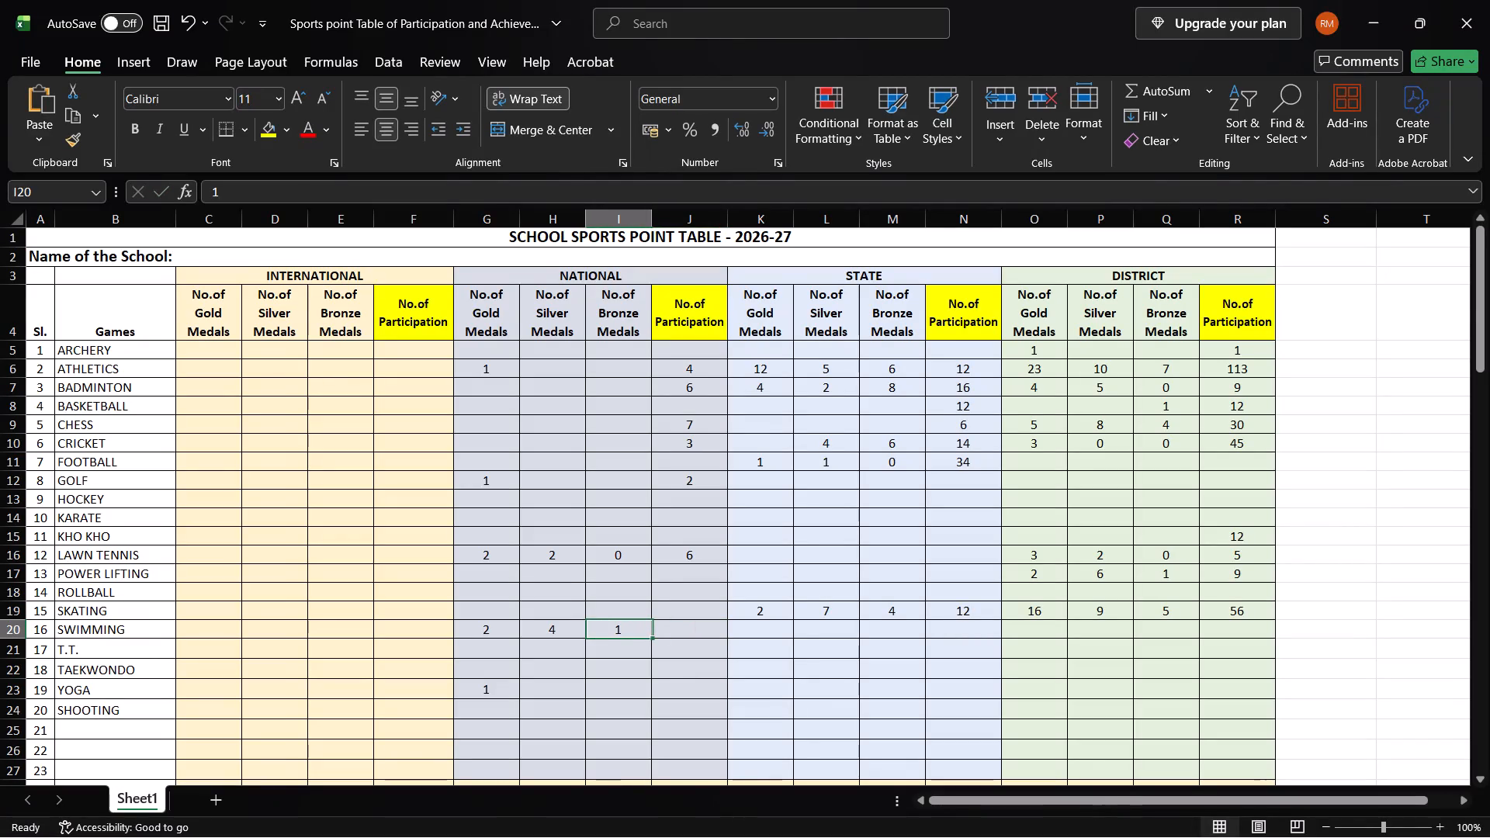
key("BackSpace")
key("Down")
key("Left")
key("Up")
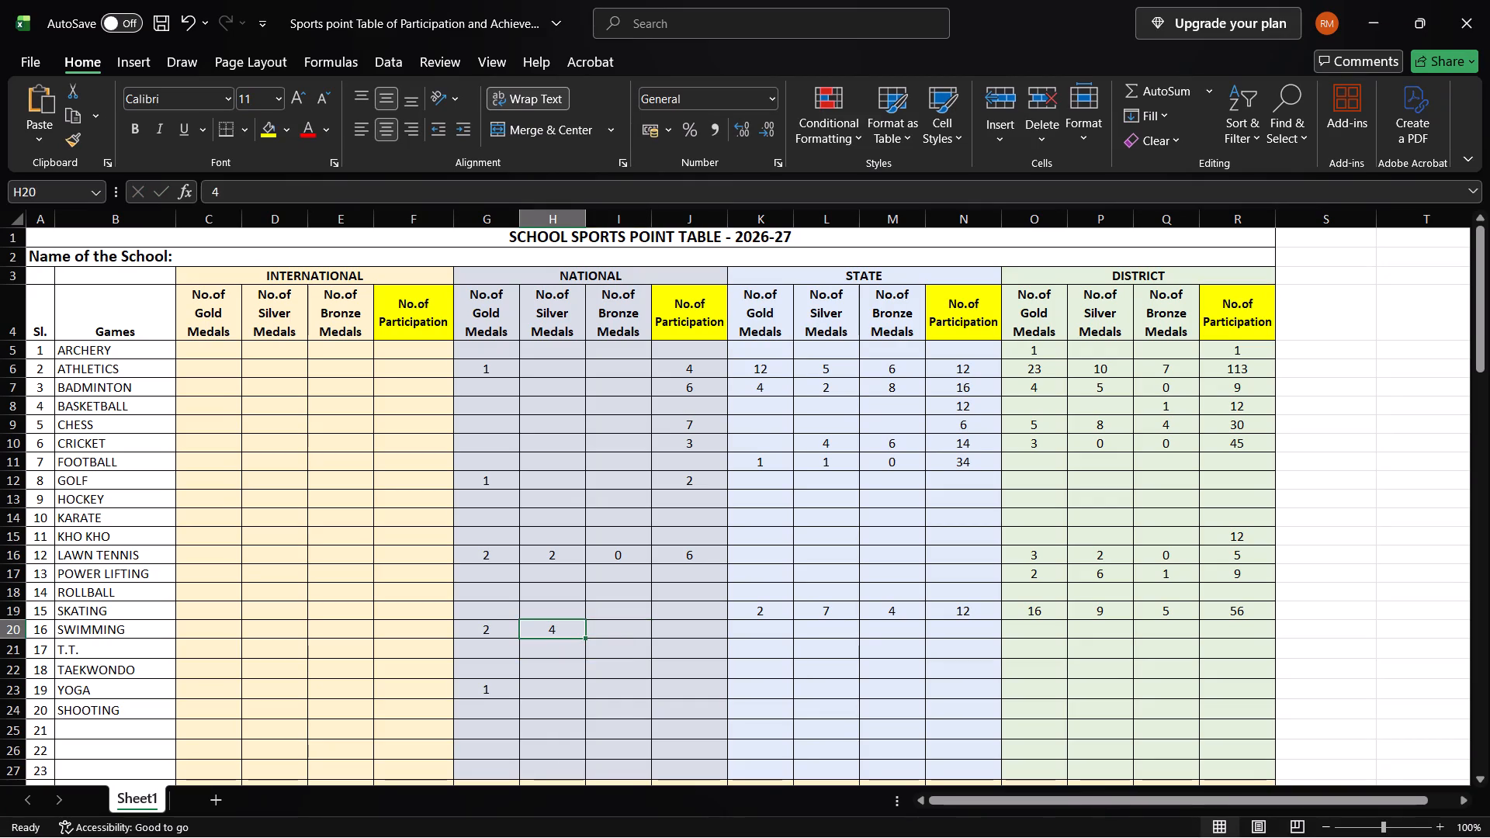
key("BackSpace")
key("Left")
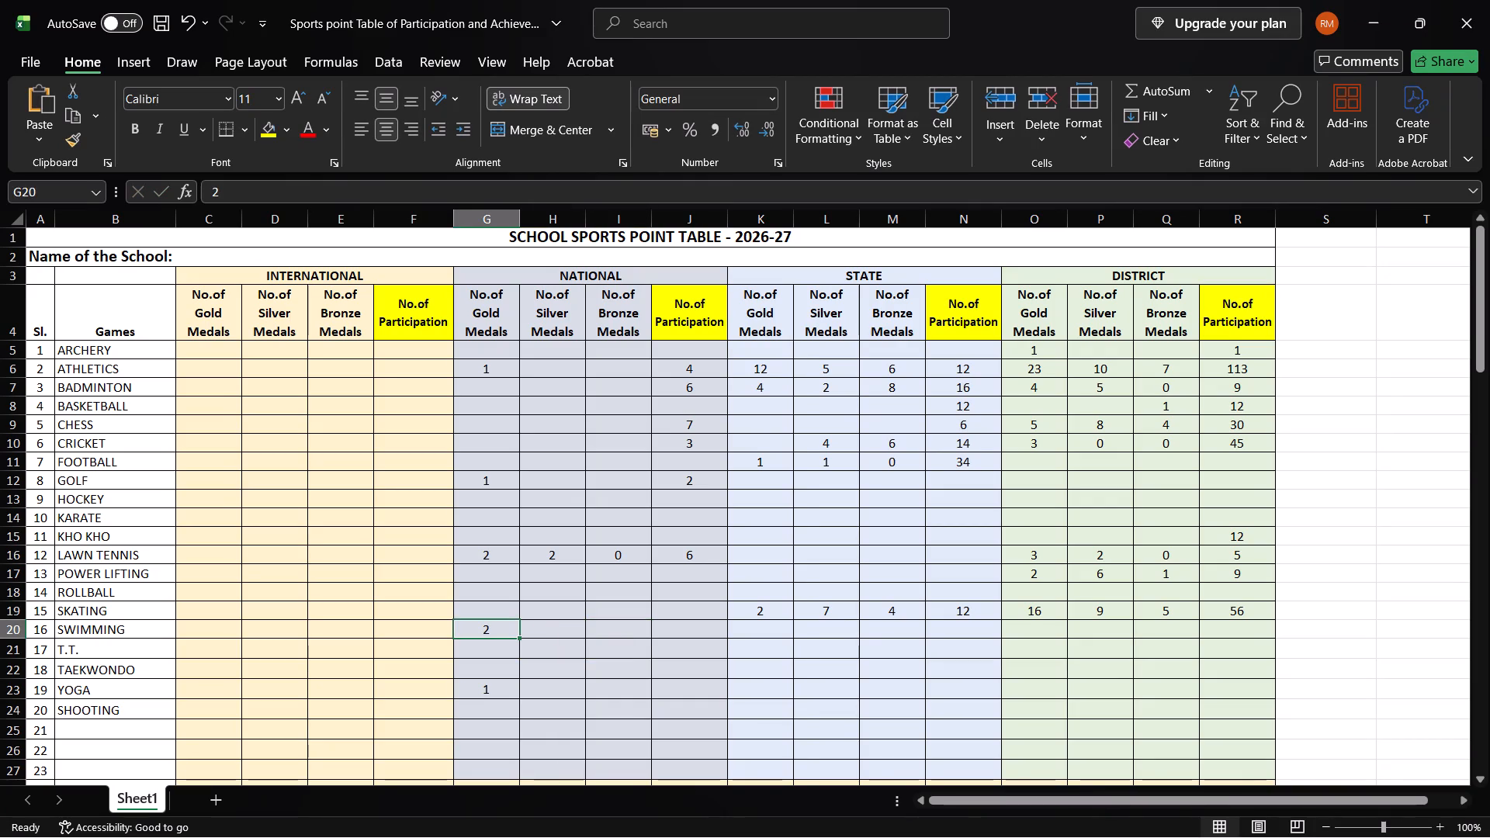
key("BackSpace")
Enter Swimming's national participation count of 2, leaving the national medal counts blank.
key("Left")
key("Left")
key("Left")
key("Left")
key("Left")
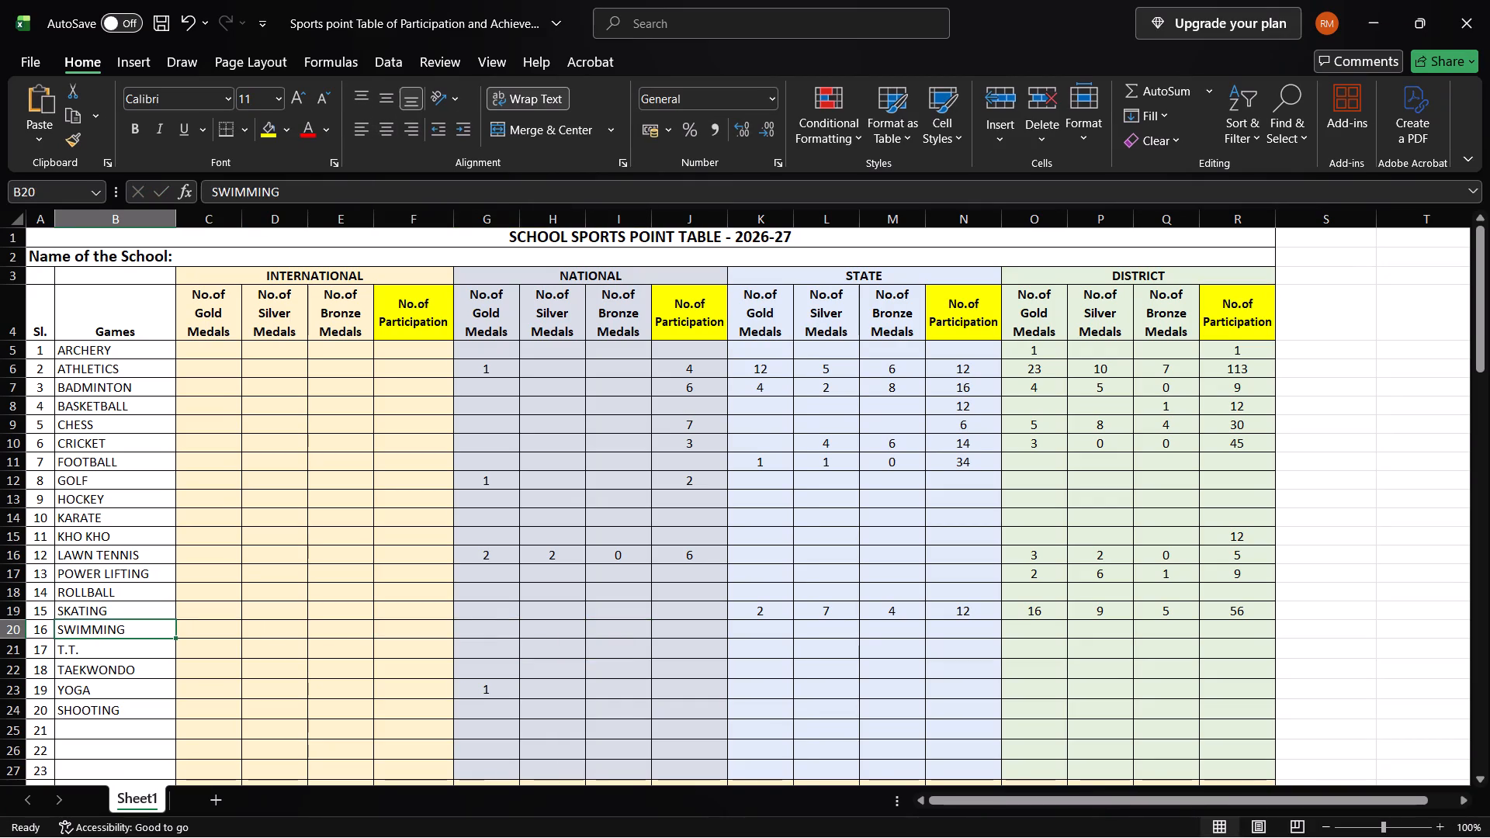
key("Right")
key("Right")
key("Right")
key("Right")
key("Right")
key("Right")
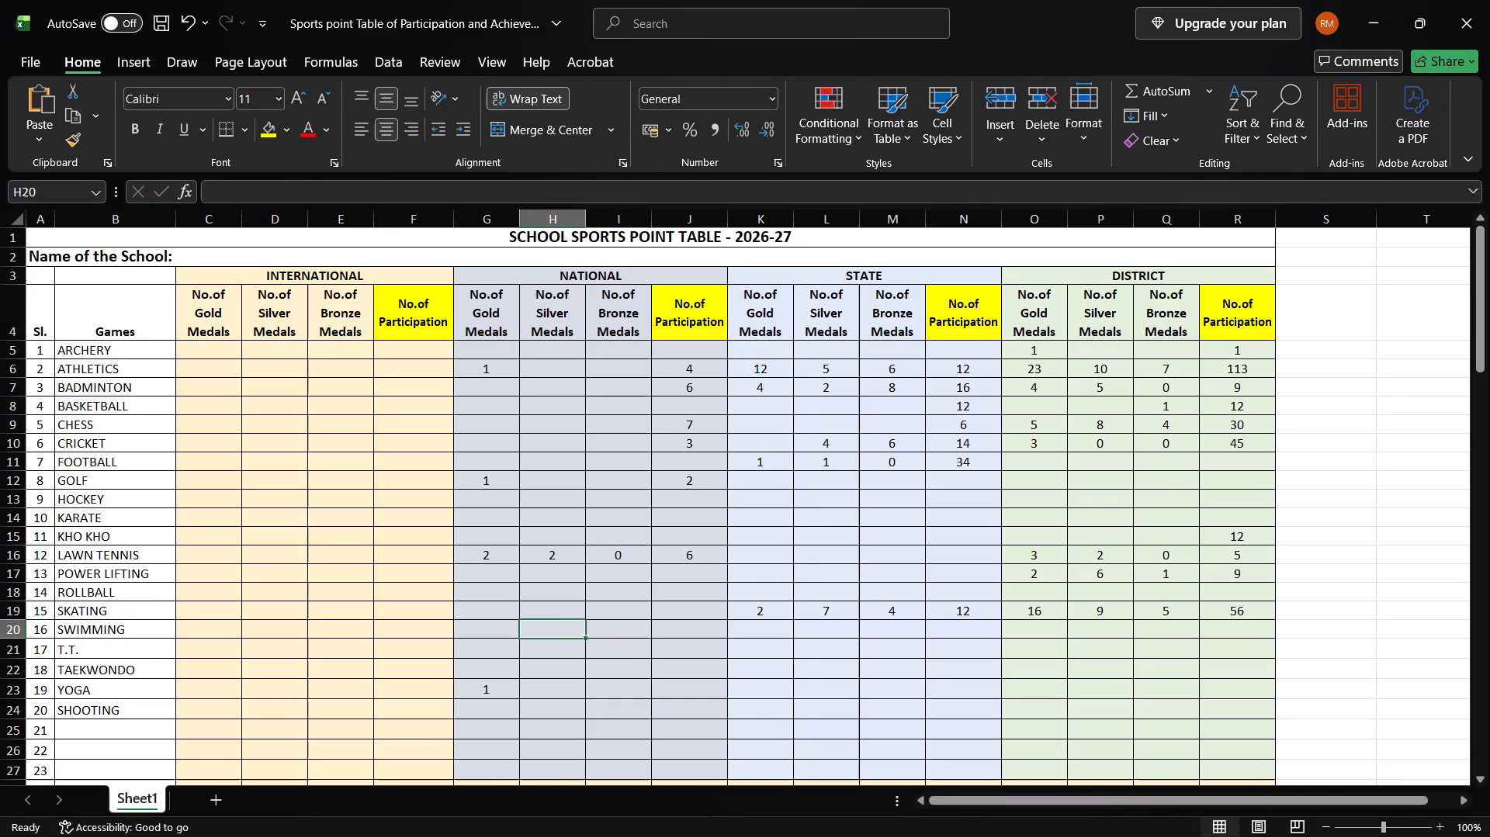
key("Right")
key("Right")
key("2")
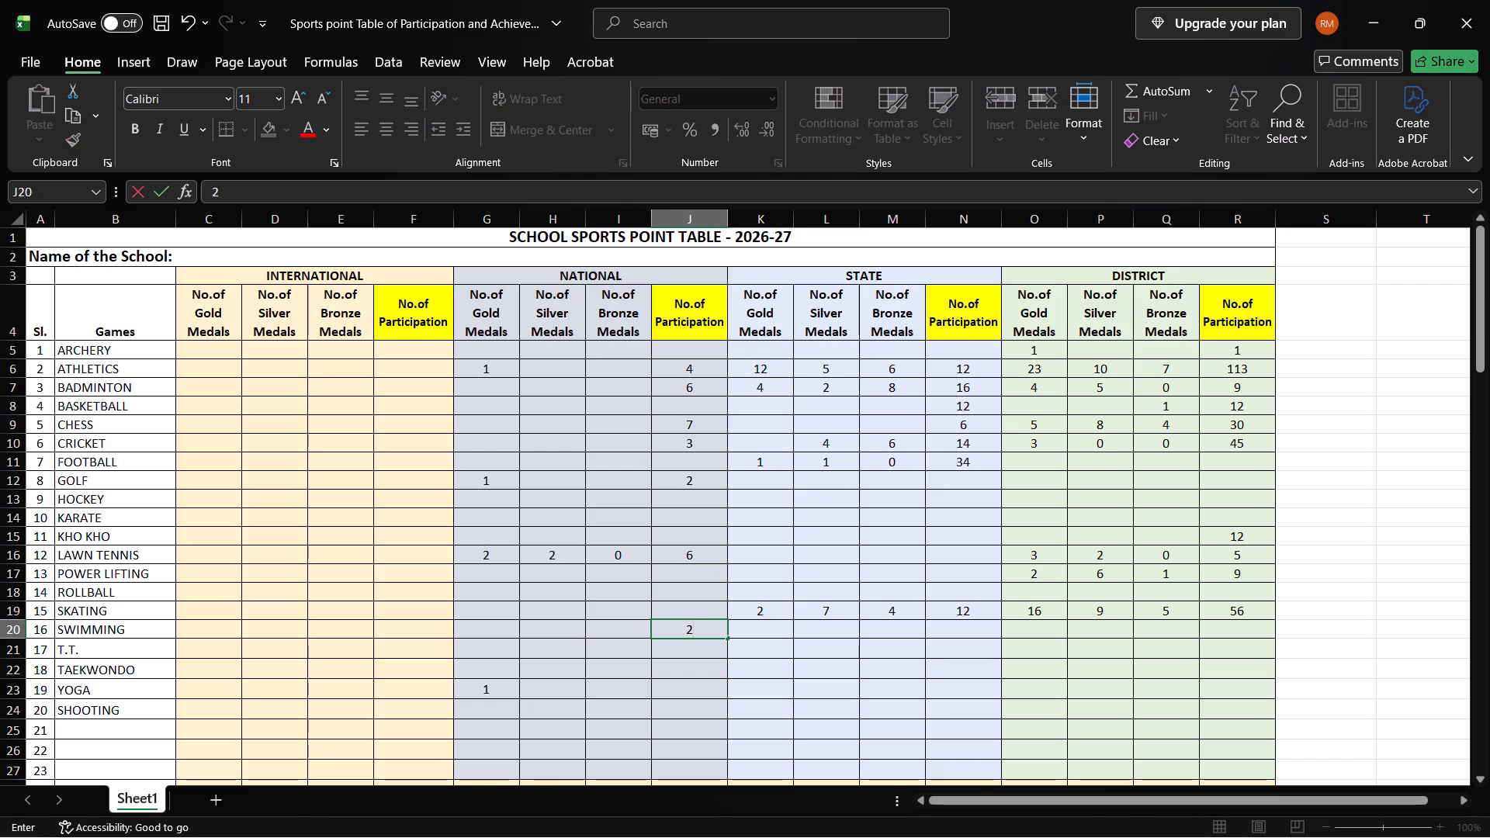
key("Right")
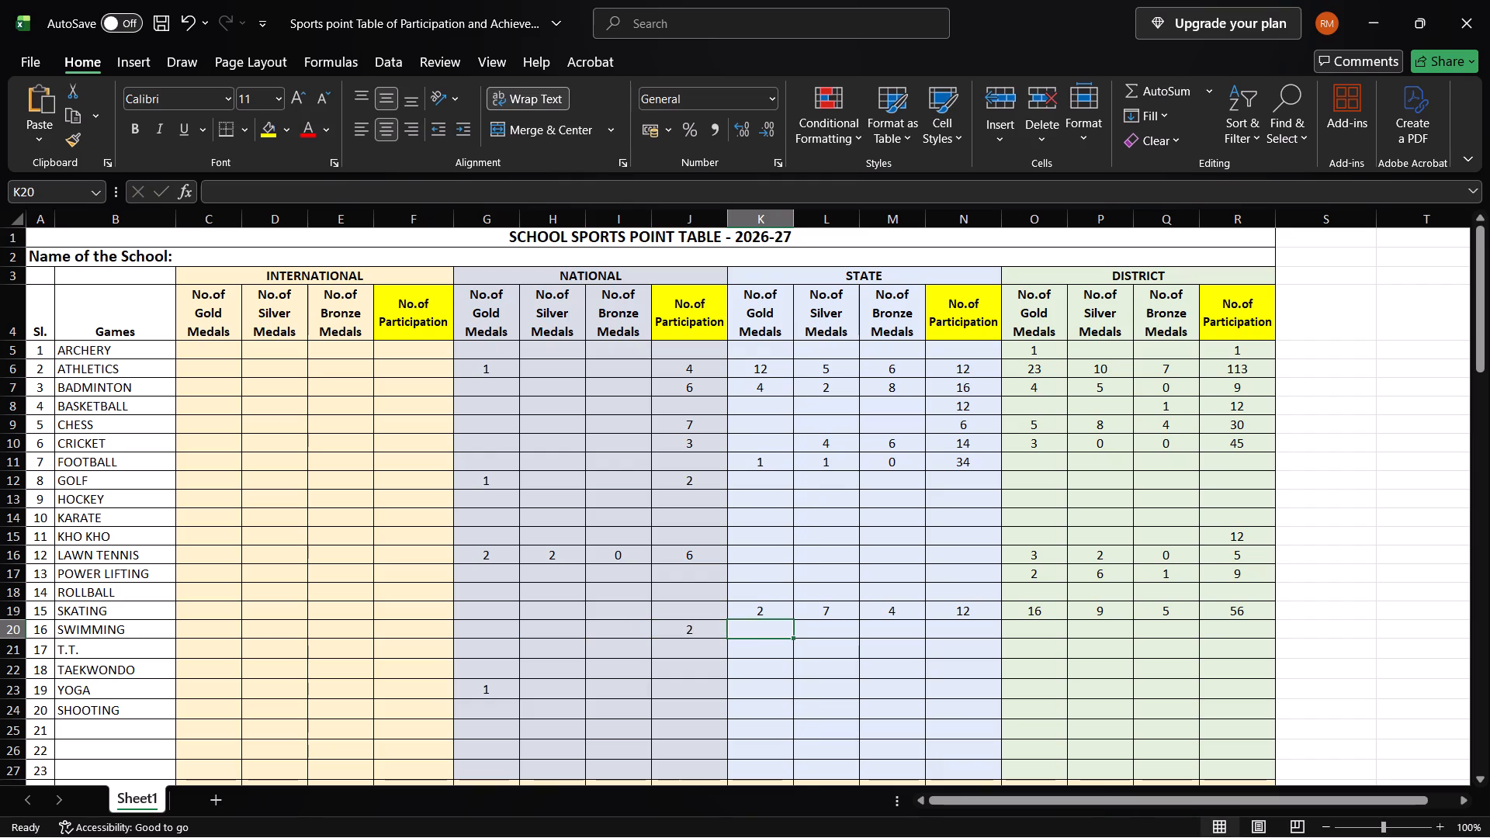
Enter Swimming's state counts: 4 gold, 1 silver, 0 bronze and 10 participation.
key("4")
key("Right")
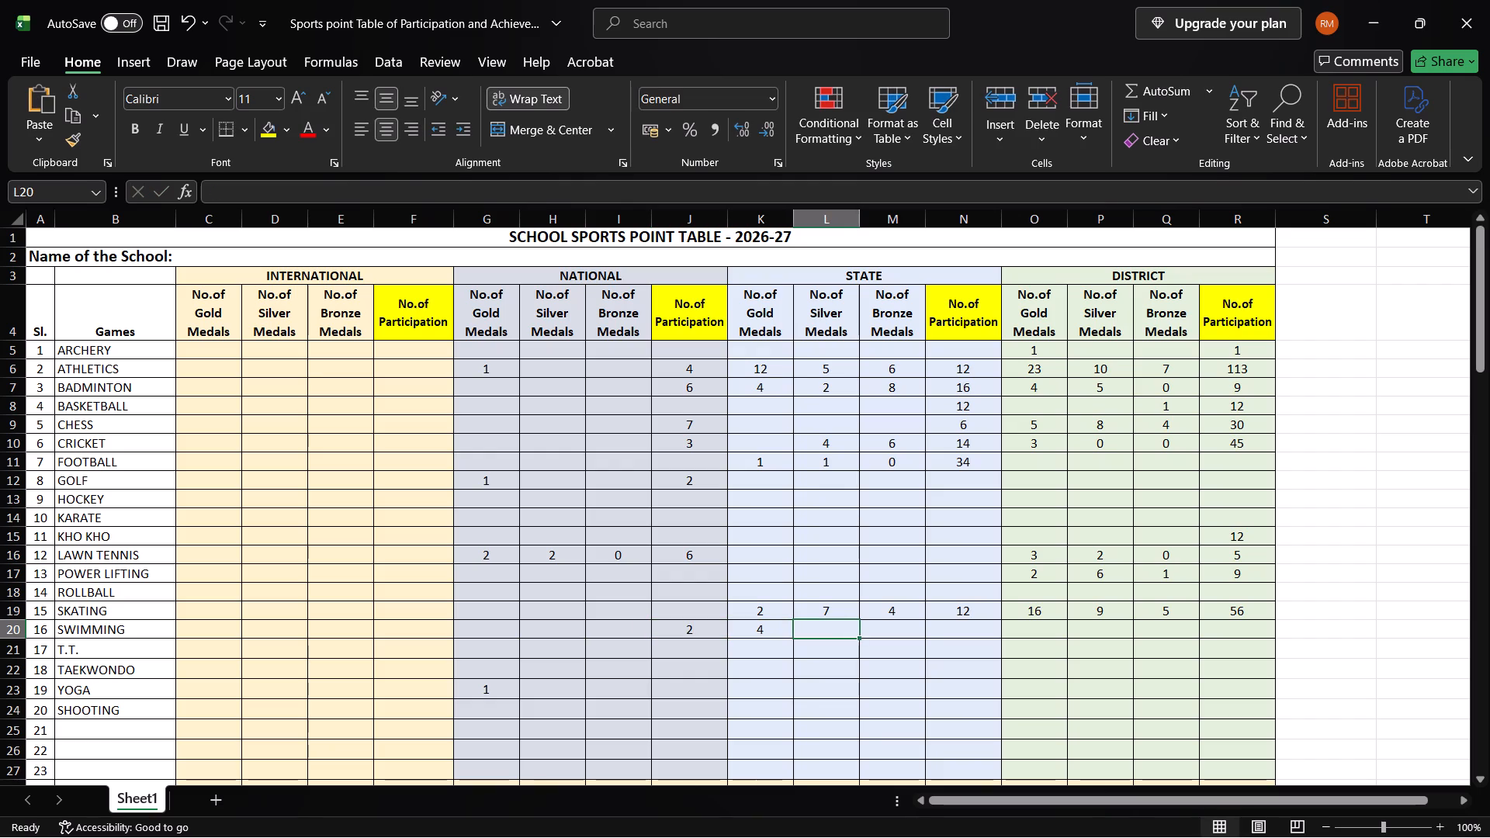
key("1")
key("Right")
key("0")
key("Right")
type("10")
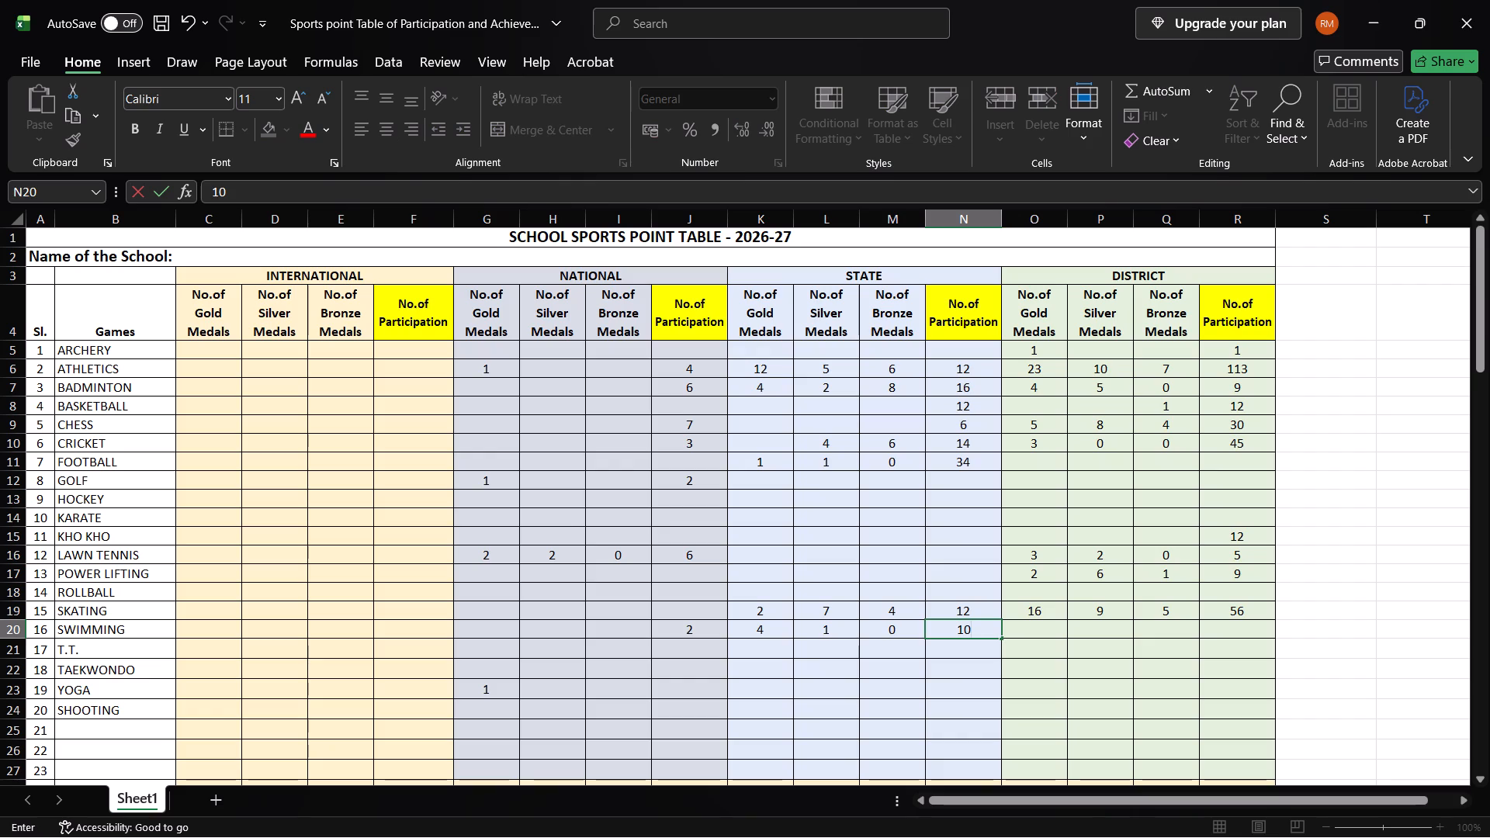
key("Right")
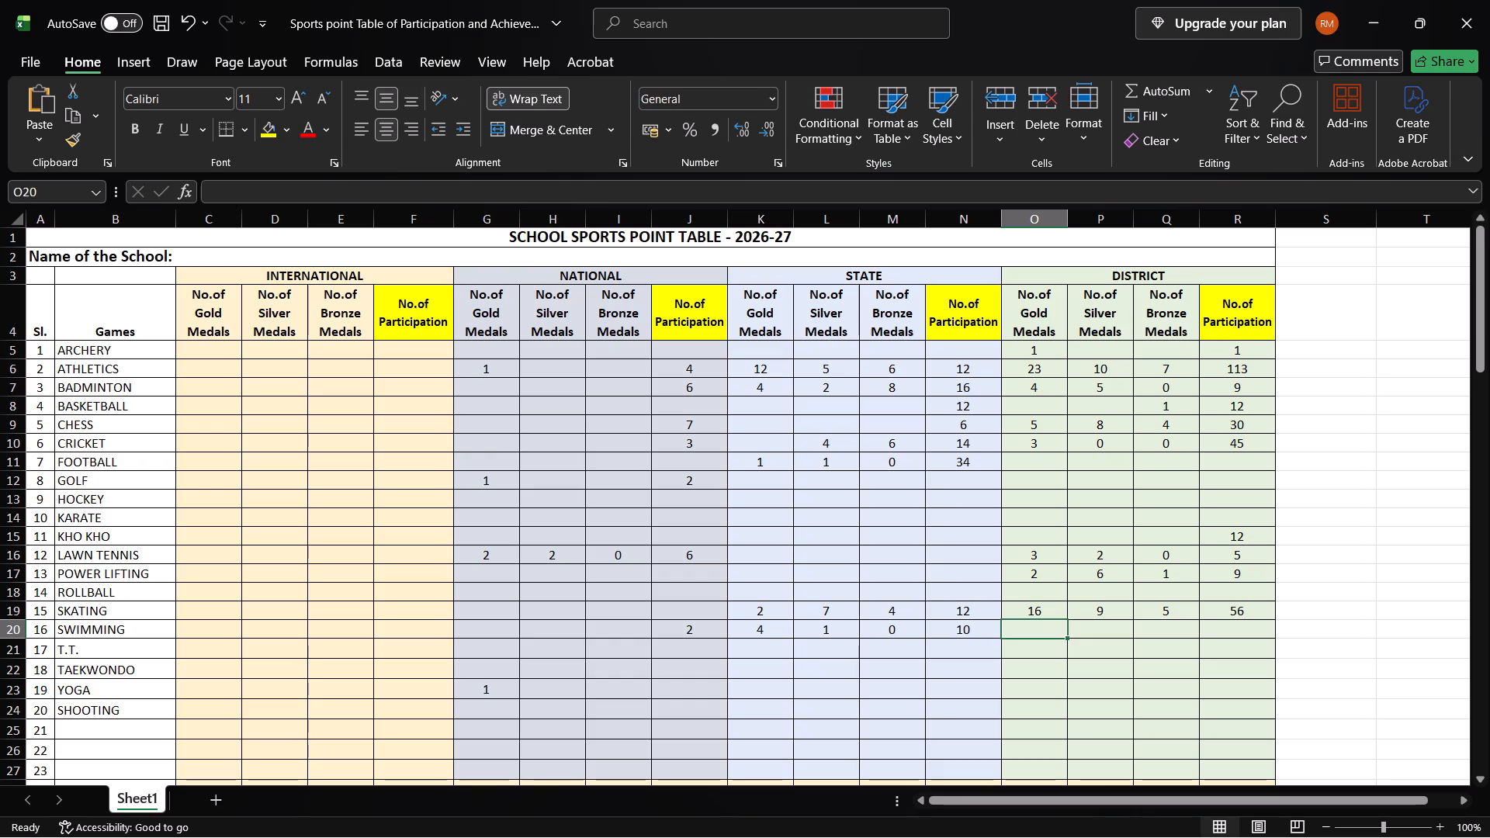
Enter Swimming's district medal counts: 10 gold, 7 silver and 8 bronze.
type("10")
key("Right")
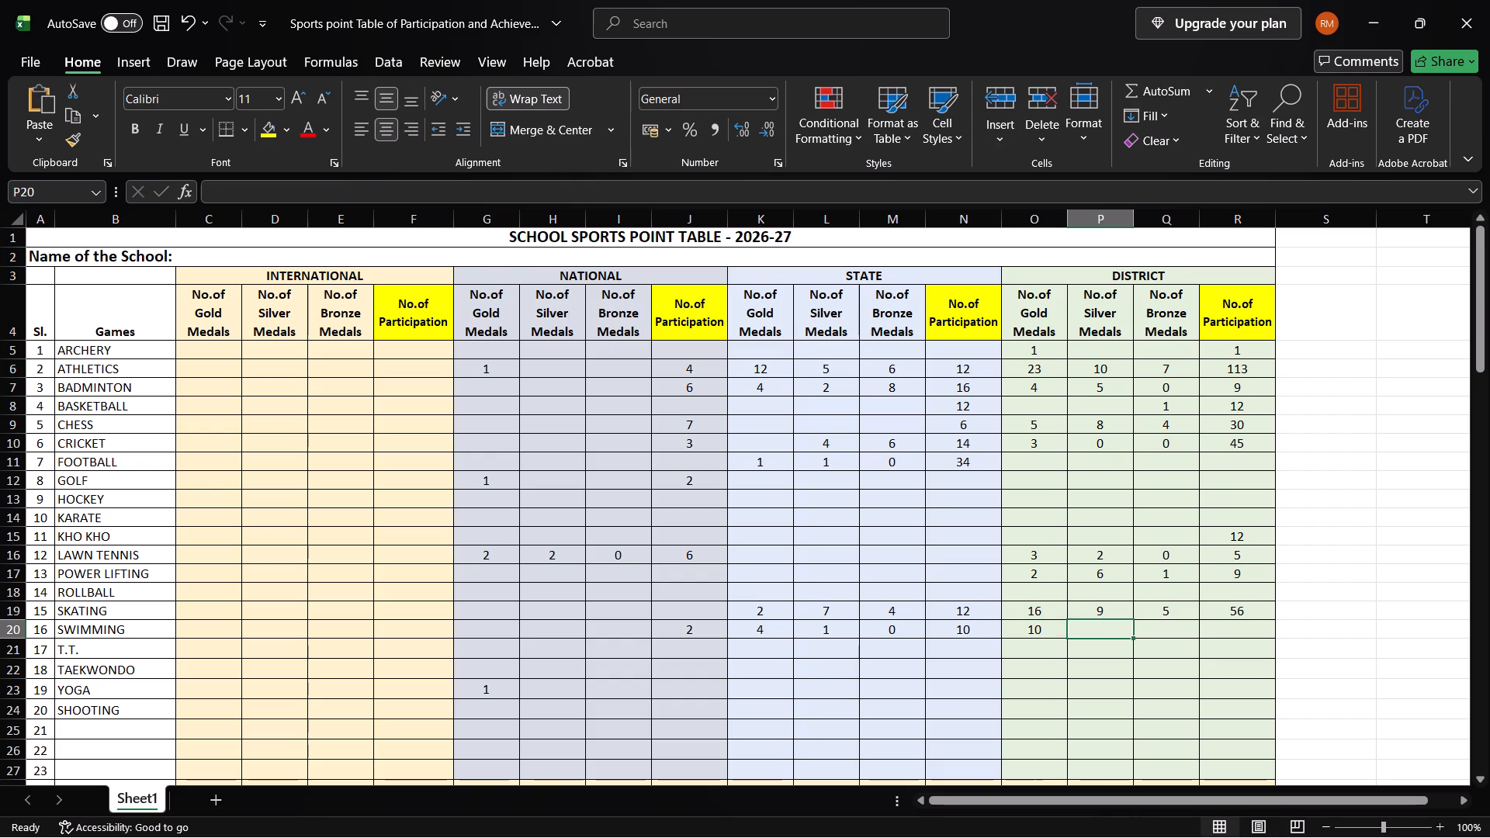
key("7")
key("Right")
key("8")
key("Right")
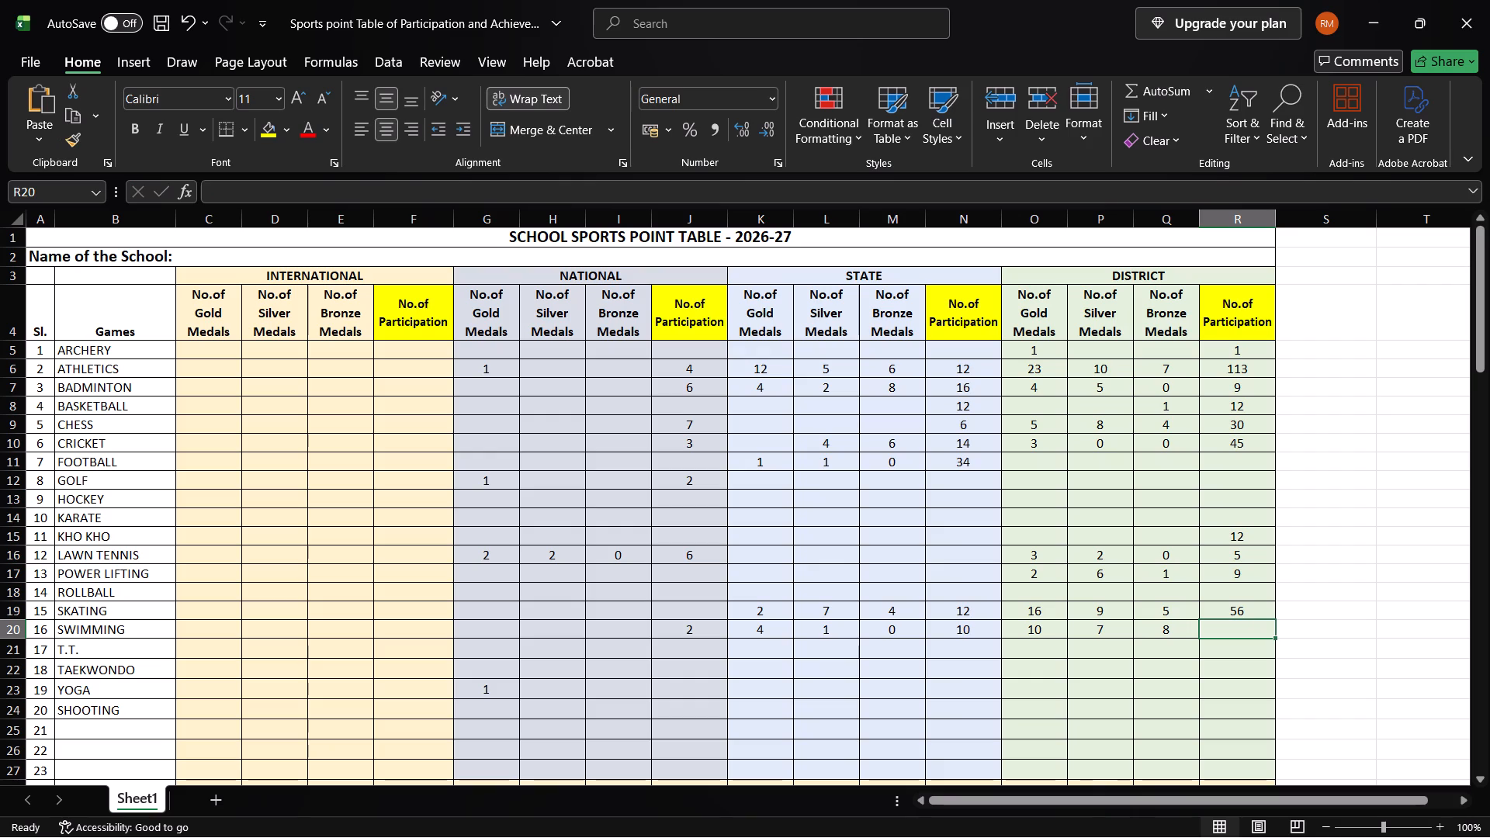
Clear the gold, silver and bronze counts from Swimming's district section.
key("Left")
key("Left")
key("Left")
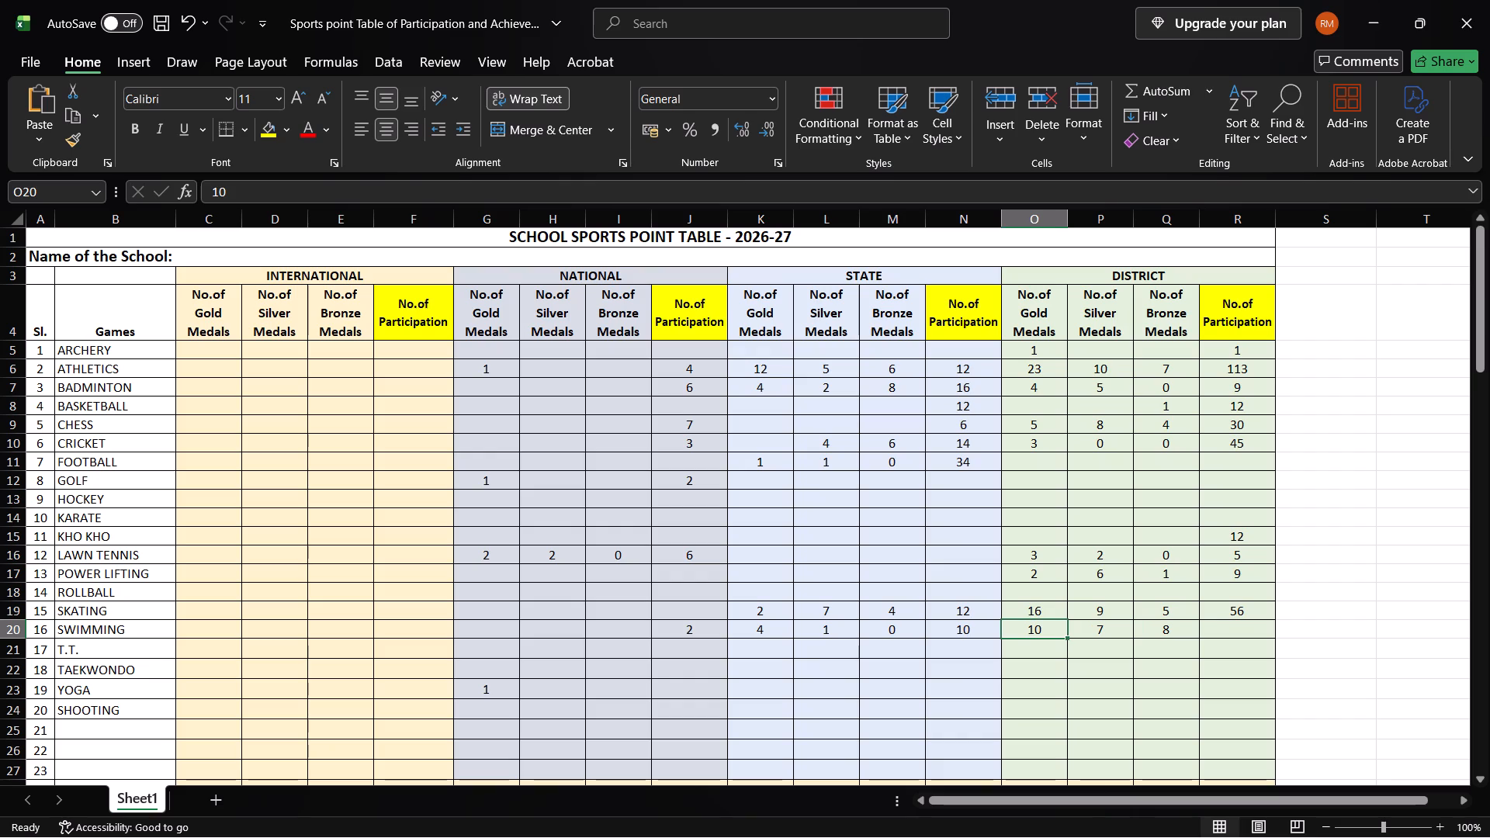
key("BackSpace")
key("Right")
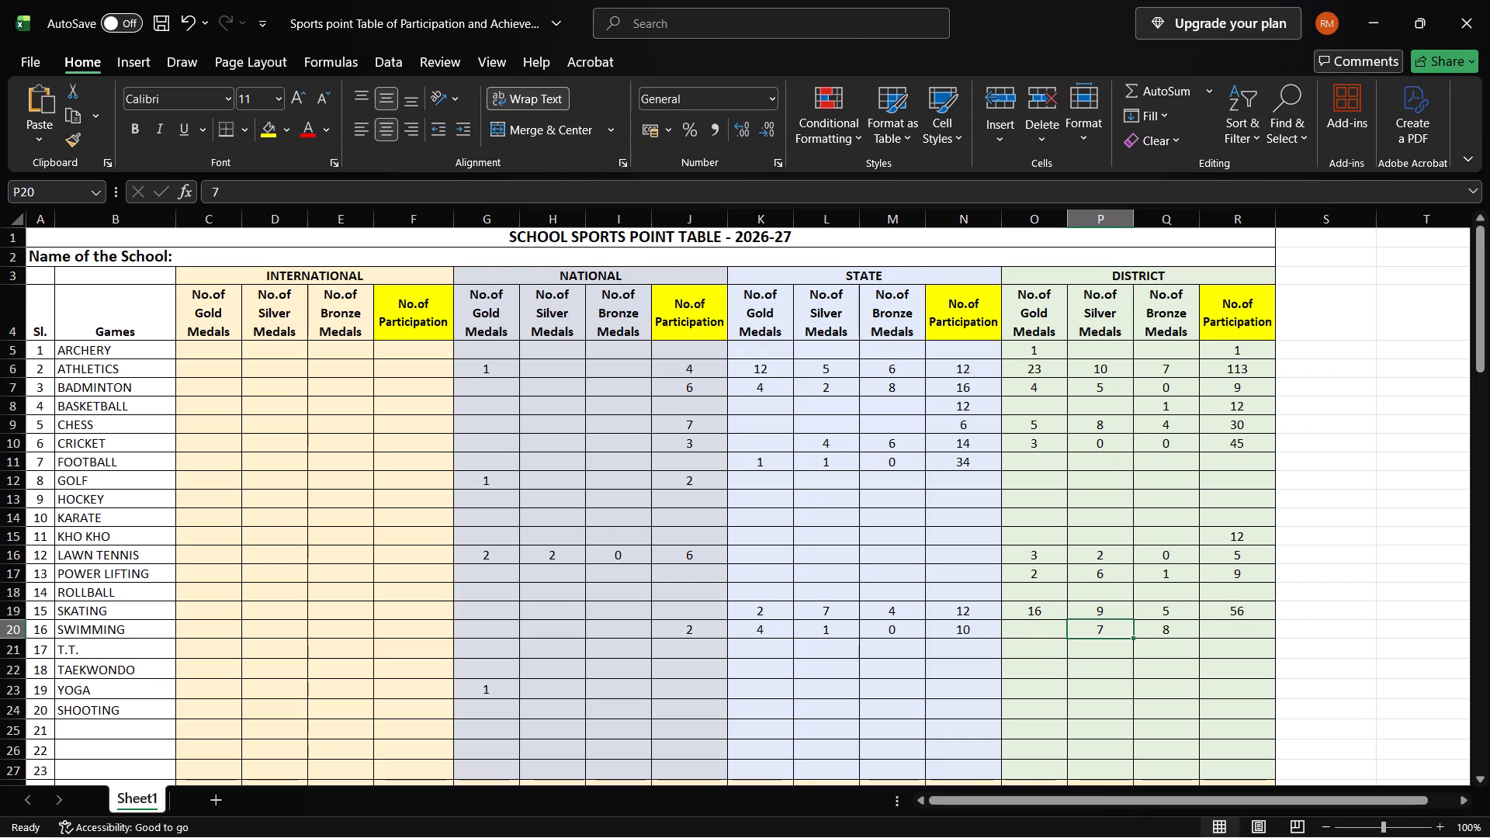
key("BackSpace")
key("Right")
key("BackSpace")
Enter Swimming's district counts: 7 gold, 8 silver, 2 bronze and 14 participation.
key("Left")
key("Left")
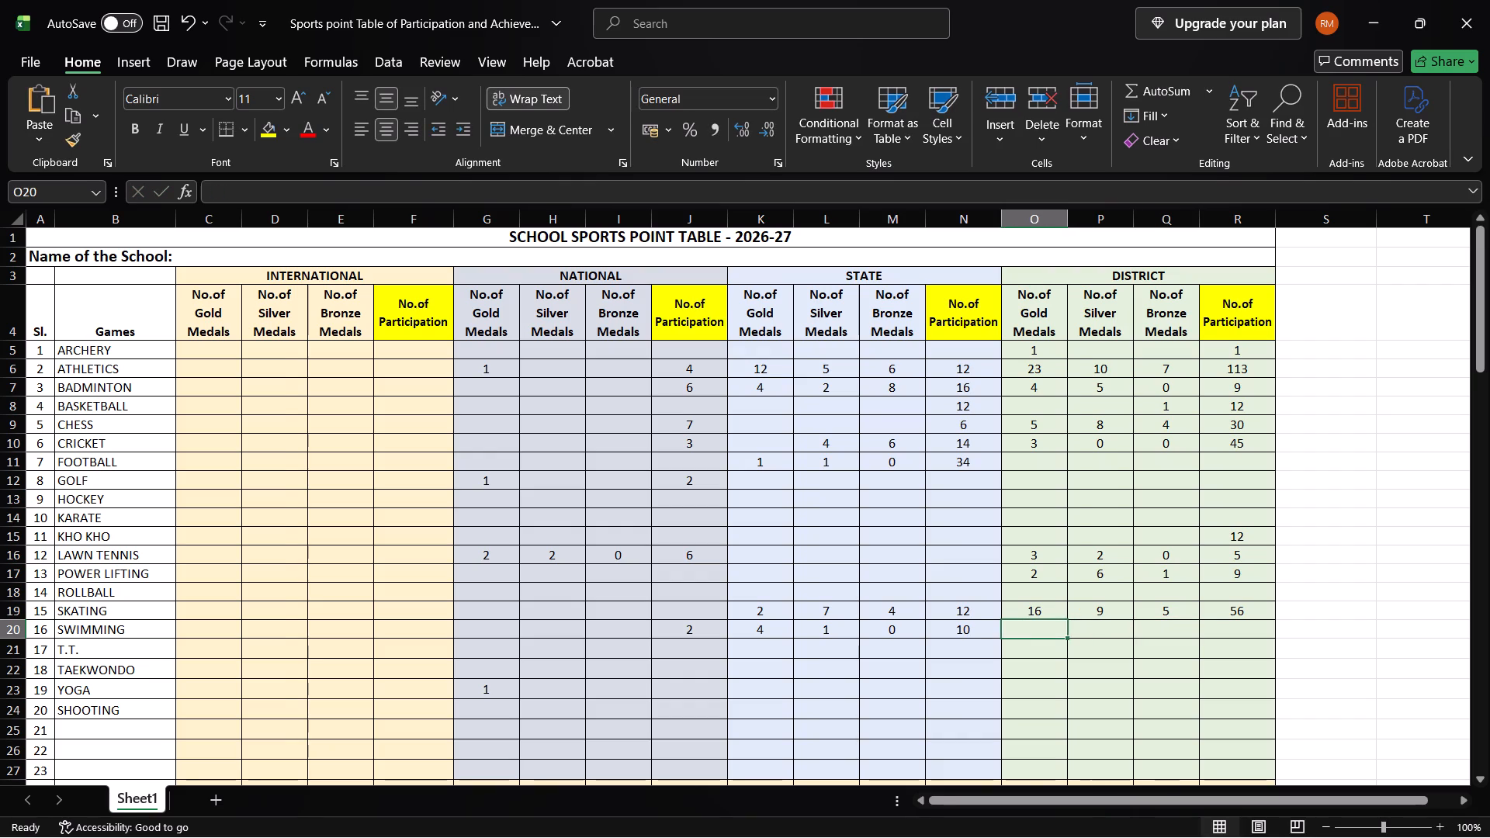
key("7")
key("Right")
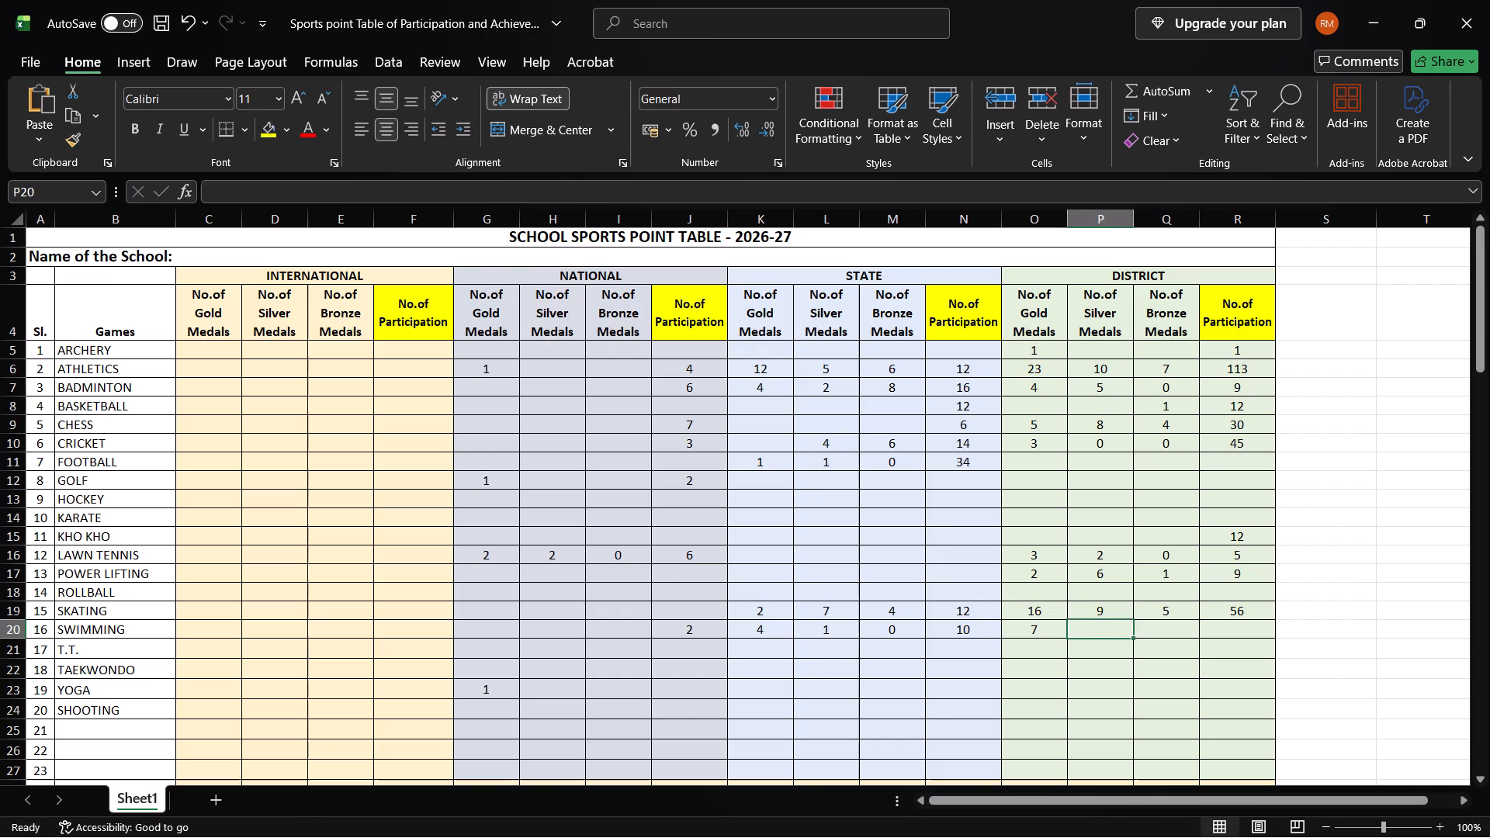
key("8")
key("Right")
key("2")
key("Right")
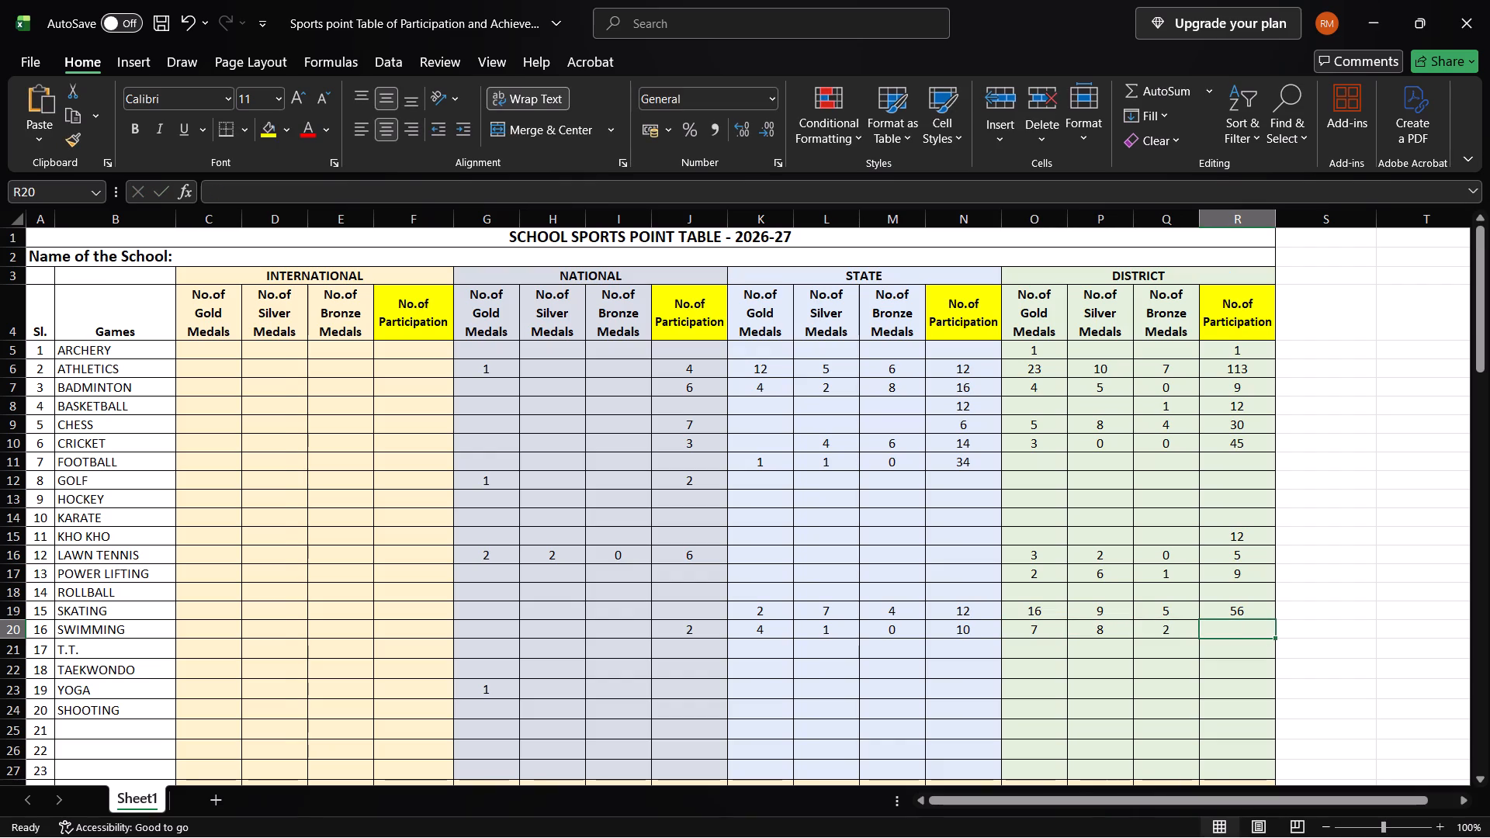
type("14")
key("Down")
Enter T.T.'s national participation count of 4, leaving its international counts and national medal counts blank.
key("Left")
key("Left")
key("Left")
key("Left")
key("Left")
key("Left")
key("Left")
key("Left")
key("Left")
key("Left")
key("Left")
key("Left")
key("Left")
key("Left")
key("Left")
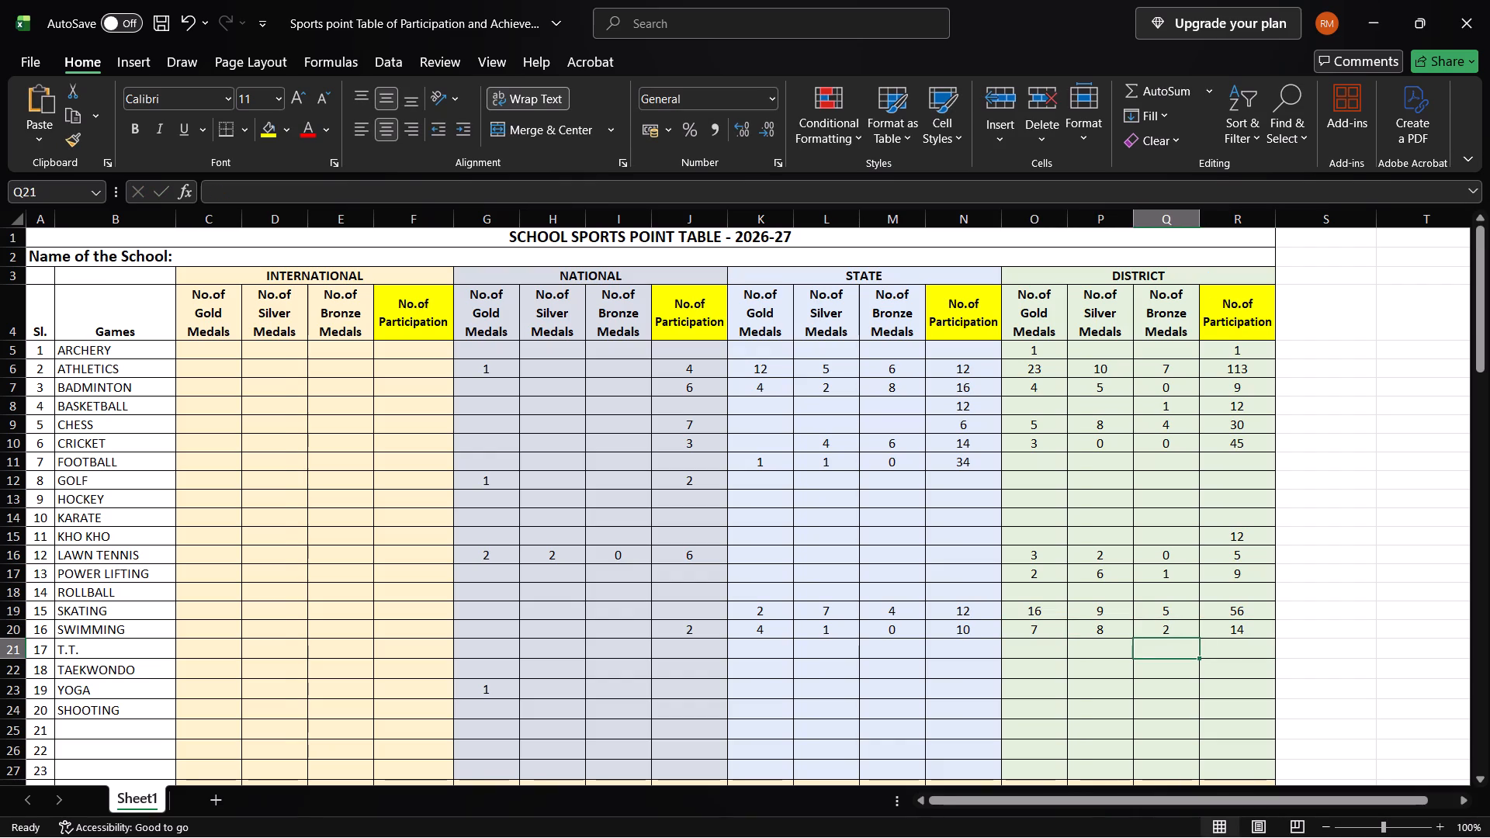
key("Left")
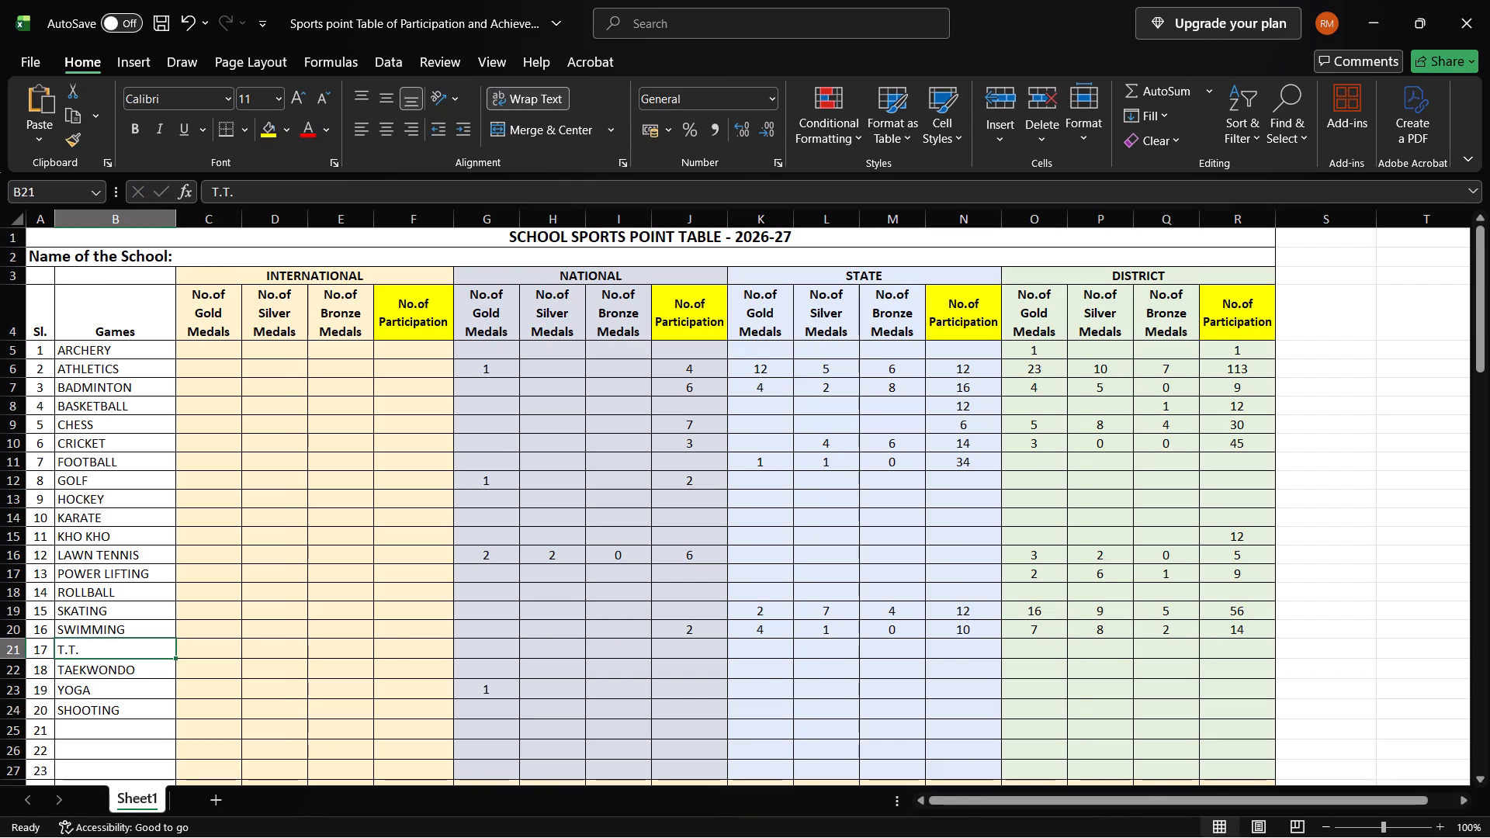
key("Right")
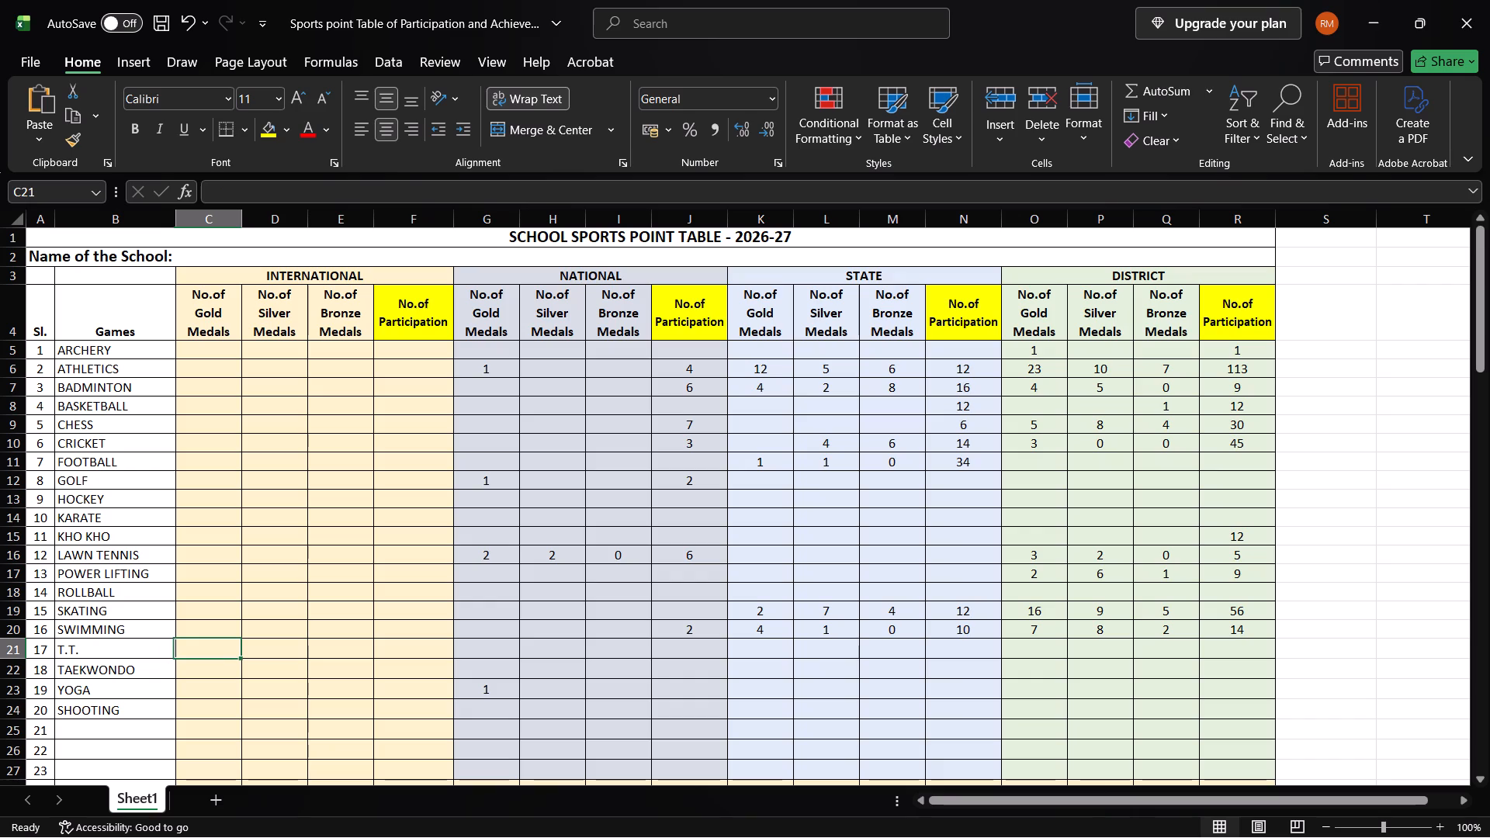
key("Right")
key("Right")
key("Right")
key("Right")
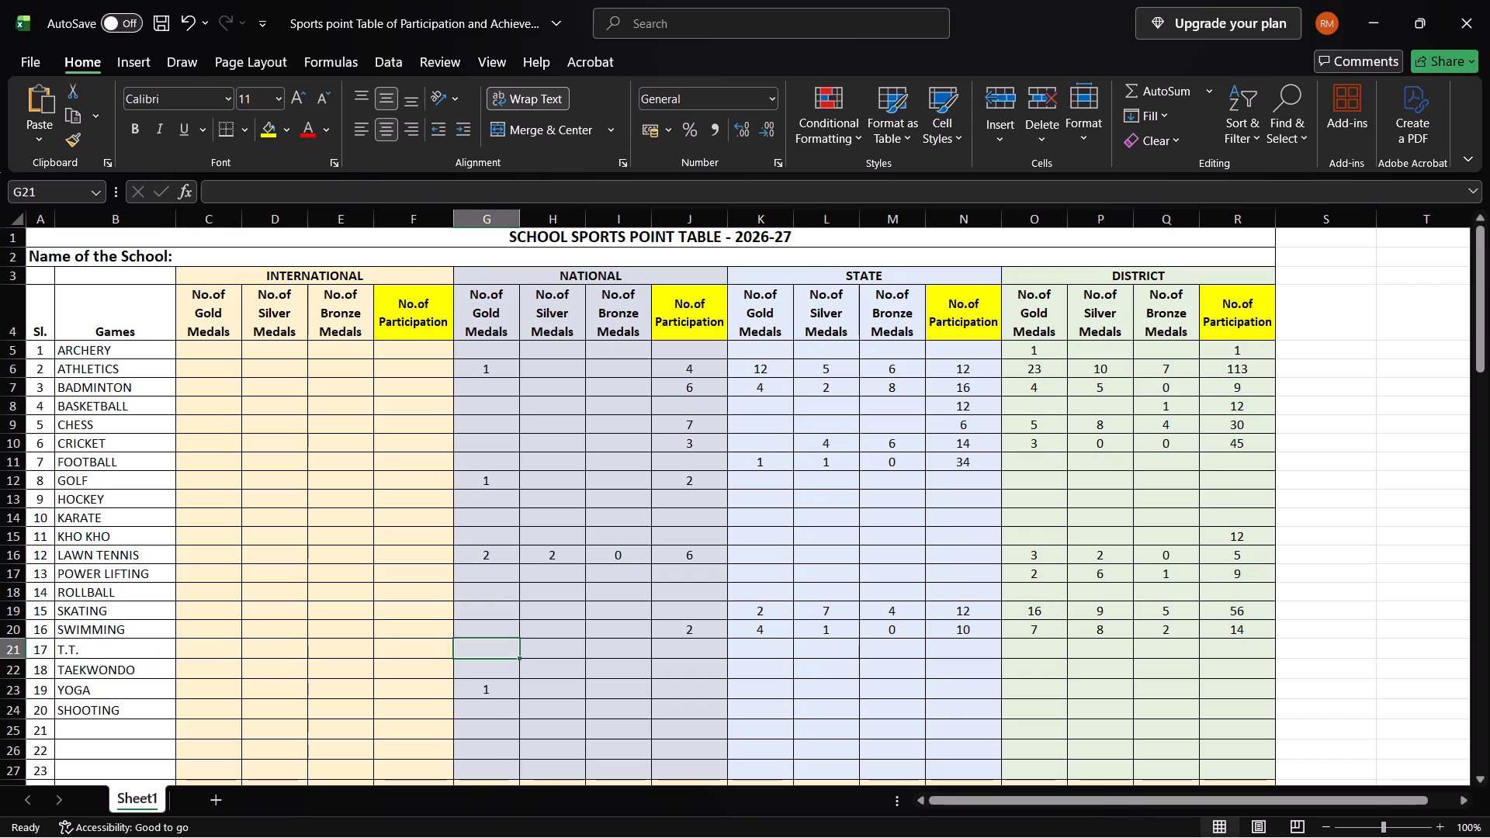
key("Right")
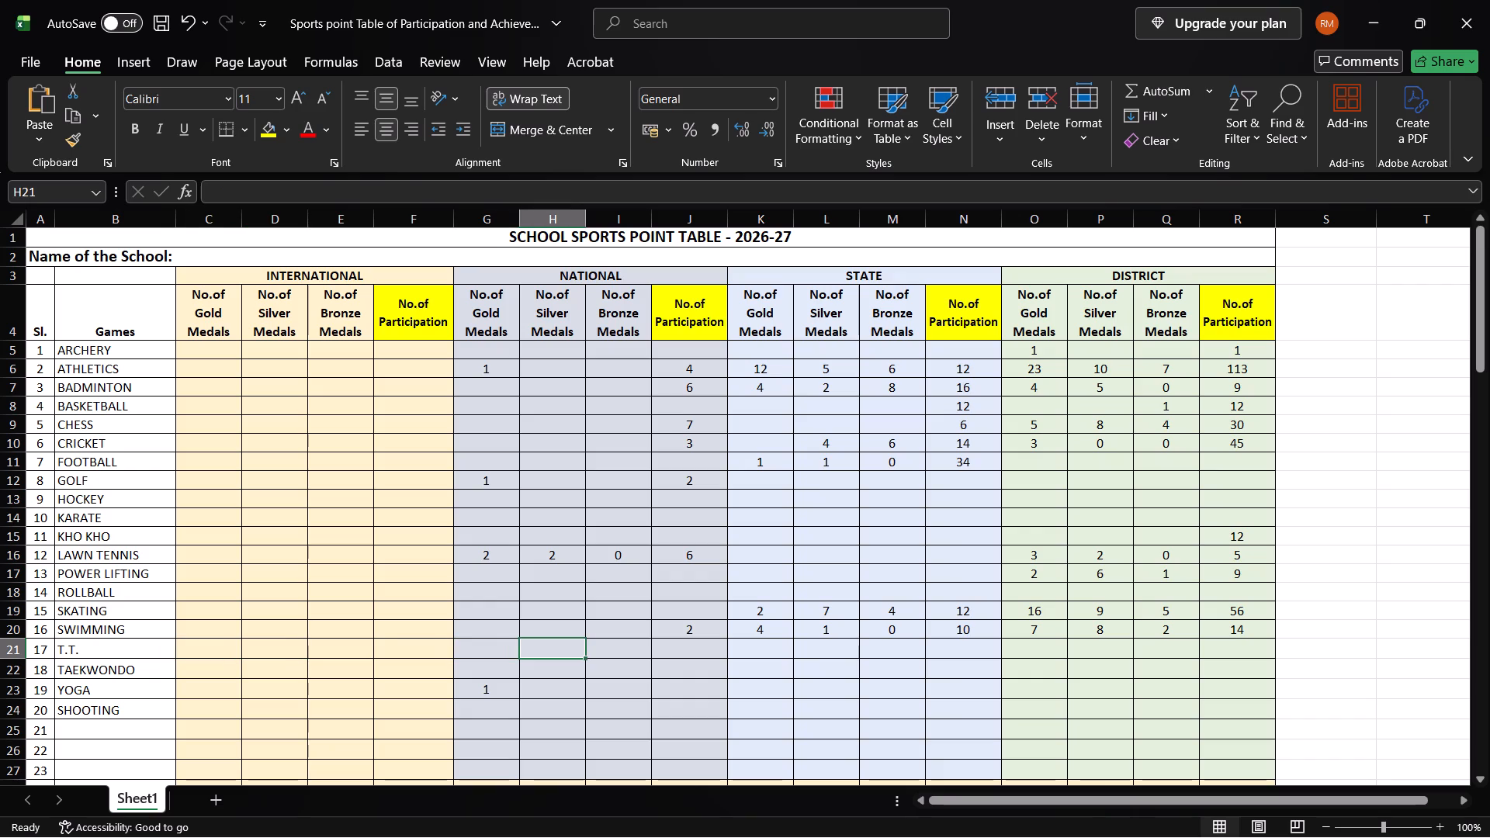
key("Left")
key("Right")
key("Right")
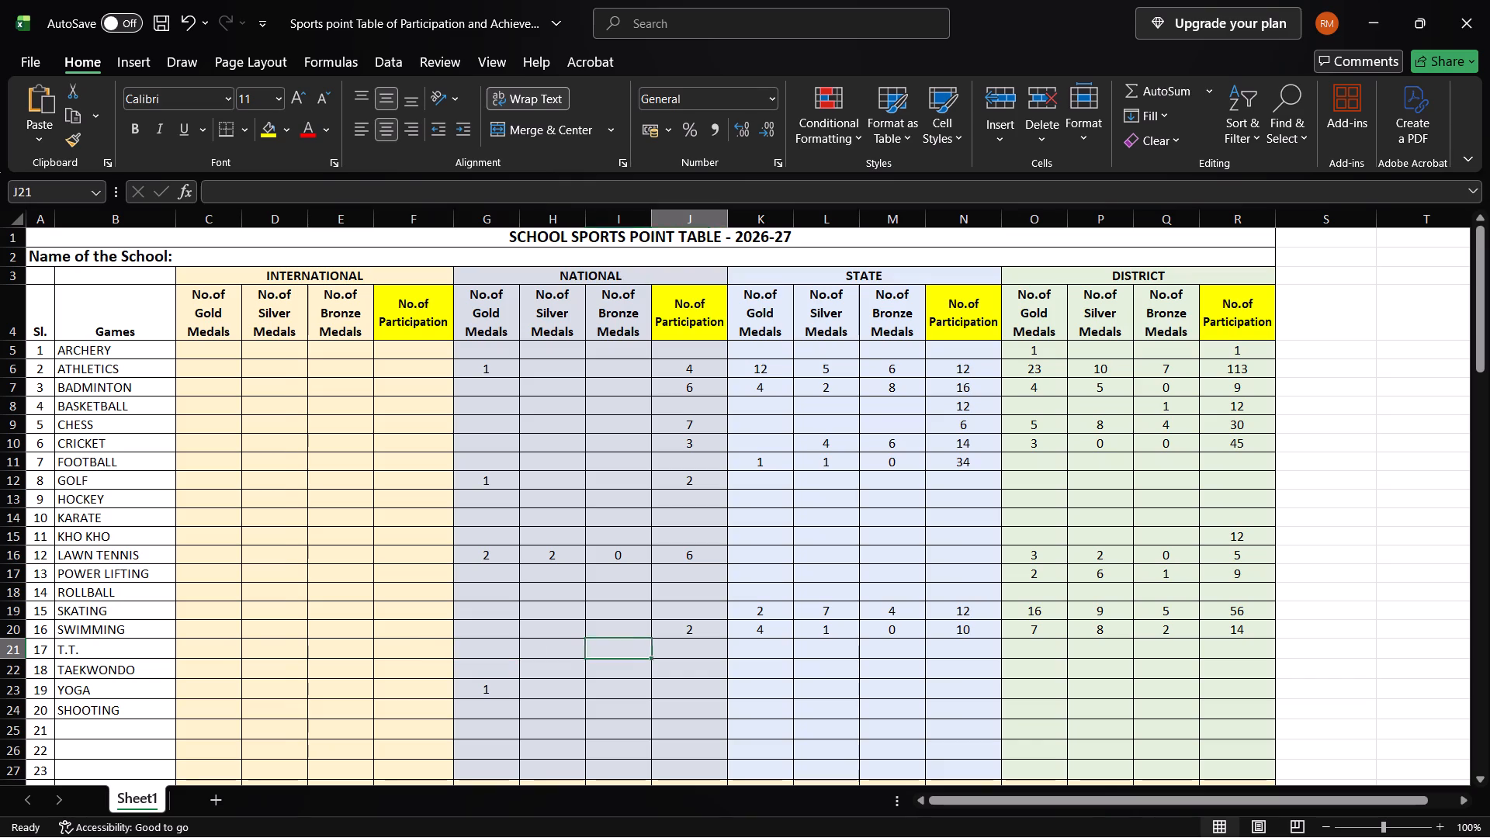
key("Right")
key("4")
key("Right")
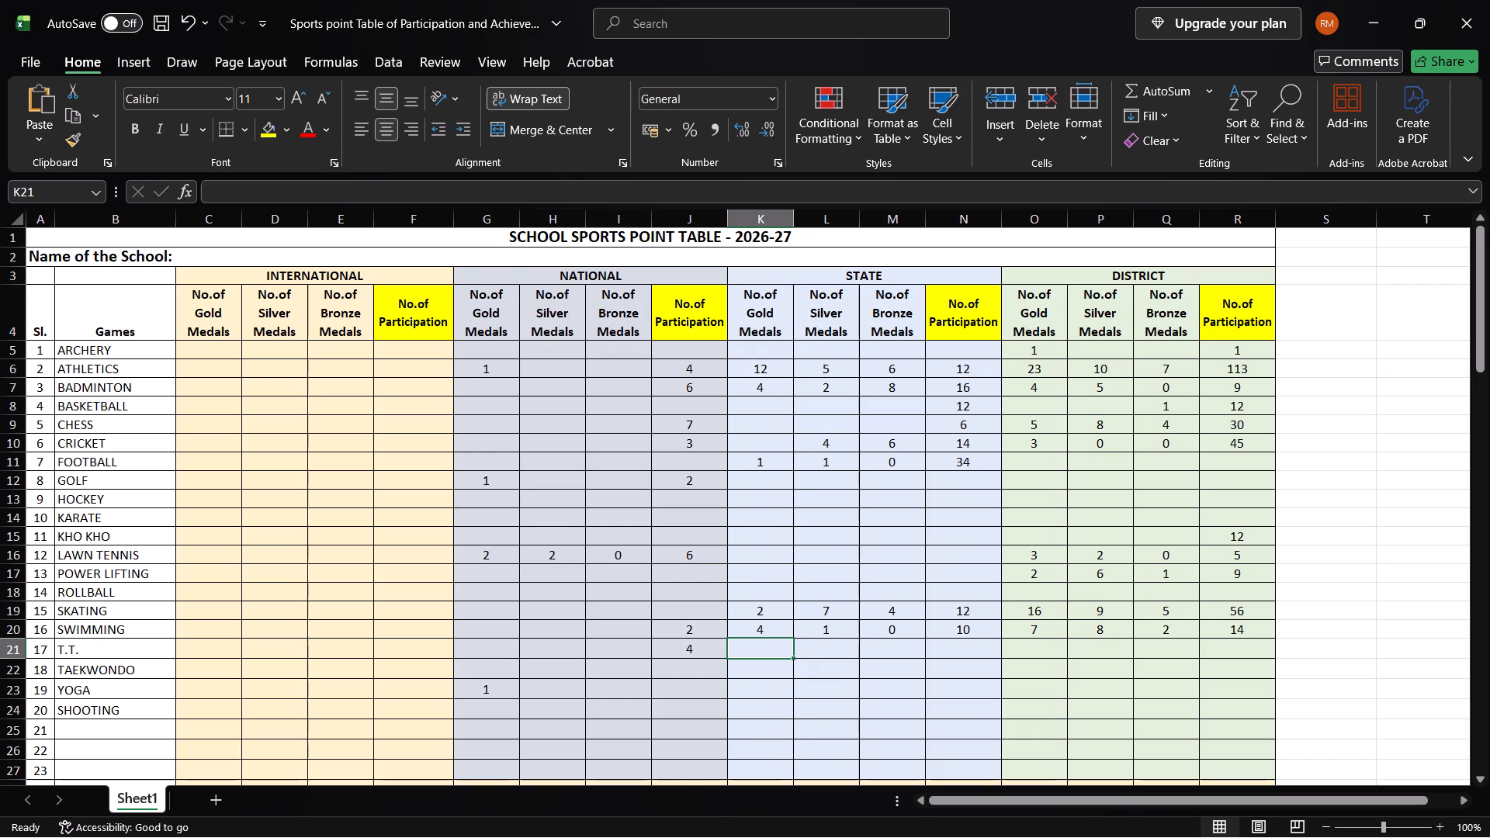
Enter T.T.'s state counts: 0 gold, 0 silver, 4 bronze and 8 participation.
key("0")
key("Right")
key("0")
key("Right")
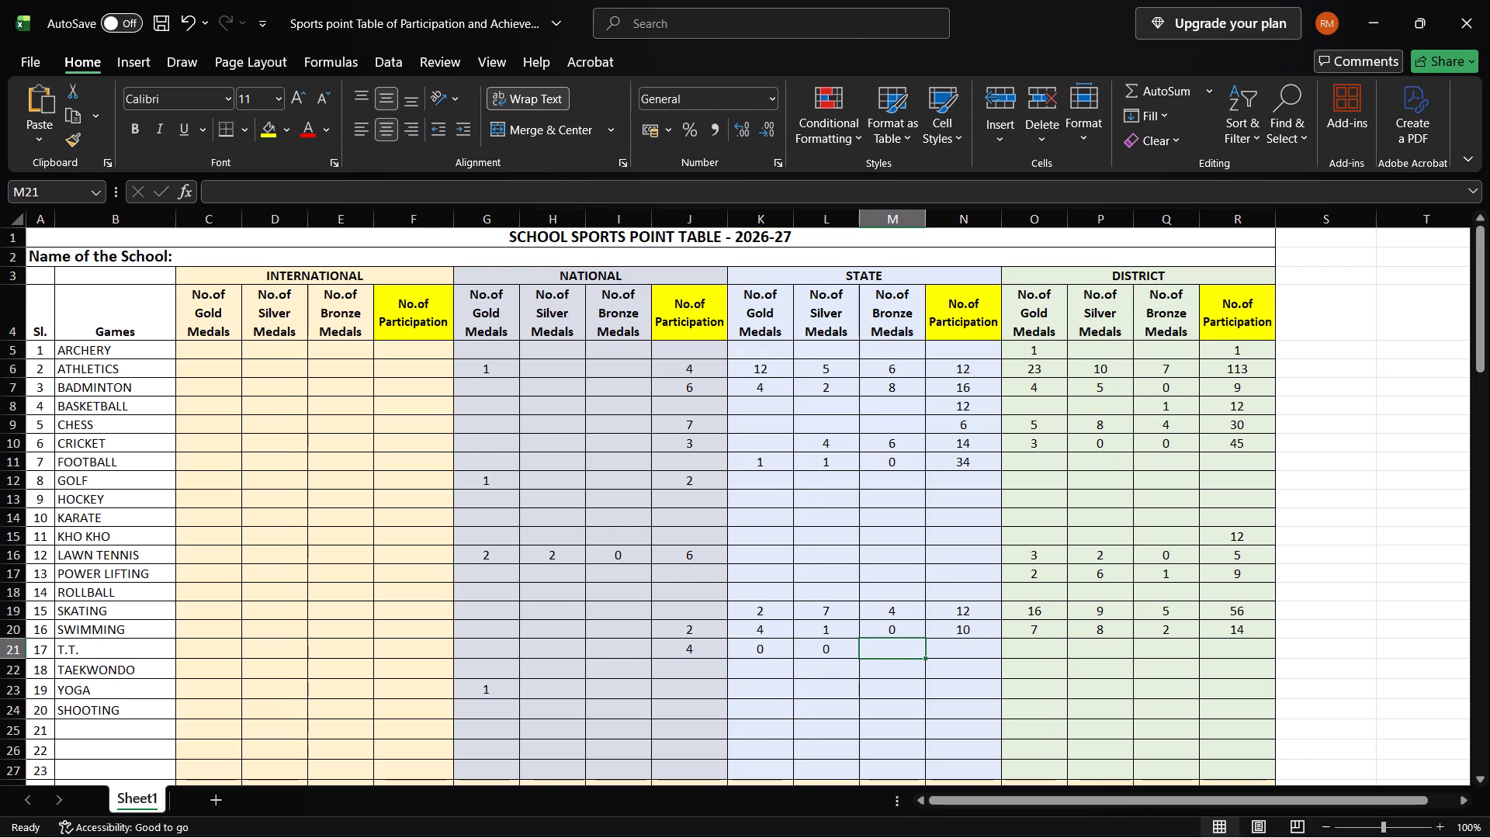
key("4")
key("Right")
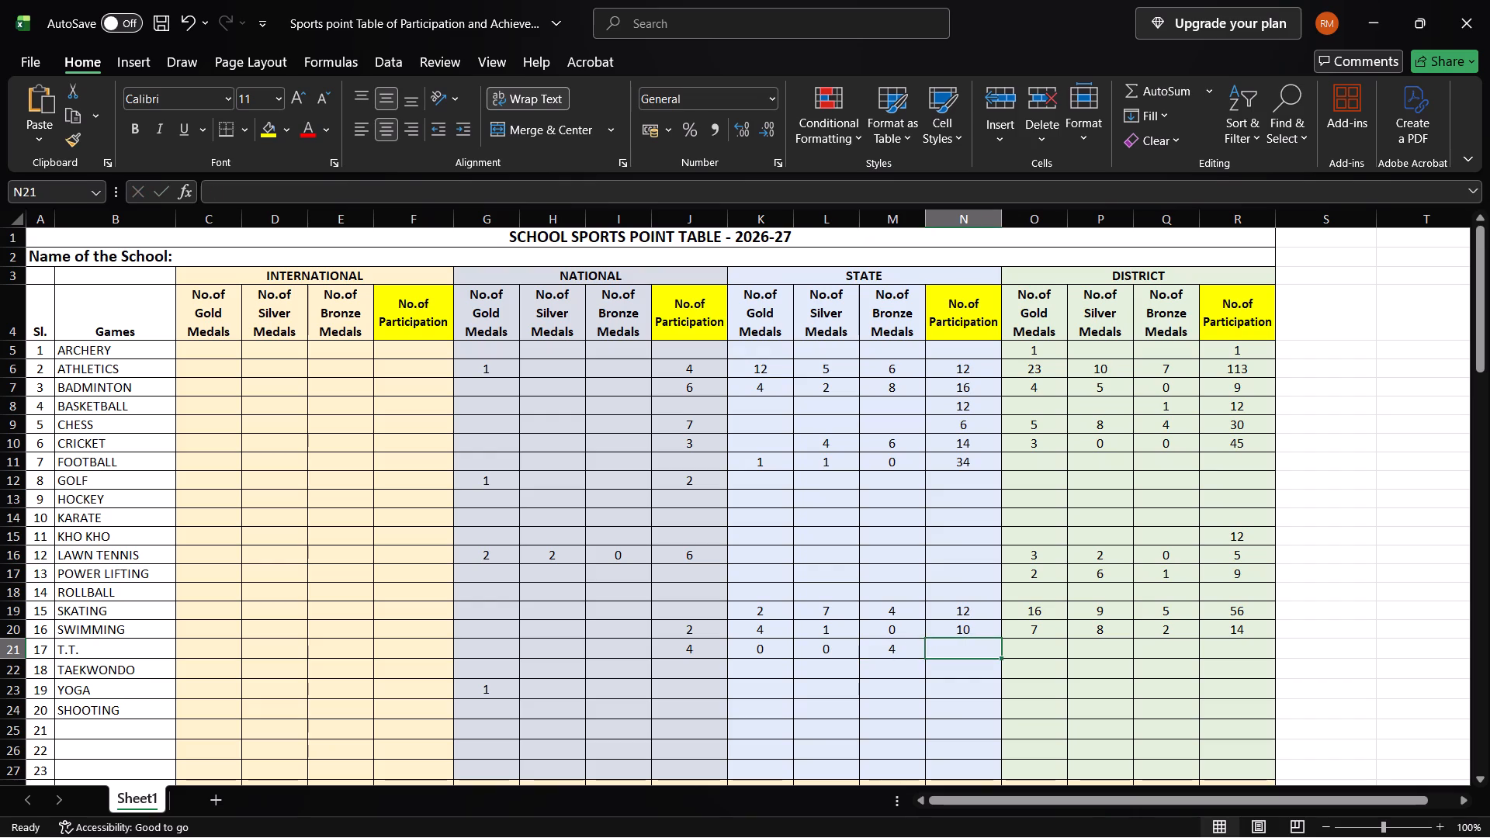
key("8")
key("Right")
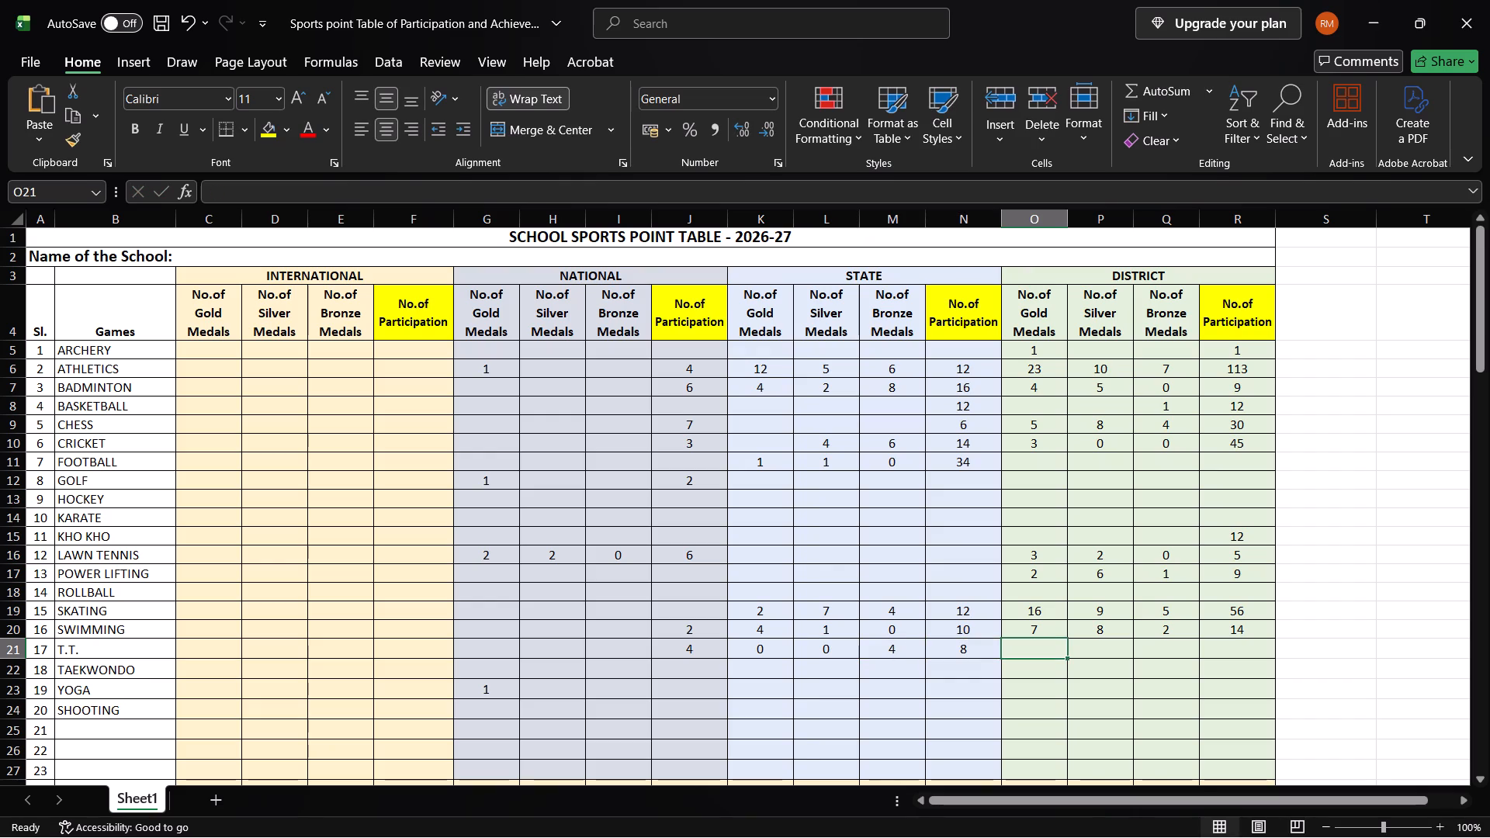
Enter T.T.'s district counts: 0 gold, 0 silver, 2 bronze and 7 participation.
key("0")
key("Right")
key("0")
key("Right")
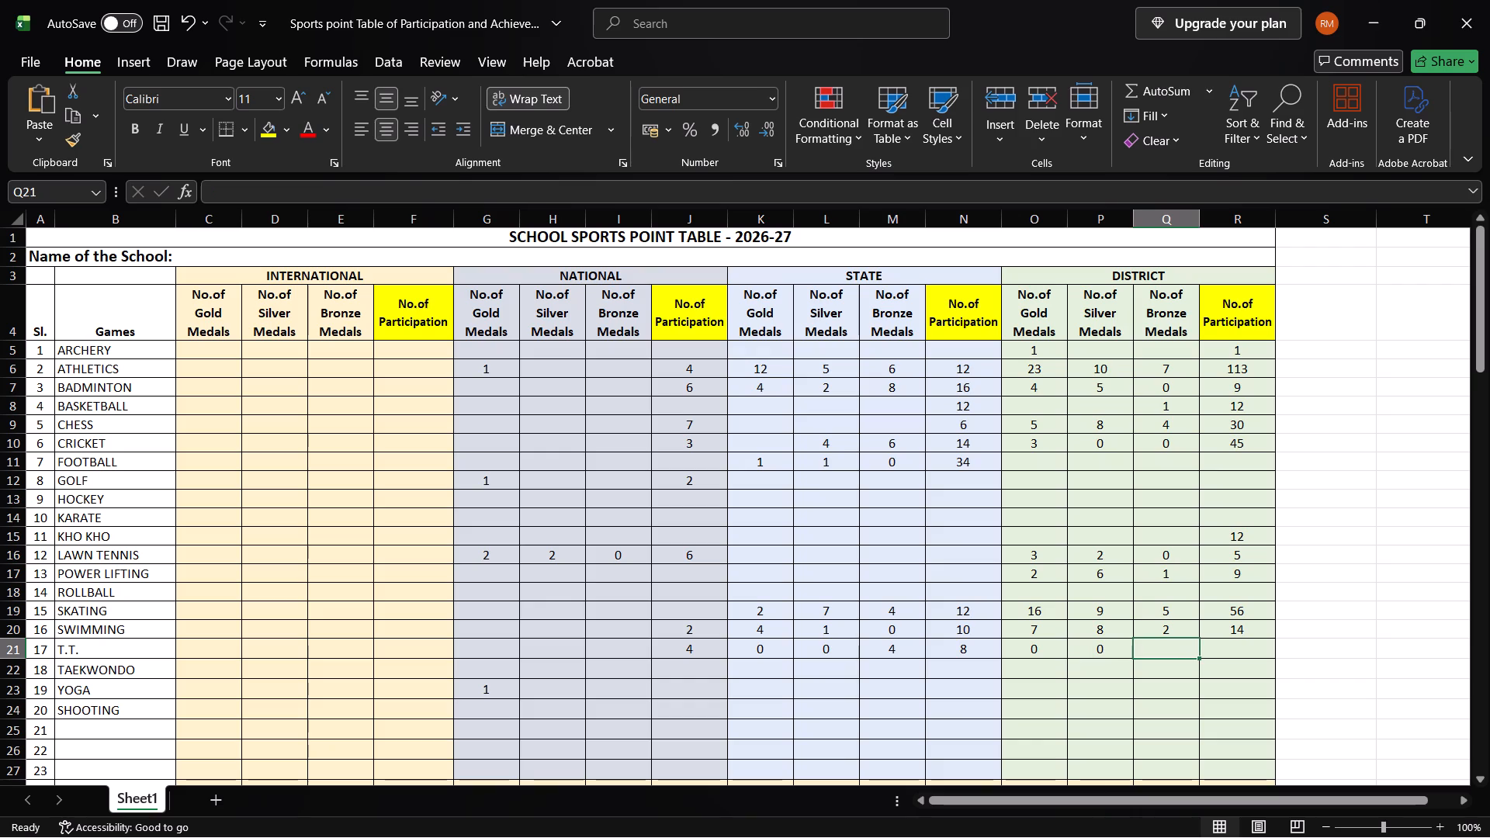
key("2")
key("Right")
key("7")
key("Down")
Enter Taekwondo's state participation count of 1, leaving its national counts and state medal counts blank.
key("Left")
key("Left")
key("Left")
key("Left")
key("Left")
key("Left")
key("Left")
key("Left")
key("Left")
key("Left")
key("Left")
key("Left")
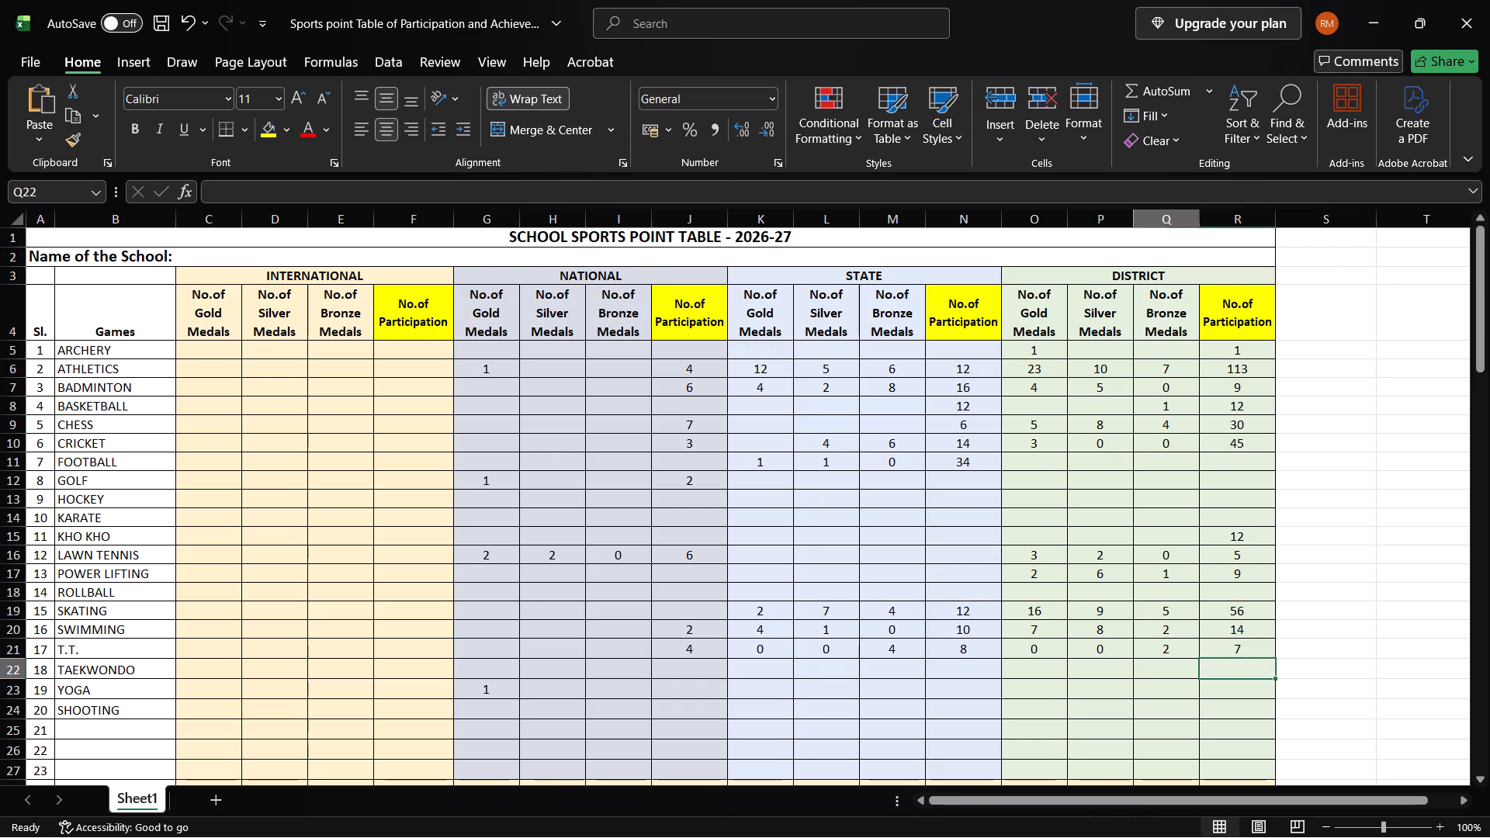
key("Left")
key("Left")
key("Left")
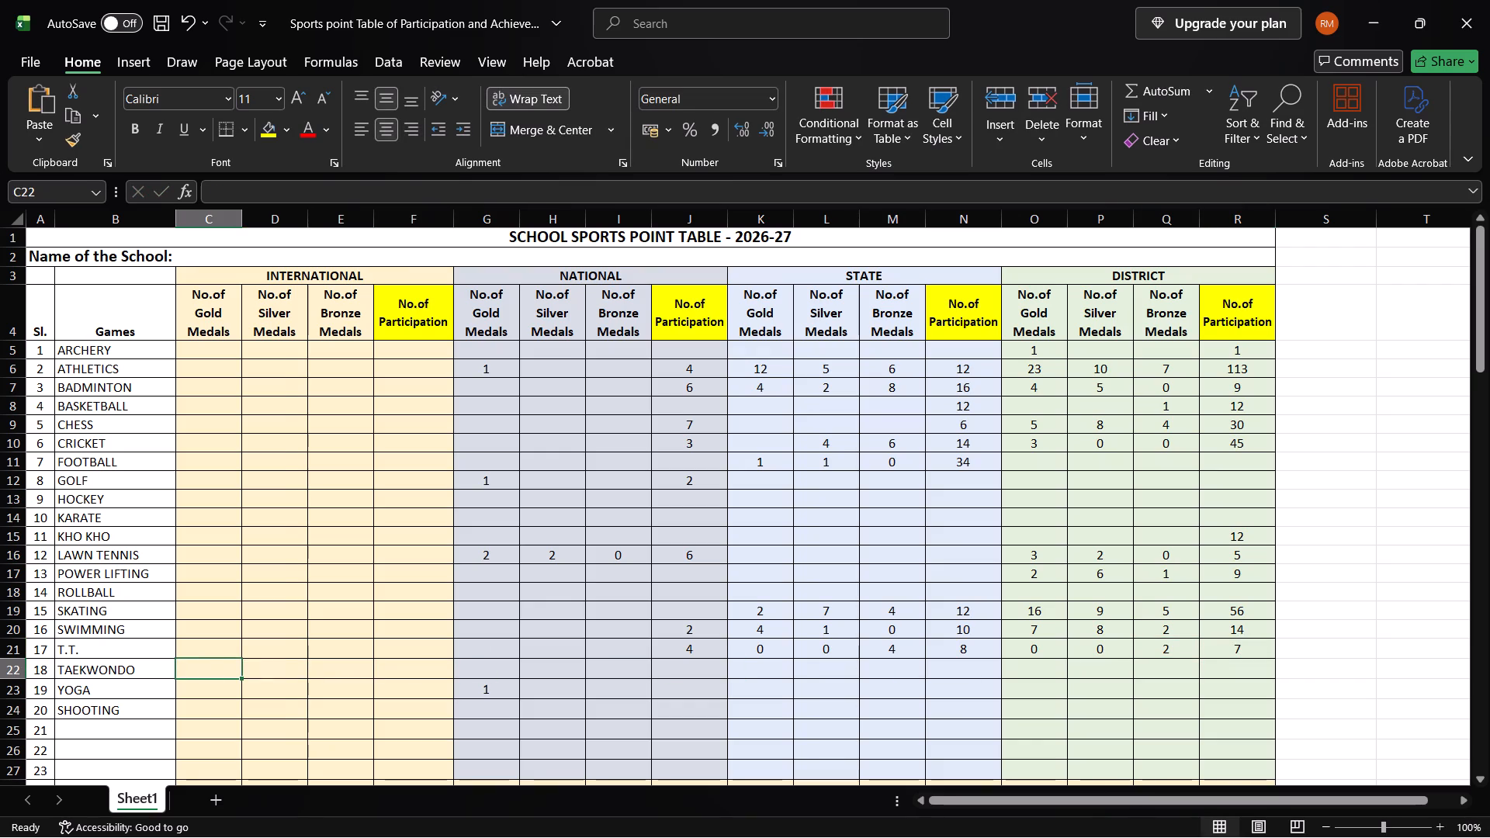
key("Right")
key("Right")
key("Right")
key("Right")
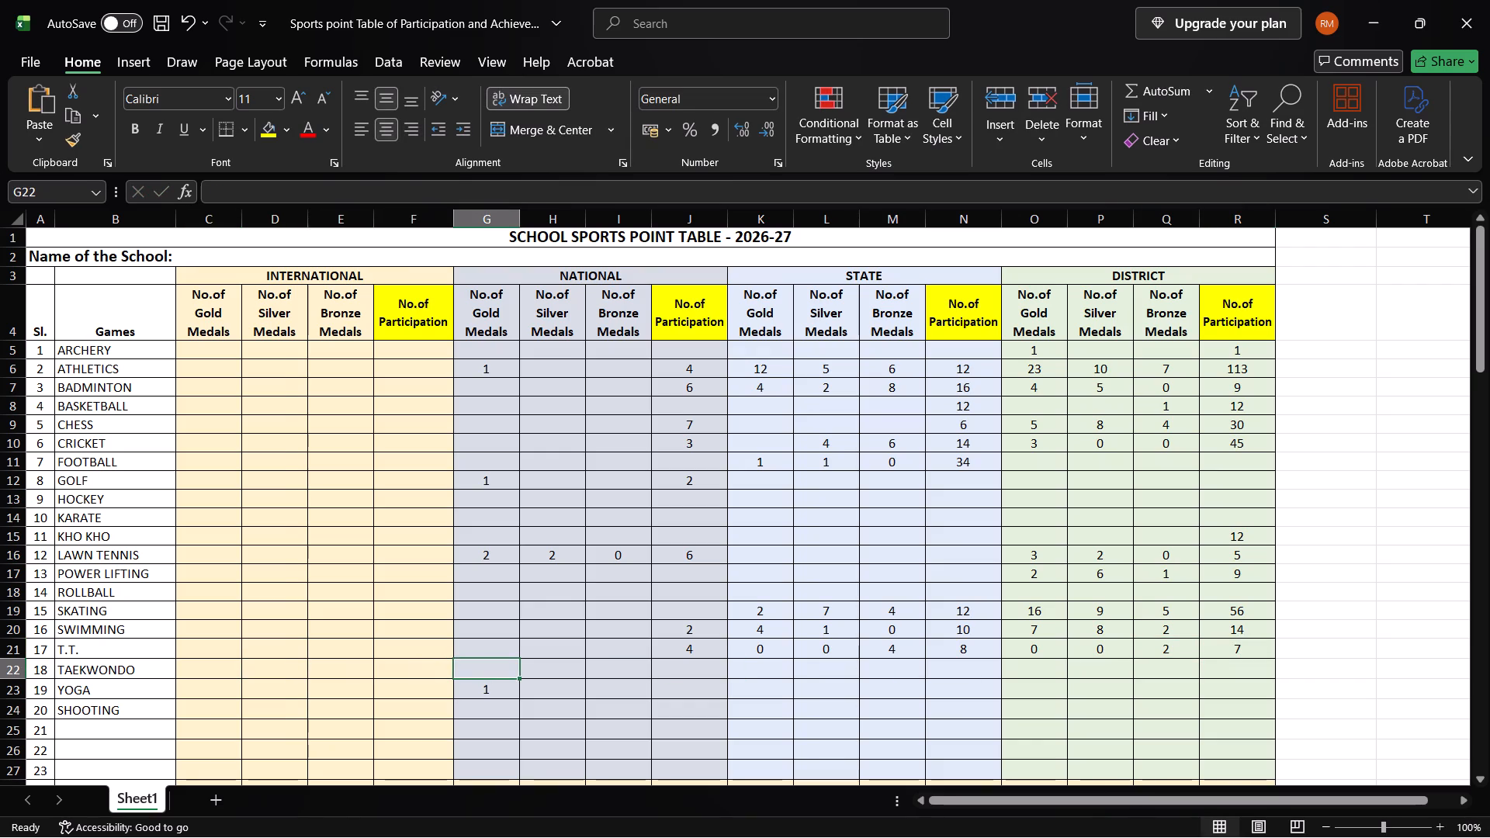
key("Right")
key("Right")
key("Right")
key("Right")
key("Right")
key("Right")
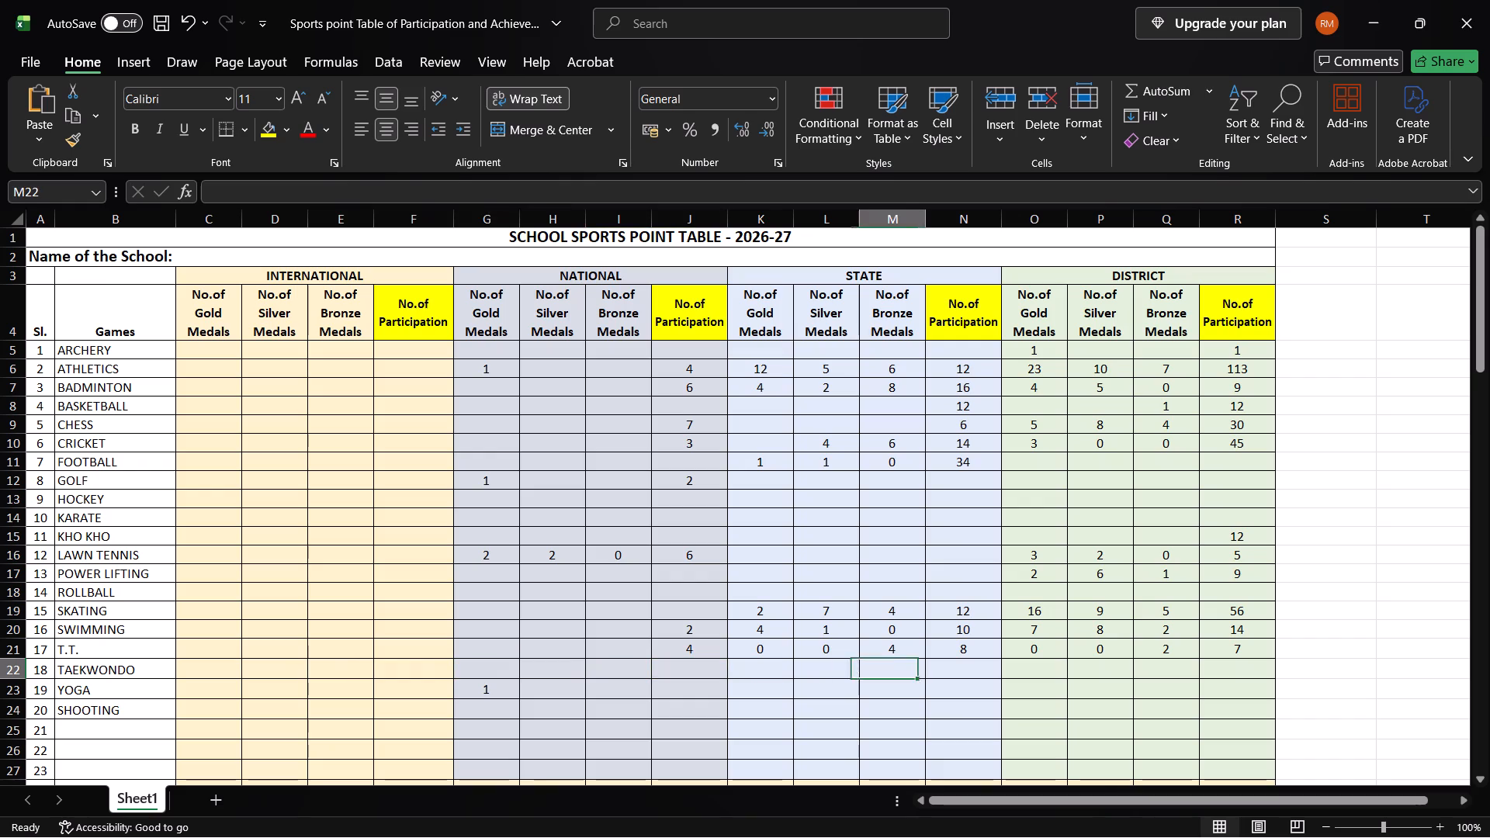
key("Right")
key("1")
key("Right")
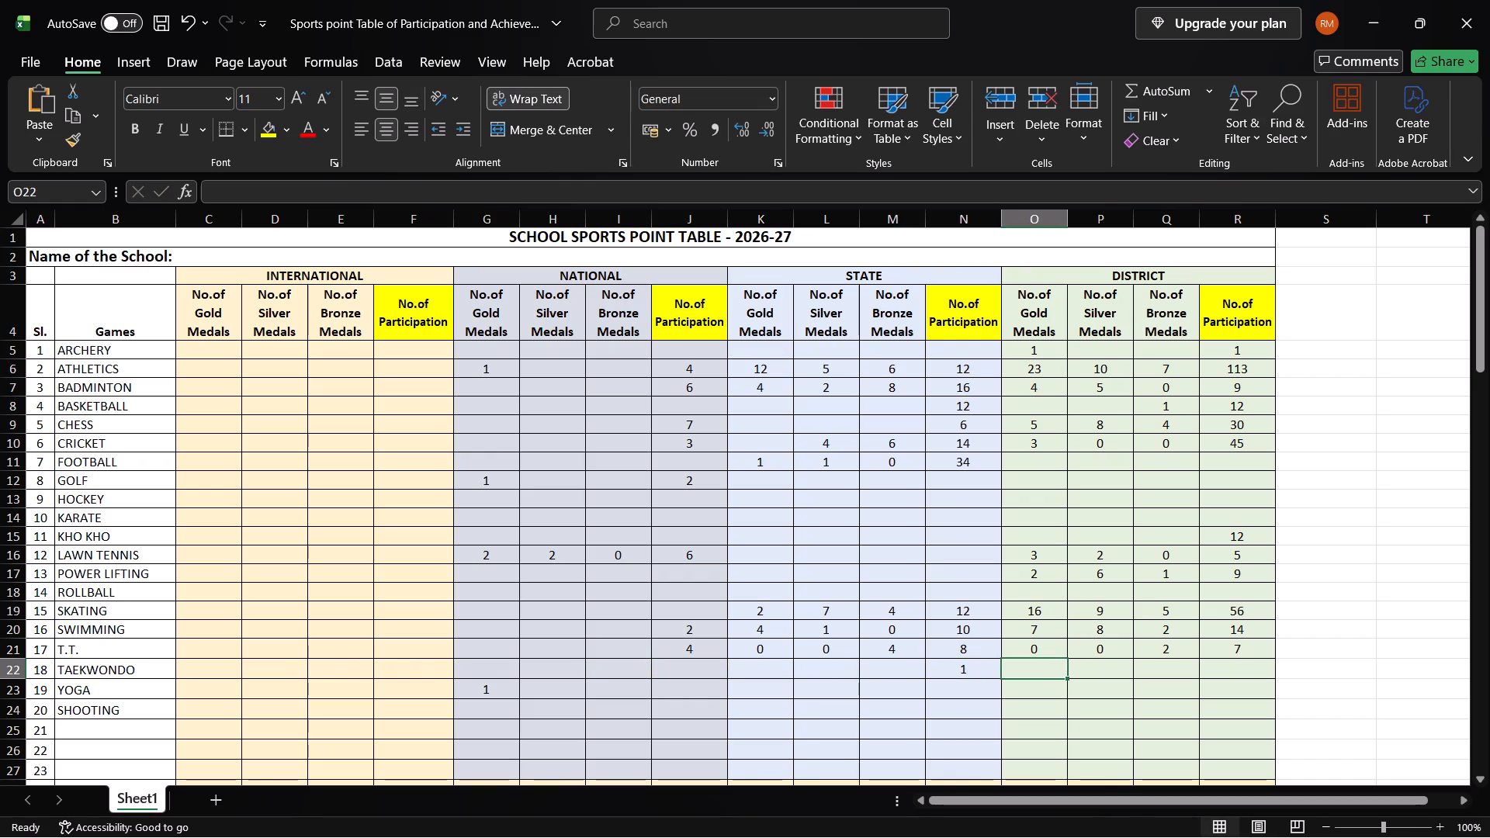
Enter Taekwondo's district counts: 27 gold, 8 silver, 4 bronze and 15 participation.
key("2")
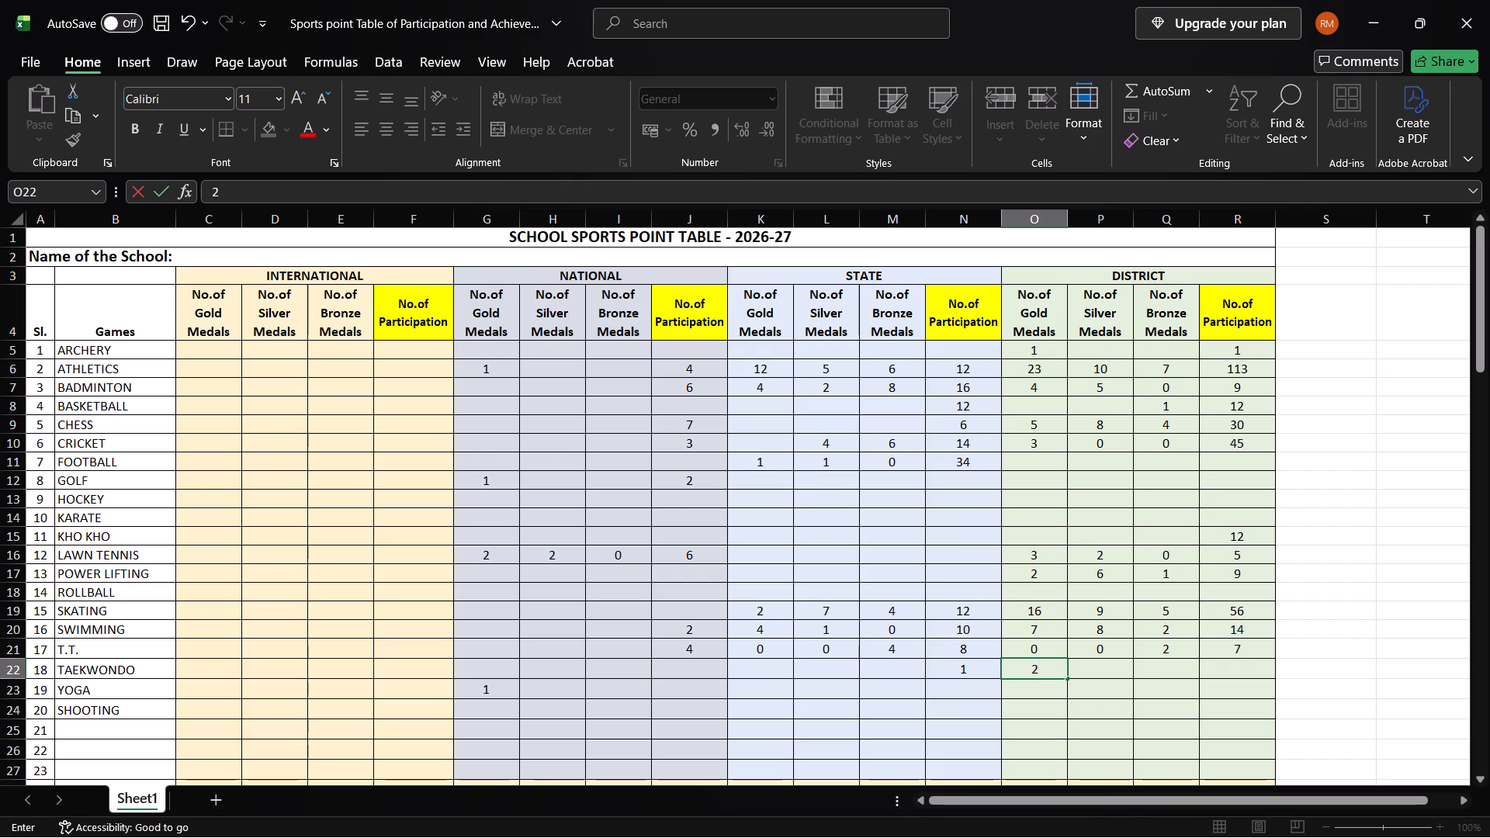
key("7")
key("Right")
key("8")
key("Right")
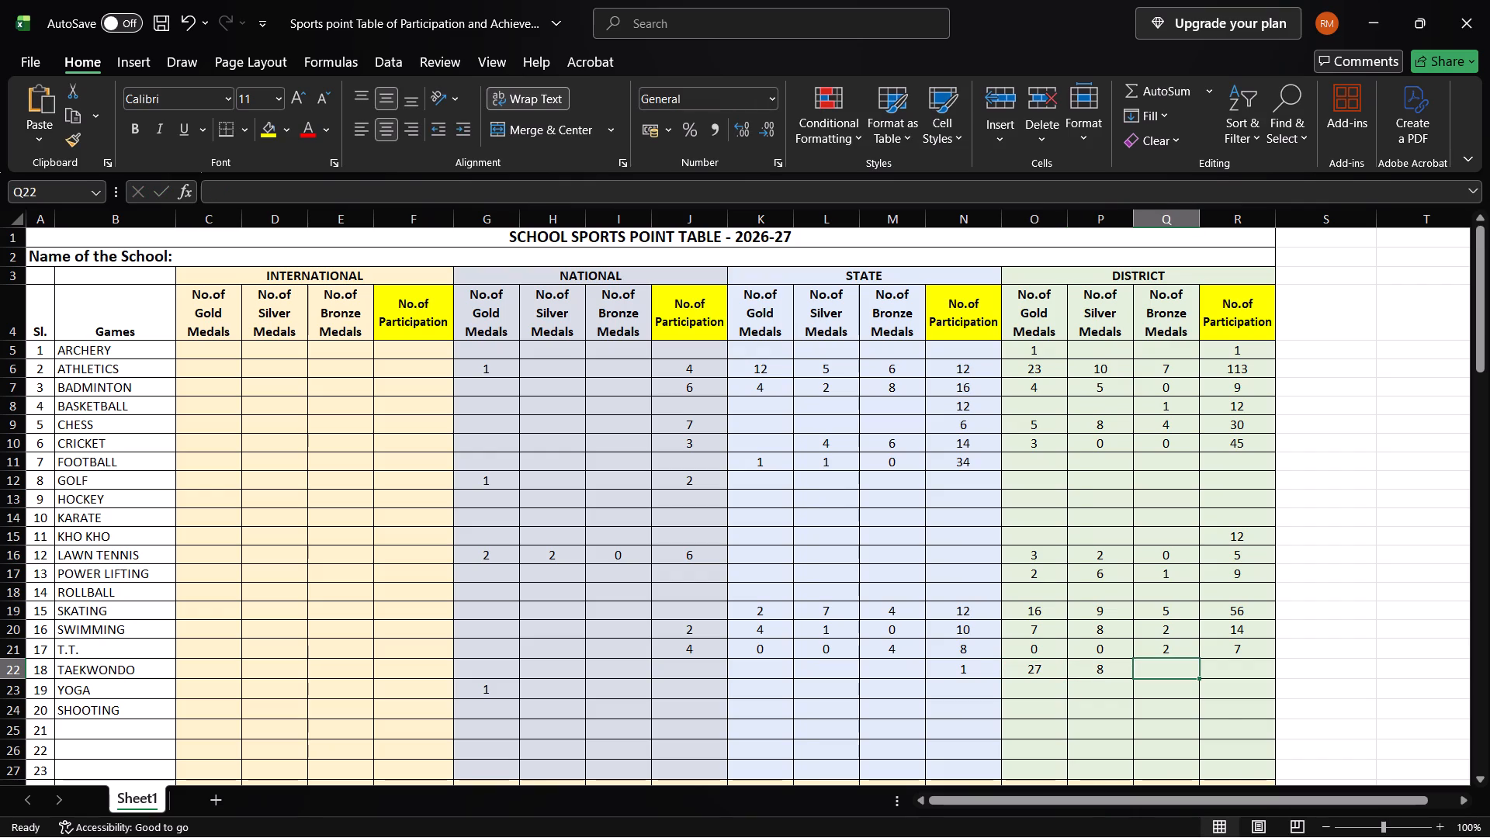
key("4")
key("Right")
type("15")
key("Down")
Enter Yoga's national participation count of 1, leaving the national silver and bronze counts blank.
key("Left")
key("Left")
key("Left")
key("Left")
key("Left")
key("Left")
key("Left")
key("Left")
key("Left")
key("Left")
key("Left")
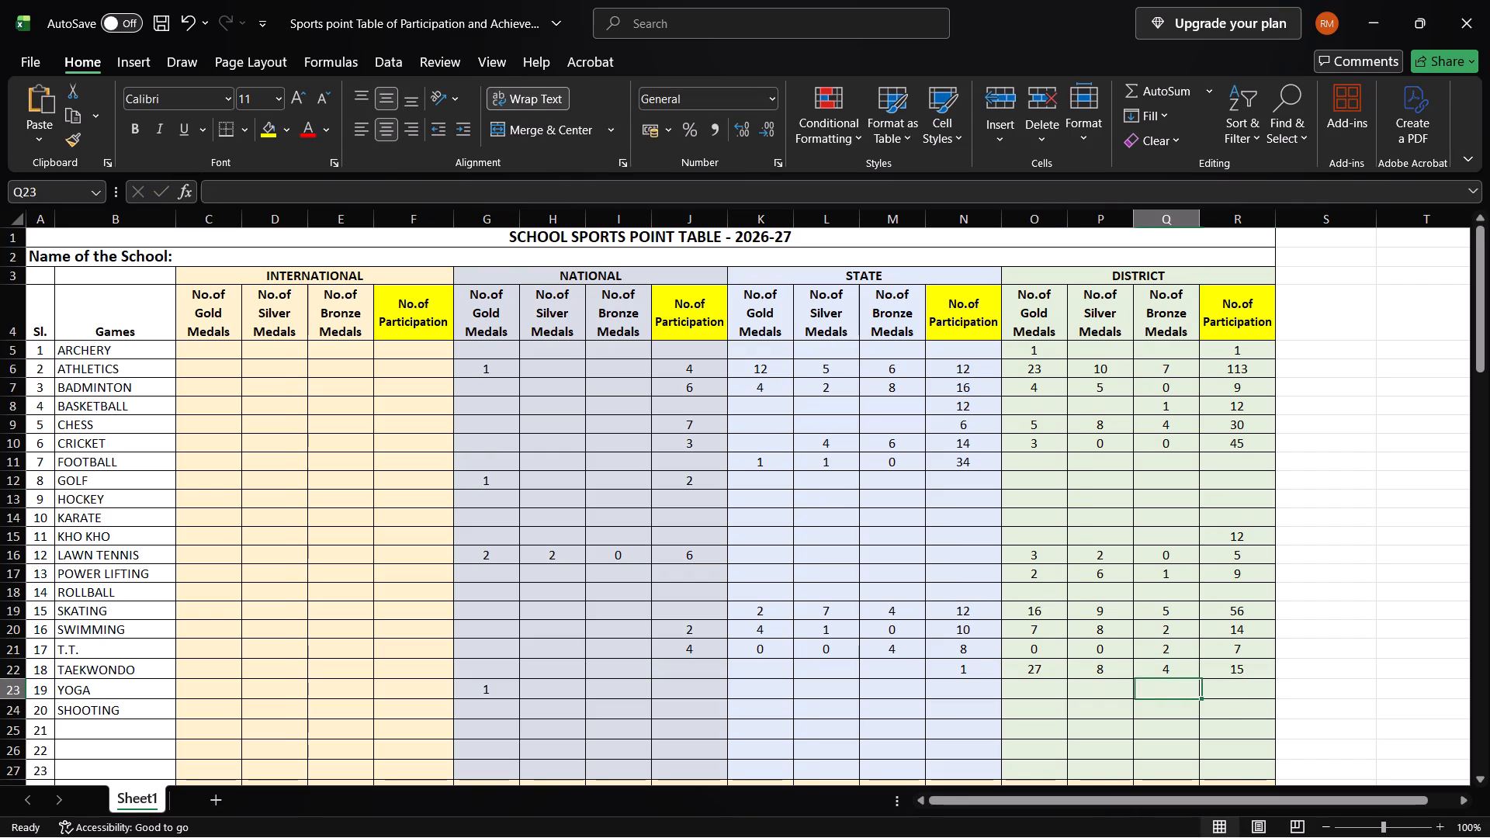
key("Left")
key("Left")
key("Left")
key("Left")
key("Left")
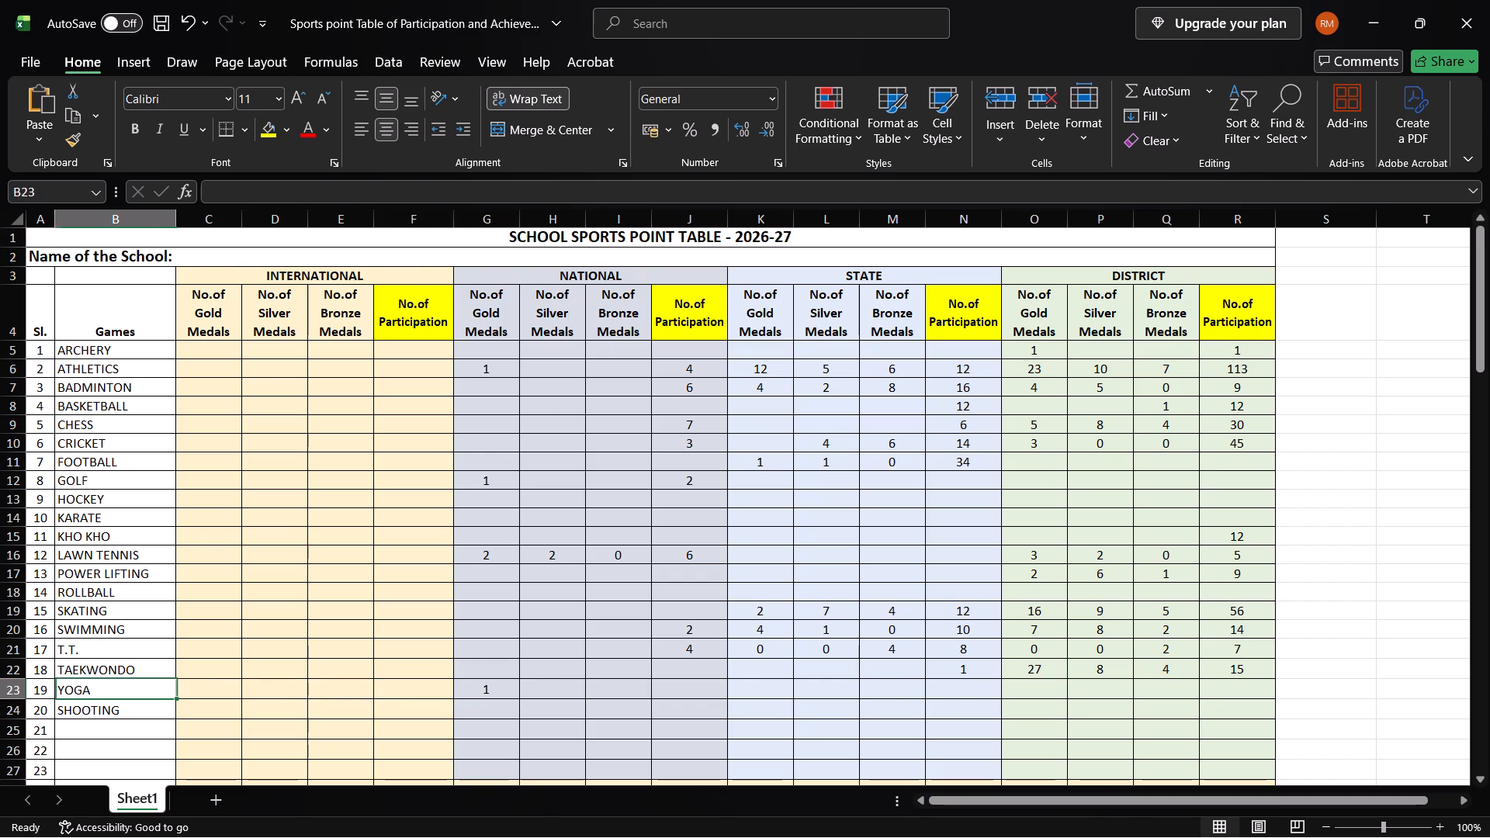
key("Right")
key("Right")
key("Right")
key("Right")
key("Right")
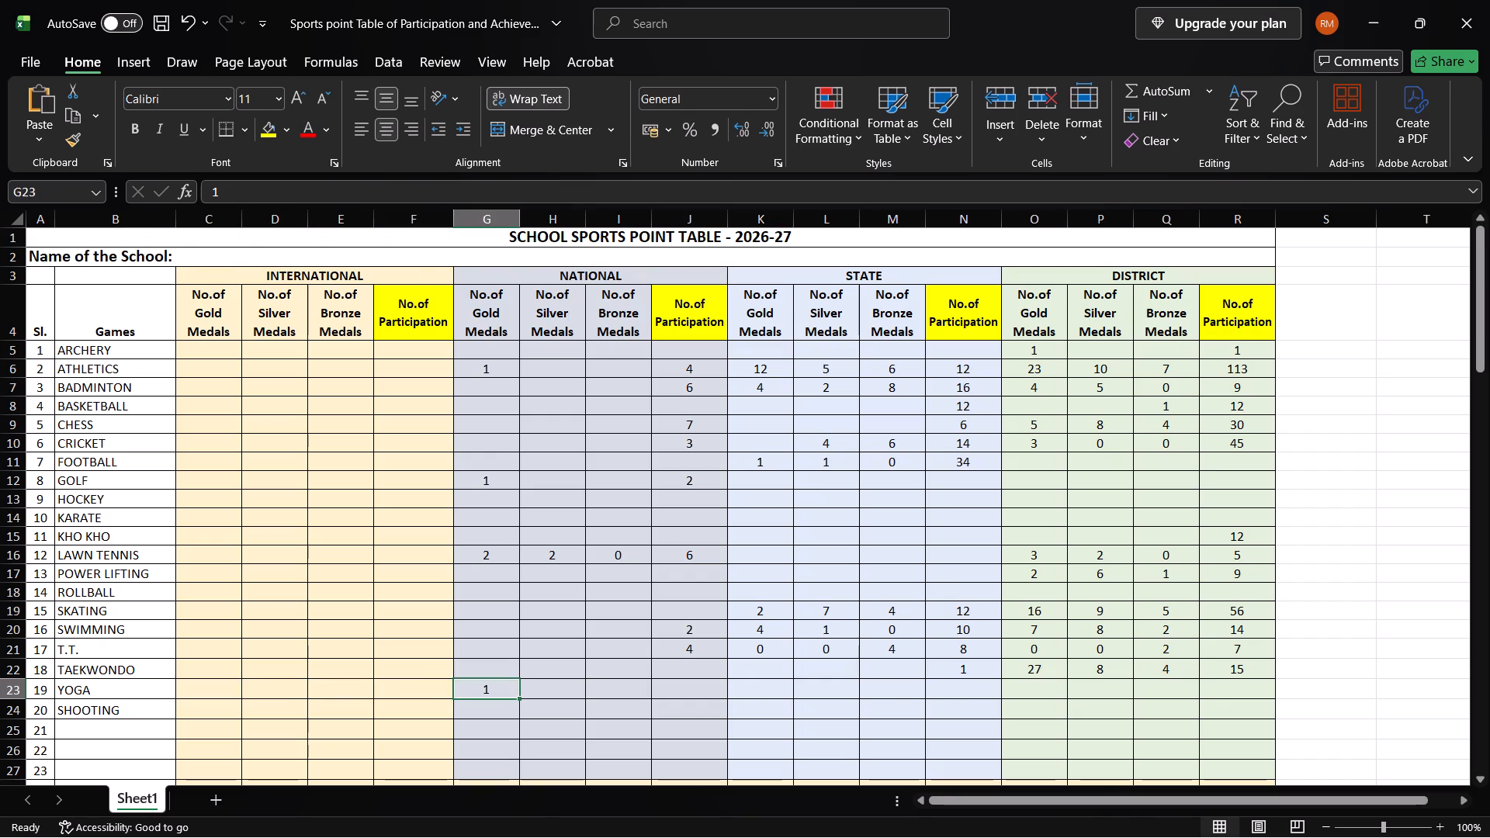
key("Right")
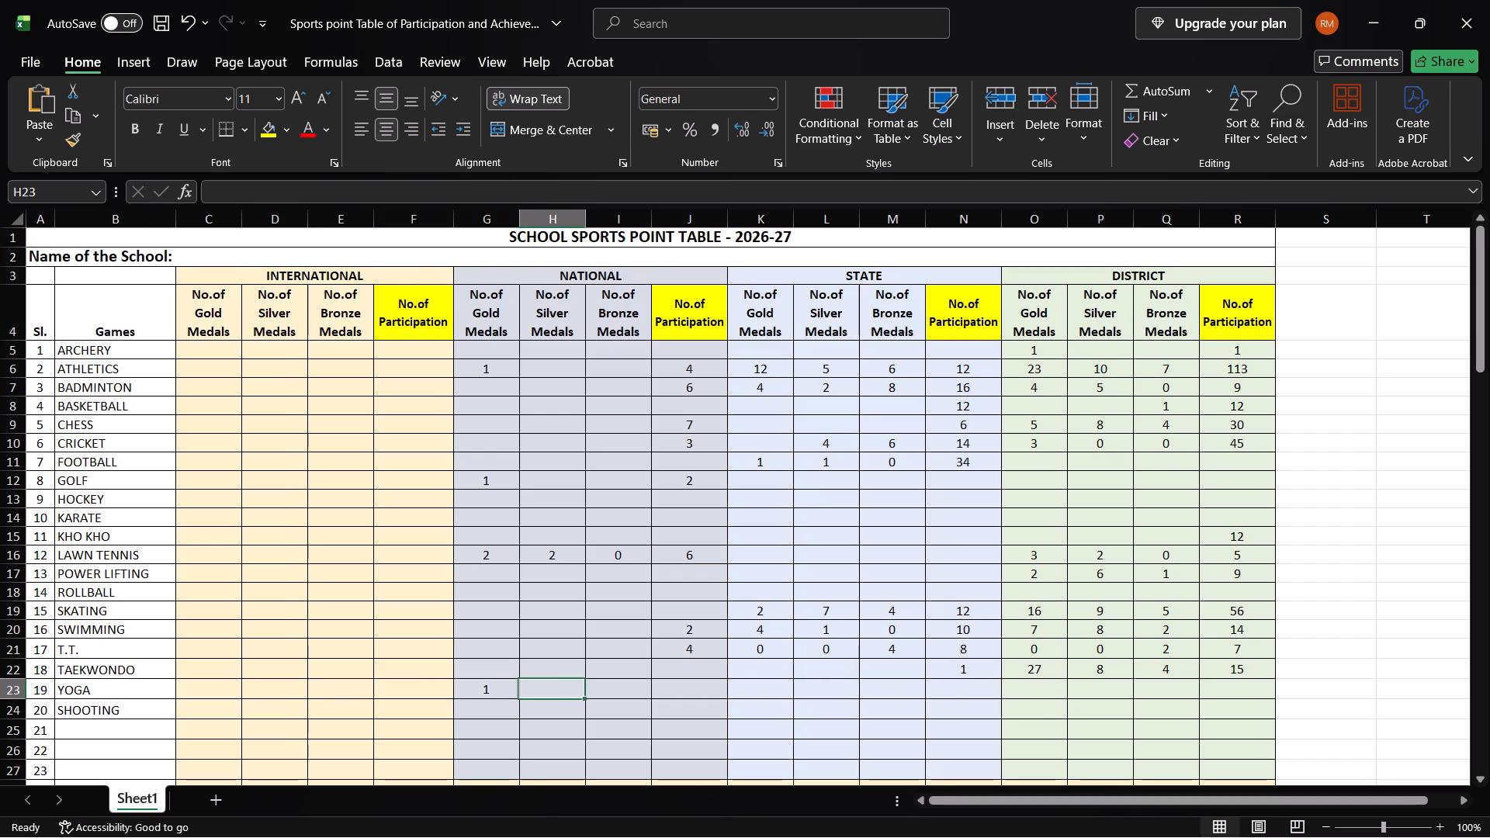
key("Right")
key("Right")
key("1")
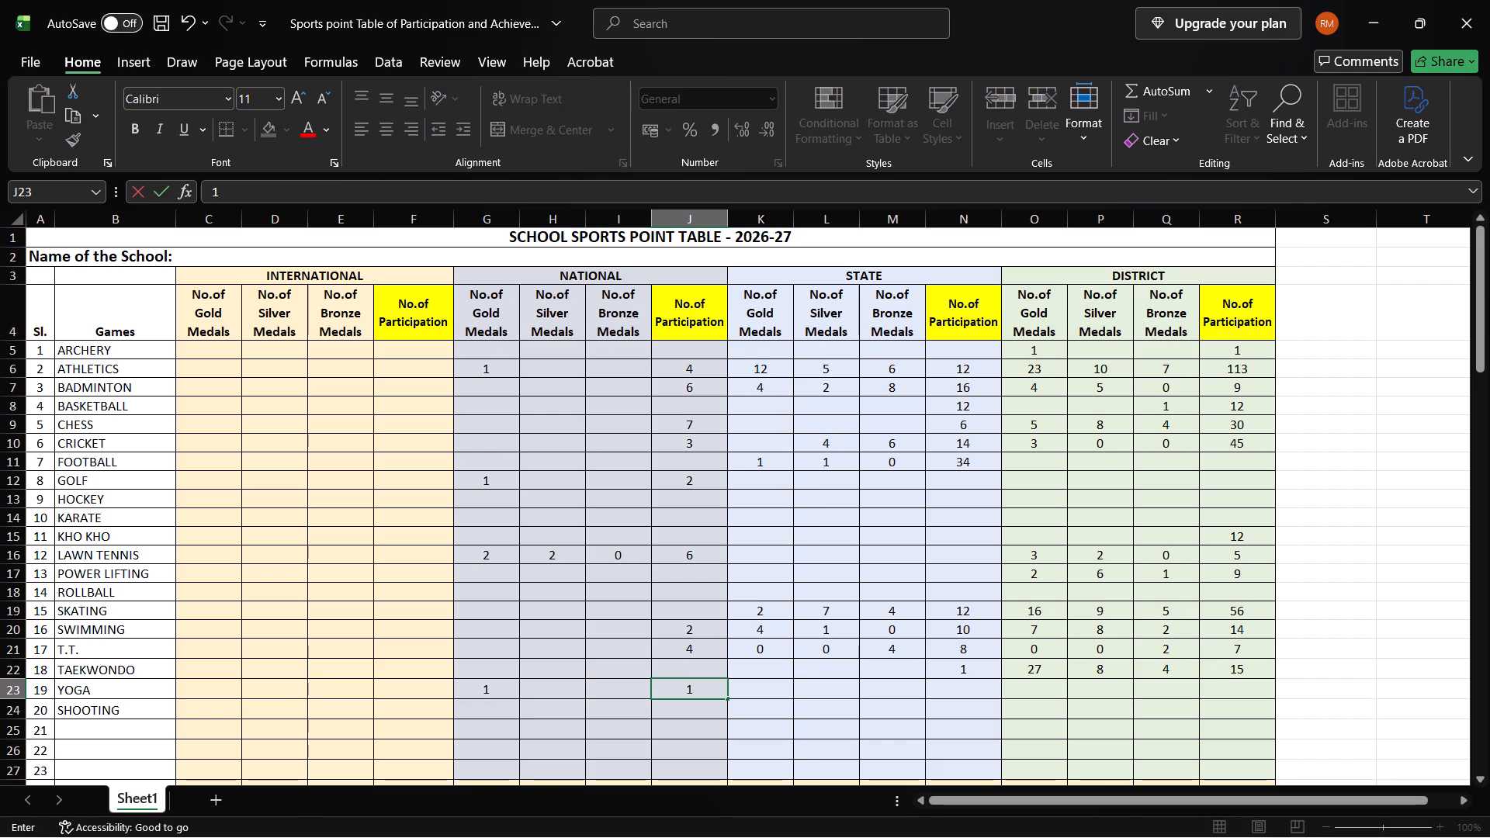
key("Right")
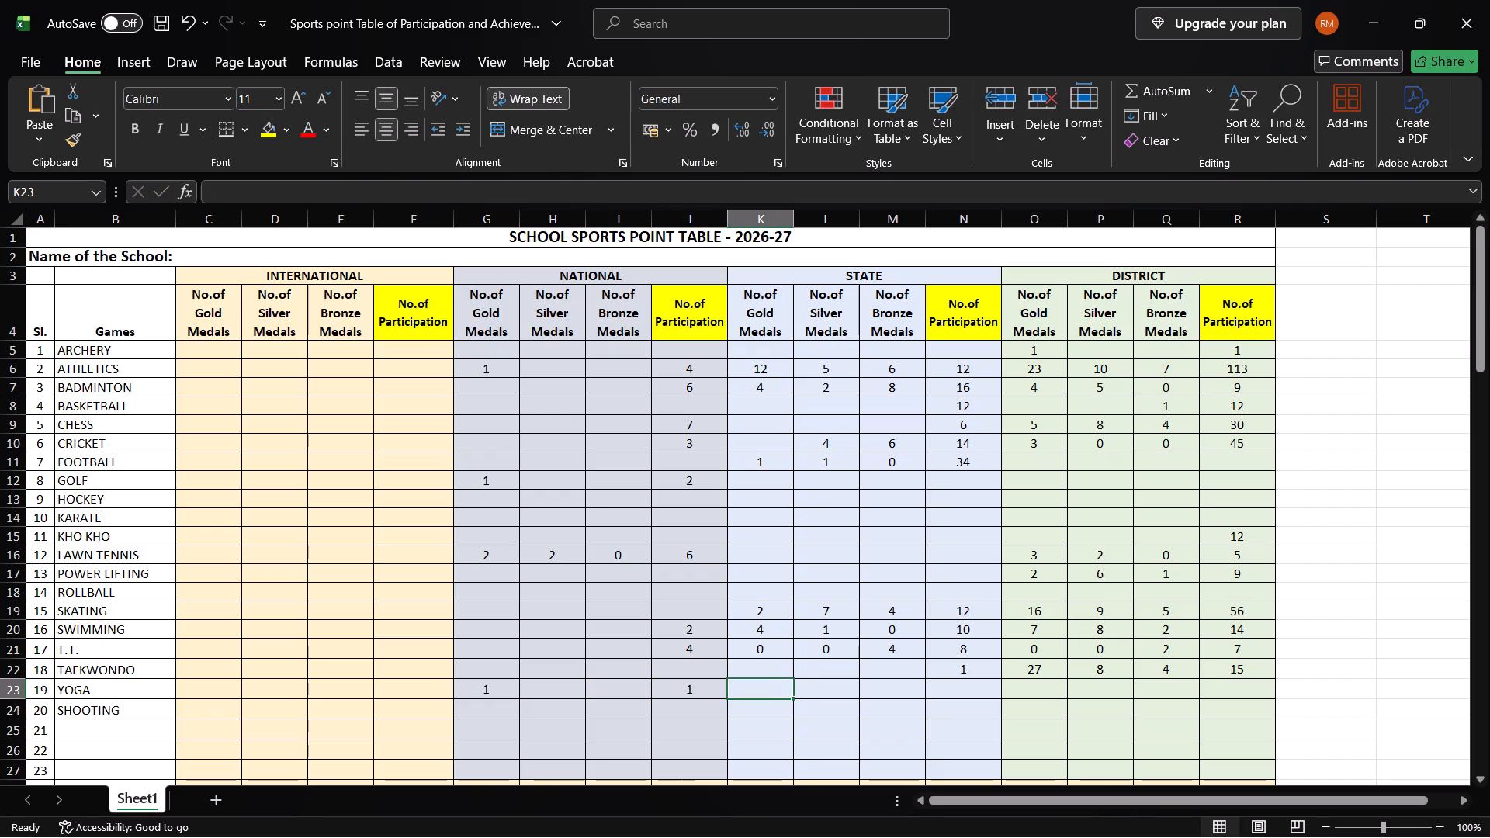
Enter Yoga's district counts of 1 bronze and 4 participation, leaving its state counts and district gold and silver blank.
key("Right")
key("Right")
key("Right")
key("Right")
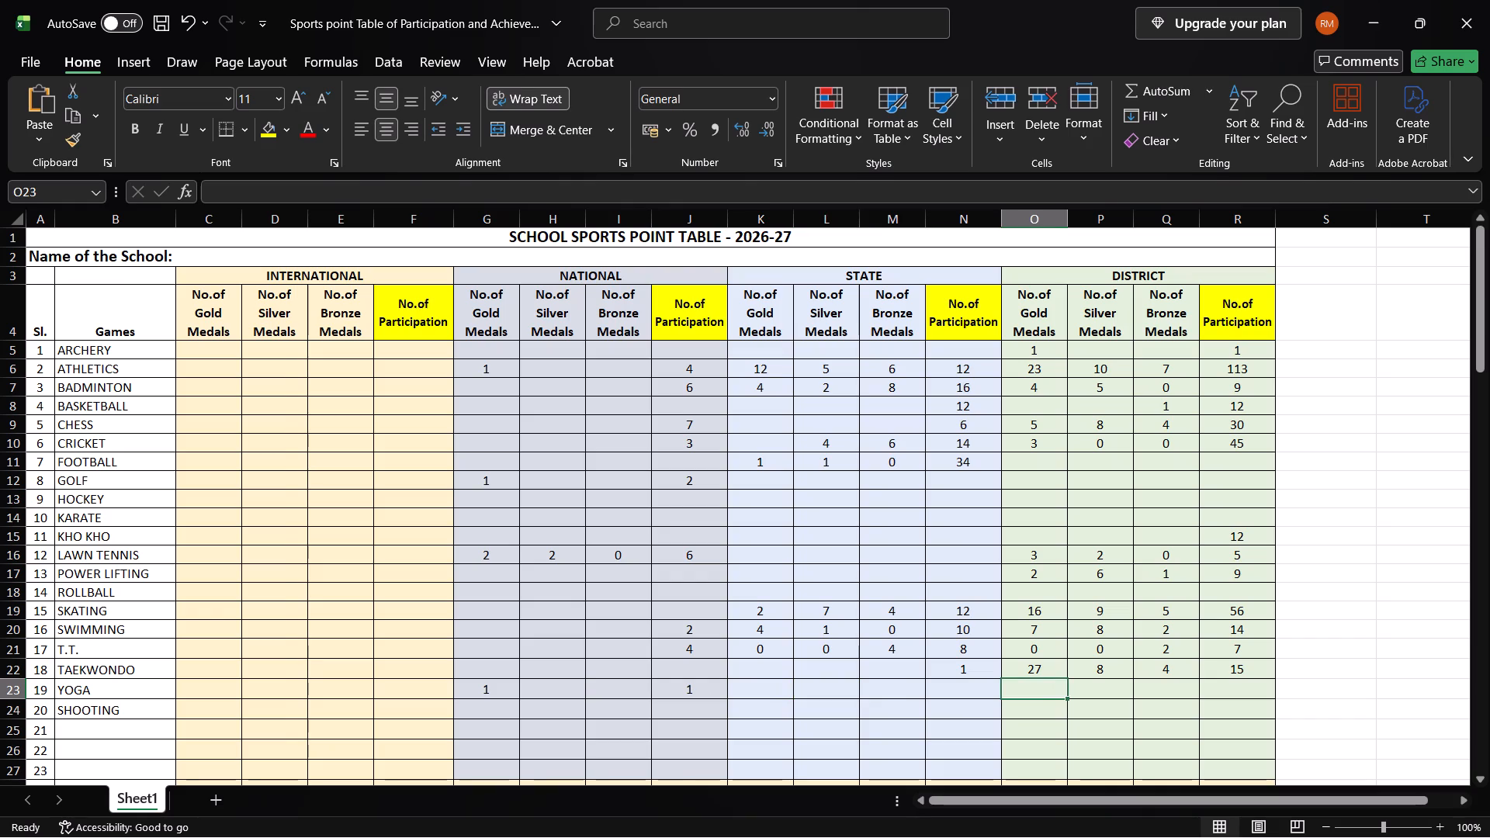
key("Right")
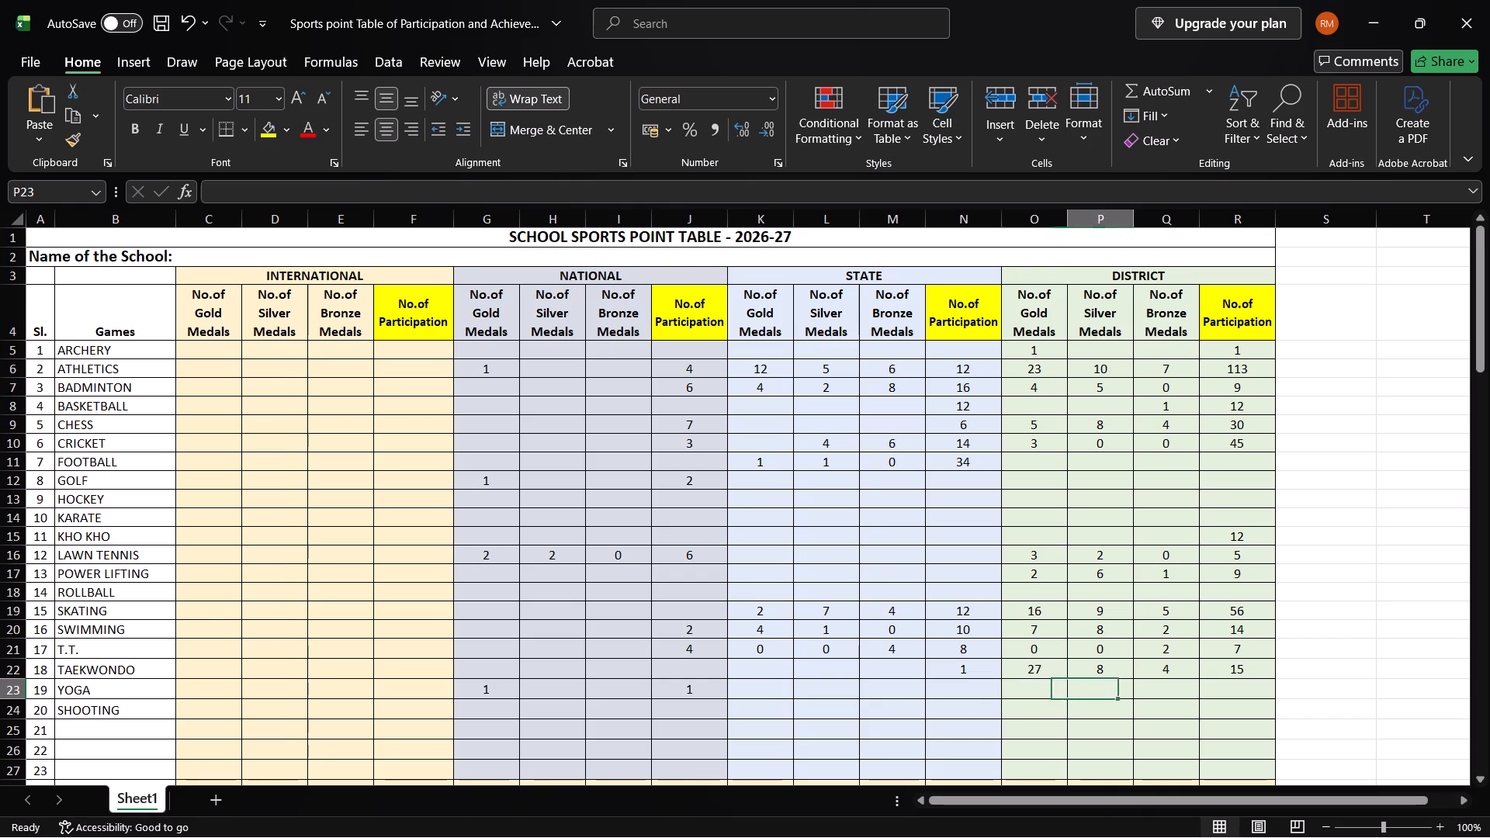
key("Right")
key("1")
key("Right")
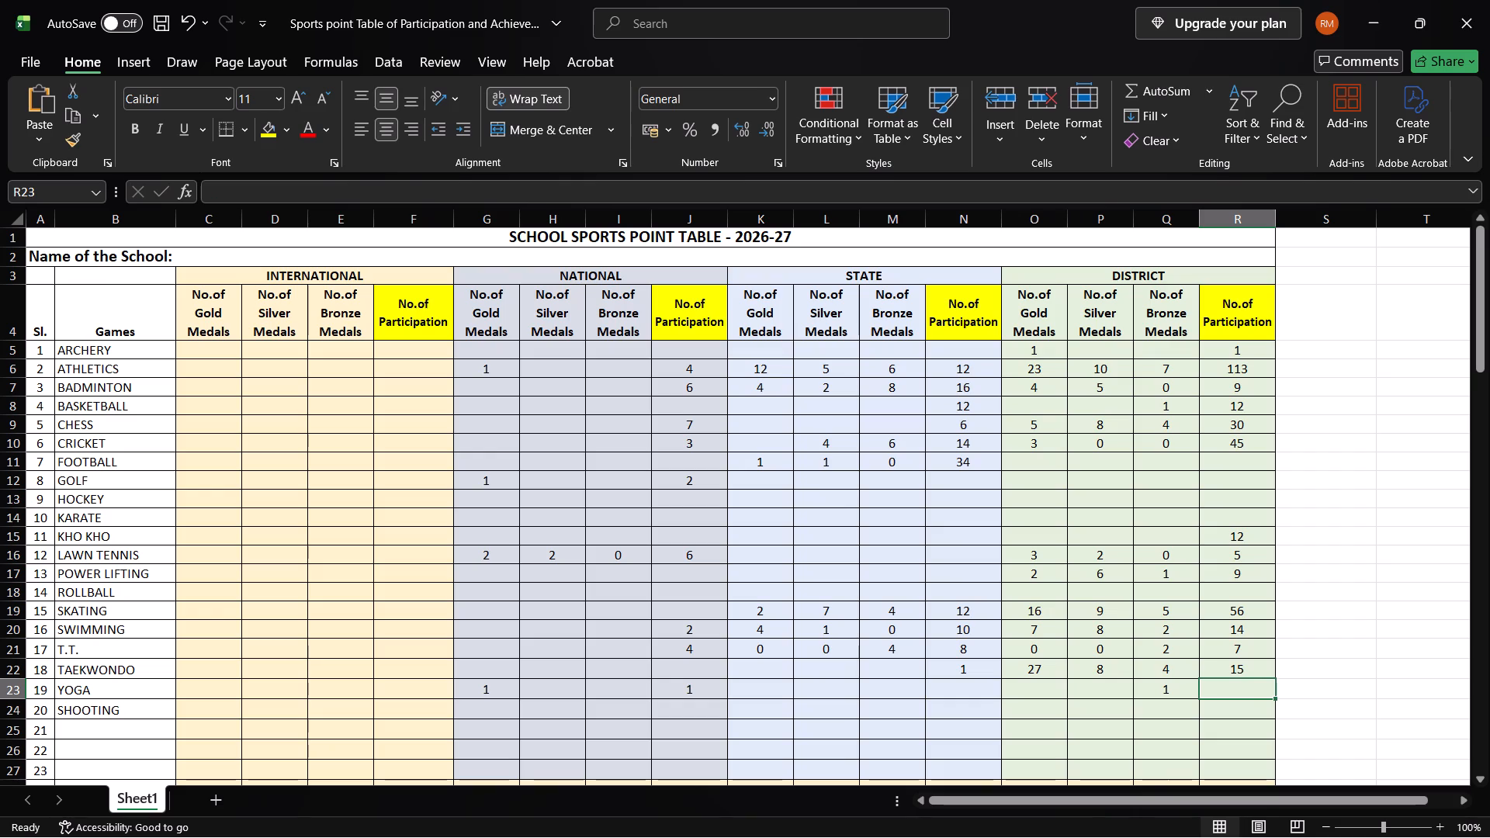
key("4")
key("Down")
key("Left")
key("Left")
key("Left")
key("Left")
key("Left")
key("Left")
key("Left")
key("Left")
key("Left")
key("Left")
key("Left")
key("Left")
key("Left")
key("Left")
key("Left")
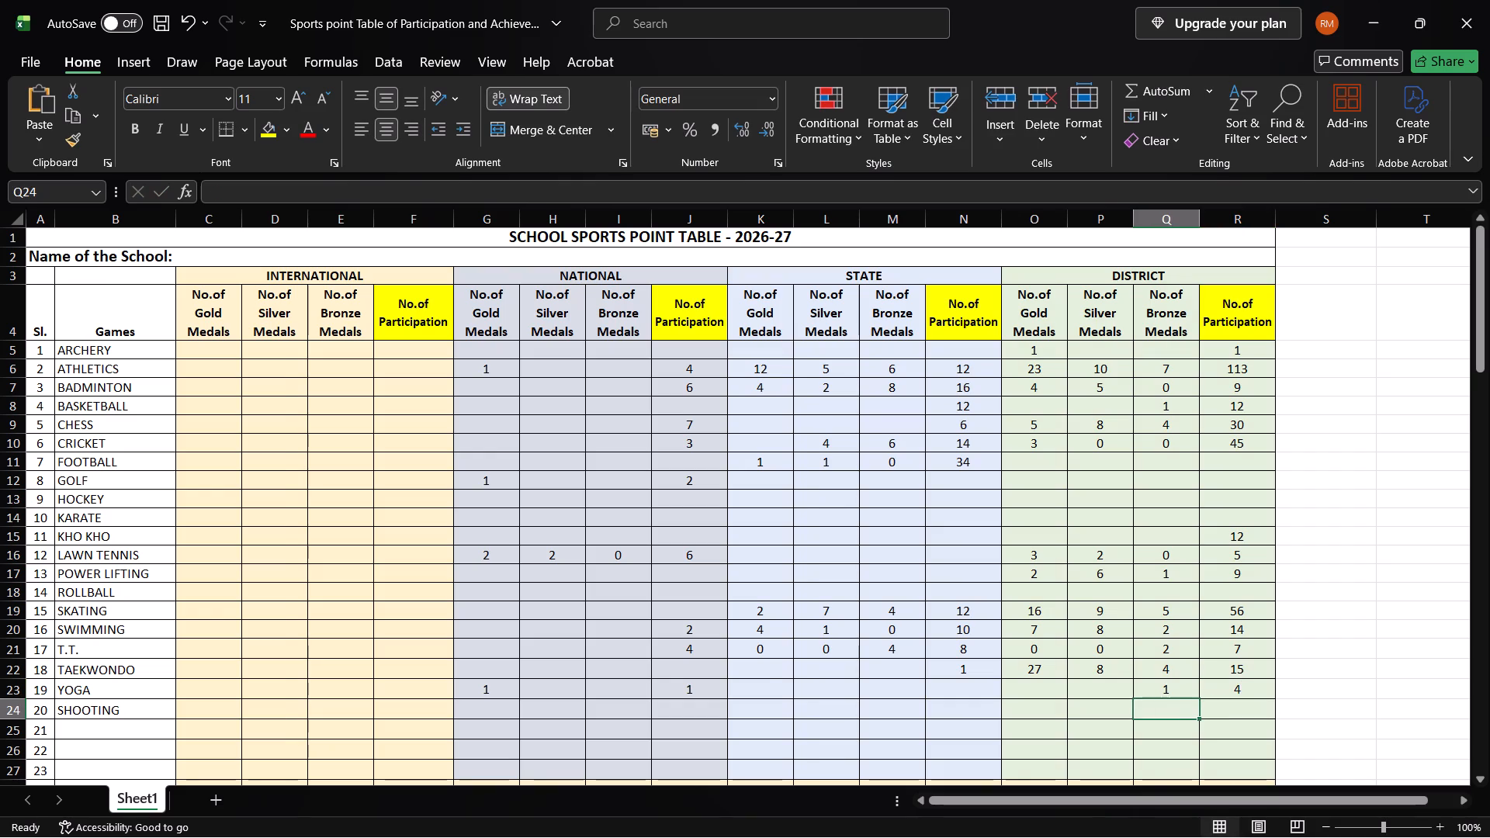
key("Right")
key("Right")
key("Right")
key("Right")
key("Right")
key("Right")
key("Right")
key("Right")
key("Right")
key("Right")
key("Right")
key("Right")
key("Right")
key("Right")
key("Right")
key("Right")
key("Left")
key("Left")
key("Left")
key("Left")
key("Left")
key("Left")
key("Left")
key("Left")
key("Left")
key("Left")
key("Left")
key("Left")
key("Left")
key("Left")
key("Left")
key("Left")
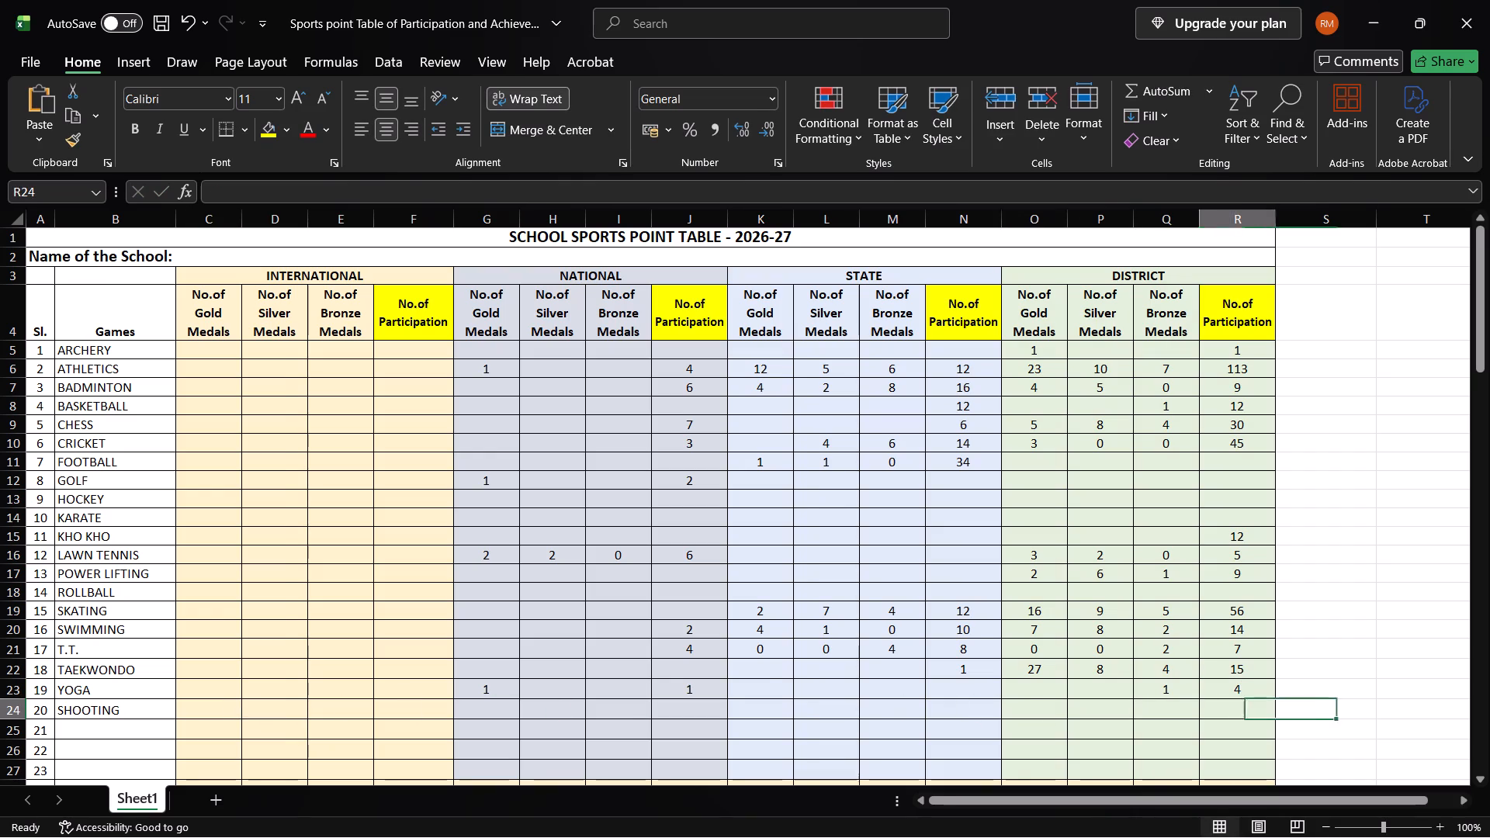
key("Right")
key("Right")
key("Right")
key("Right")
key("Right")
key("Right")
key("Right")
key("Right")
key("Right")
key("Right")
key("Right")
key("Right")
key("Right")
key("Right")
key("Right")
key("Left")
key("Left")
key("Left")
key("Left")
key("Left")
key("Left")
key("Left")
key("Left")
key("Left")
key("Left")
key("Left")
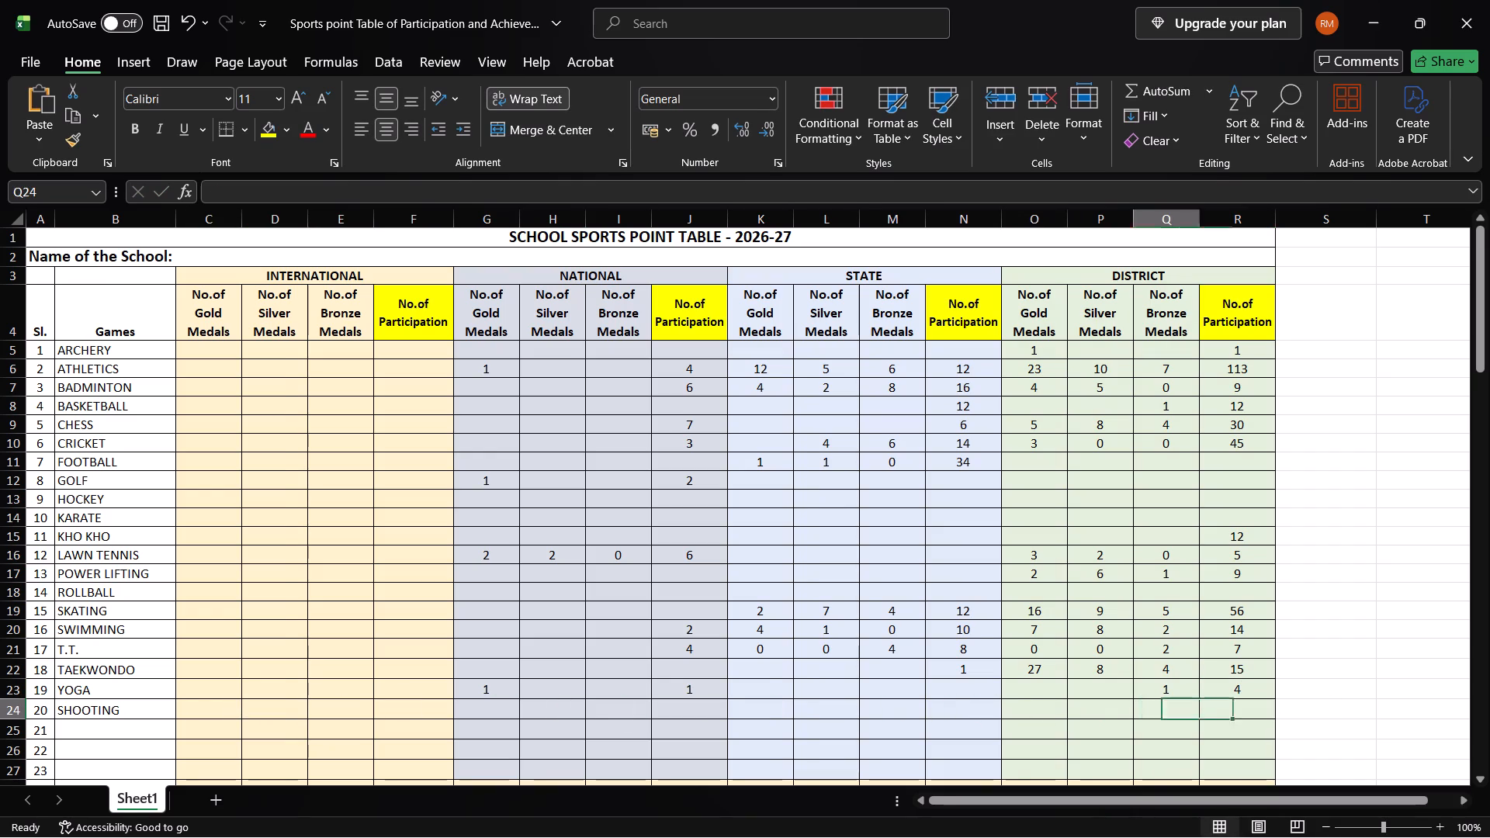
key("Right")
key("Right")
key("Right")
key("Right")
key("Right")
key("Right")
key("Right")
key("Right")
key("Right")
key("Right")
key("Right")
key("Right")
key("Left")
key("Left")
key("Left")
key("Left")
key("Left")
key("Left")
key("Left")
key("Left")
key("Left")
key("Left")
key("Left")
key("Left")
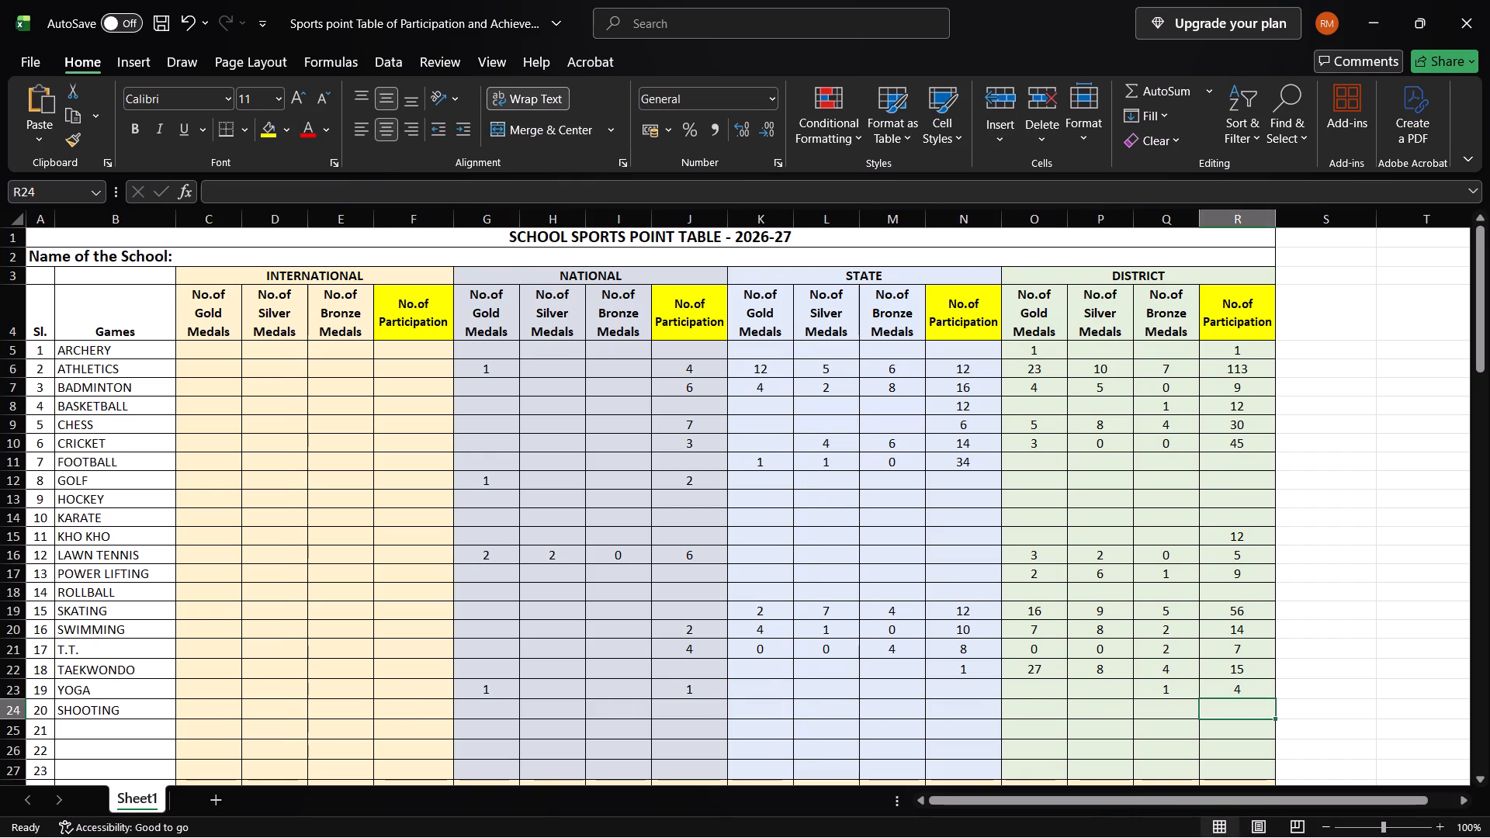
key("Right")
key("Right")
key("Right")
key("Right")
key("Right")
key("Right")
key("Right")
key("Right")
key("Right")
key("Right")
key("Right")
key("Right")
Enter Shooting's state counts of 1 silver and 1 participation, leaving its state gold and bronze blank.
key("Left")
key("Left")
key("Left")
key("Left")
key("Left")
key("Left")
key("Left")
key("Left")
key("Left")
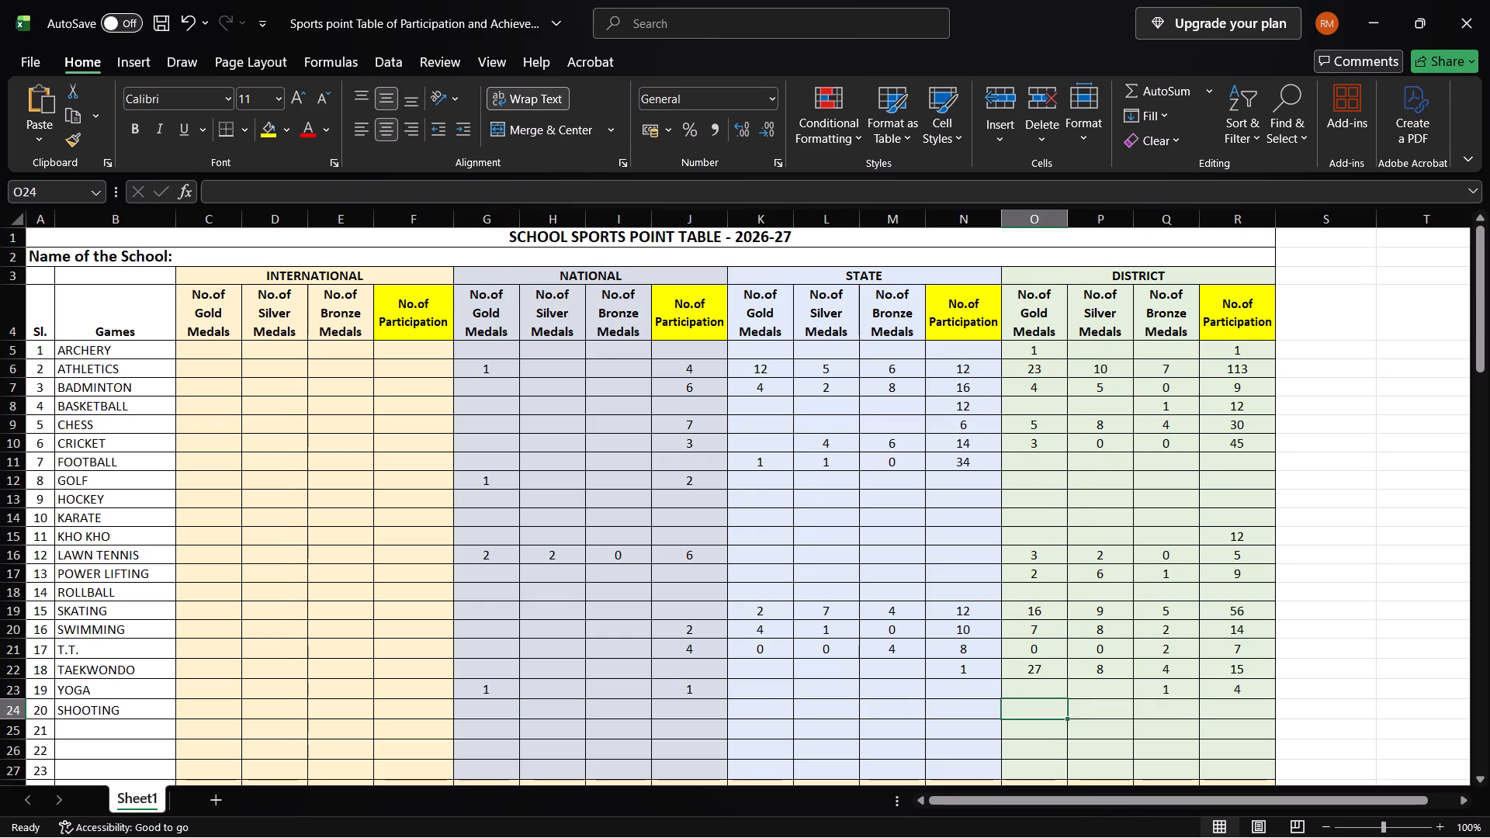
key("Right")
key("Right")
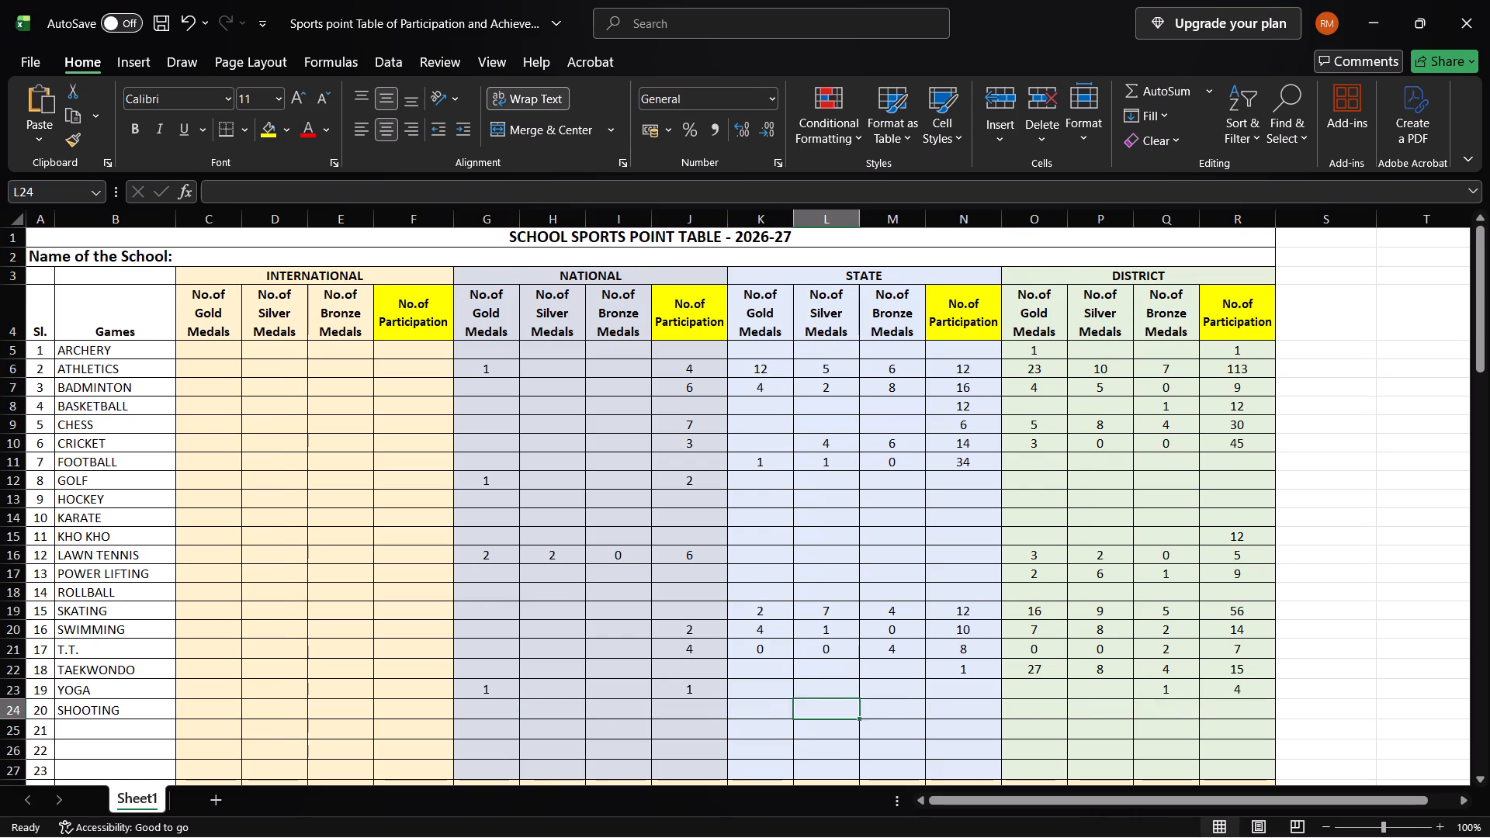
key("1")
key("Right")
key("Right")
key("1")
key("Right")
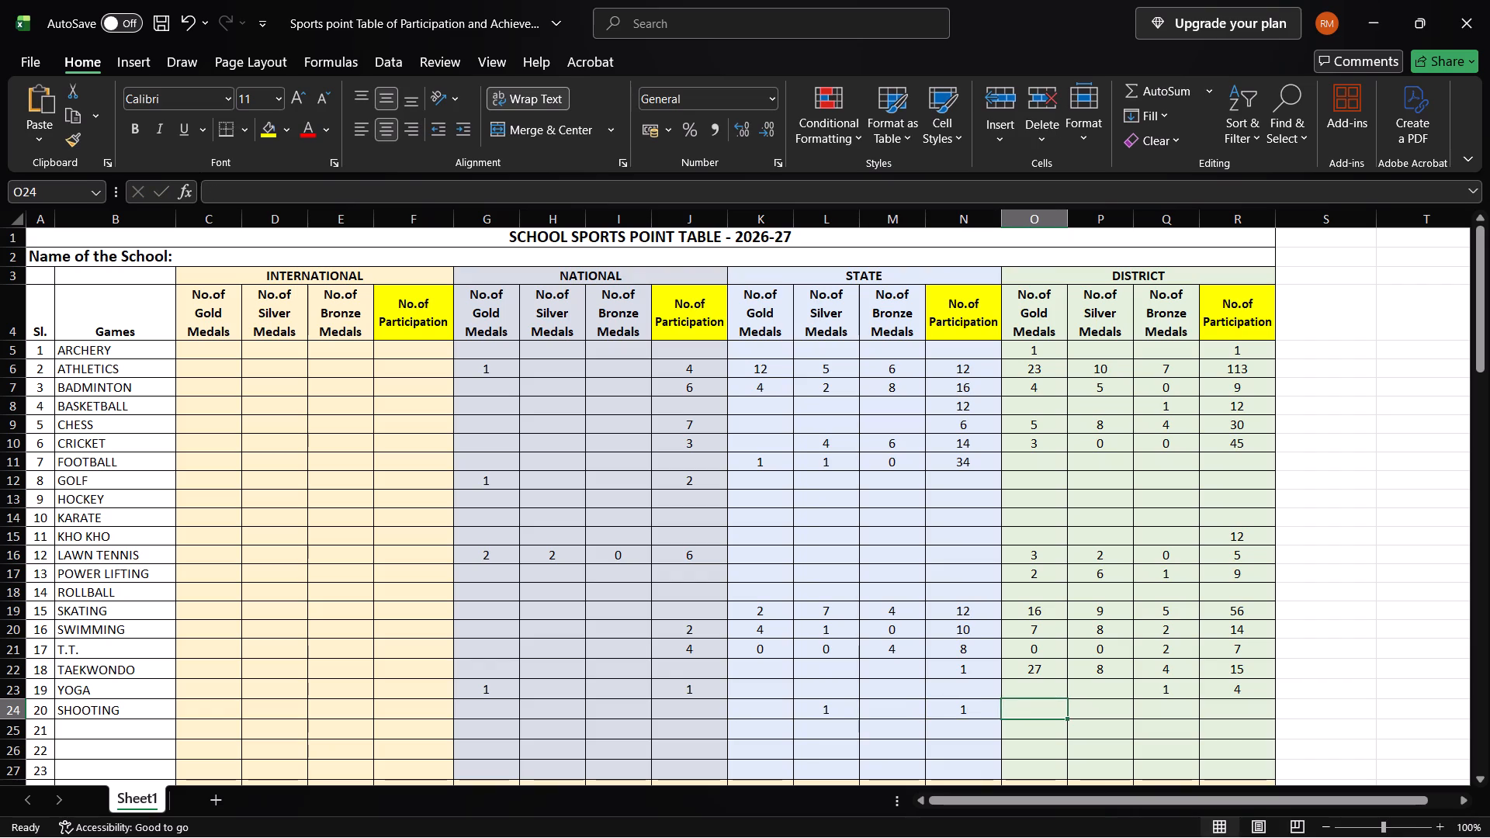
Enter Shooting's district counts of 1 gold and 1 participation, leaving district silver and bronze blank.
key("1")
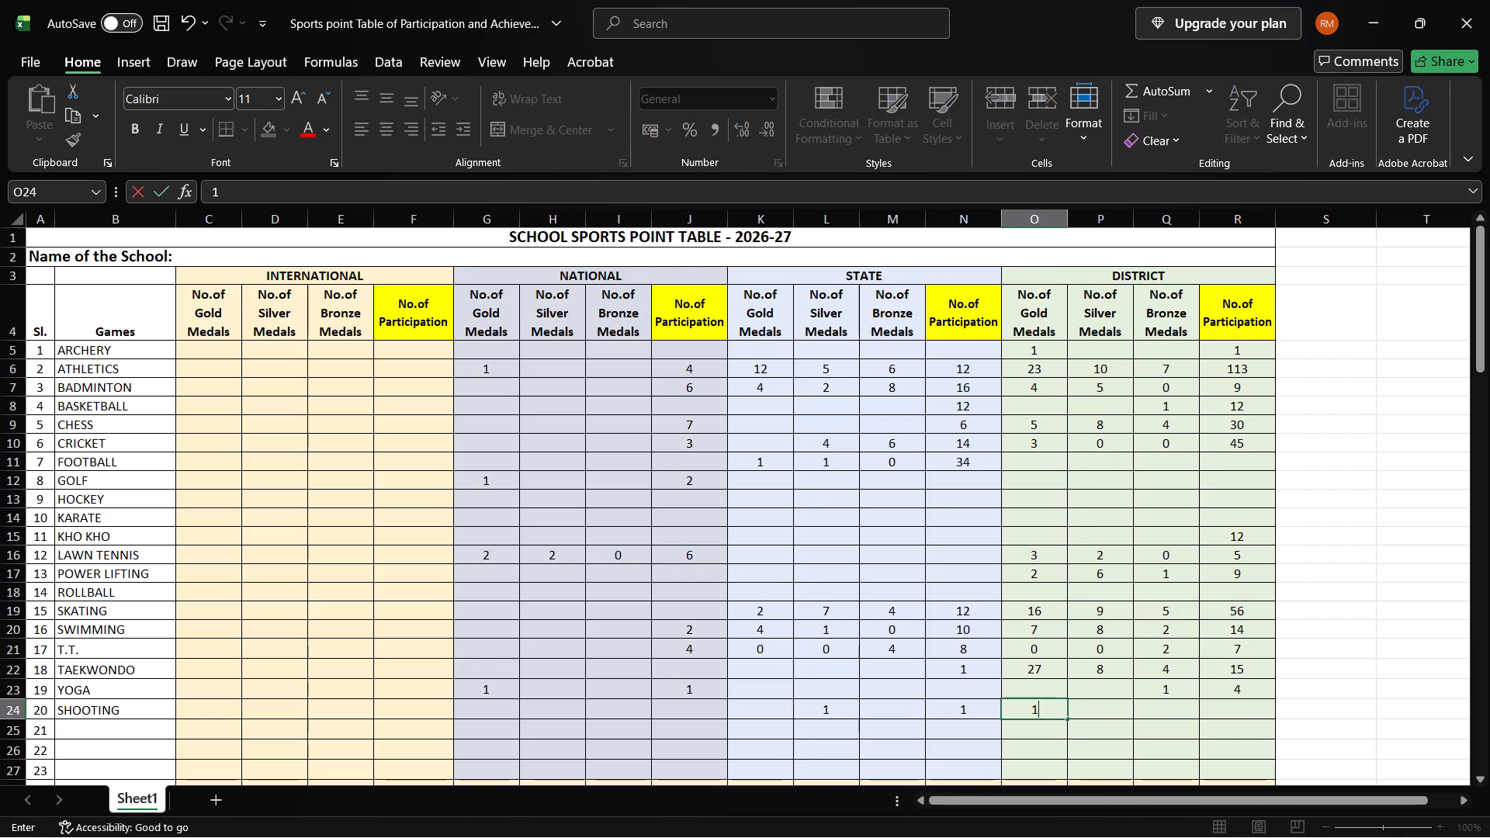
key("Right")
key("Right")
key("Right")
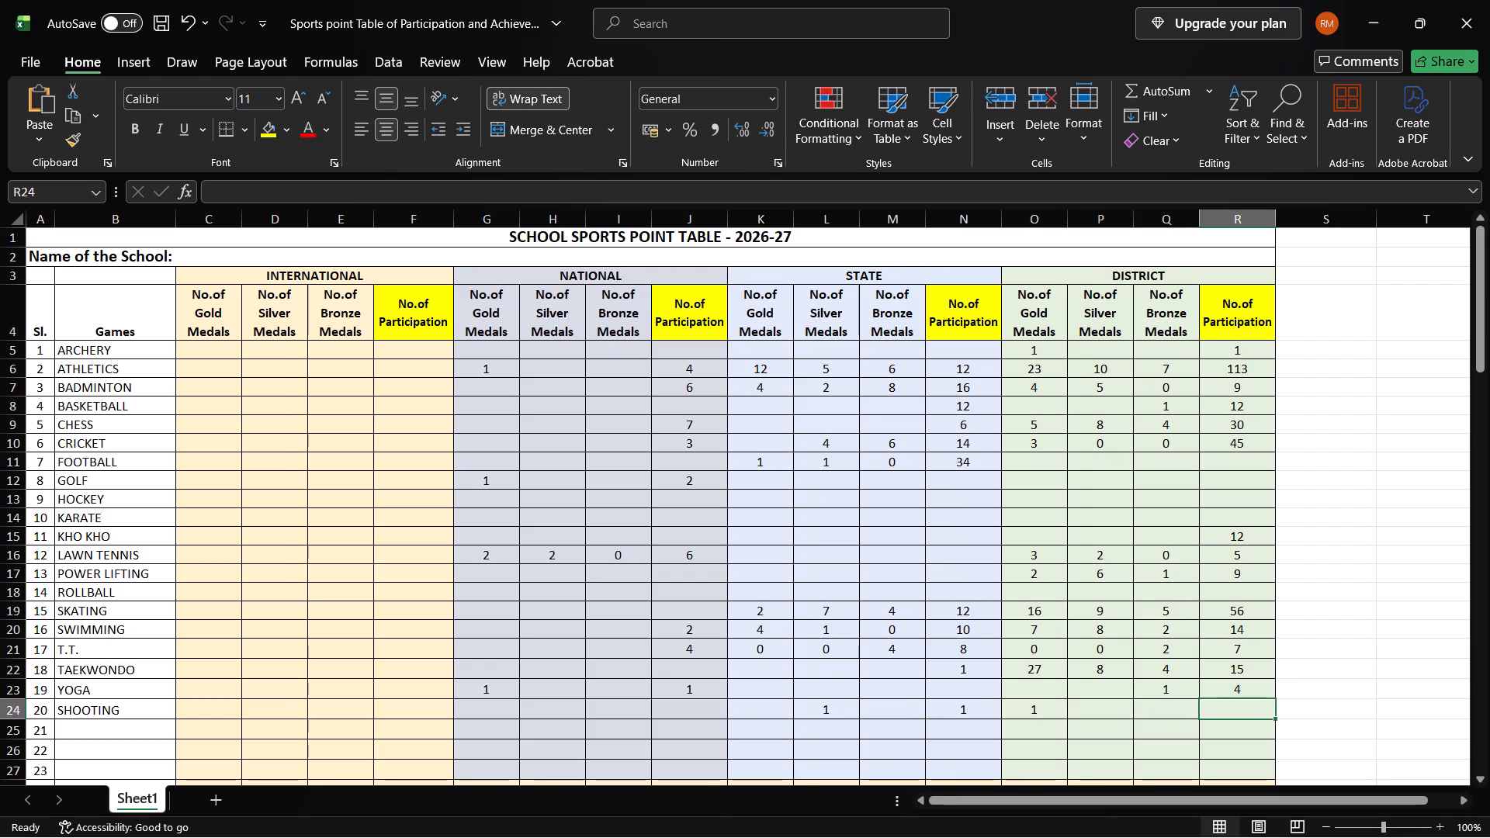
key("Right")
key("Left")
key("1")
key("Down")
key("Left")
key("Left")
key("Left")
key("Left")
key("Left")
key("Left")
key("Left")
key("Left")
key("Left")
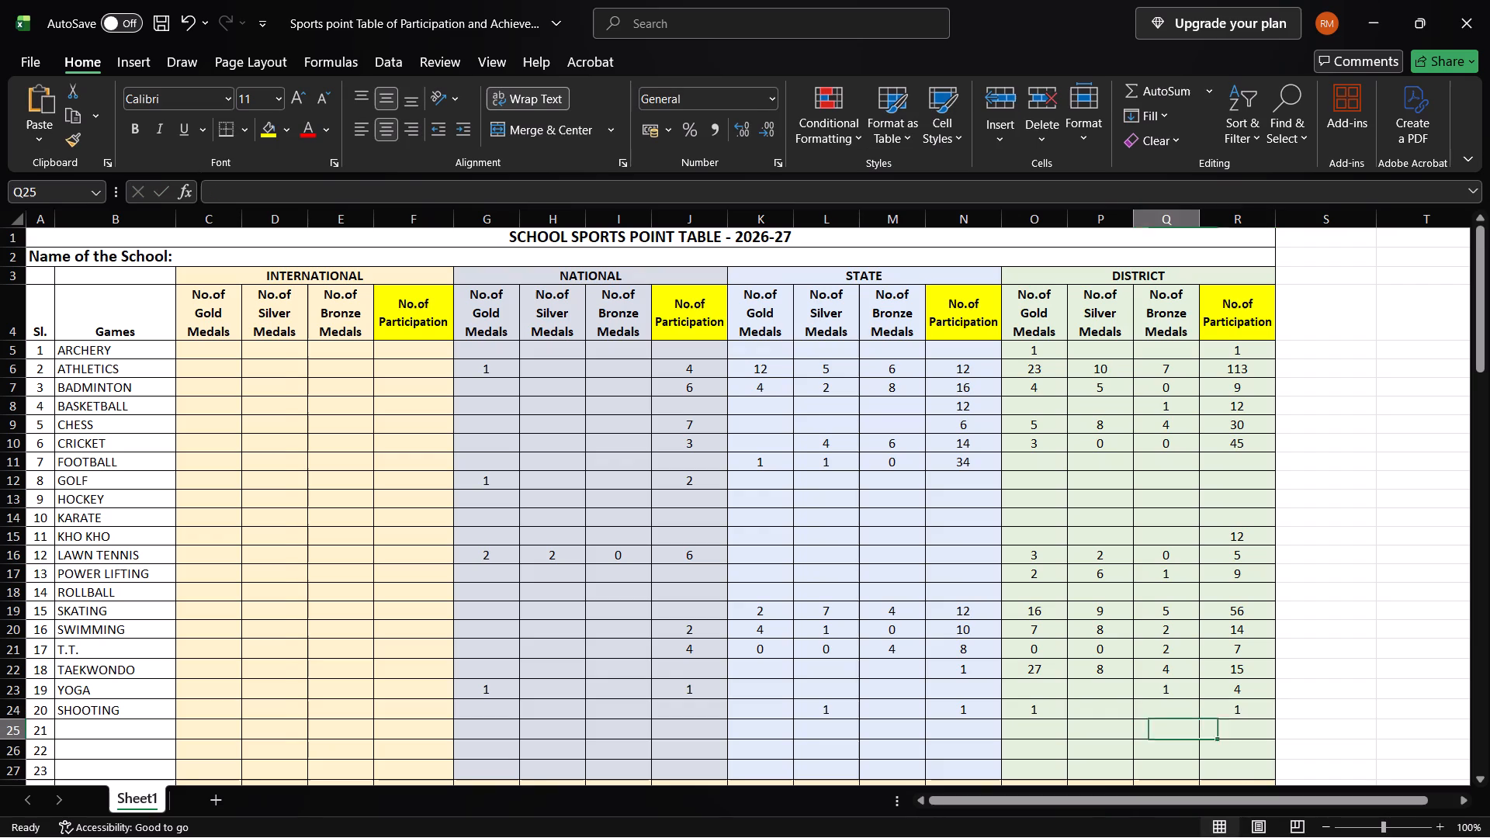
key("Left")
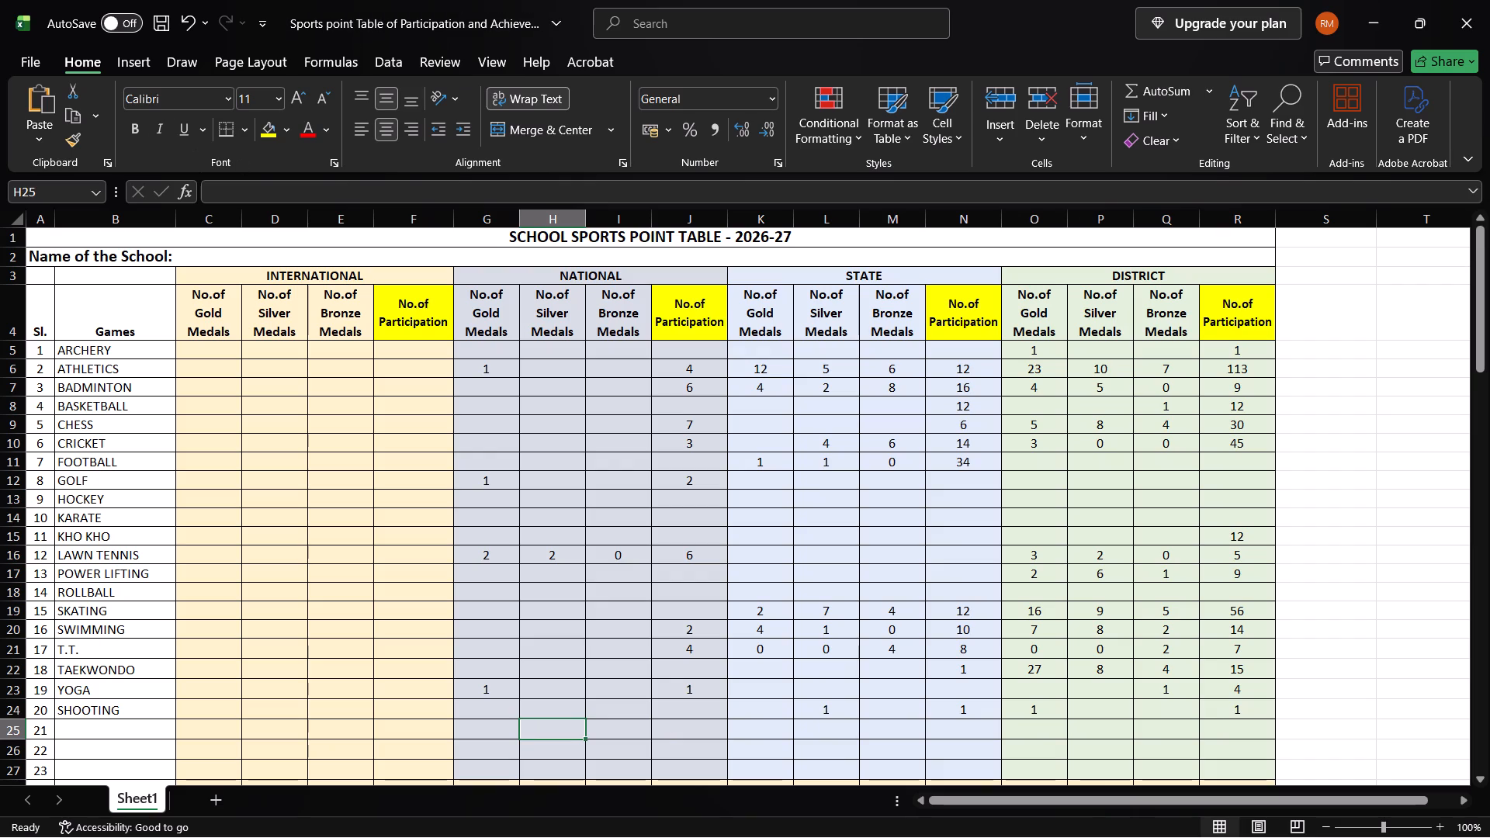
Clear the contents of the Rollball and Hockey rows, including their serial numbers 14 and 9.
scroll(612, 414, "down", 1)
scroll(612, 414, "up", 1)
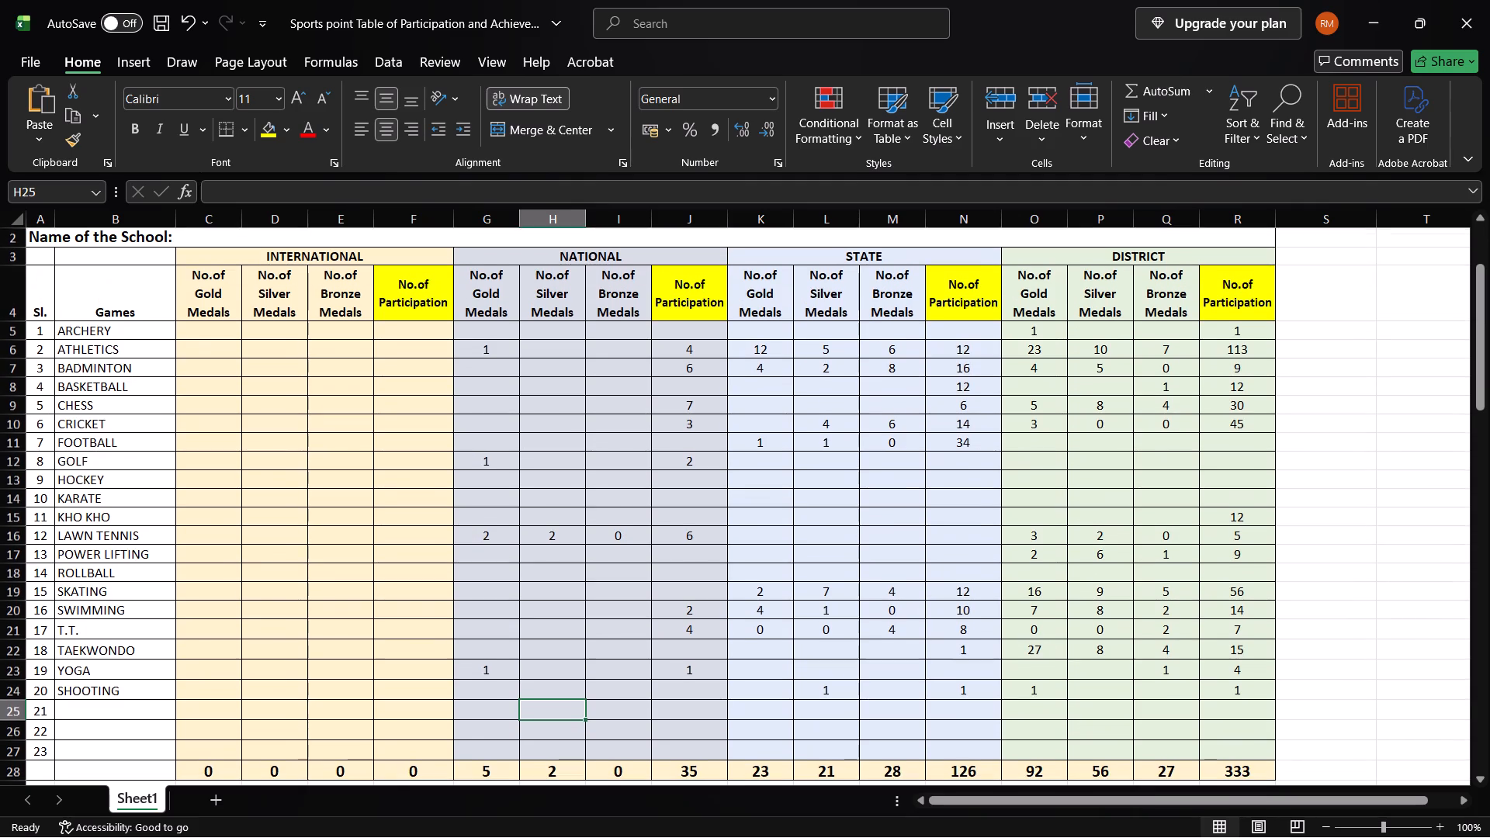
scroll(612, 414, "up", 1)
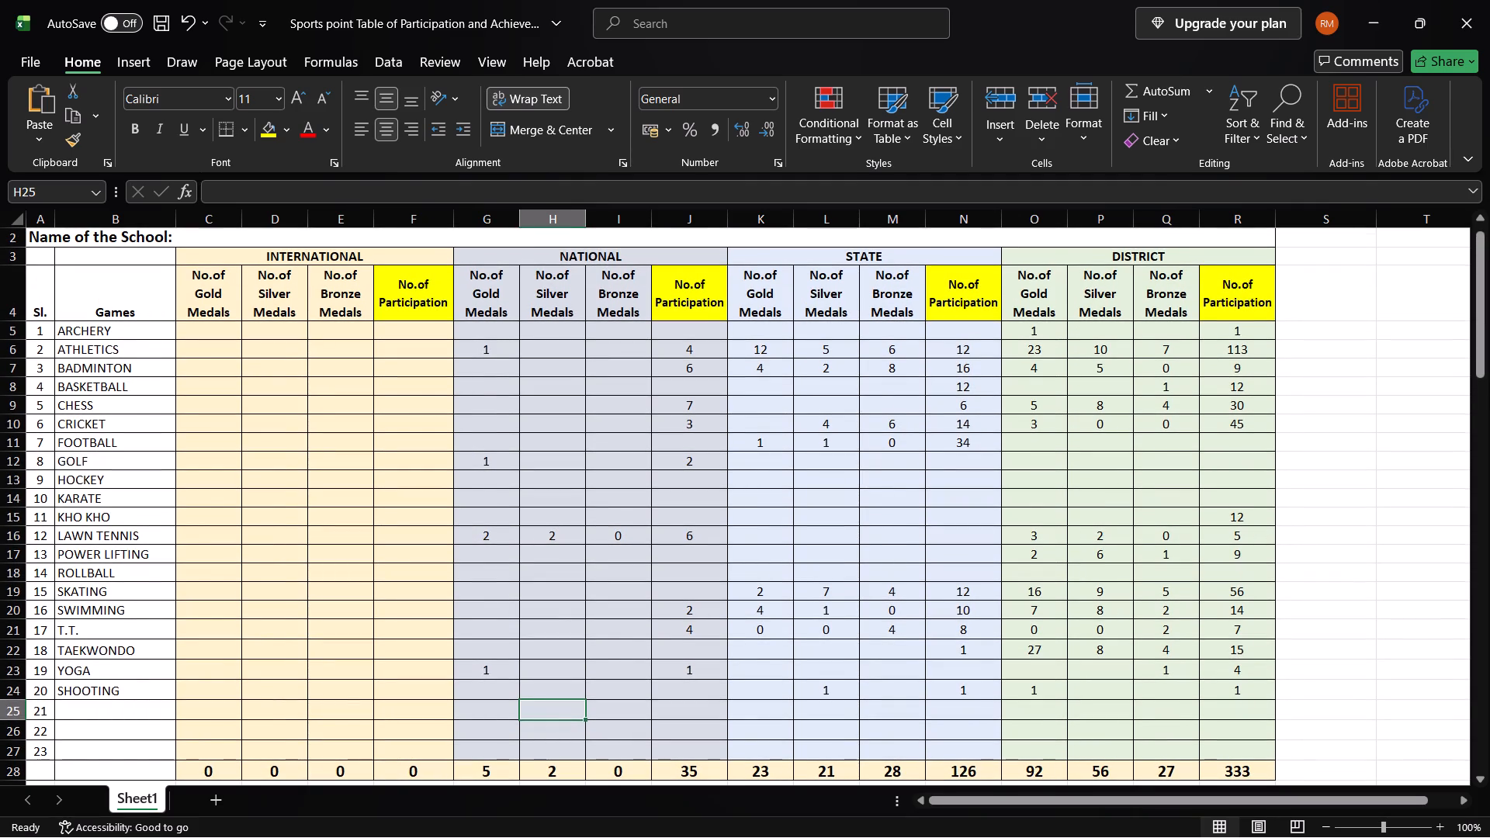
left_click(16, 567)
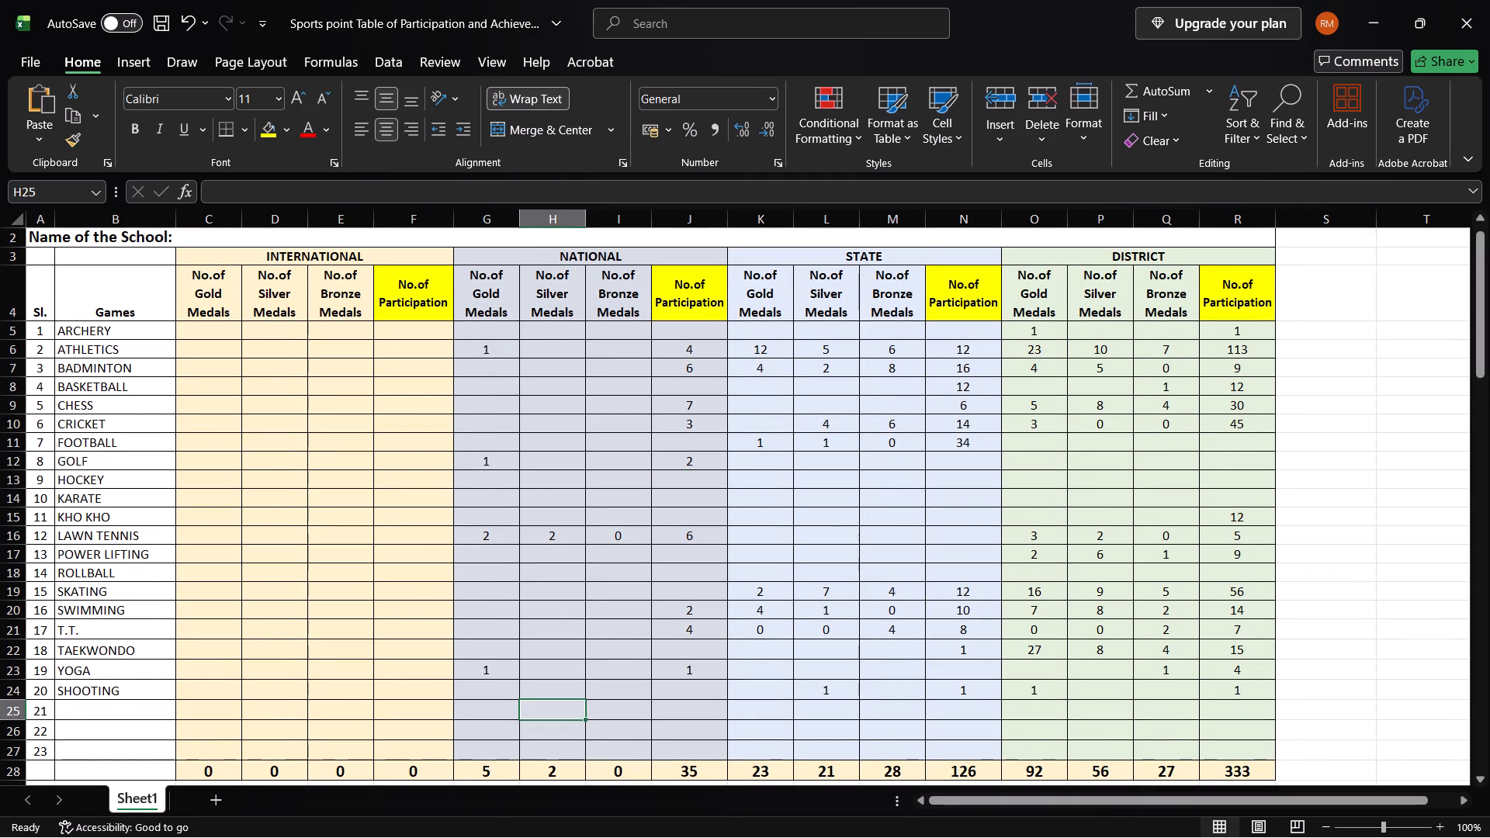
left_click(17, 573)
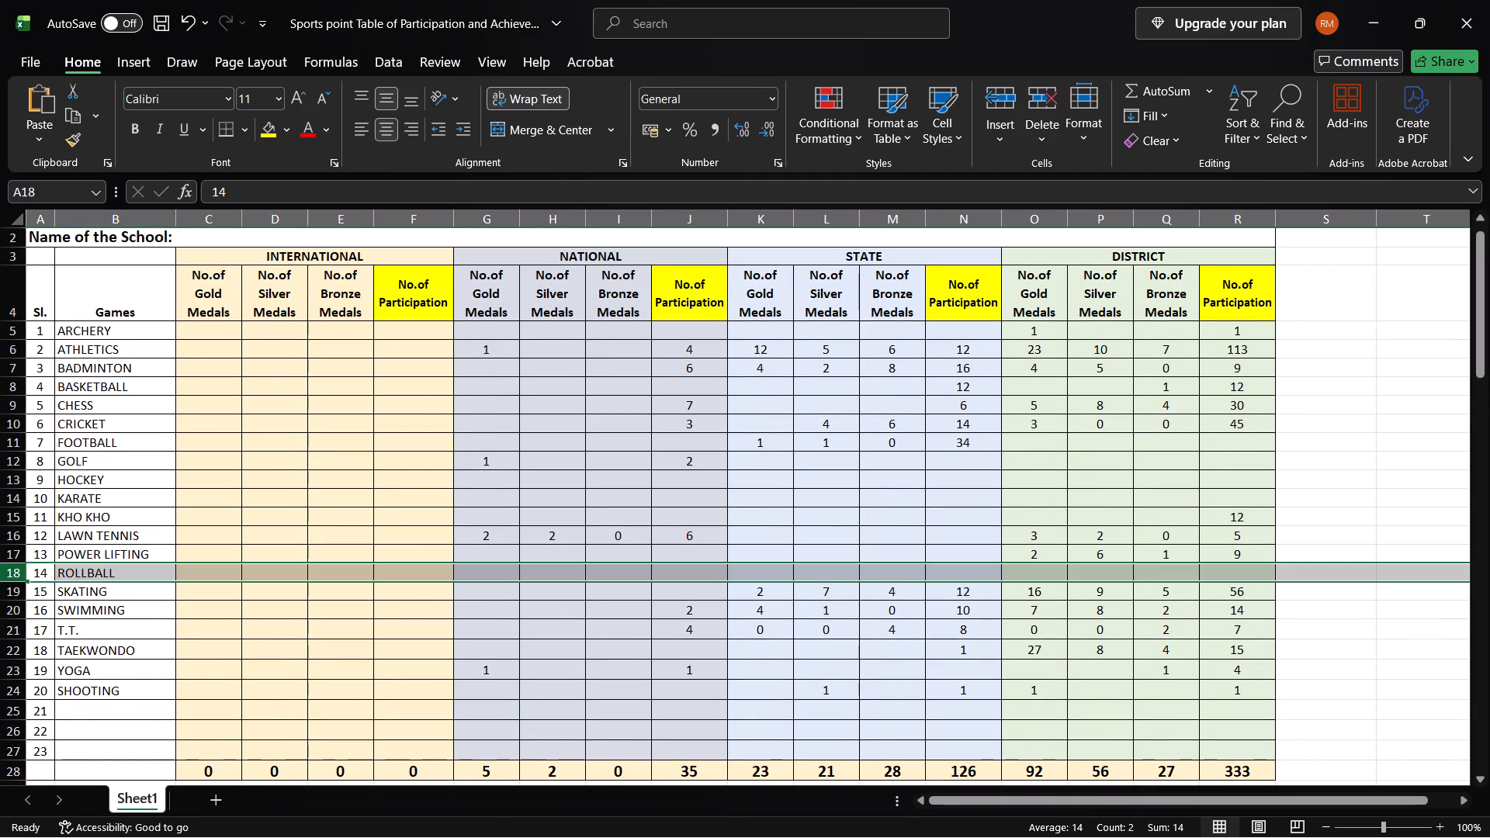
key("Delete")
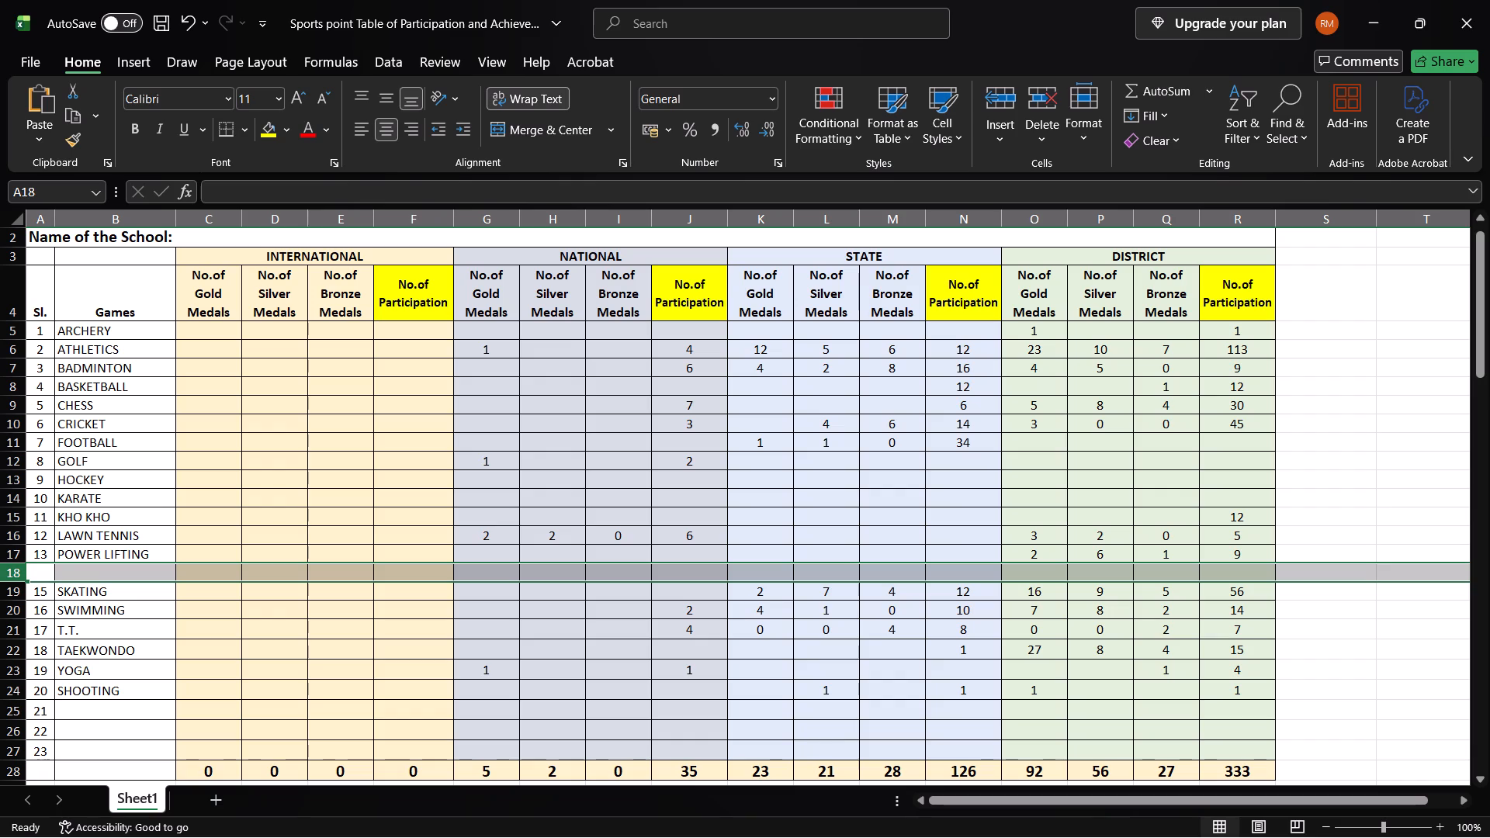
left_click(17, 477)
key("Delete")
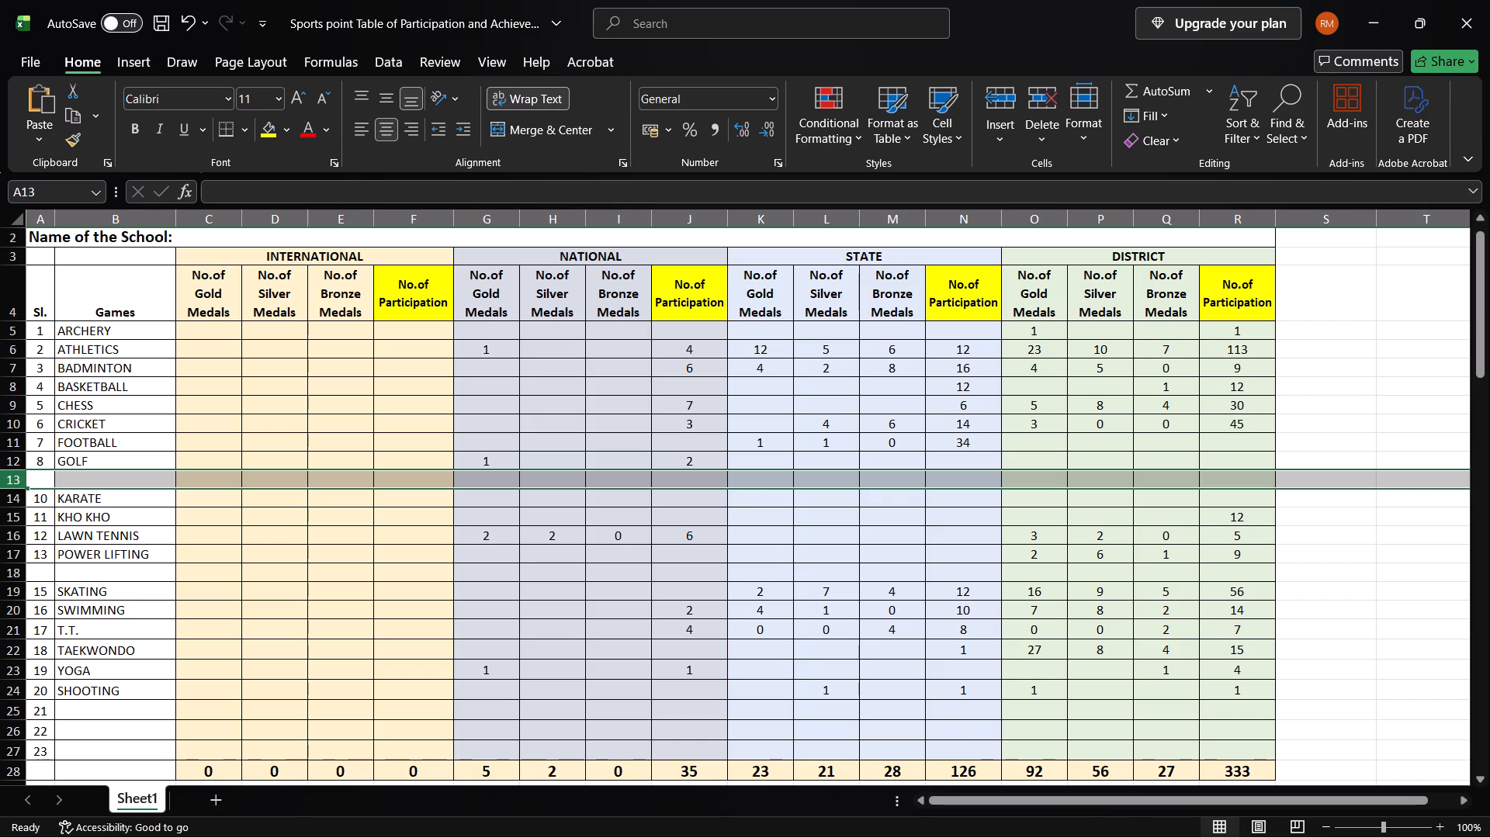
left_click(1353, 599)
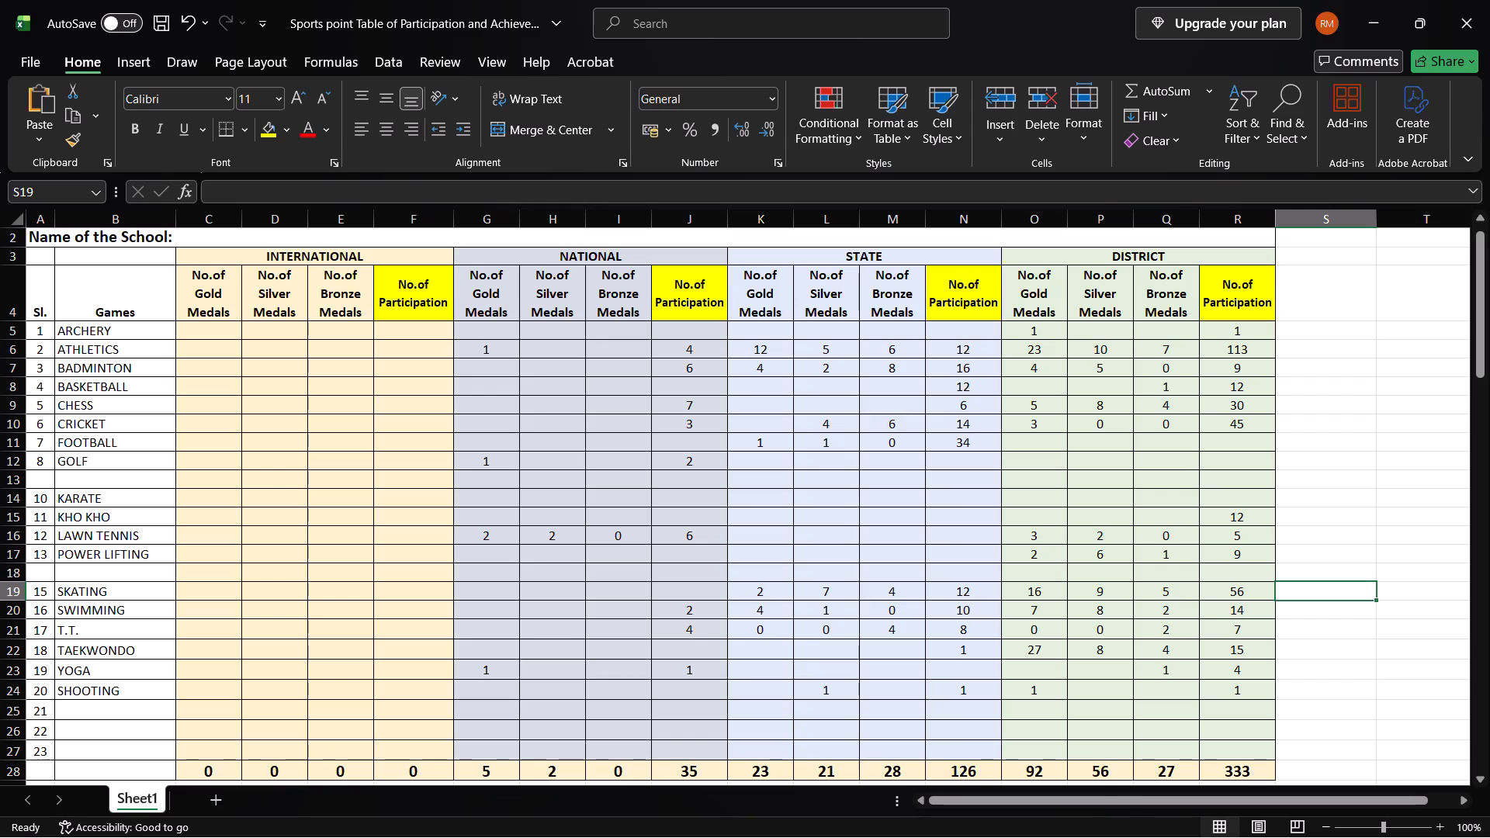
Delete the emptied row between Golf and Karate so the games below move up.
left_click(14, 477)
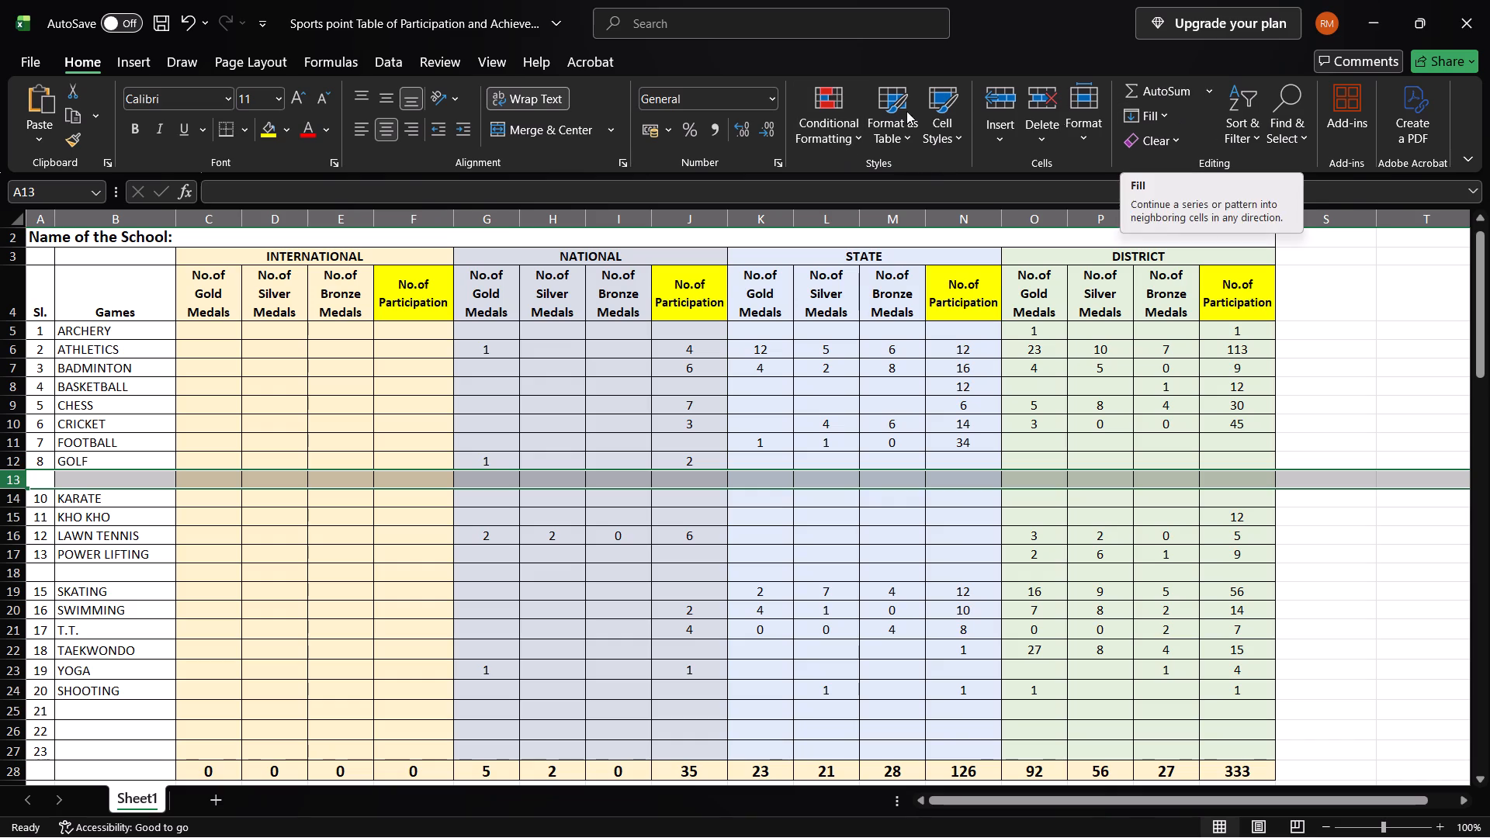
left_click(1154, 141)
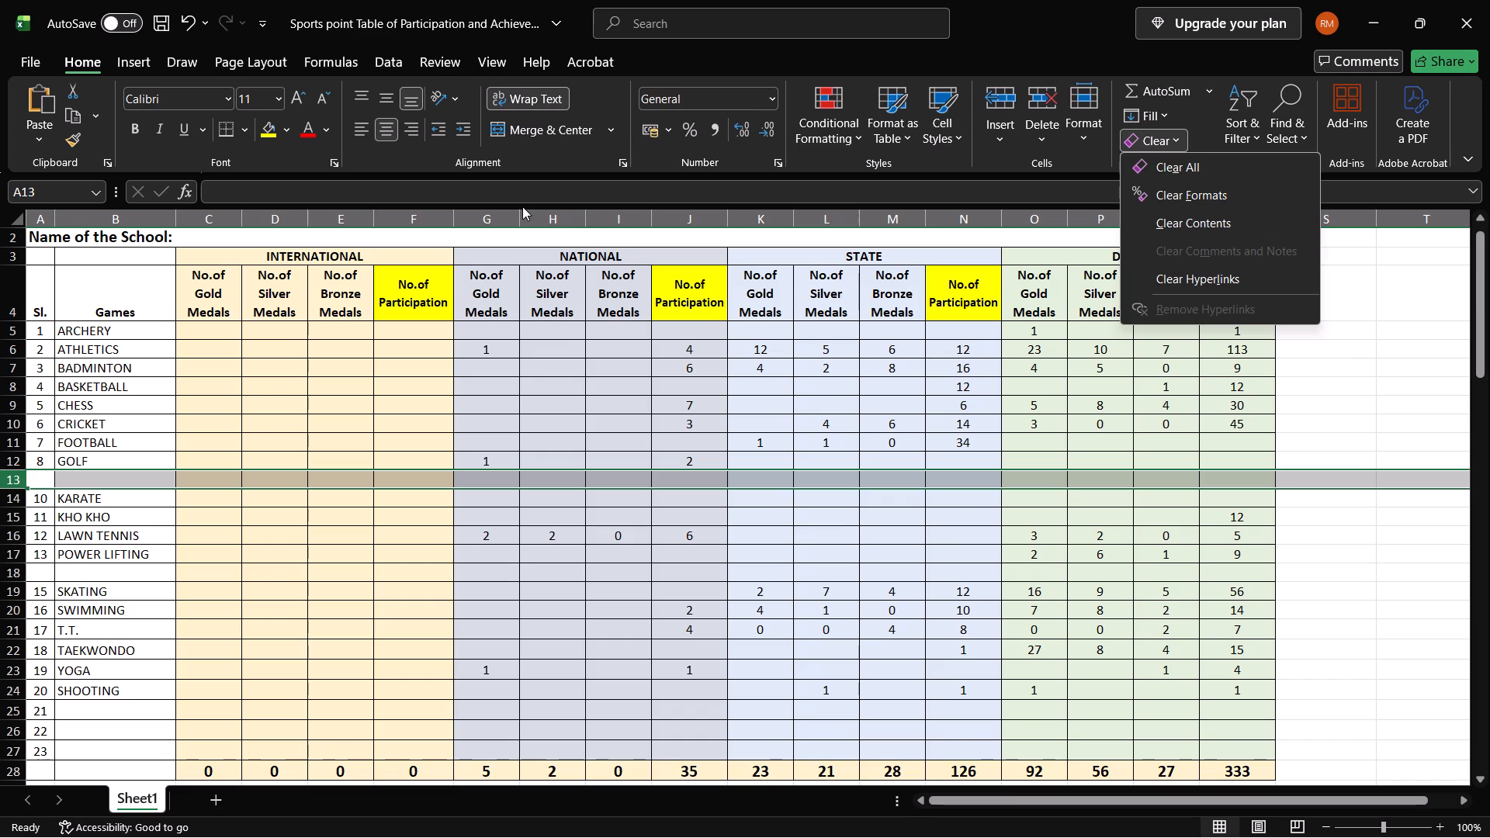
right_click(345, 483)
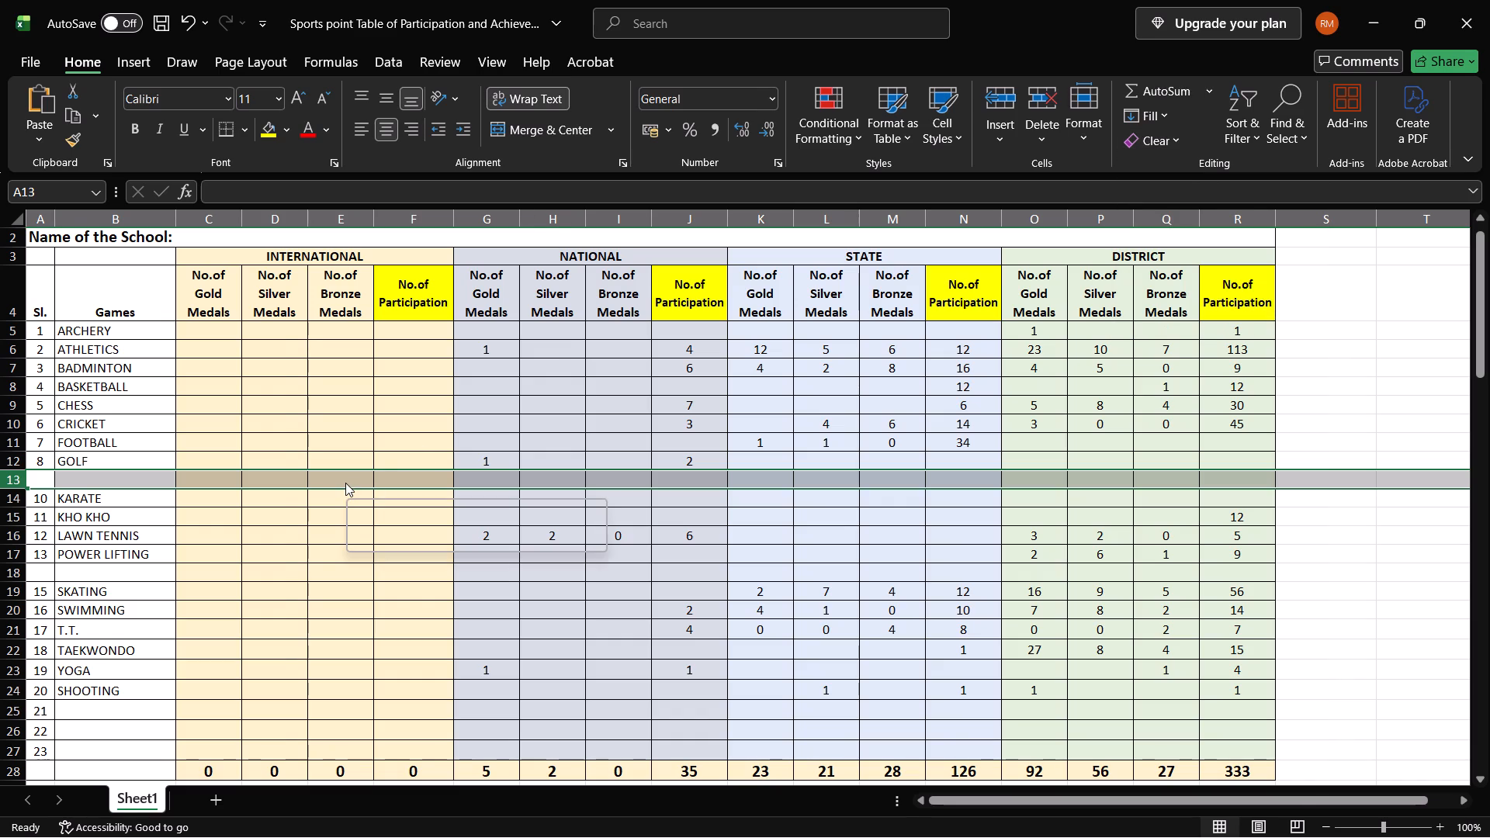
left_click(428, 324)
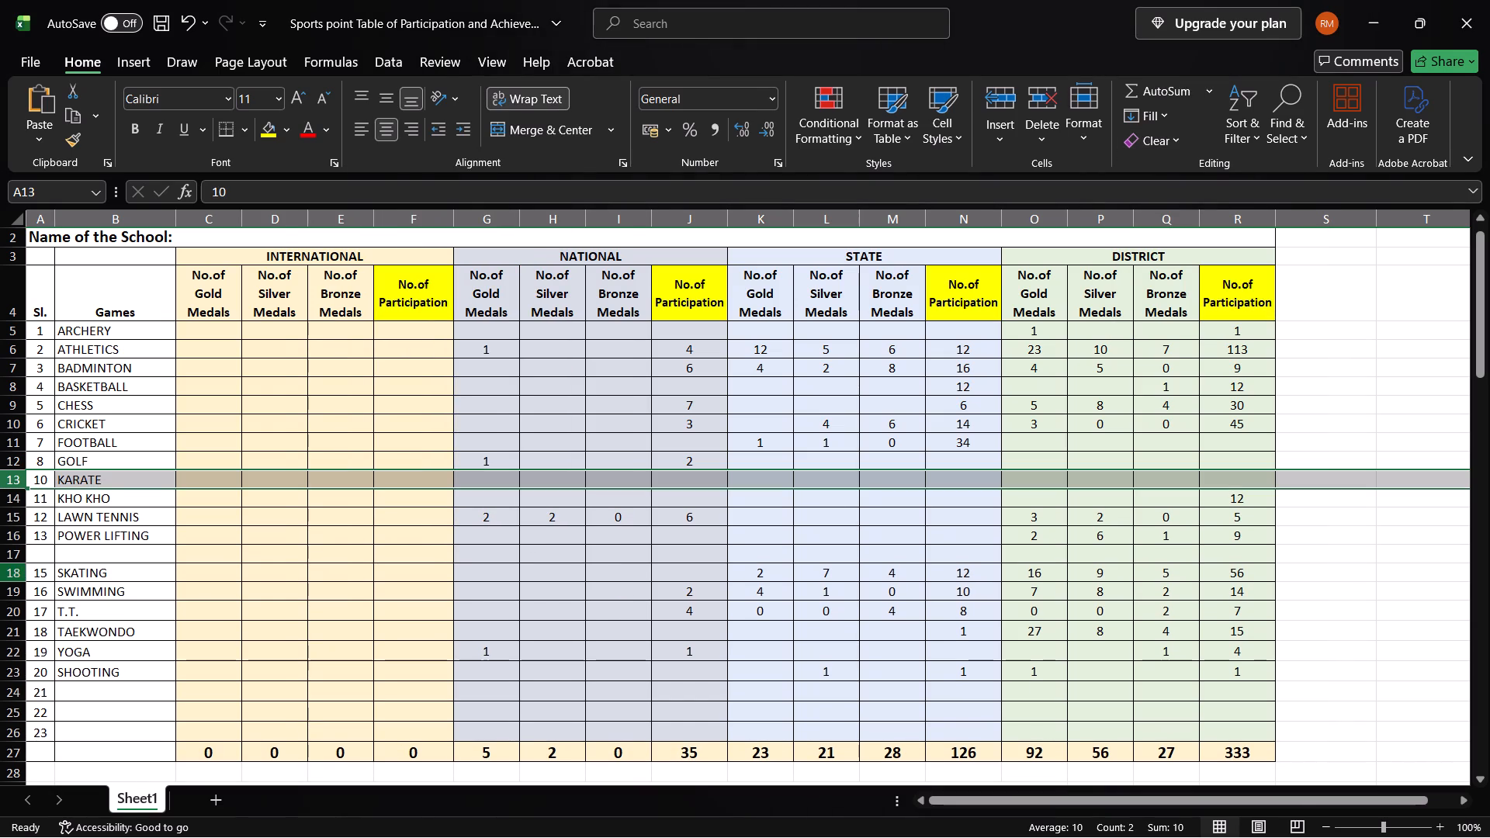
Delete the emptied row between Power Lifting and Skating so the games below move up.
left_click(12, 552)
right_click(12, 552)
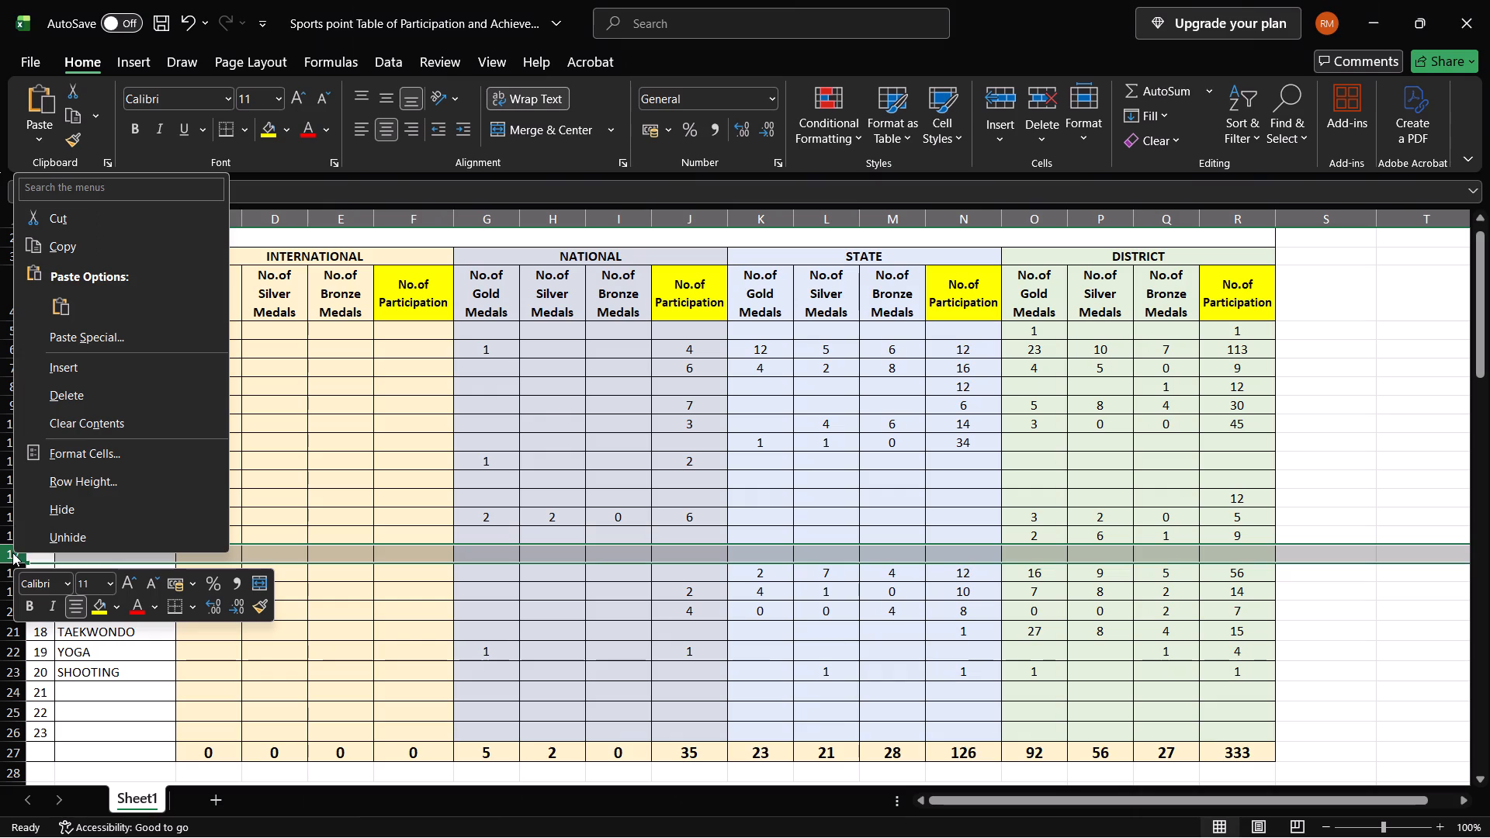
left_click(112, 386)
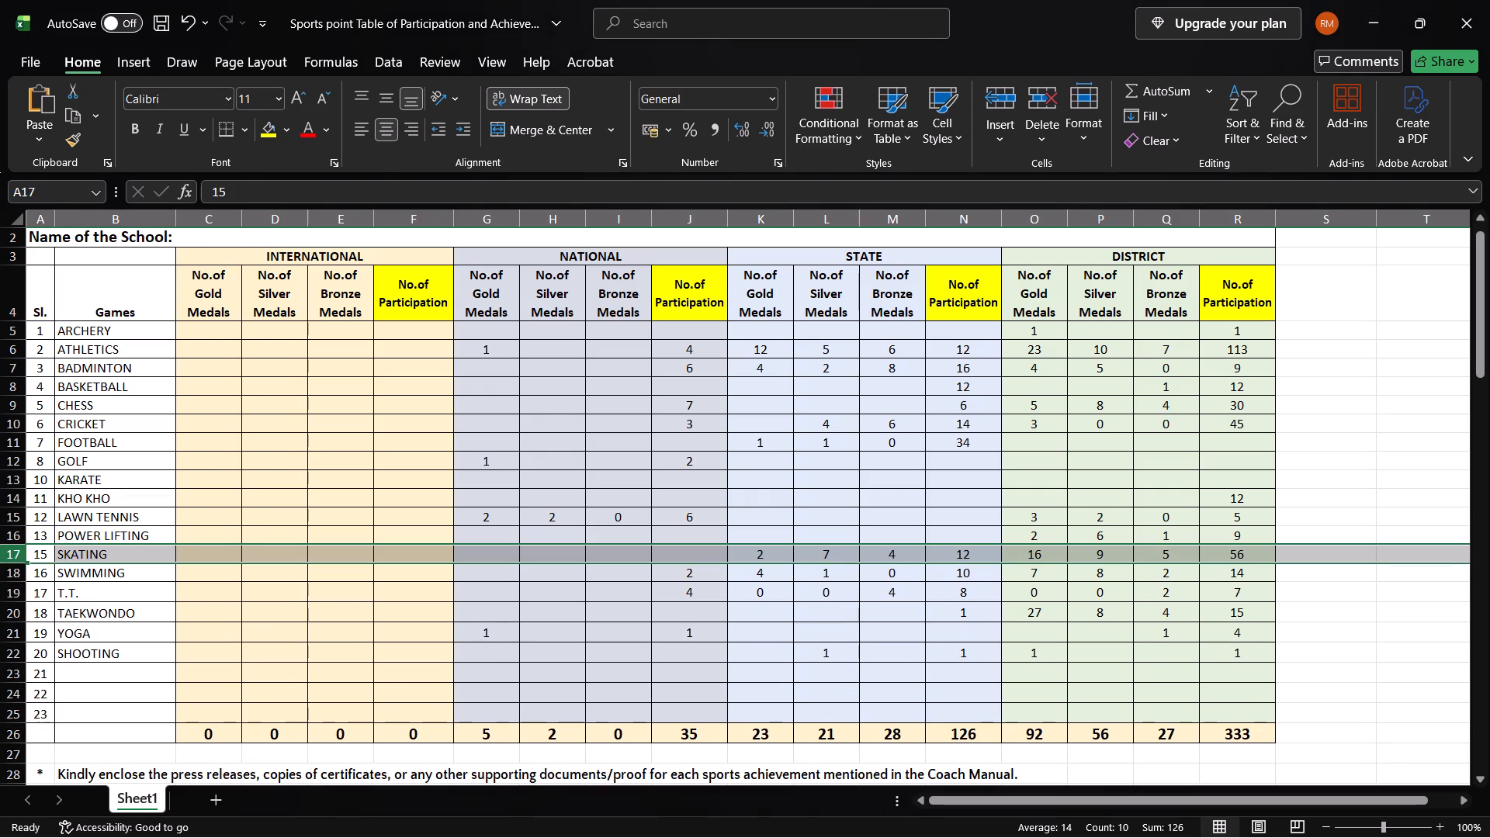
Delete the three unused rows numbered 21, 22 and 23 between Shooting and the totals row.
left_click_drag(43, 674, 697, 703)
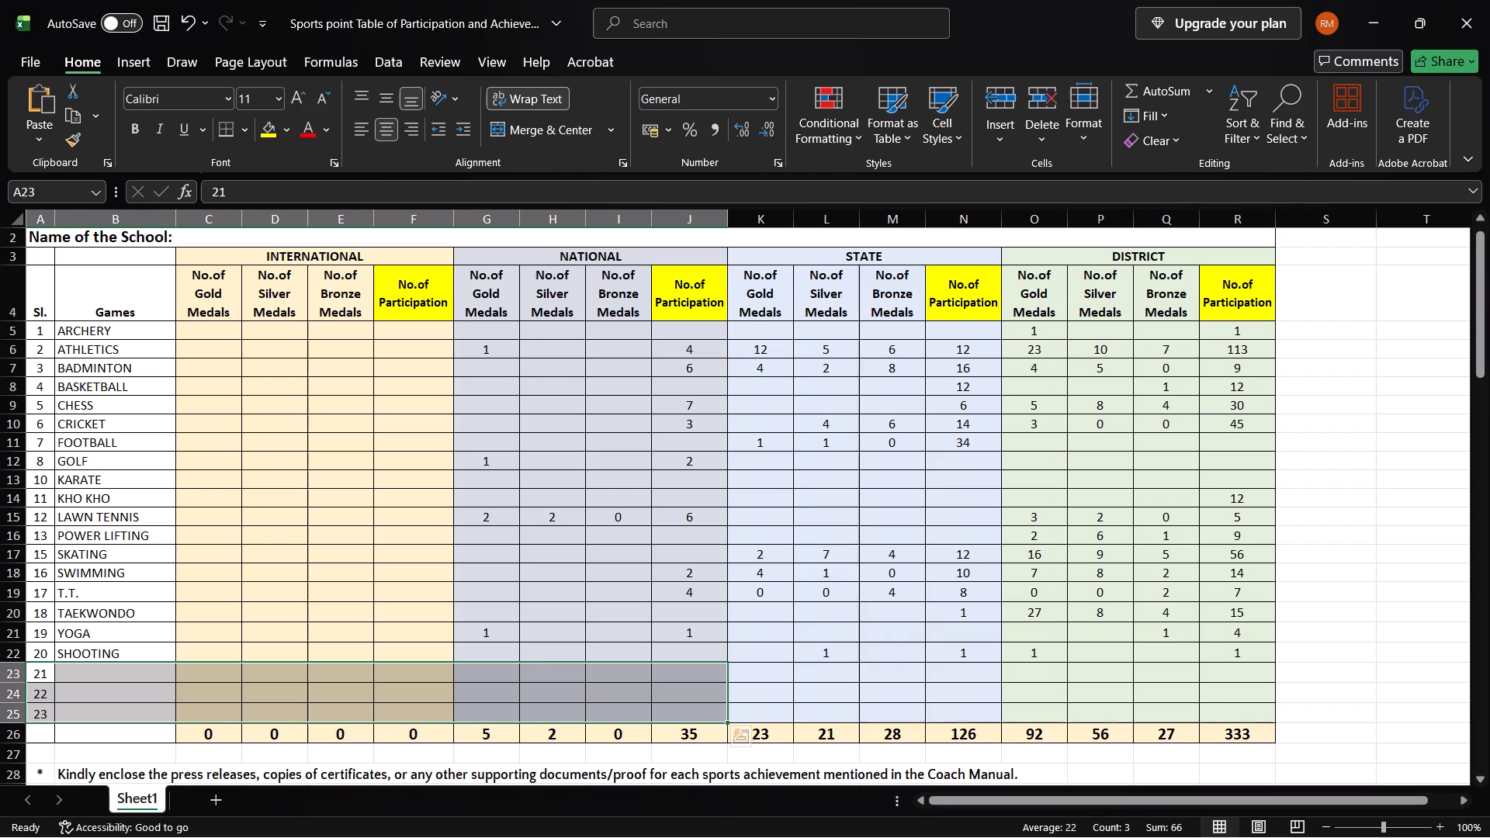
left_click(1300, 719)
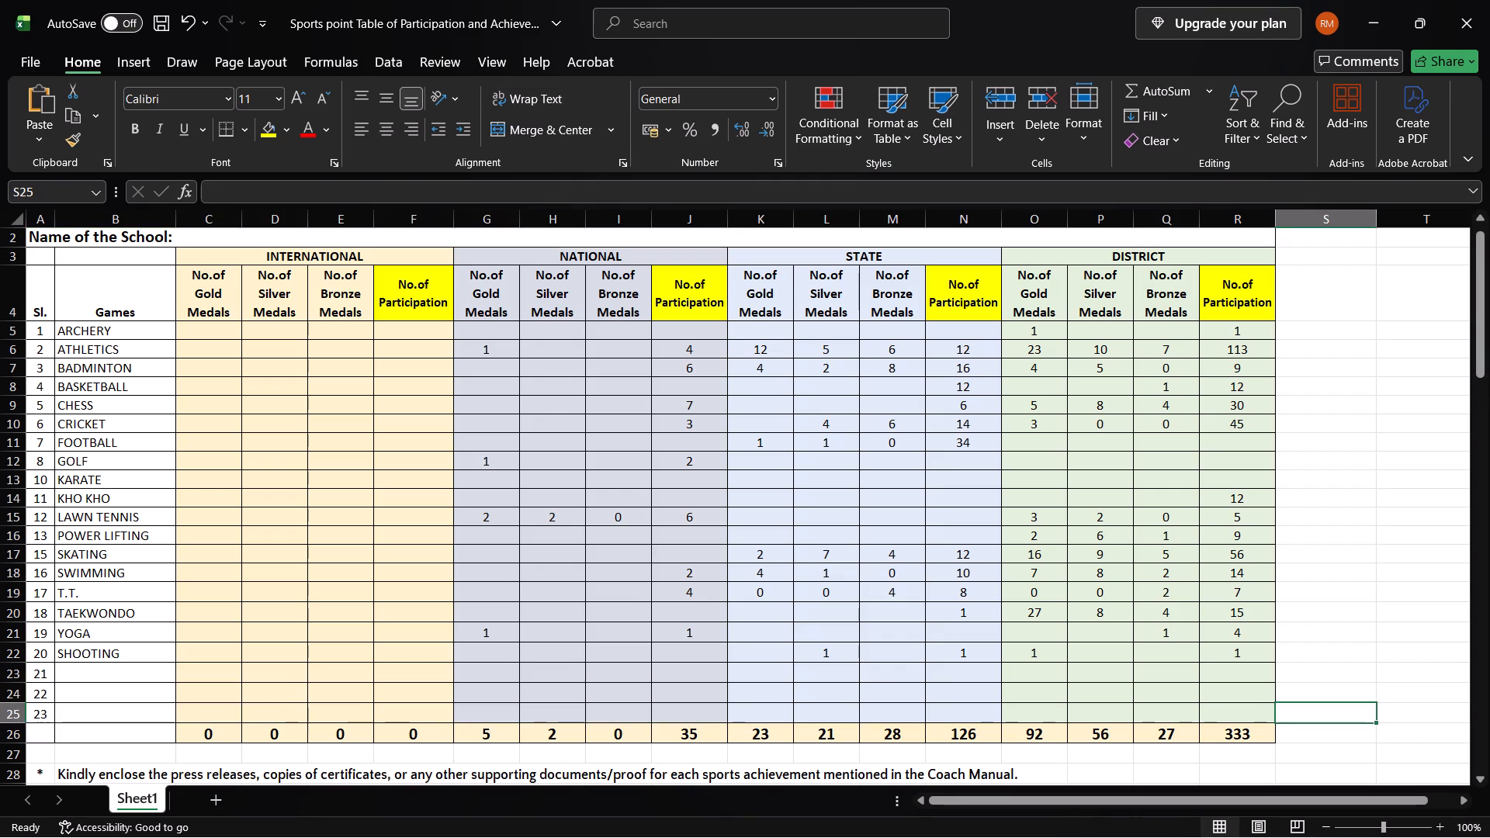
left_click_drag(9, 670, 9, 708)
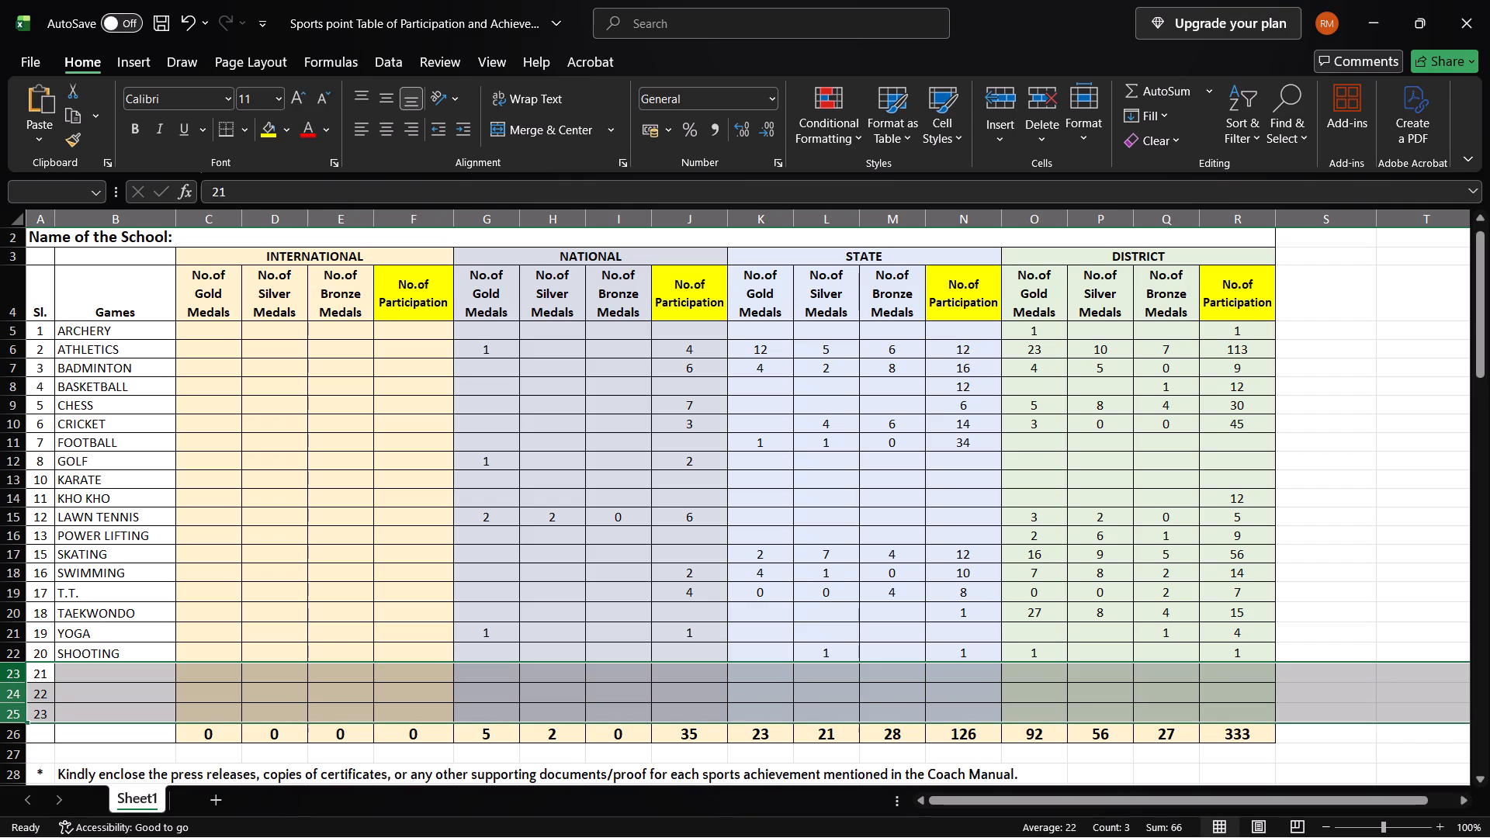
right_click(61, 691)
left_click(175, 523)
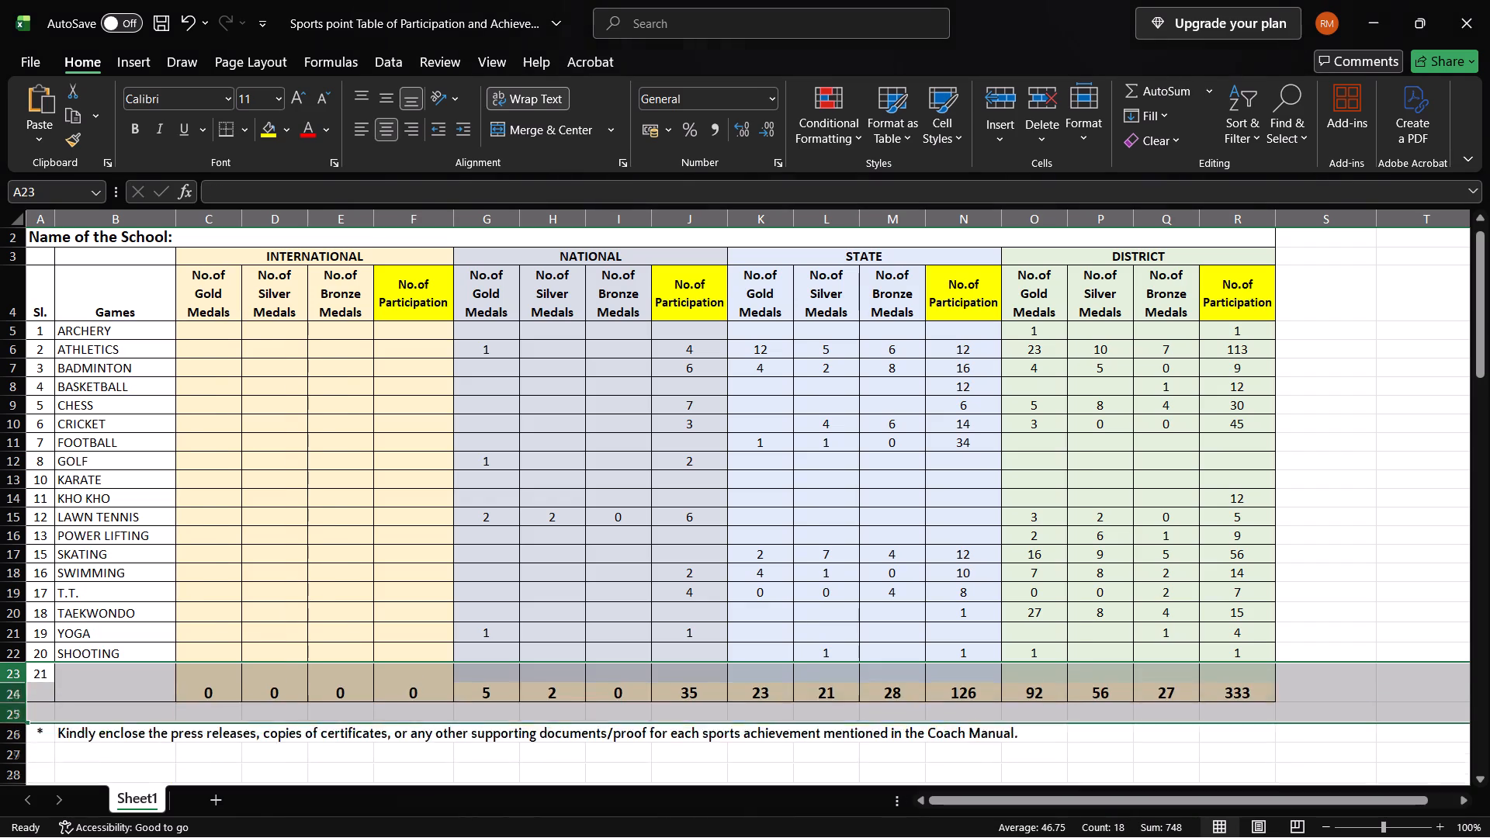
left_click(1353, 624)
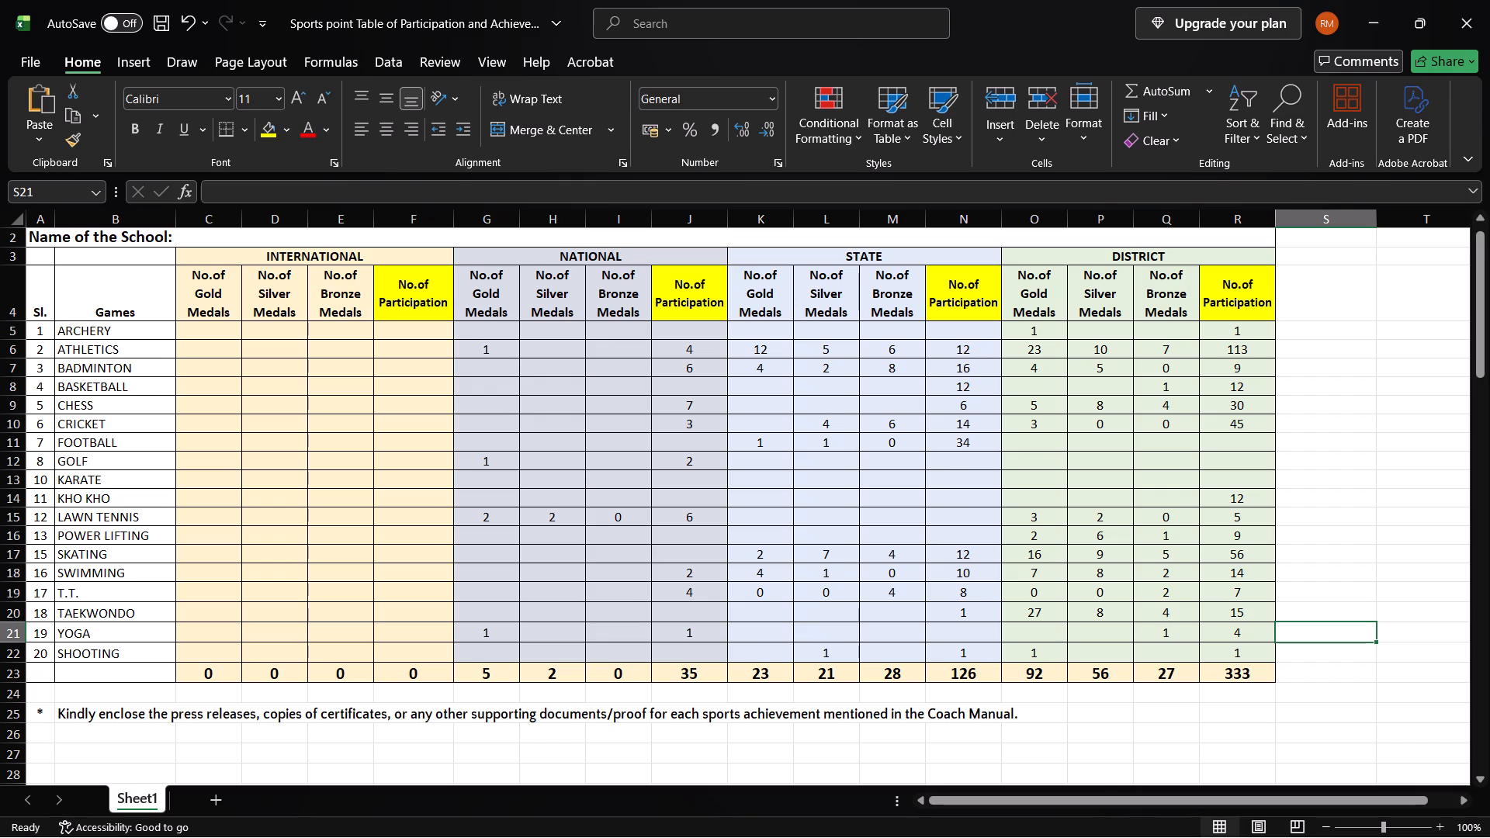
Look over the games table from Taekwondo's district counts back up to Archery's international cells.
key("Up")
key("Left")
key("Left")
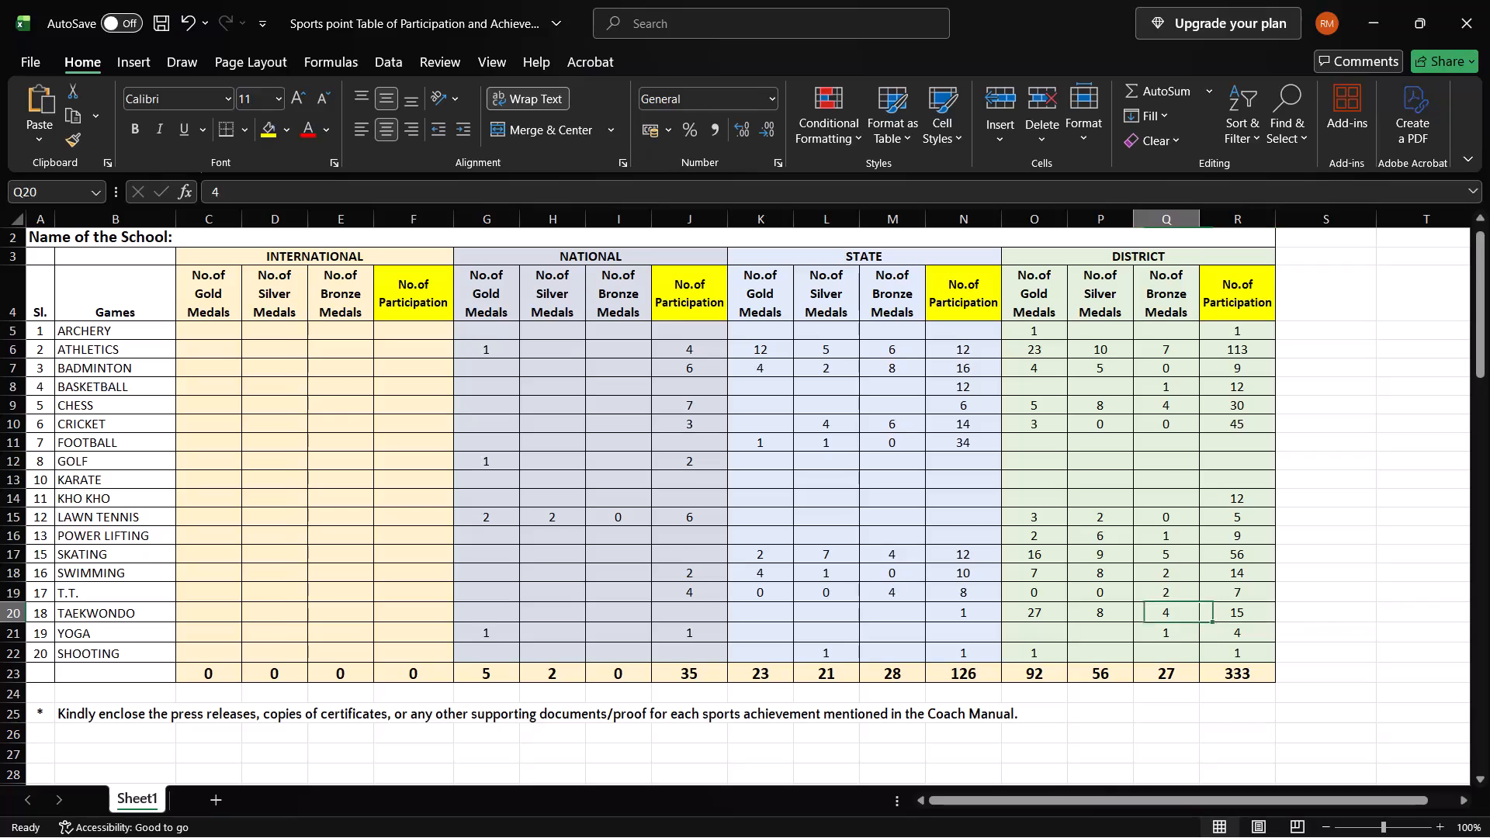
key("Up")
key("Up")
key("Up")
key("Left")
key("Left")
key("Left")
key("Left")
key("Left")
key("Left")
key("Left")
key("Left")
key("Left")
key("Left")
key("Left")
key("Left")
key("Left")
key("Up")
key("Up")
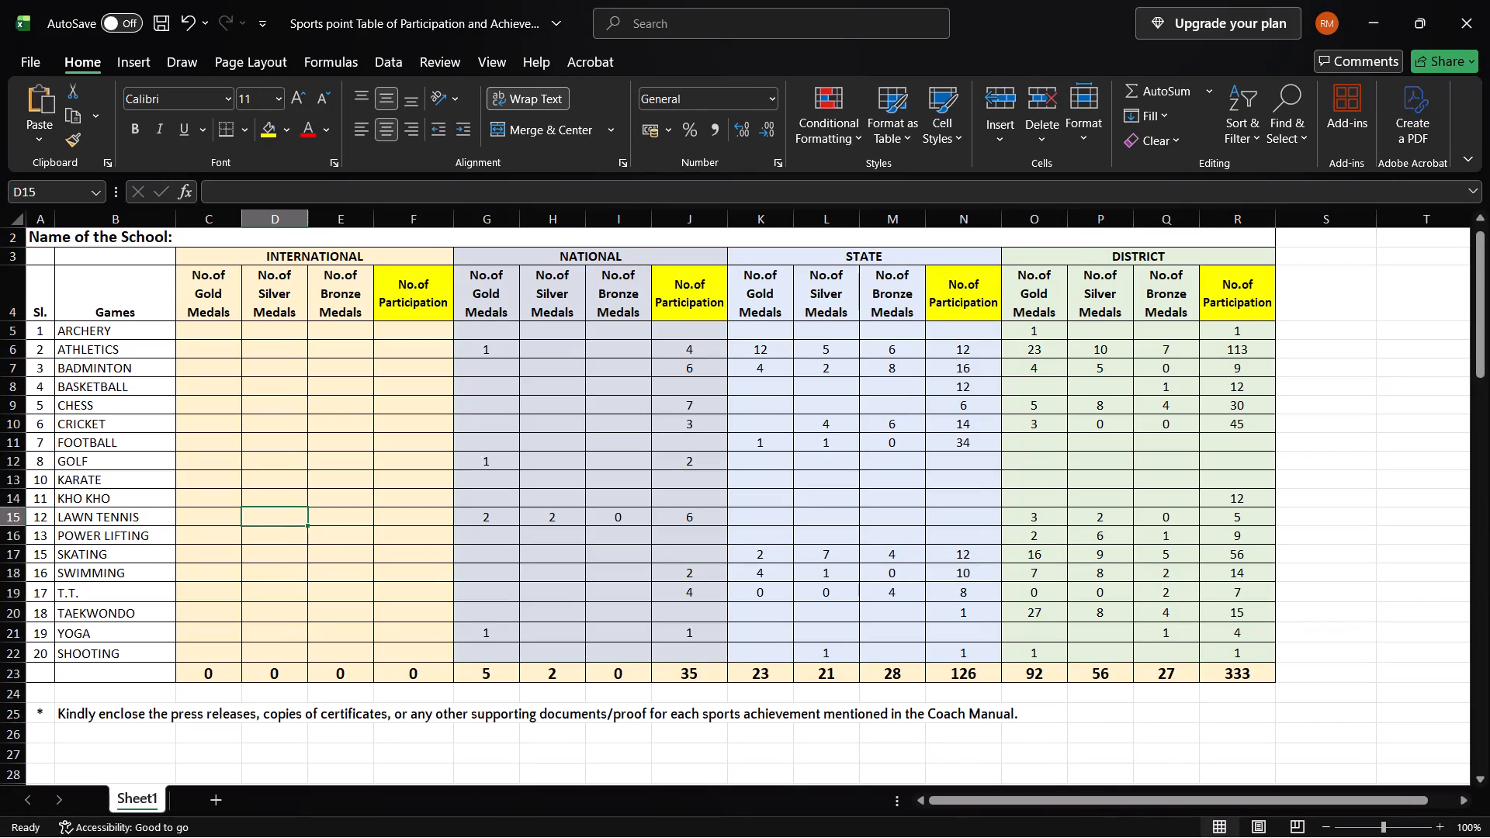
key("Up")
key("Up")
key("Up")
key("Up")
key("Up")
key("Up")
key("Up")
key("Up")
key("Up")
key("Up")
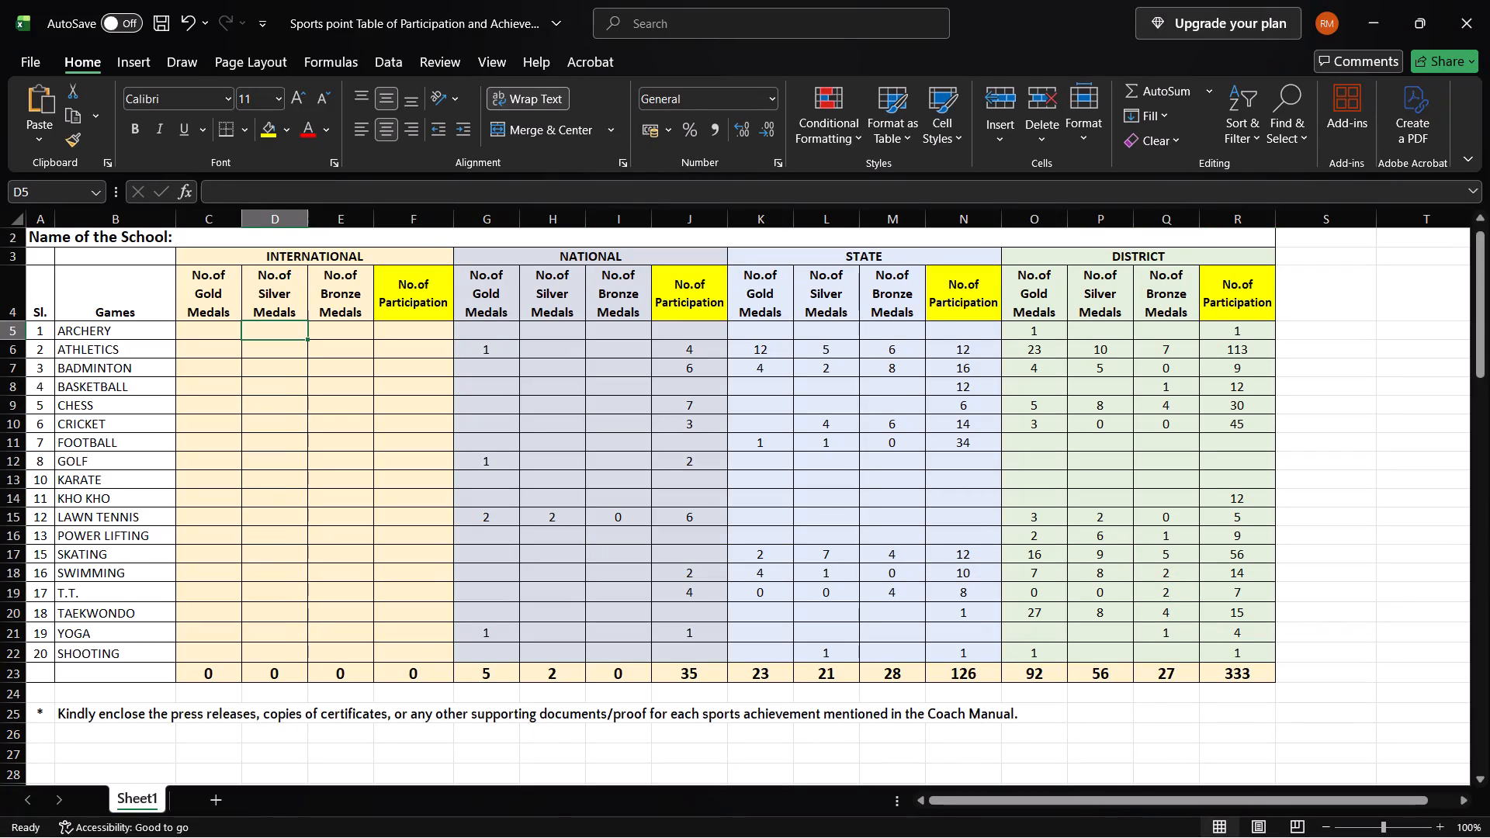
key("Left")
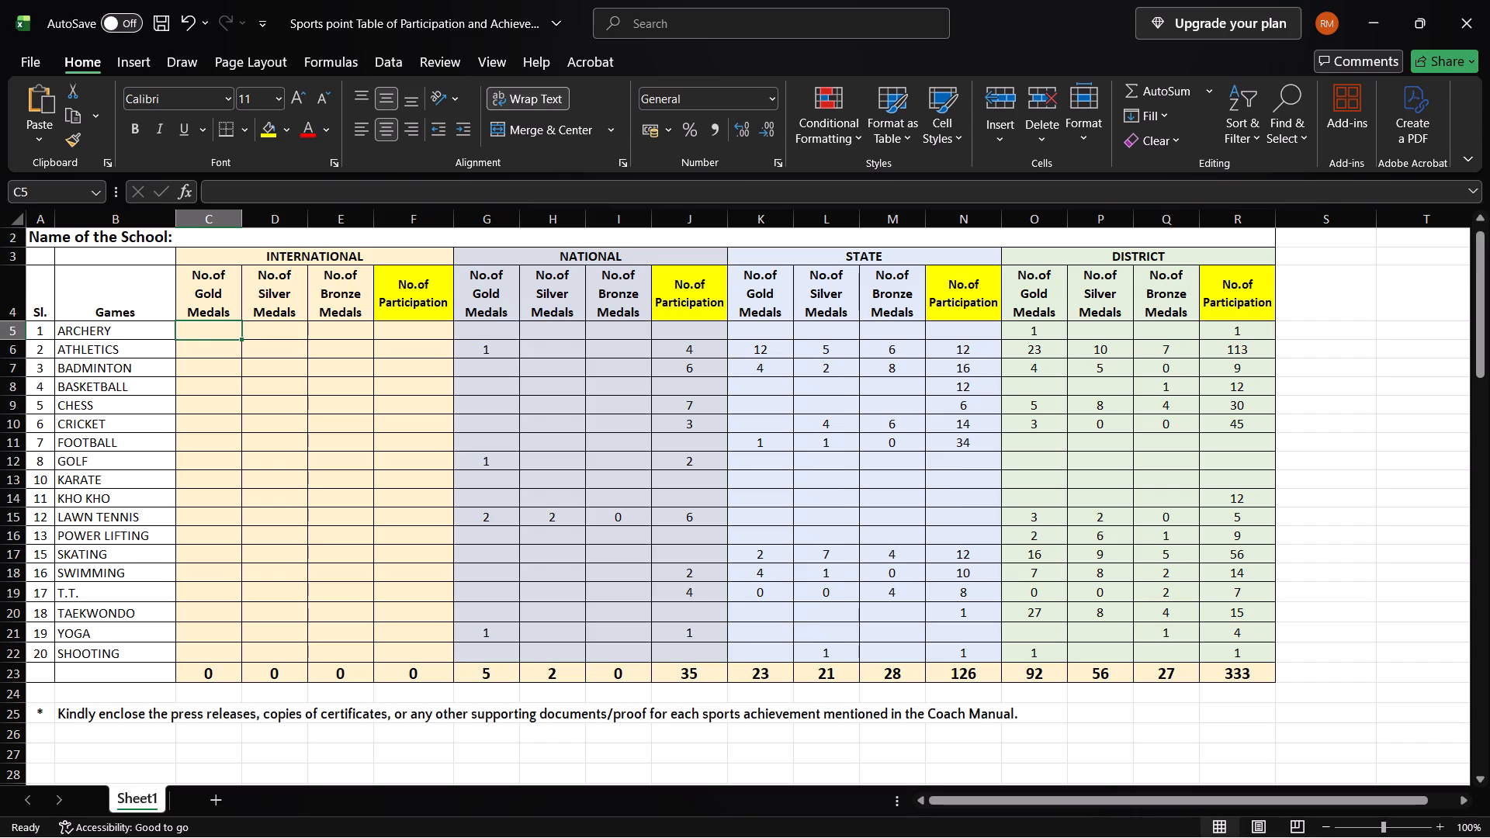
key("Right")
key("Right")
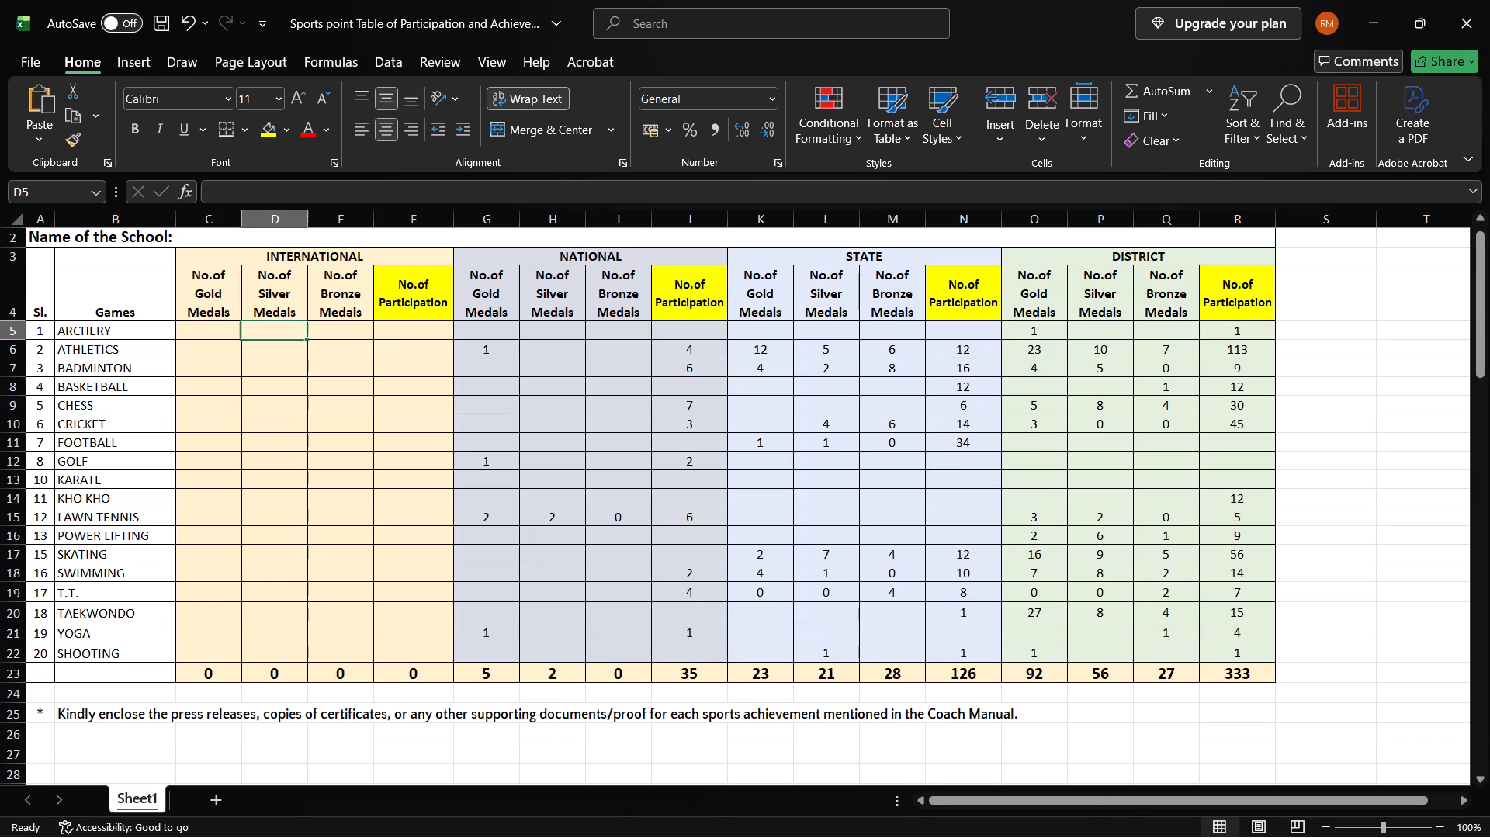
Correct Golf's national medals by clearing the gold count and entering 1 under bronze.
key("Down")
key("Right")
key("Right")
key("Down")
key("Down")
key("Down")
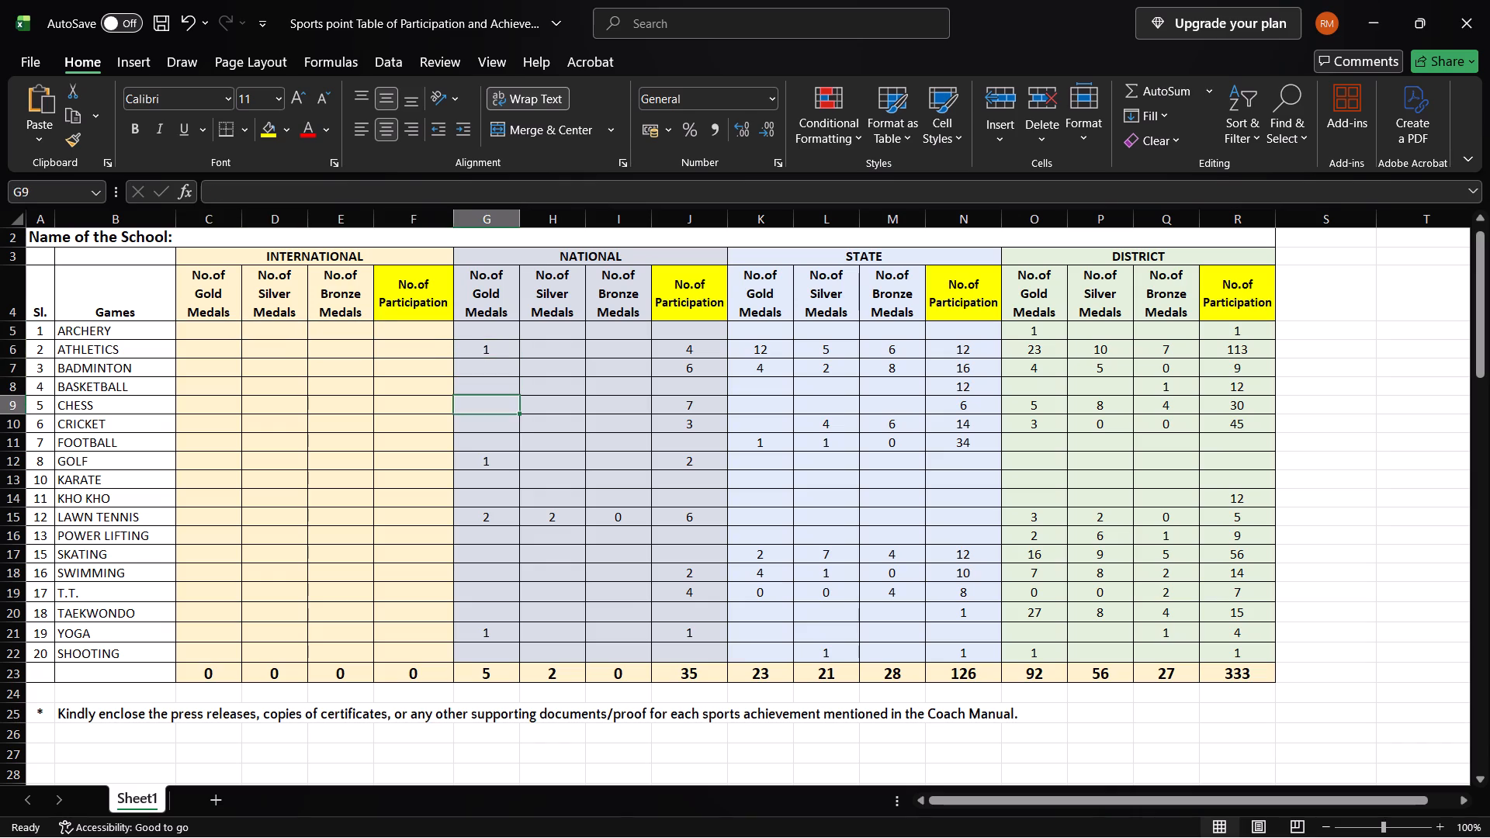
key("Down")
key("Down")
key("Down")
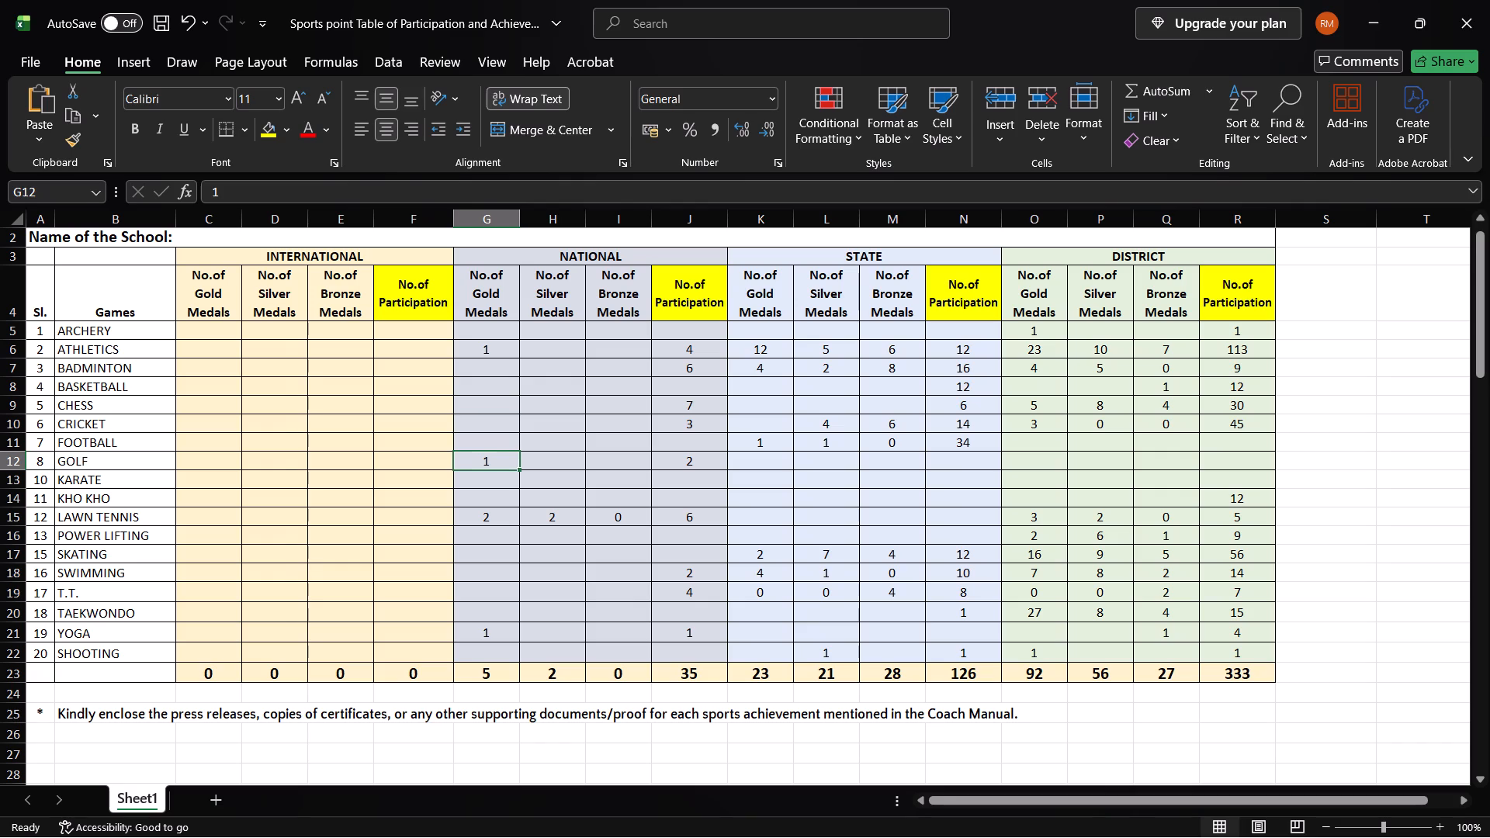
key("BackSpace")
key("Right")
key("Right")
key("1")
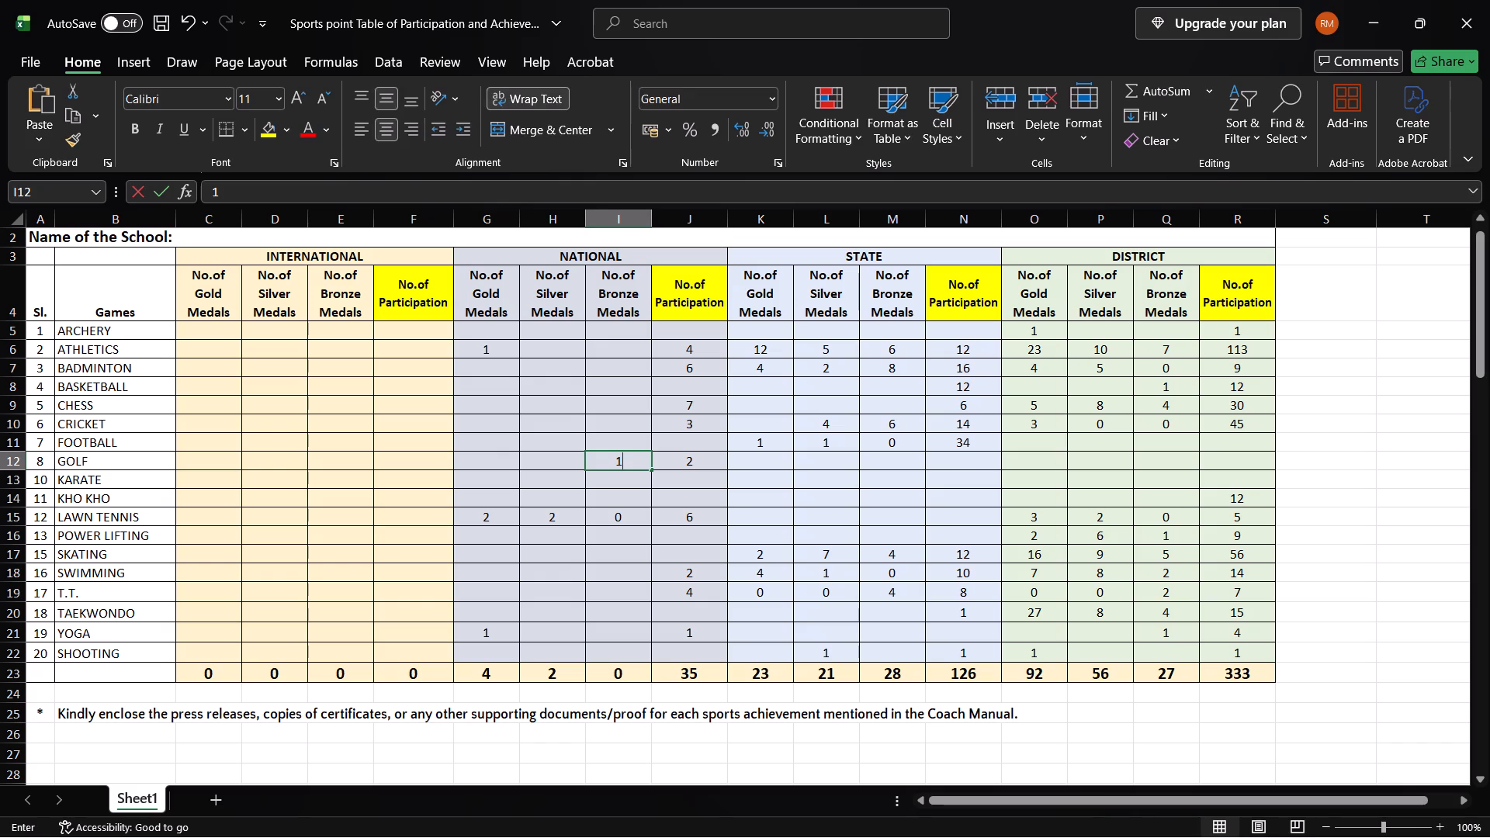
key("Left")
key("Left")
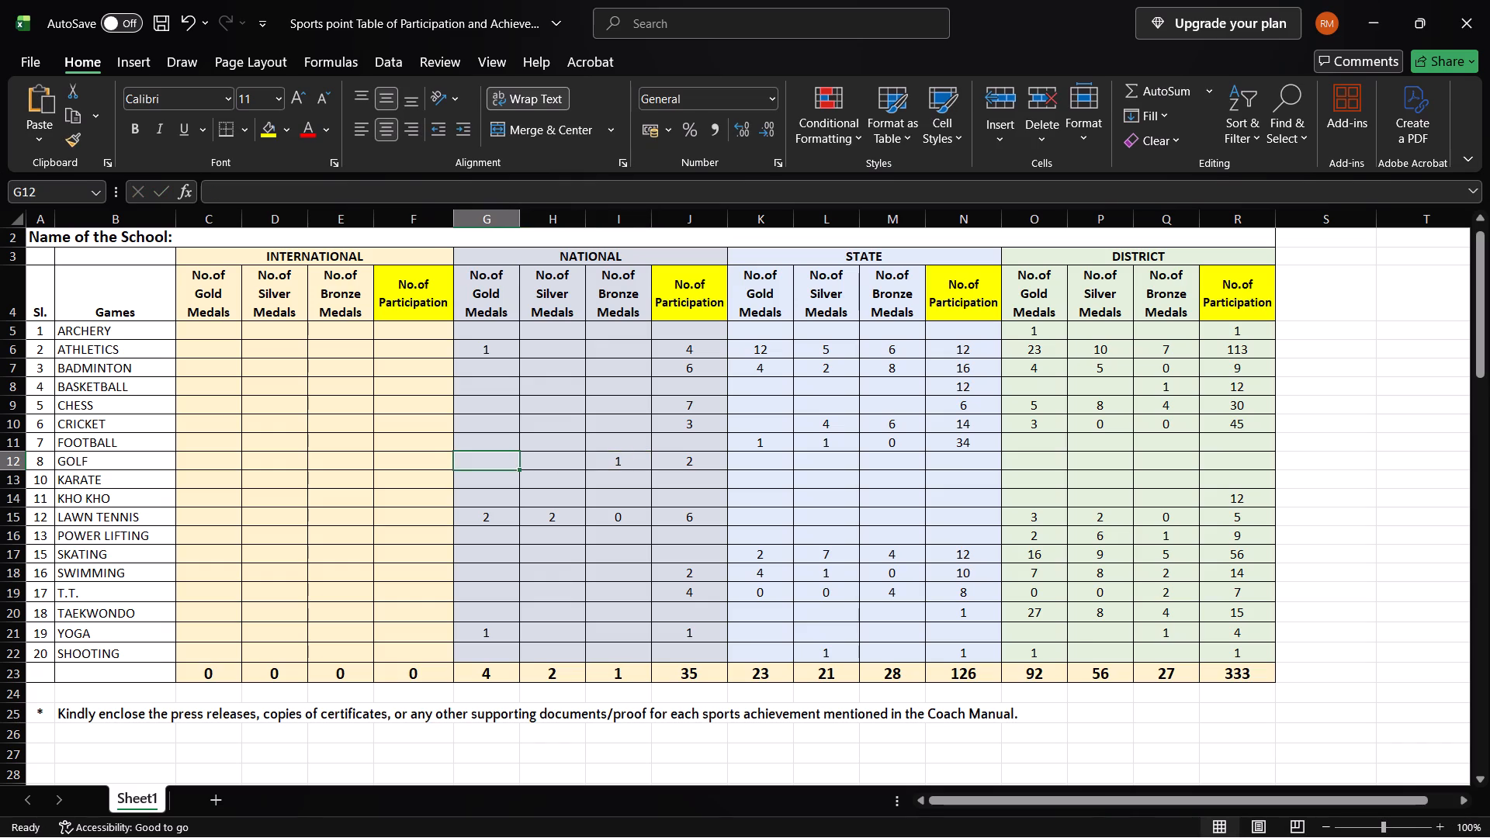
Check the national gold medal entries from Golf down to the totals row and back up to Chess.
key("Down")
key("Down")
key("Down")
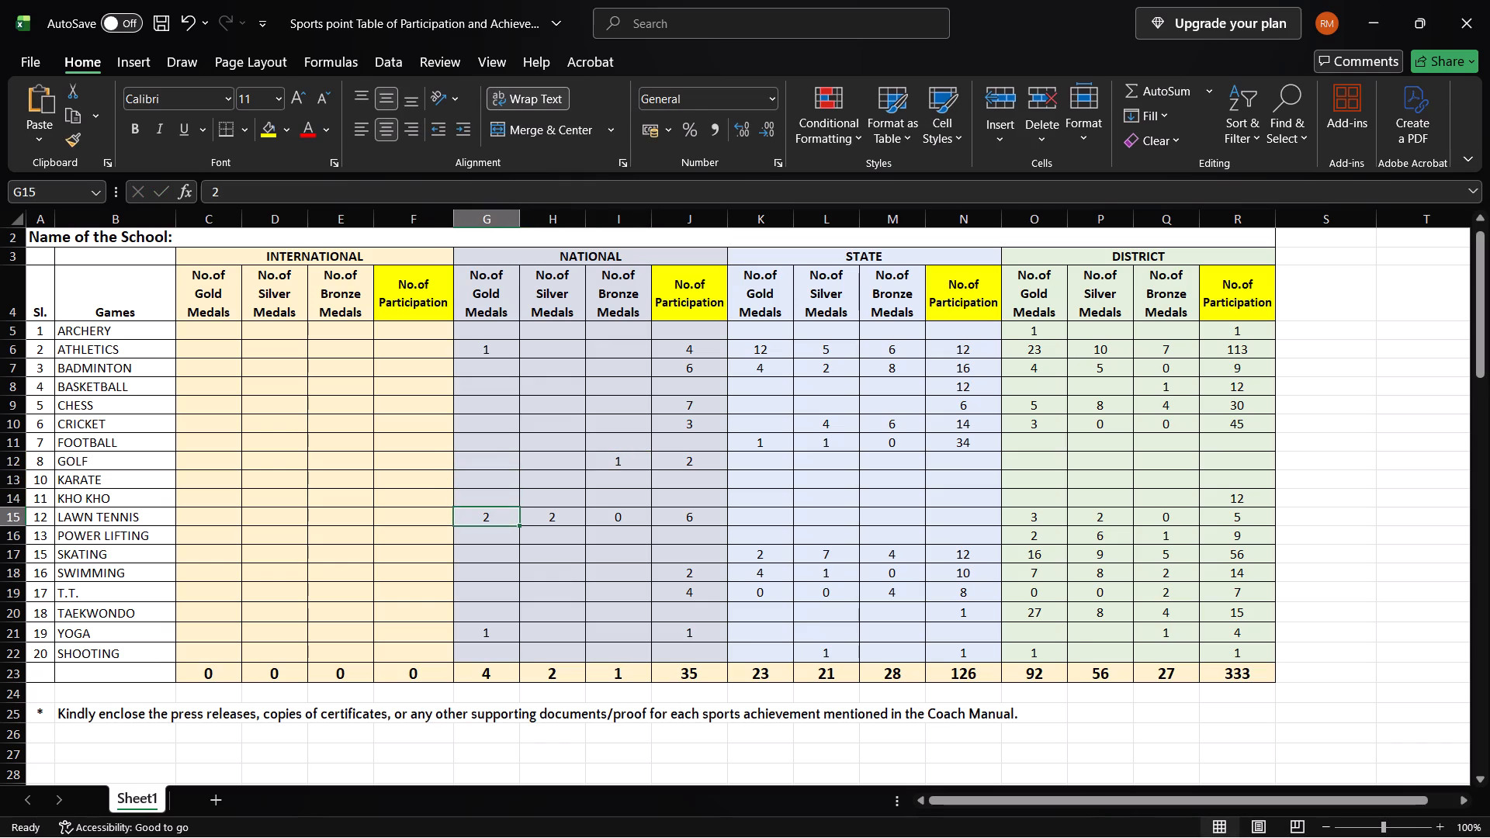
key("Down")
key("Down")
key("Down")
key("Down")
key("Down")
key("Down")
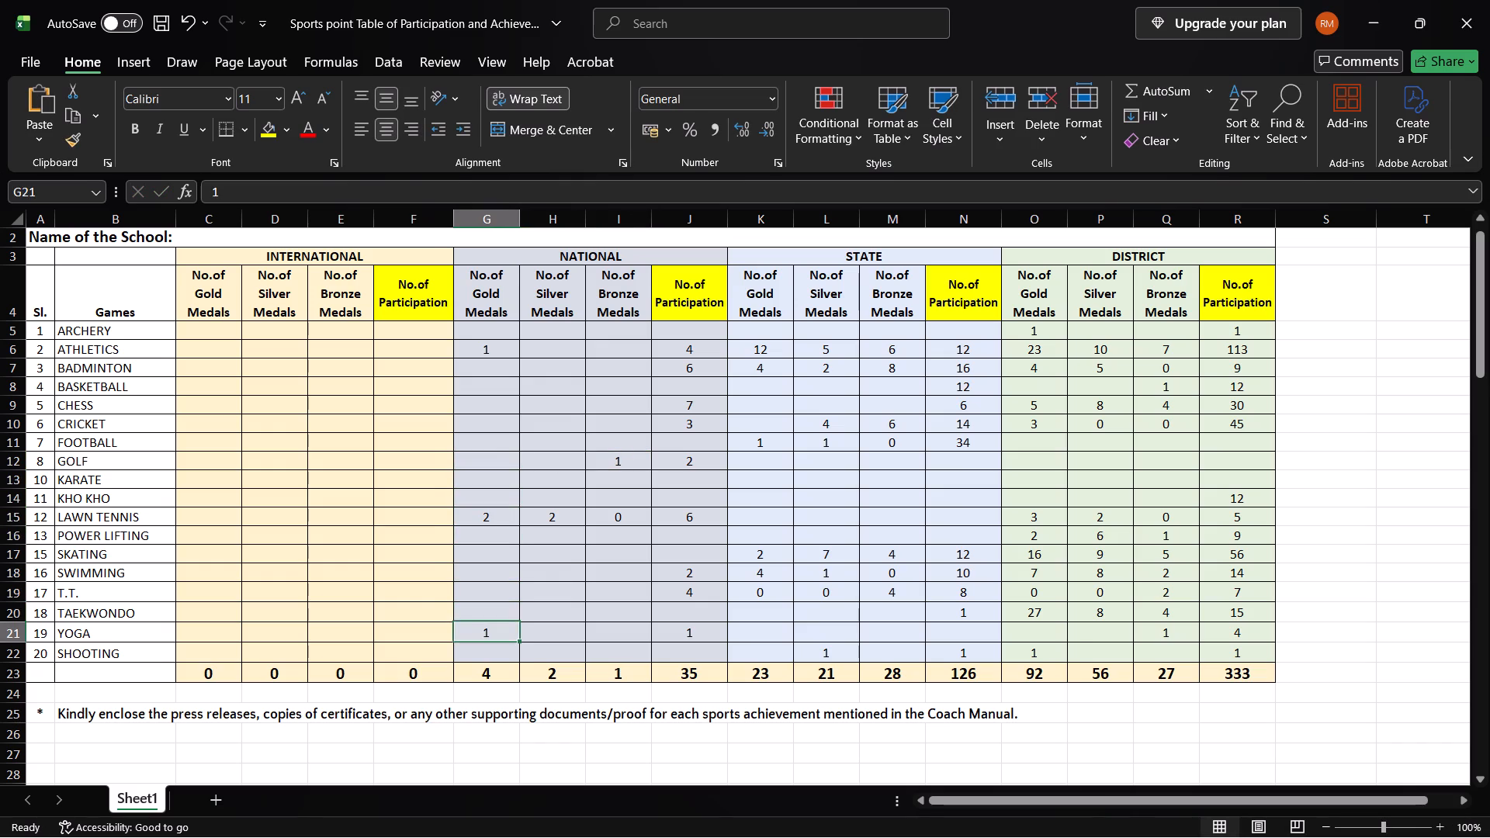
key("Down")
key("Down")
key("Up")
key("Up")
key("Up")
key("Up")
key("Up")
key("Up")
key("Up")
key("Up")
key("Up")
key("Up")
key("Up")
key("Up")
key("Up")
key("Up")
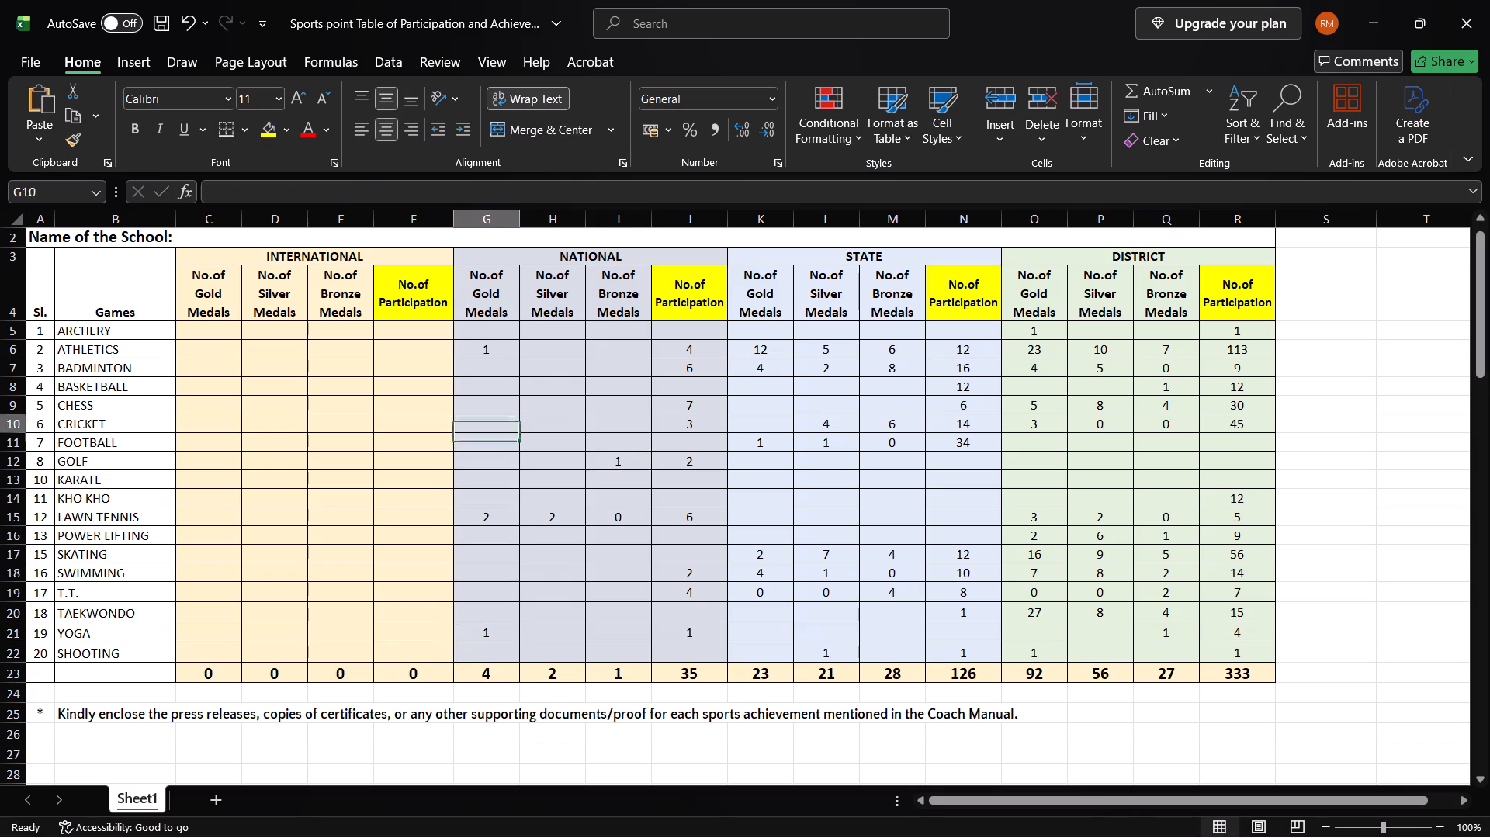
key("Right")
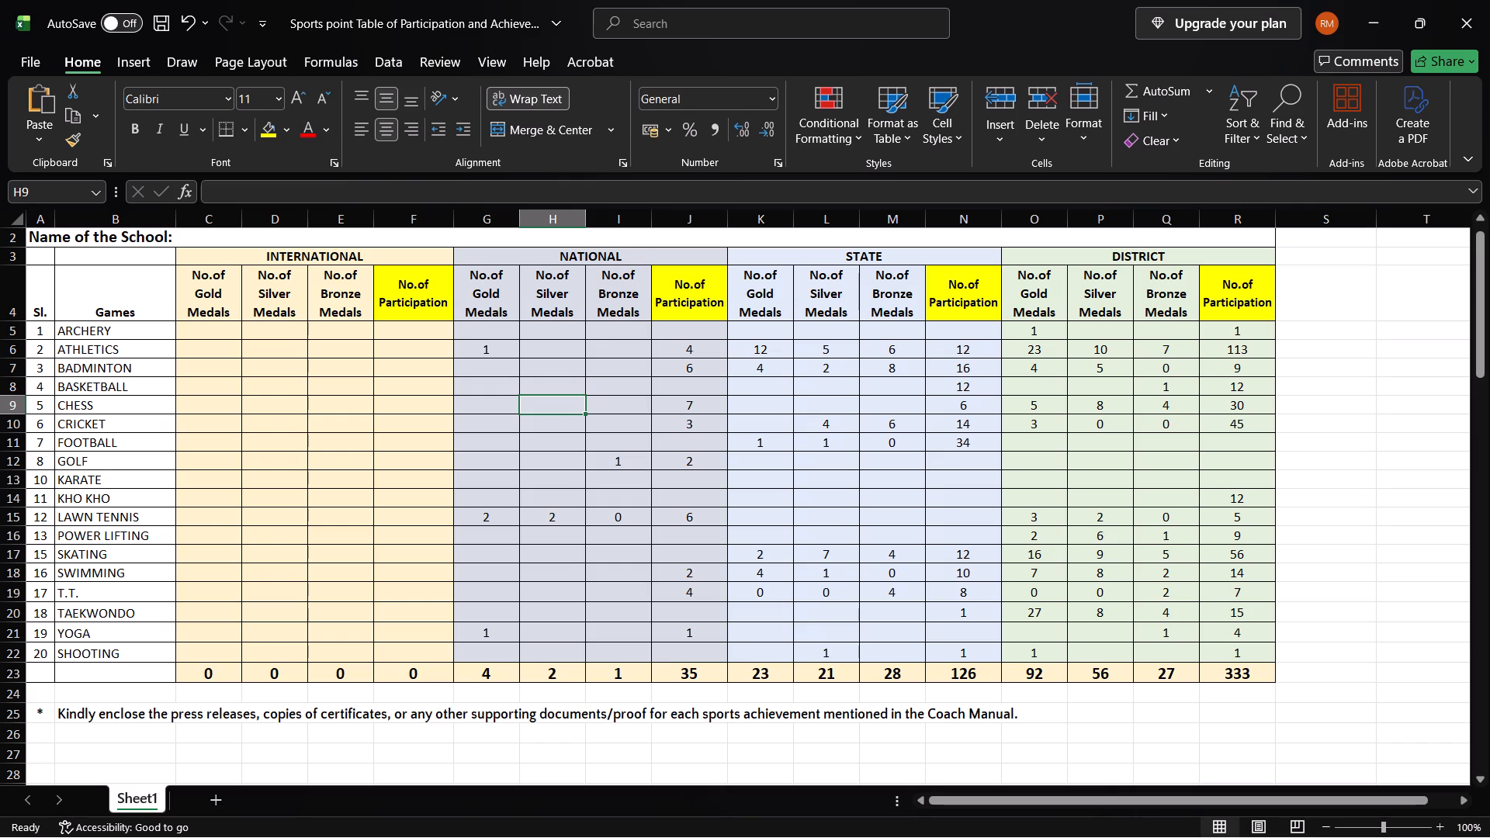
Review Archery's district entries and Athletics' national medal and participation counts.
left_click(1317, 343)
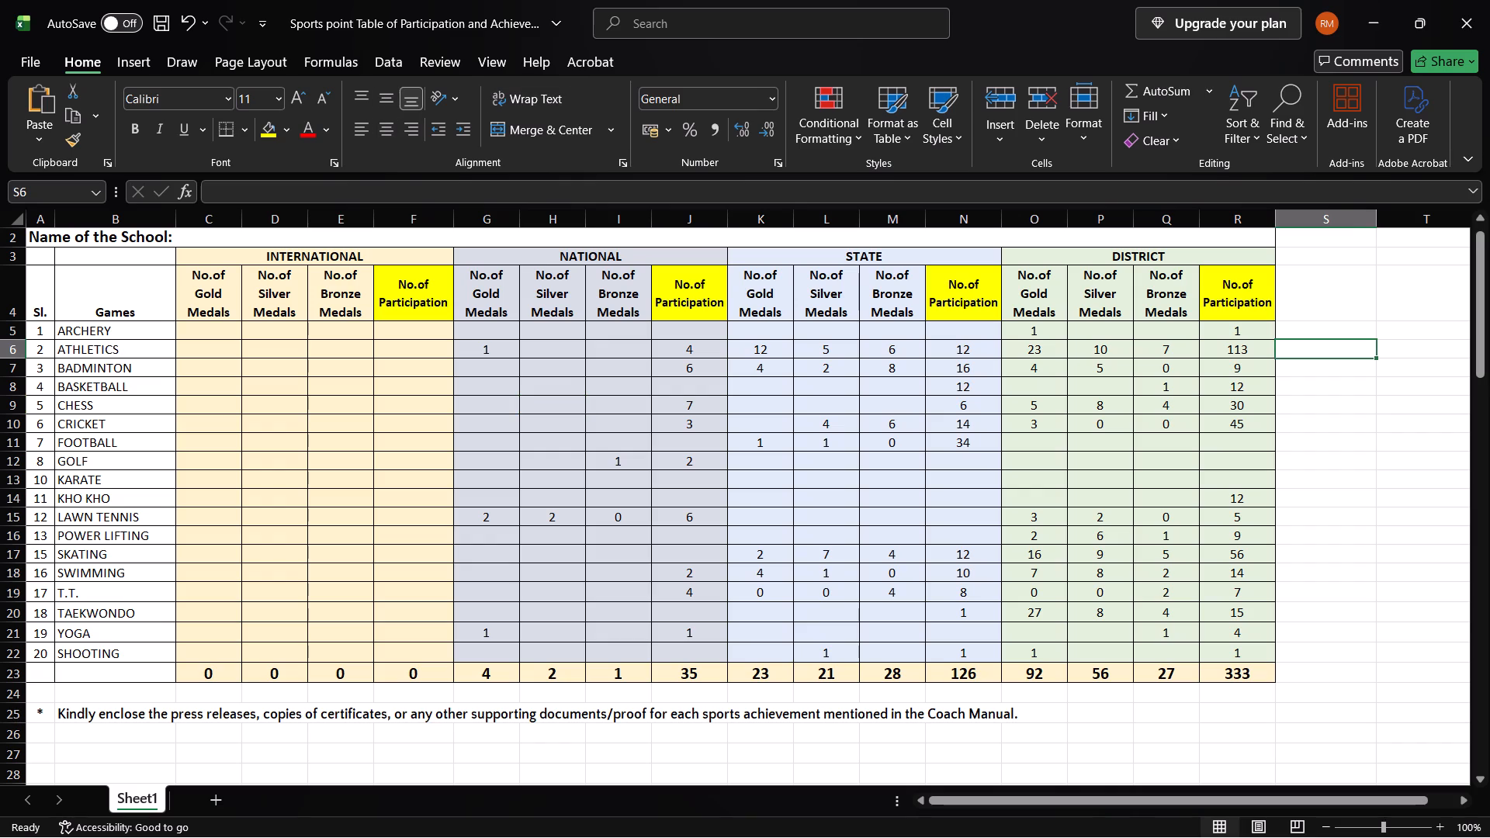
key("Up")
key("Left")
key("Left")
key("Left")
key("Left")
key("Left")
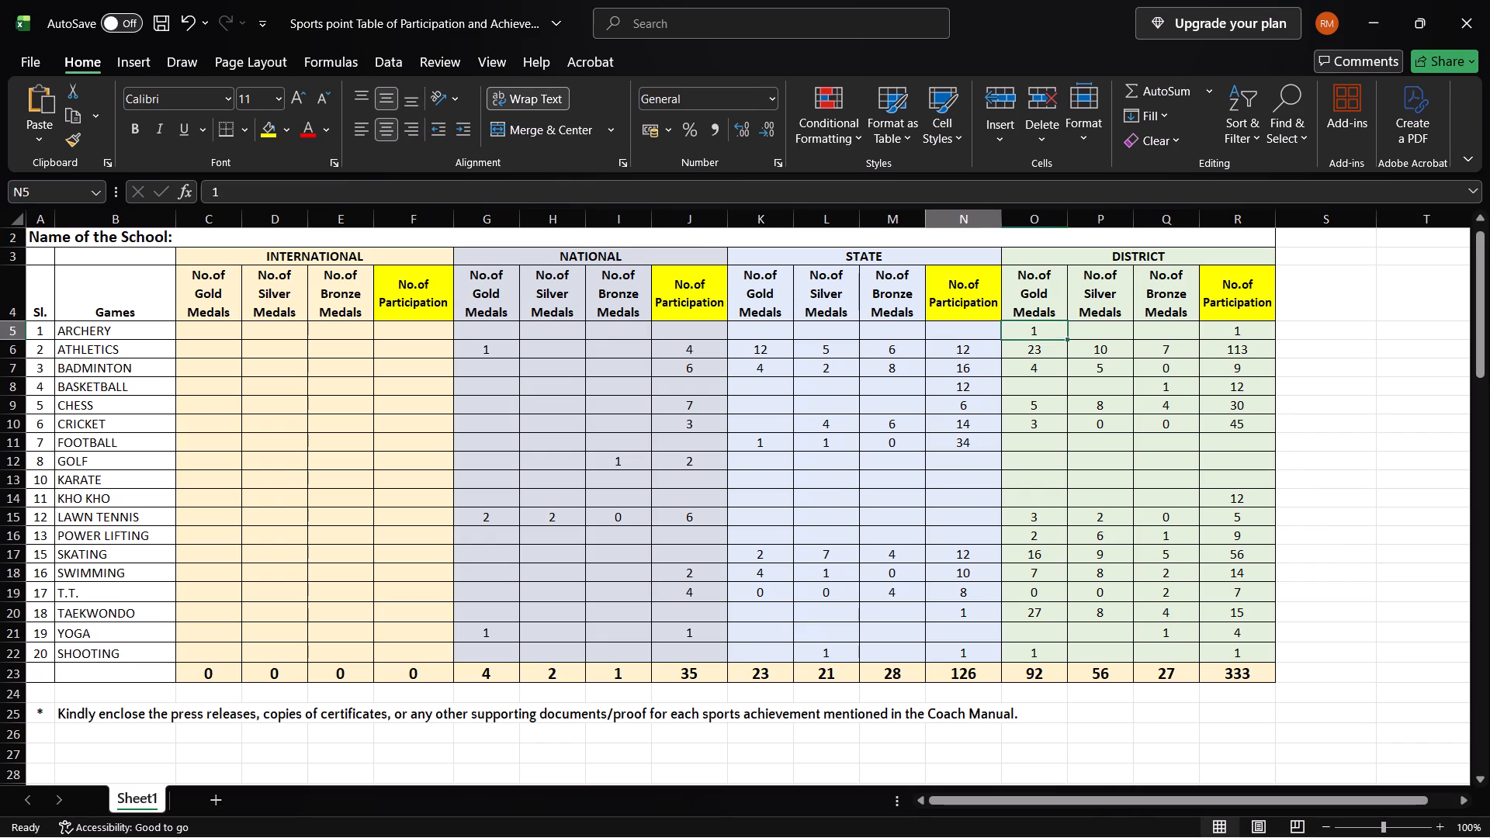
key("Left")
key("Left")
key("Left")
key("Left")
key("Left")
key("Left")
key("Left")
key("Down")
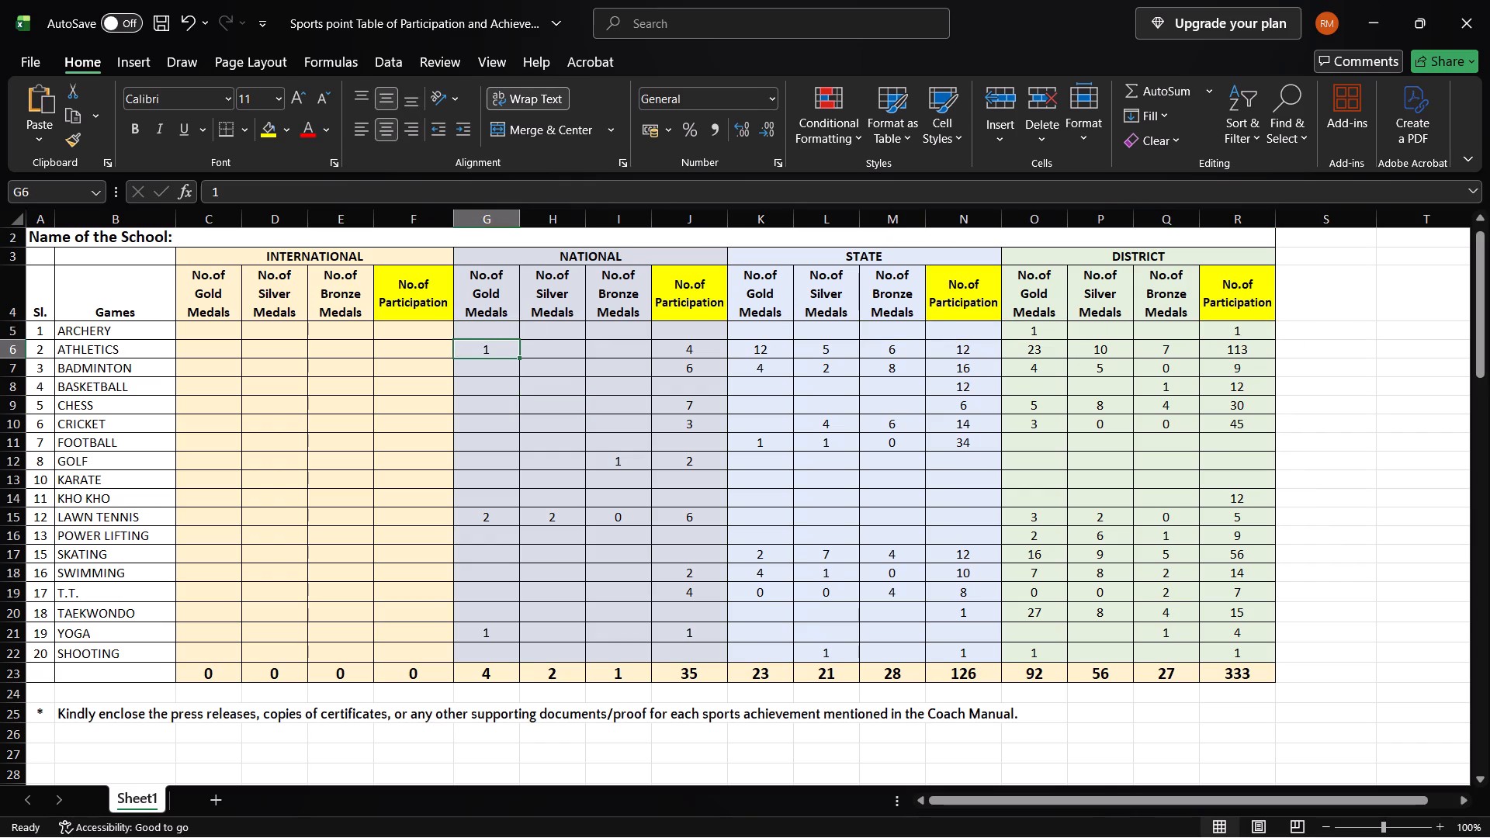
key("Right")
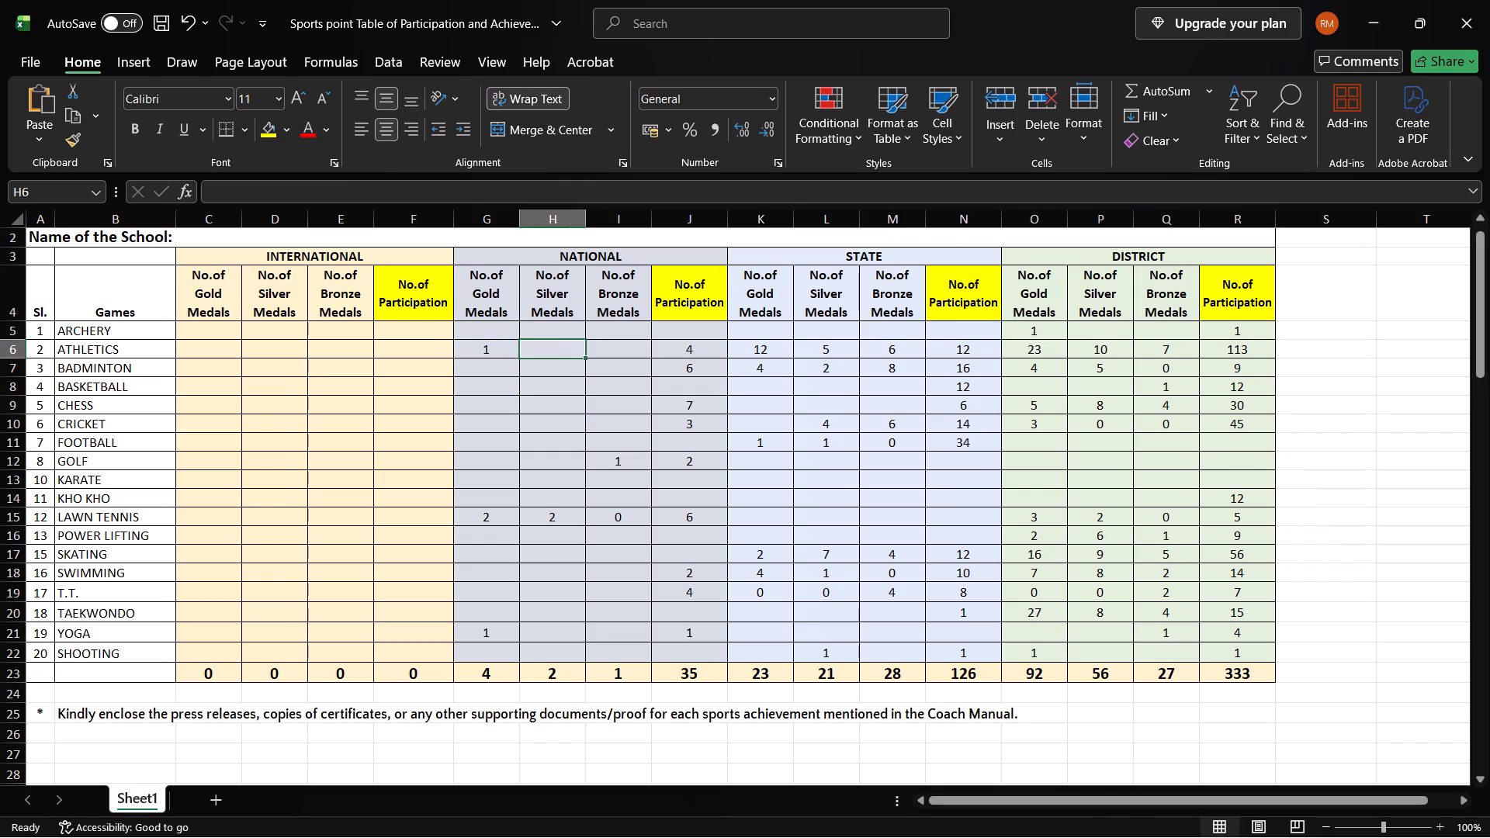
key("Right")
key("Right")
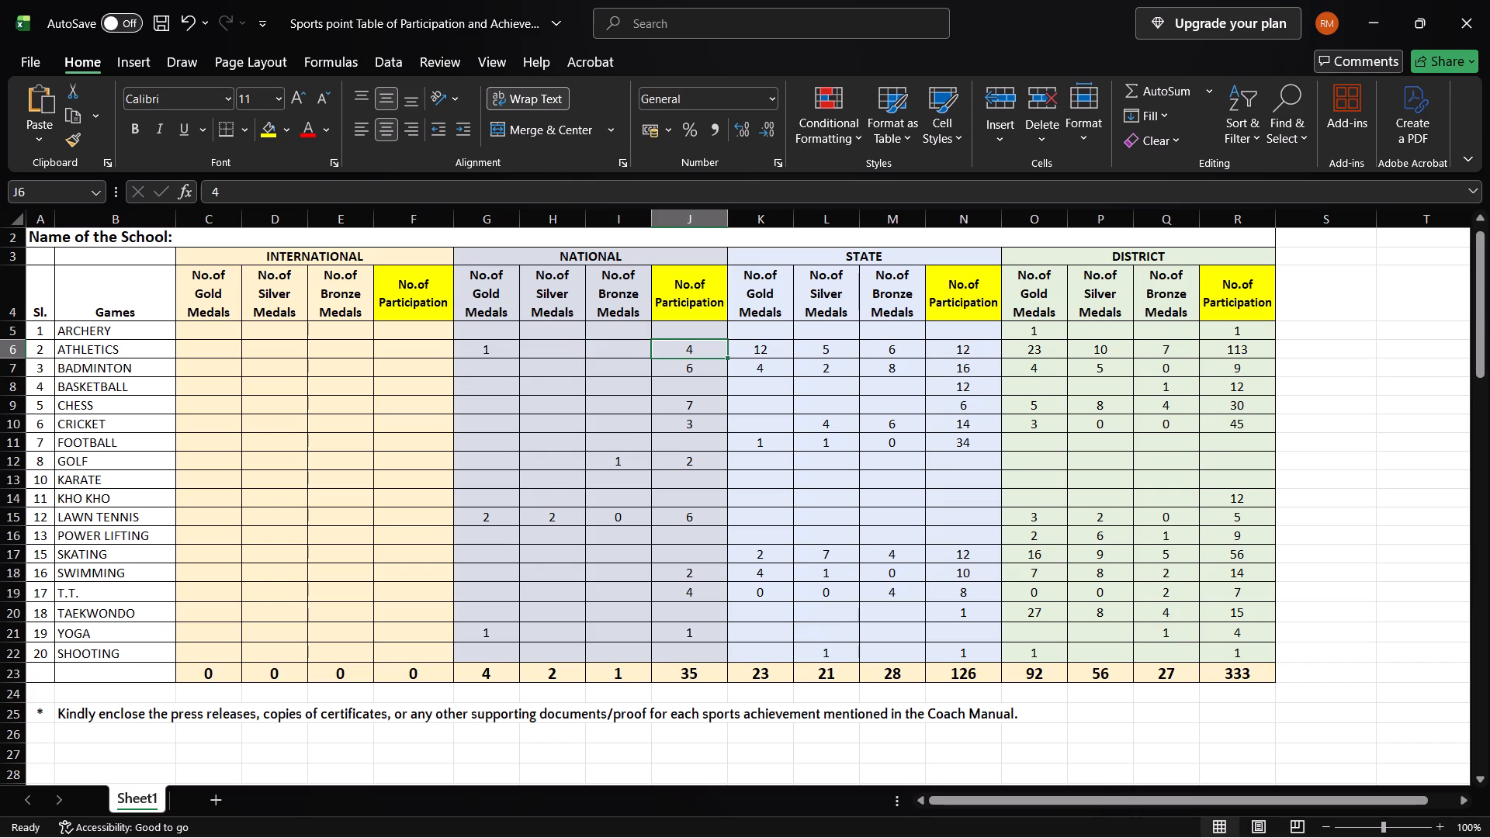
key("Right")
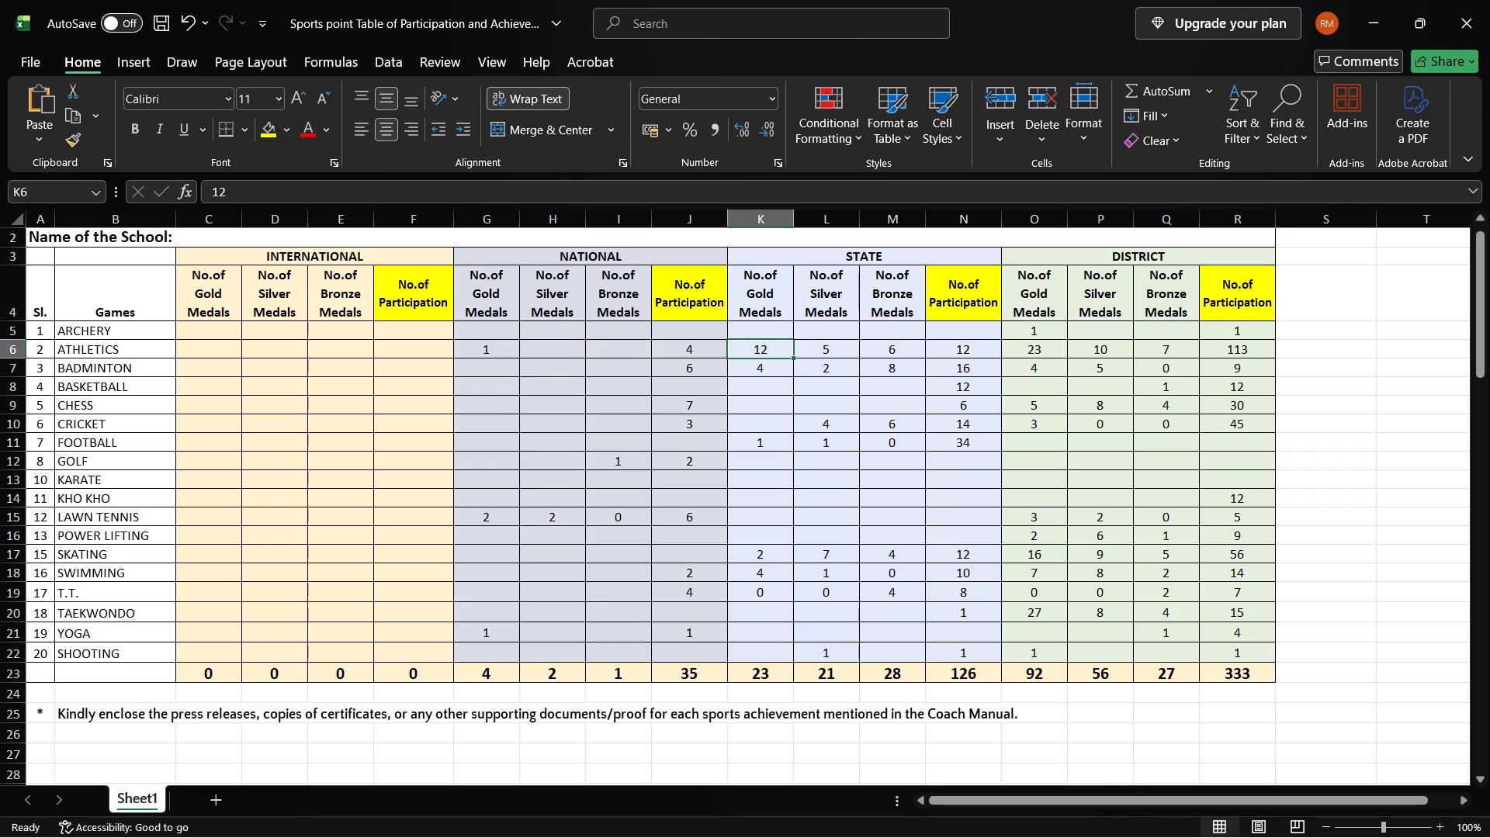
Review Badminton's counts from national participation through the state and district columns.
key("Left")
key("Down")
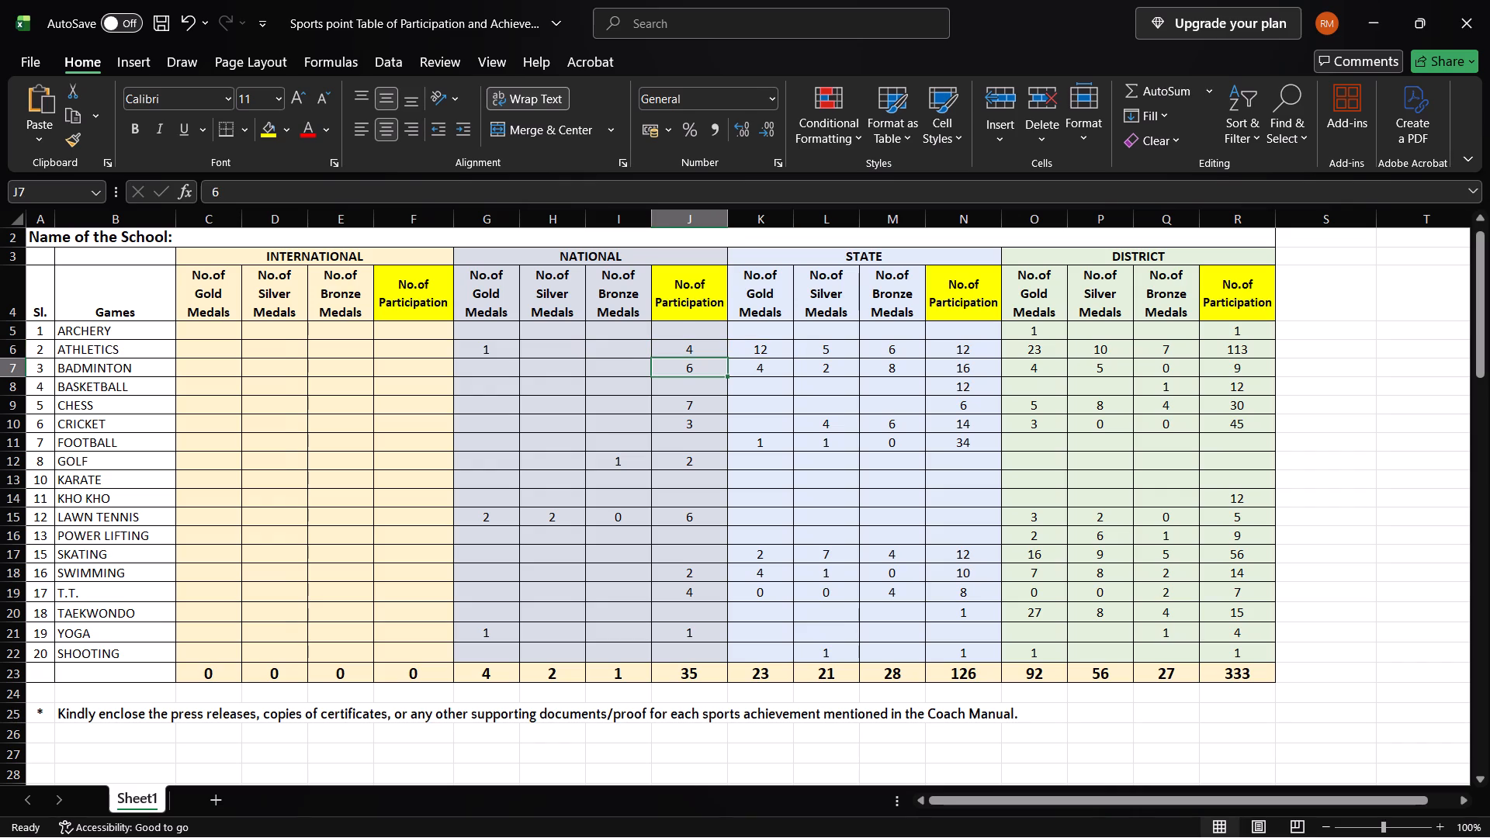
key("Right")
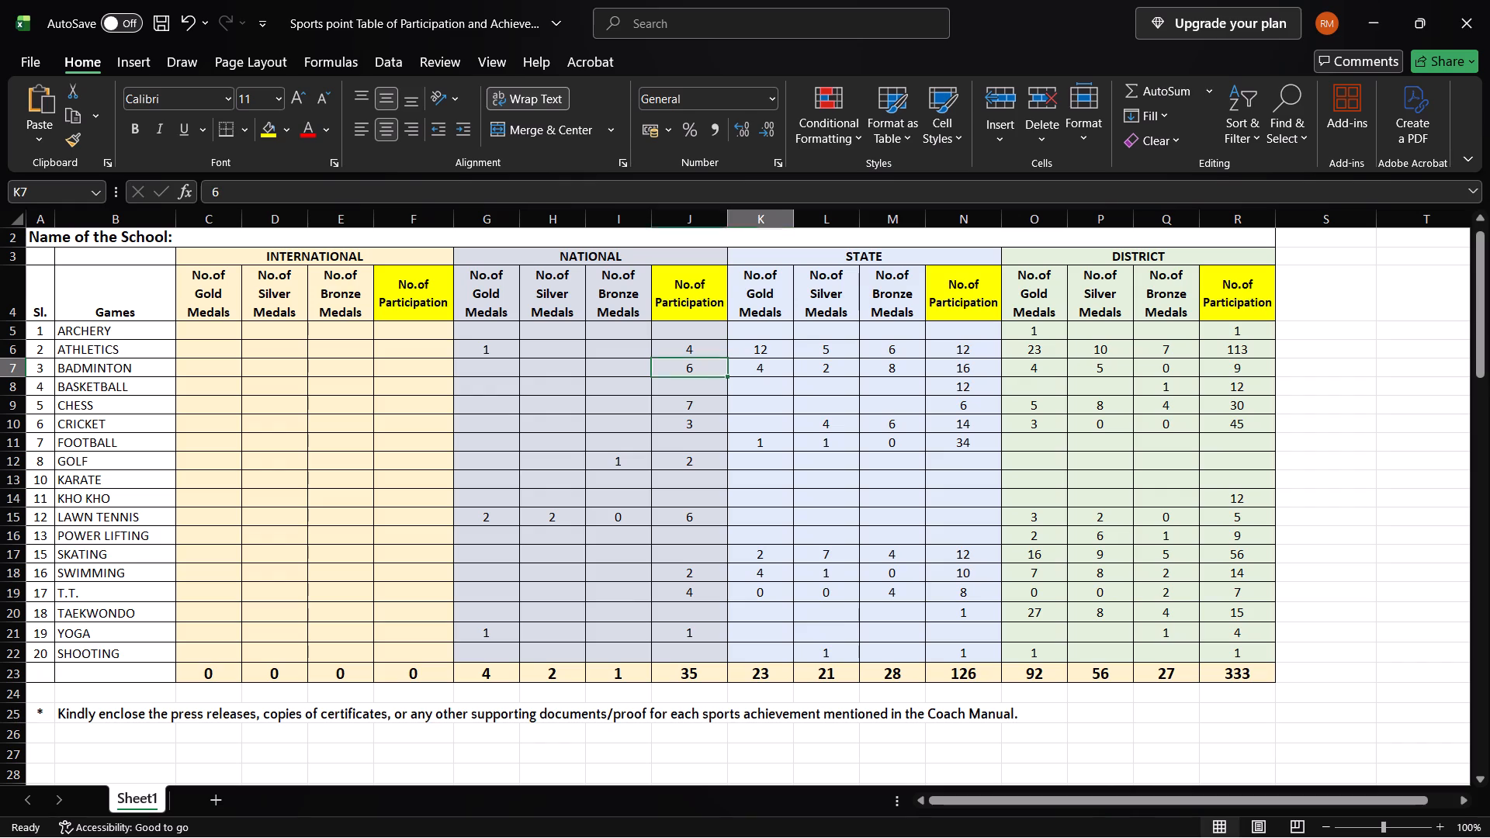
key("Right")
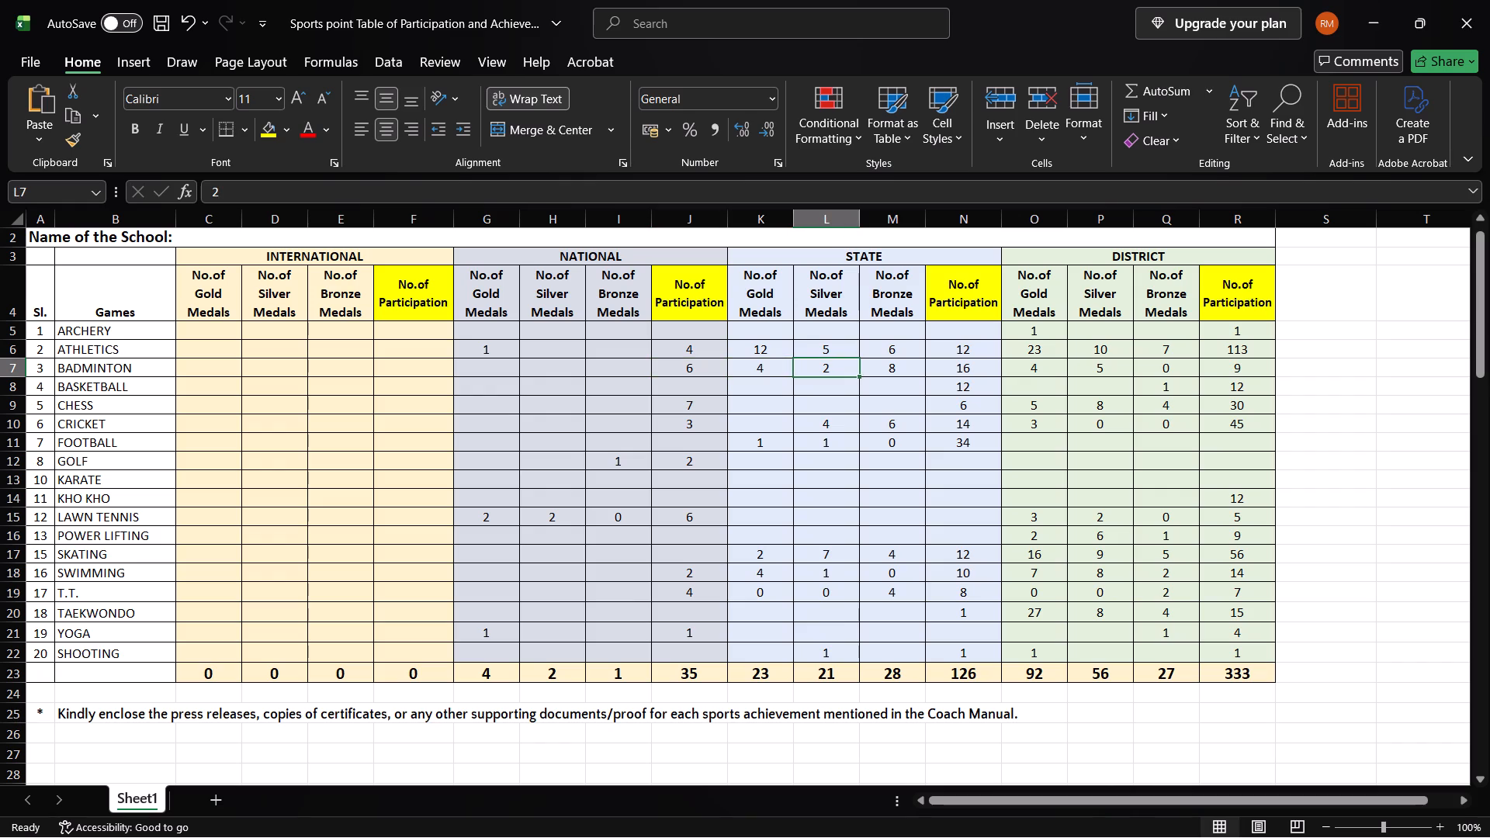
key("Left")
key("Left")
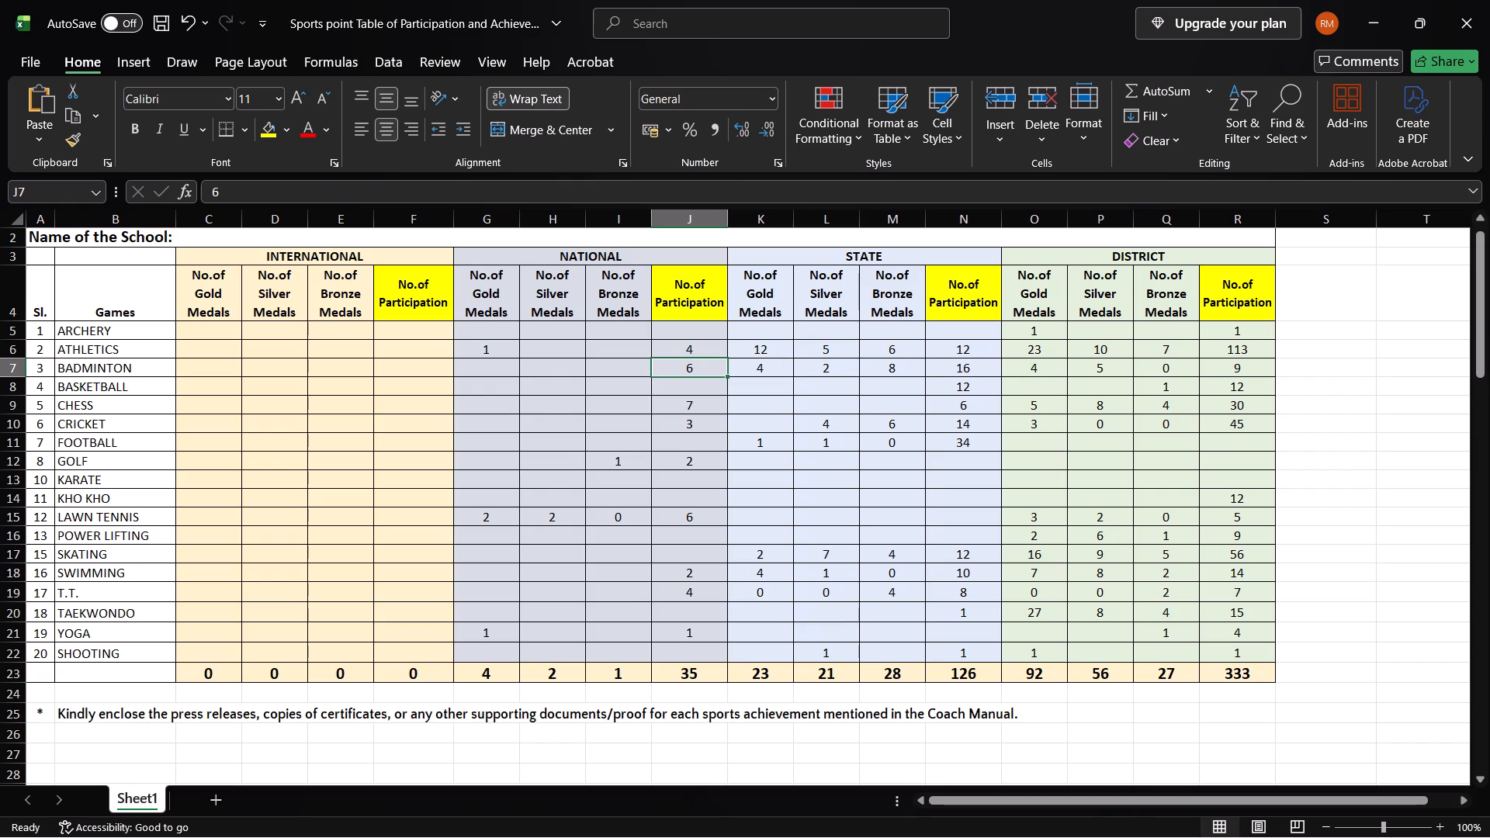
key("Right")
key("Left")
key("Right")
key("Right")
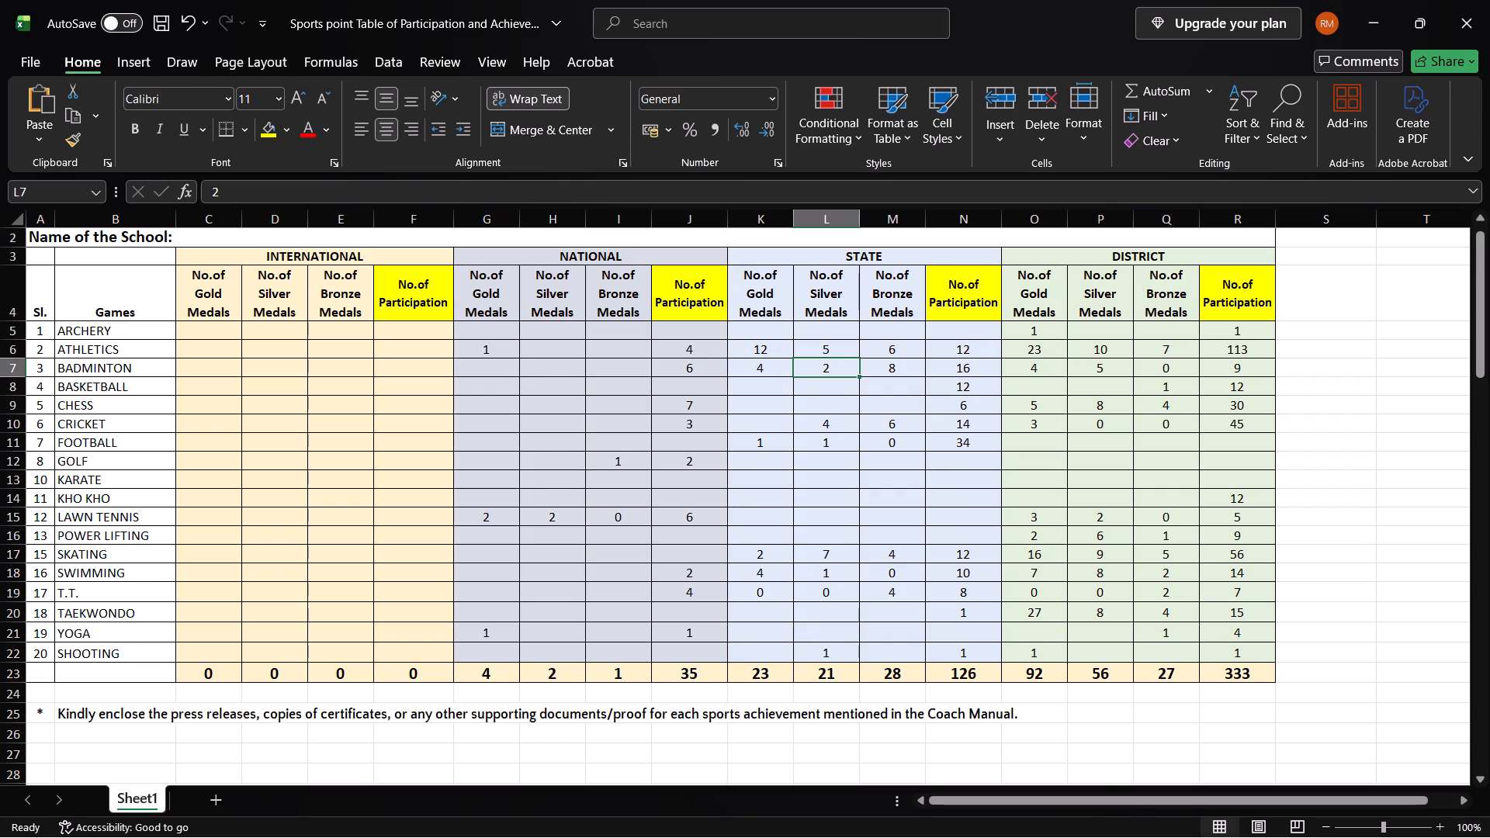
key("Left")
key("Left")
key("Right")
key("Right")
key("Right")
key("Right")
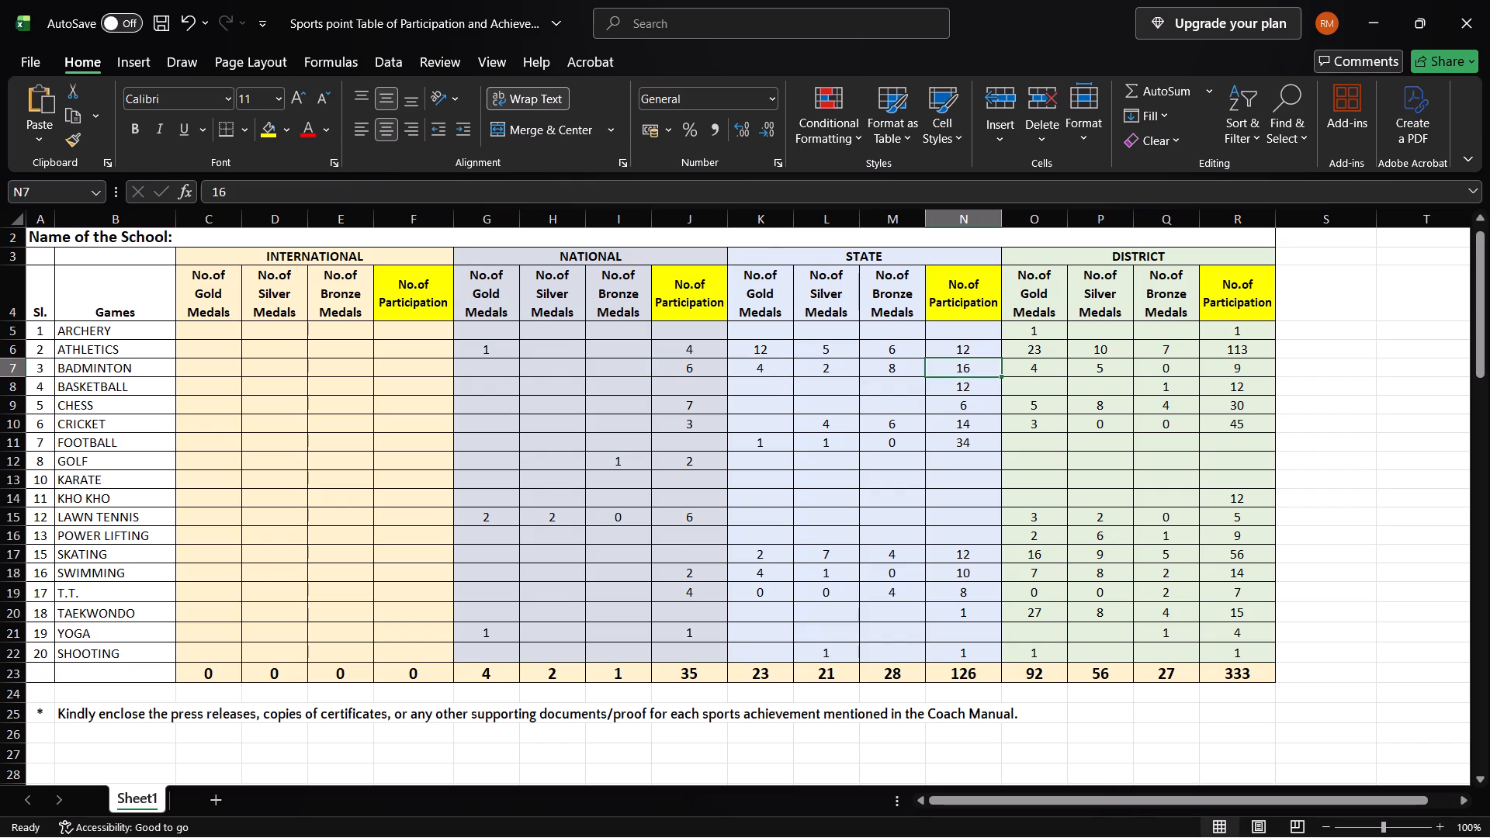
key("Right")
key("Right")
key("Right")
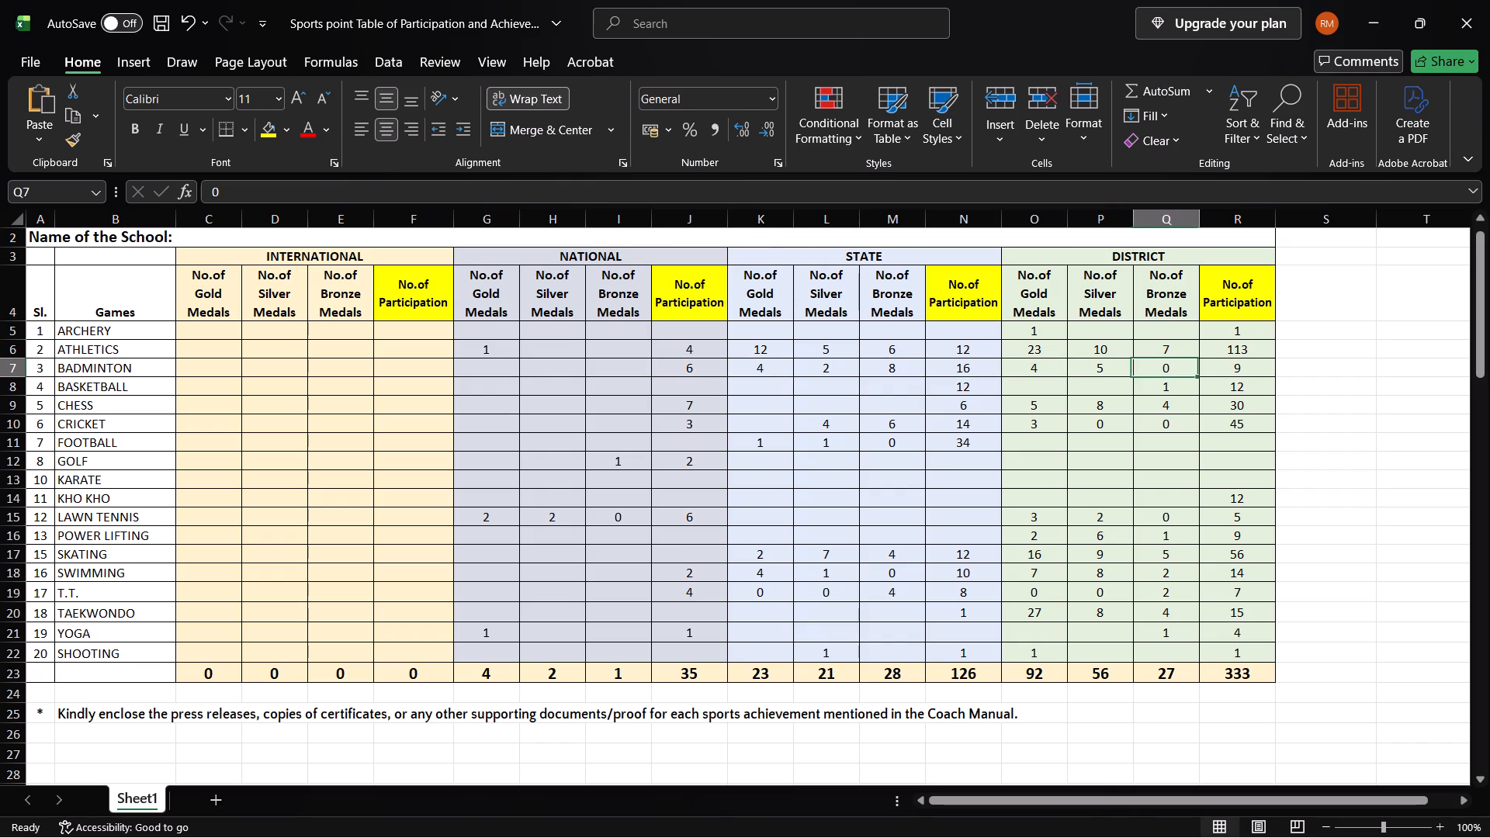
key("Right")
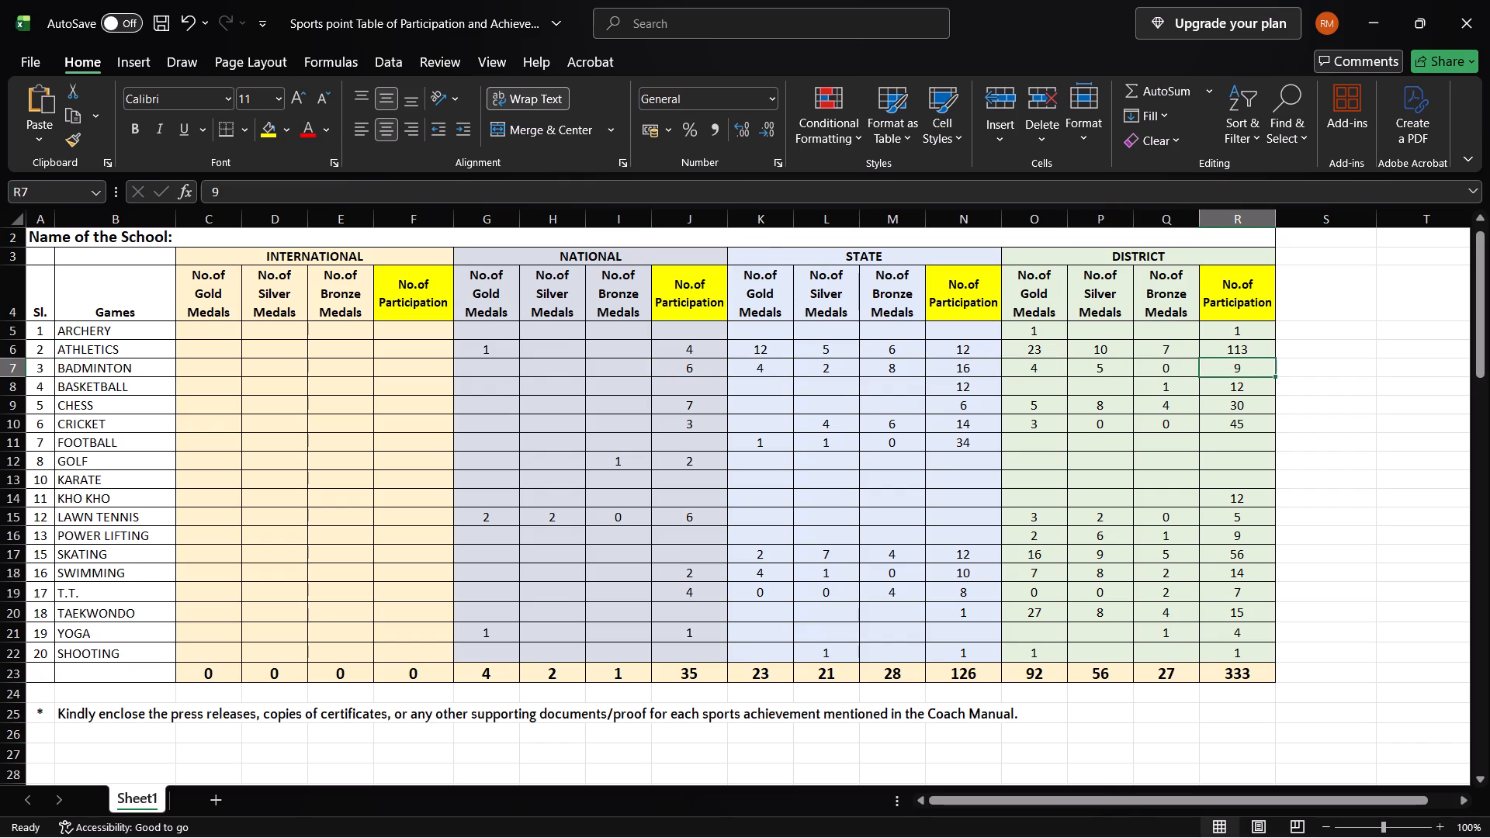
Review Basketball's entries across the national, state and district columns.
key("Down")
key("Left")
key("Left")
key("Left")
key("Left")
key("Left")
key("Left")
key("Left")
key("Left")
key("Right")
key("Right")
key("Right")
key("Right")
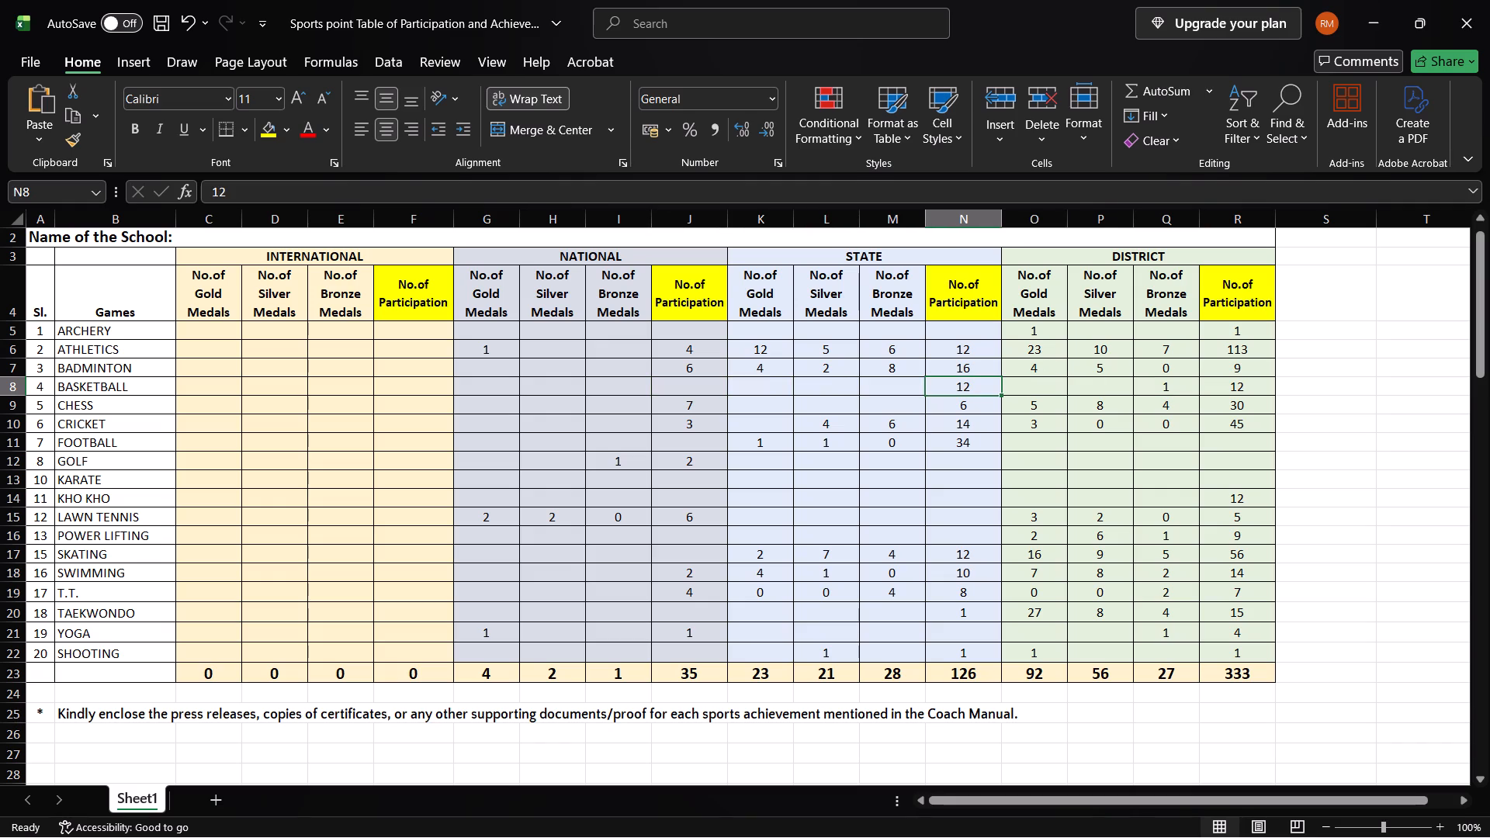
key("Right")
key("Right")
key("Right")
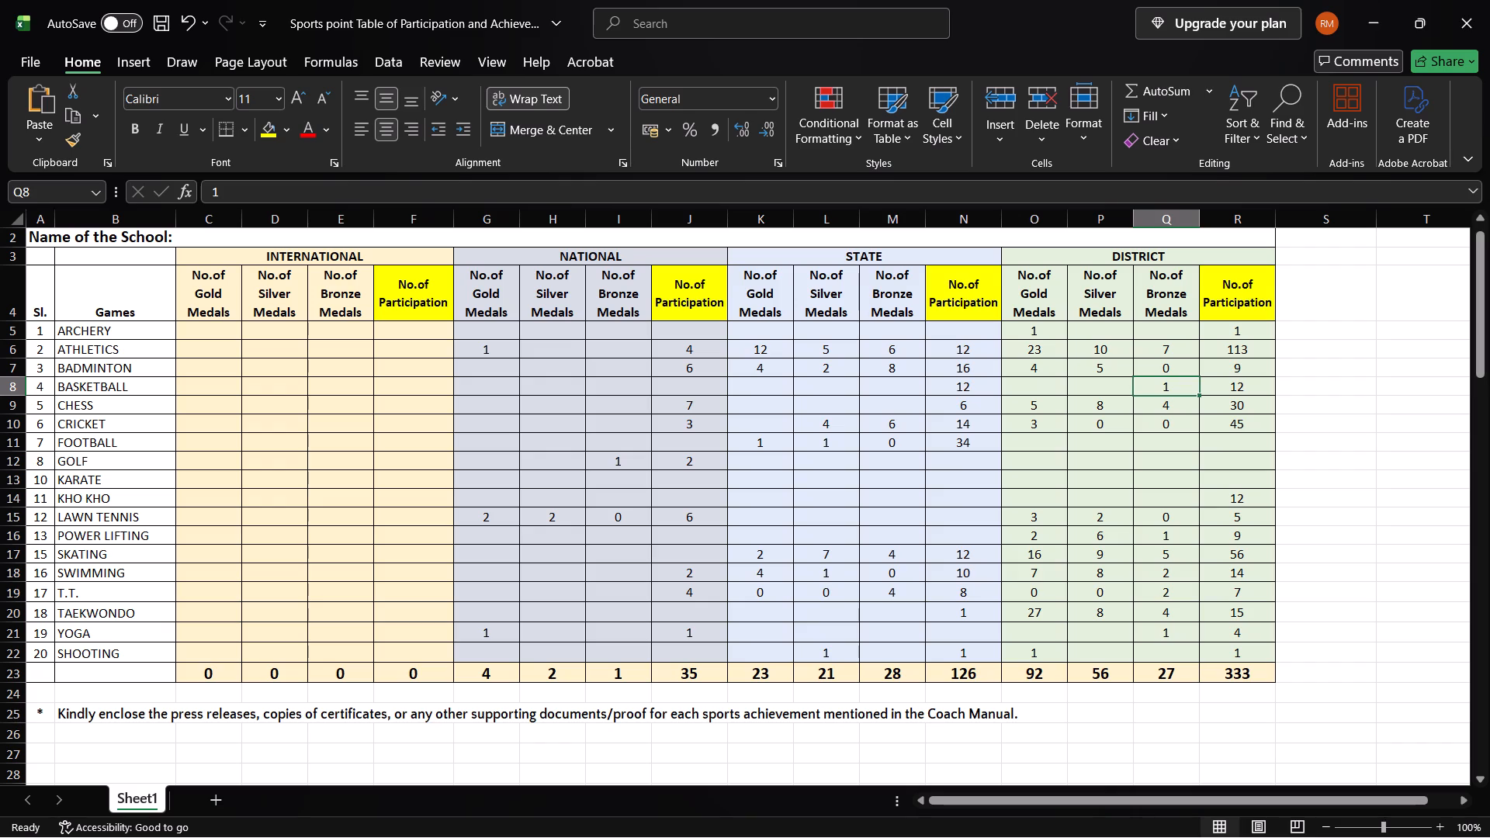
Review Chess's national participation and its state medal and participation entries.
key("Down")
key("Left")
key("Left")
key("Left")
key("Left")
key("Left")
key("Left")
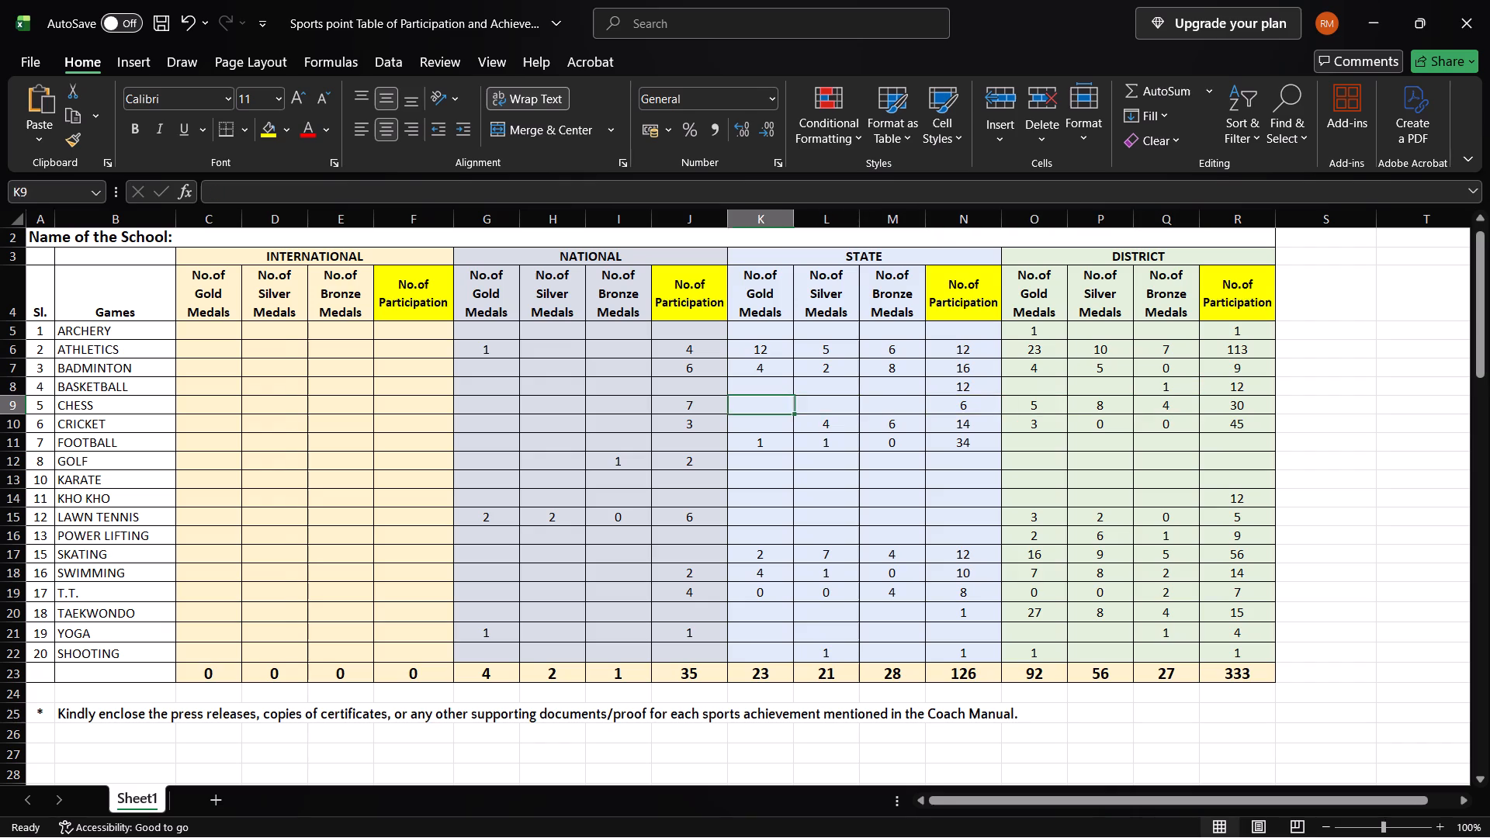
key("Left")
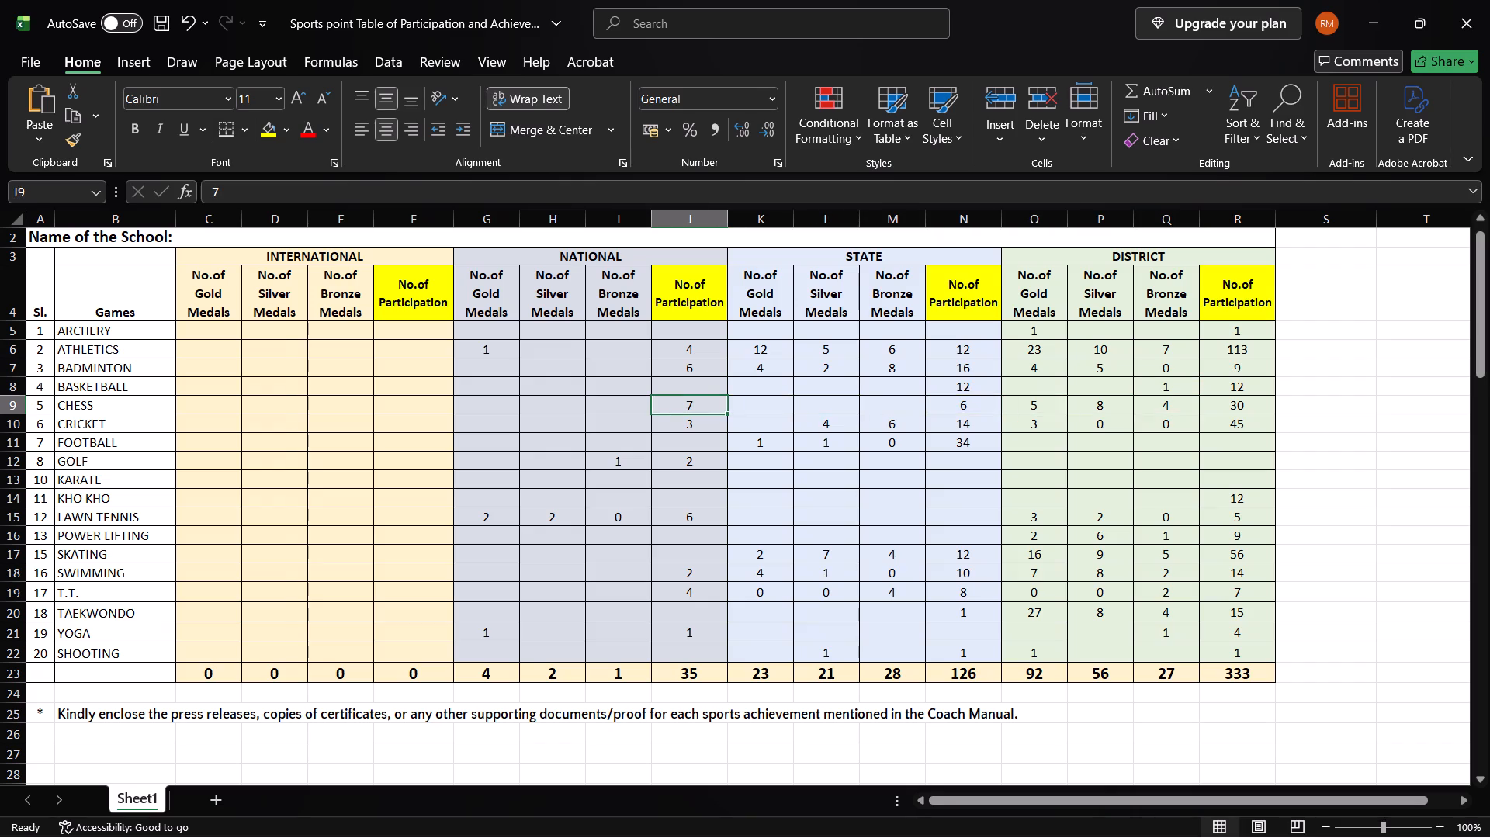
key("Right")
key("Right")
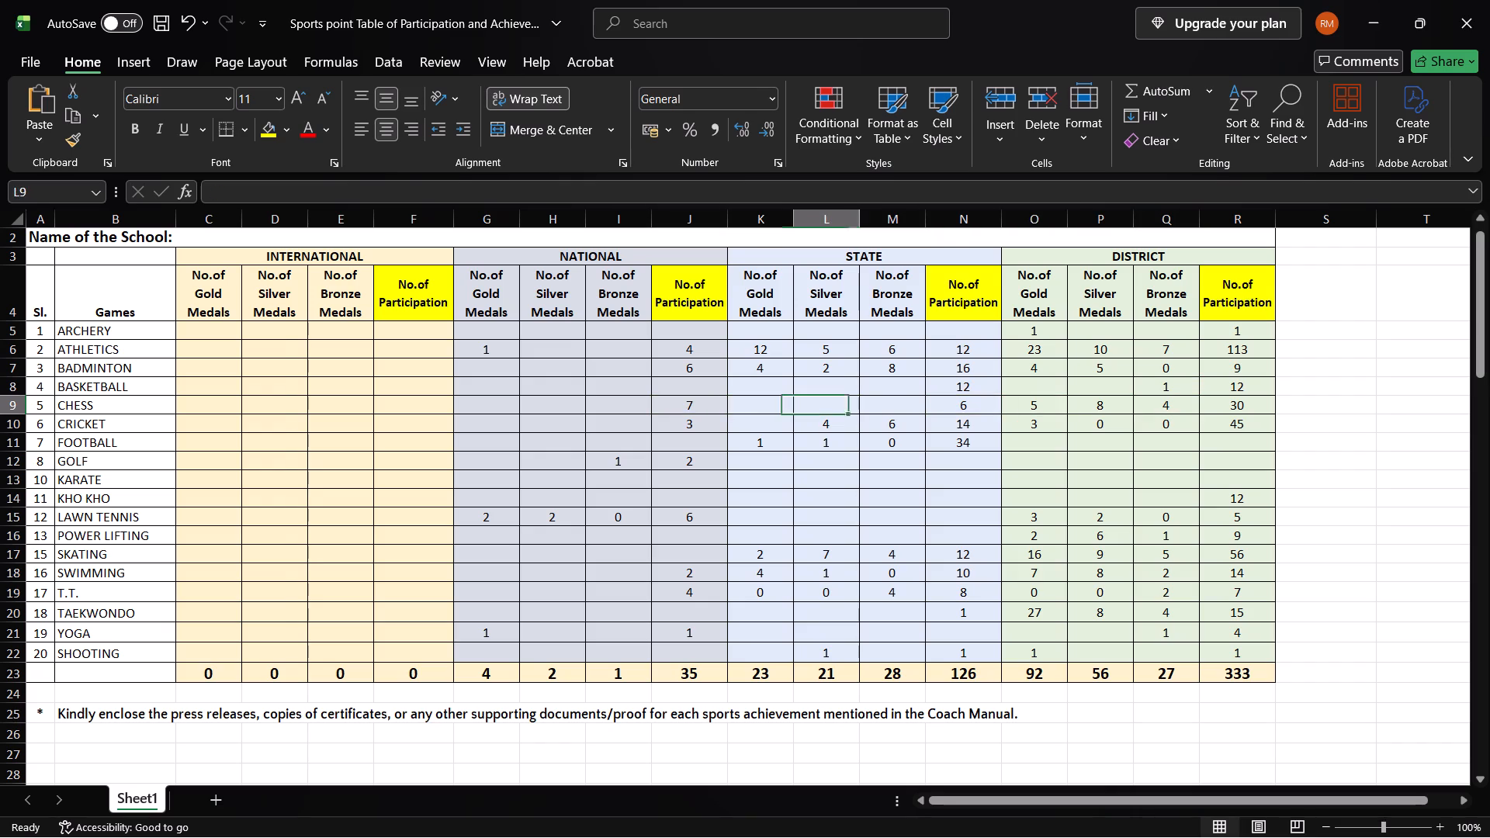
key("Right")
key("Right")
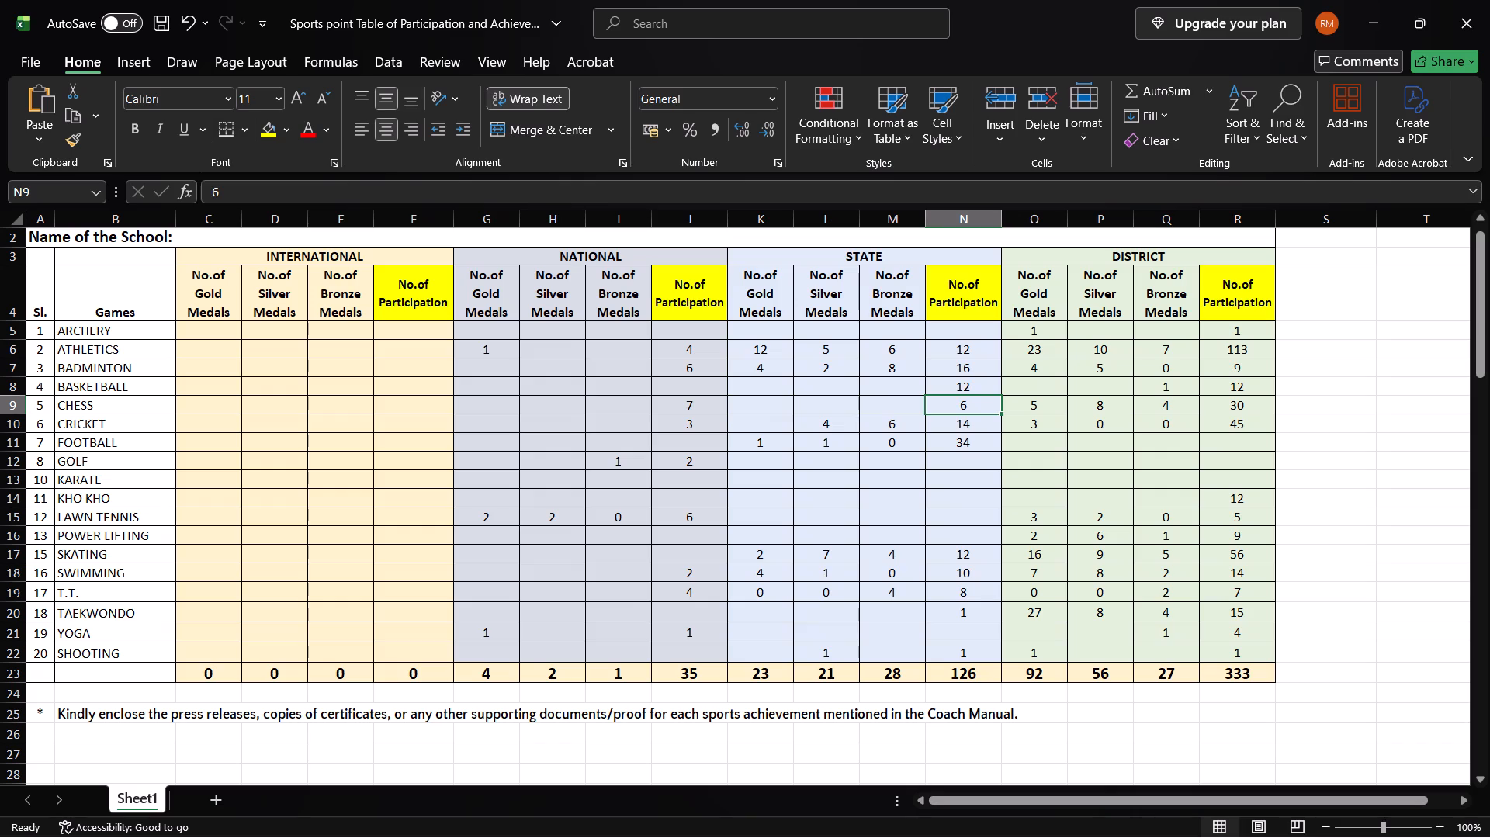
key("Left")
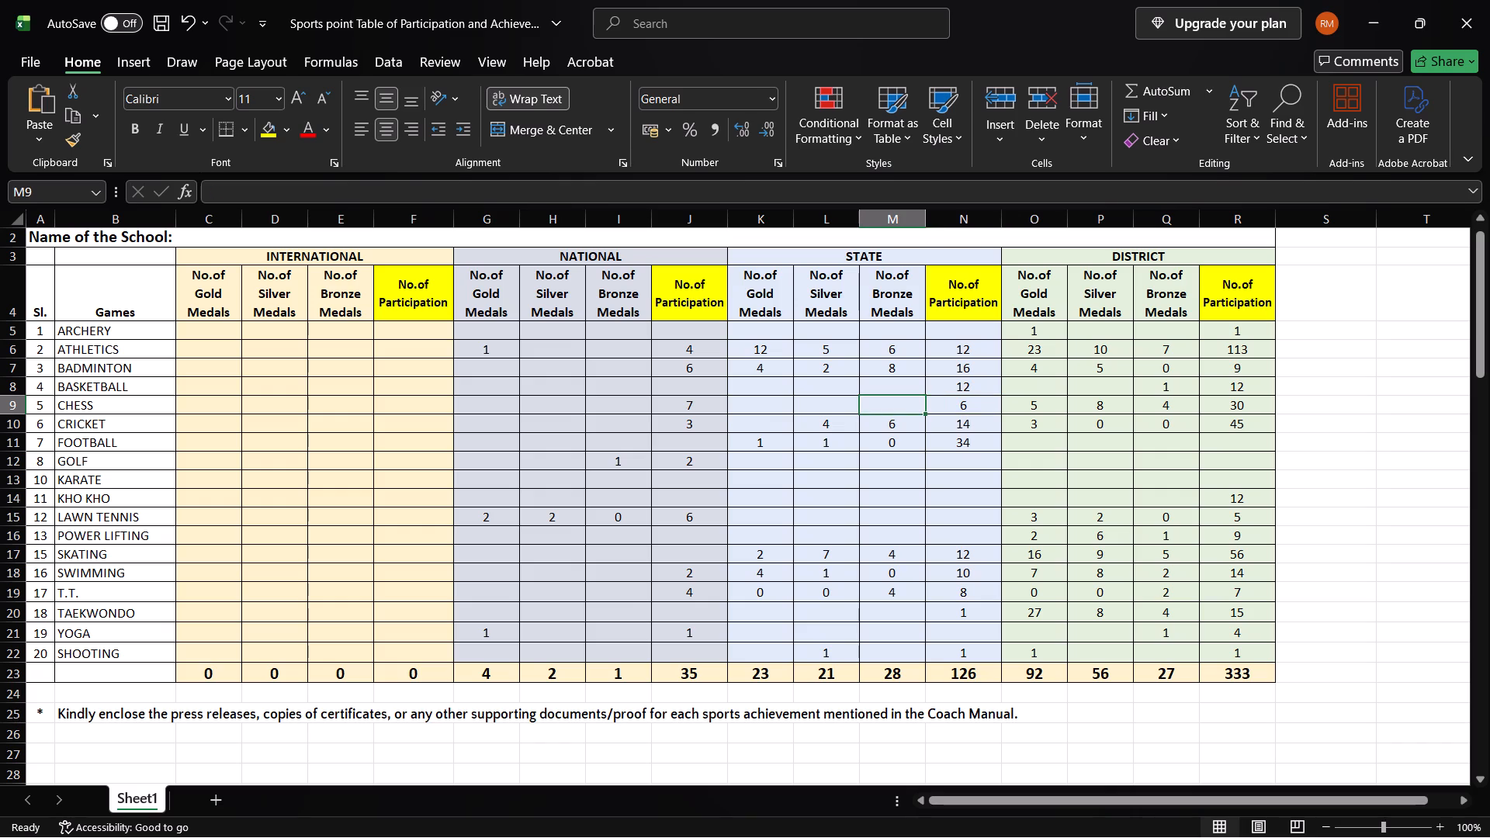
key("Left")
key("Left")
key("Left")
Review Cricket's counts from national participation through the state and district columns.
key("Down")
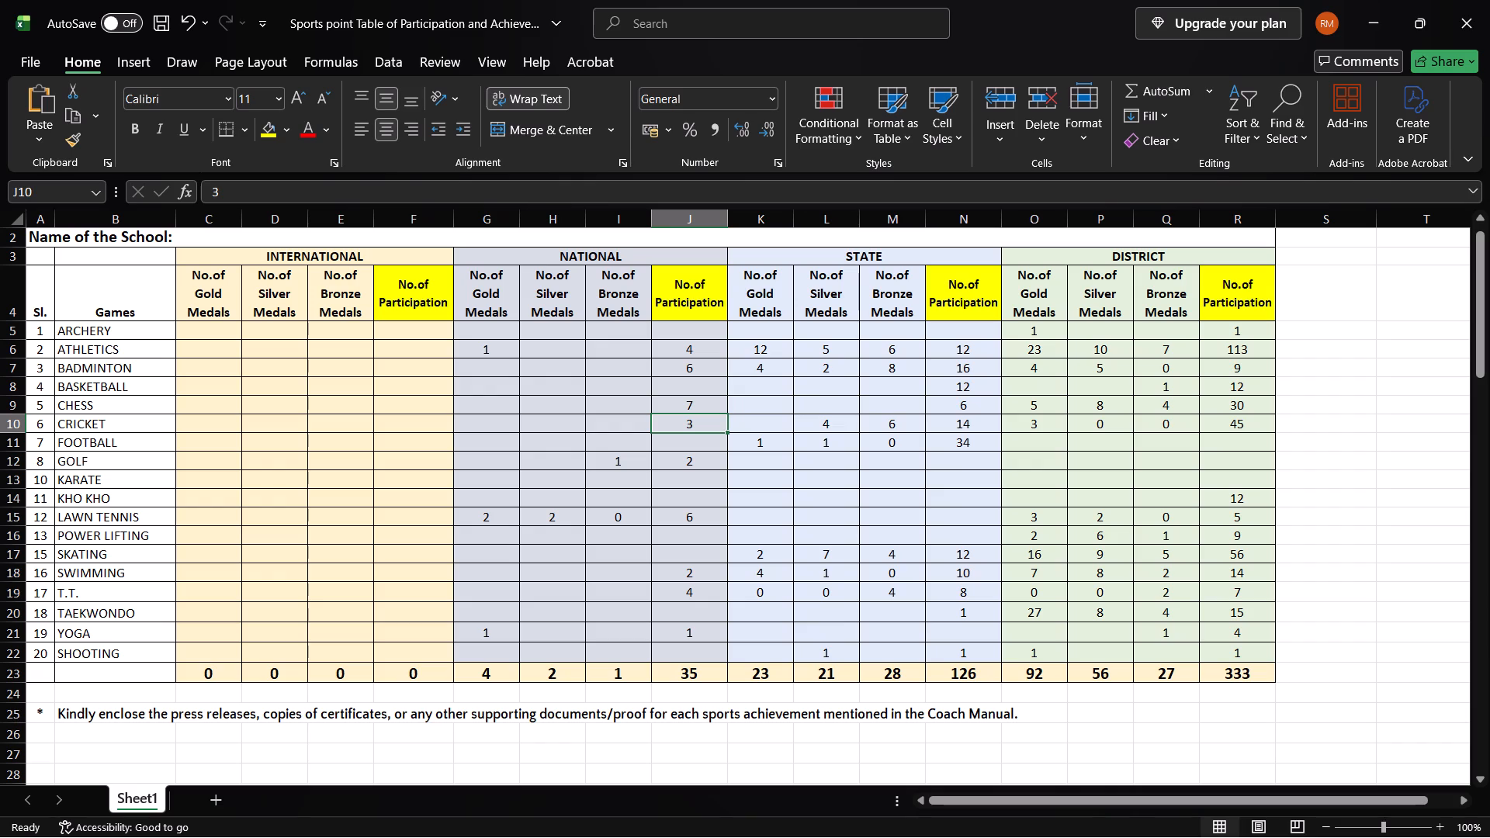
key("Right")
key("Right")
key("Left")
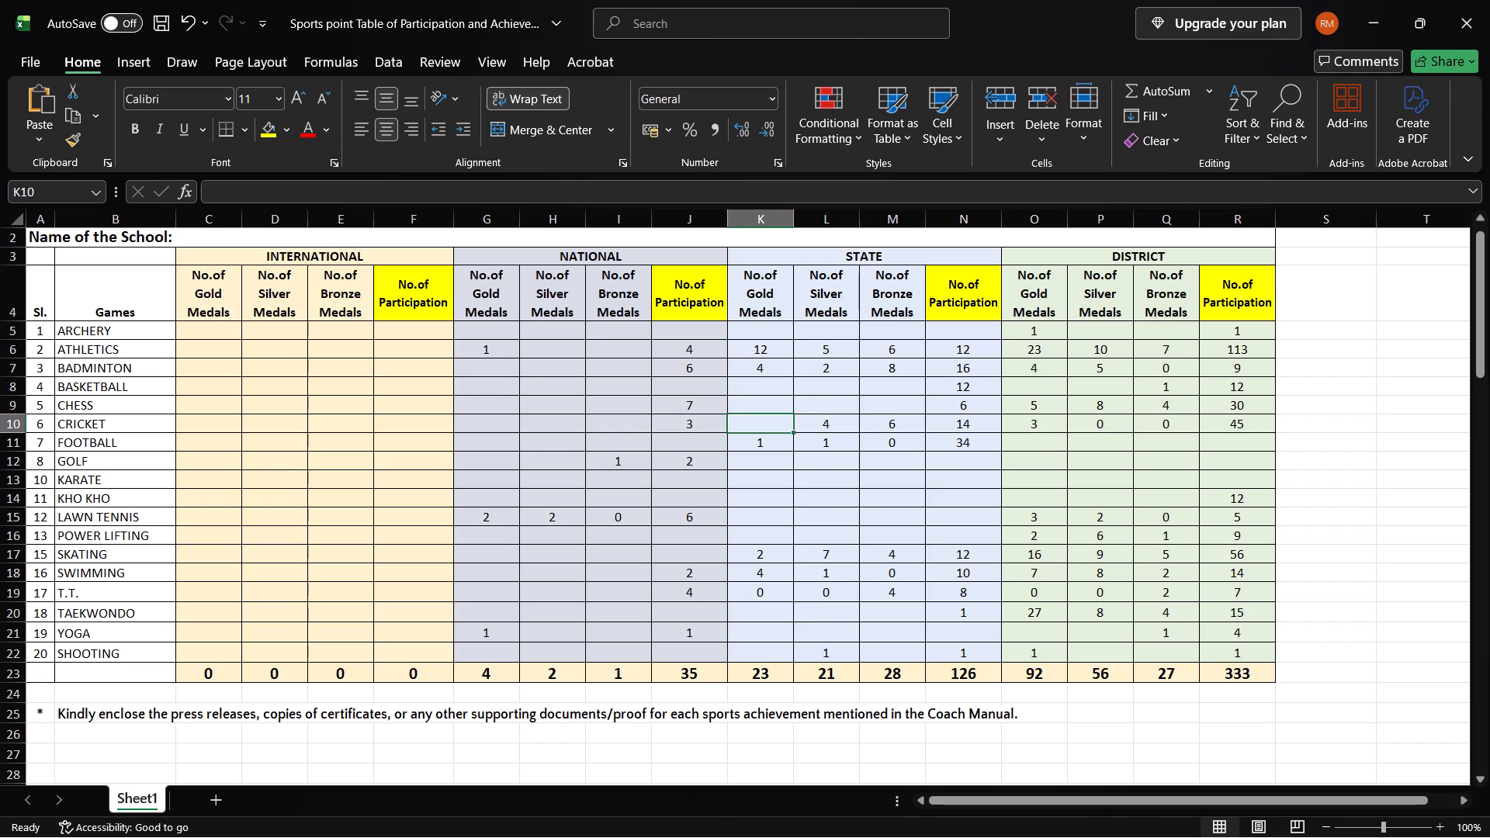
key("Right")
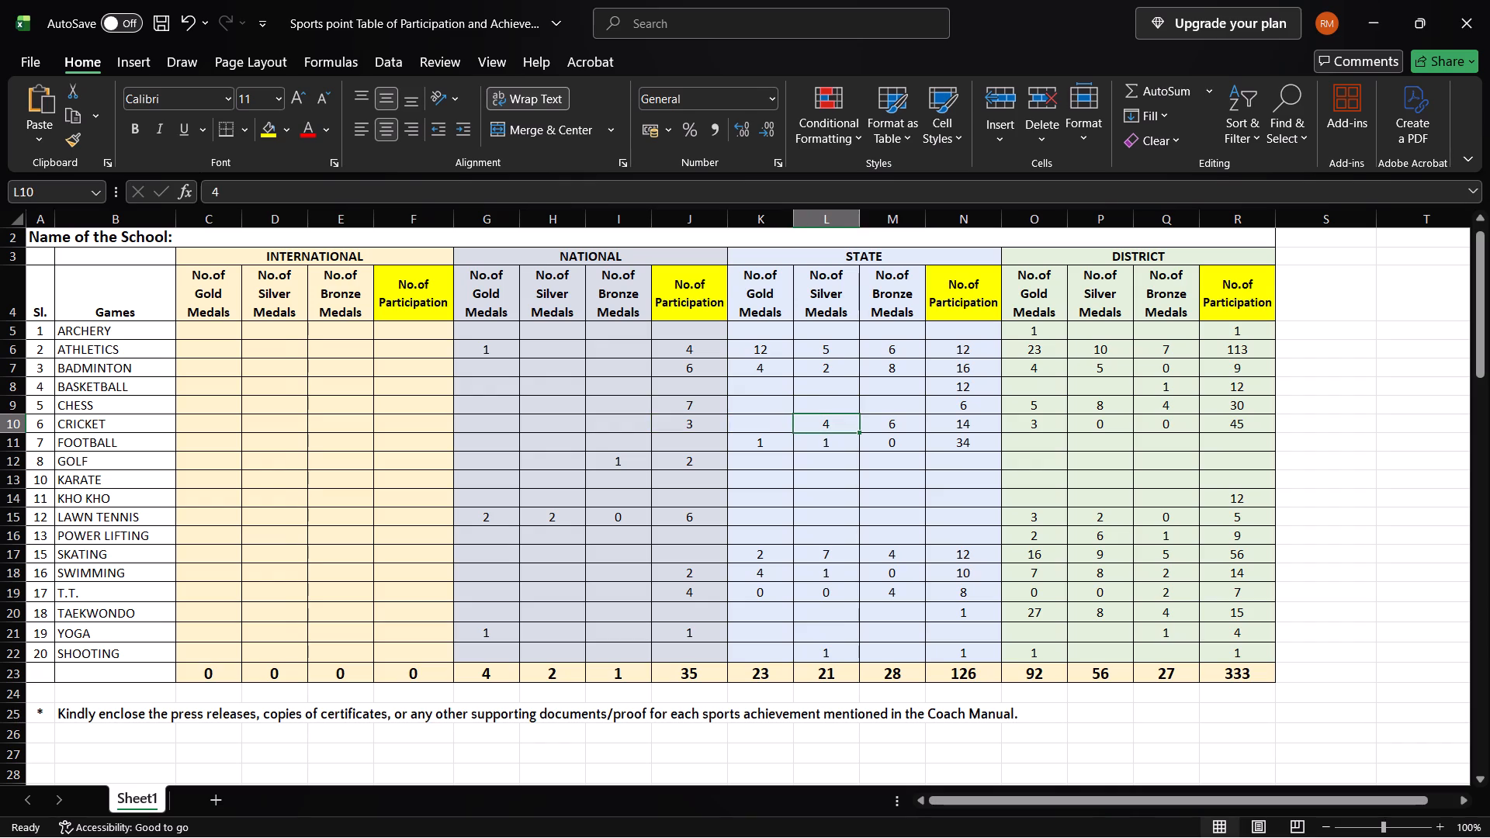
key("Right")
key("Right")
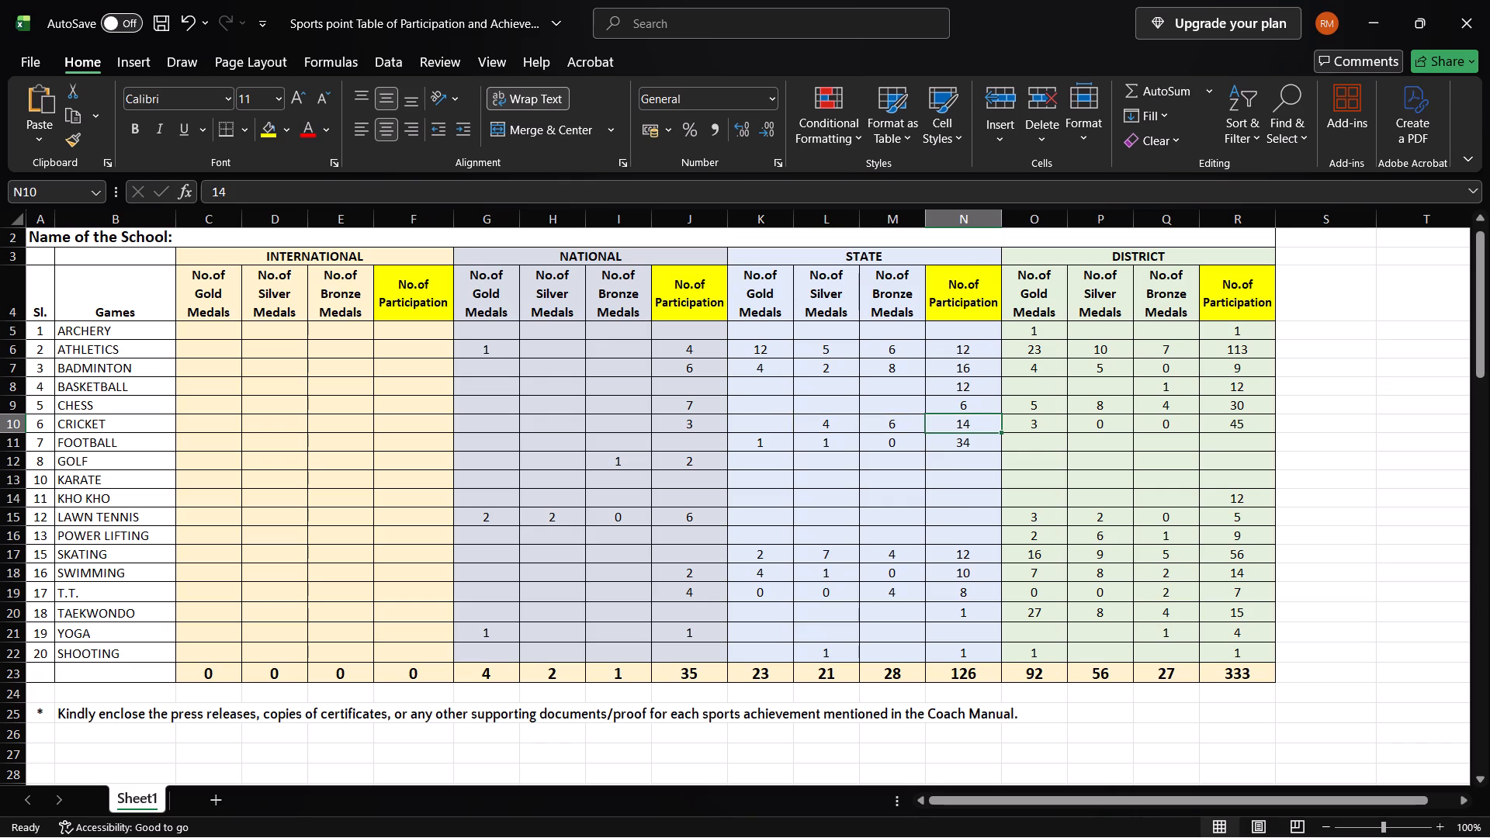
key("Right")
key("Right")
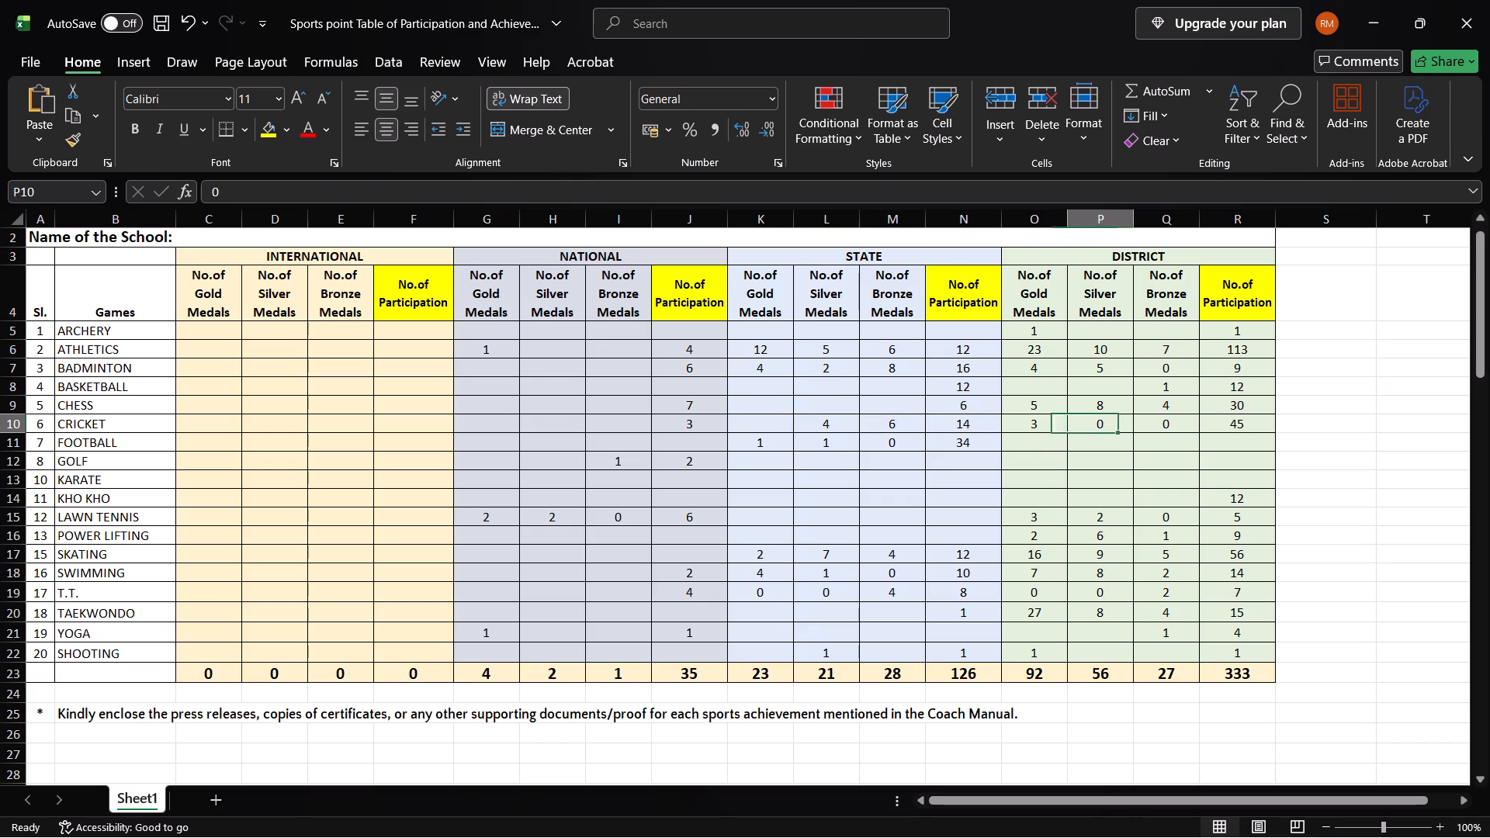
key("Right")
key("Right")
key("Left")
key("Left")
key("Left")
key("Left")
key("Left")
key("Left")
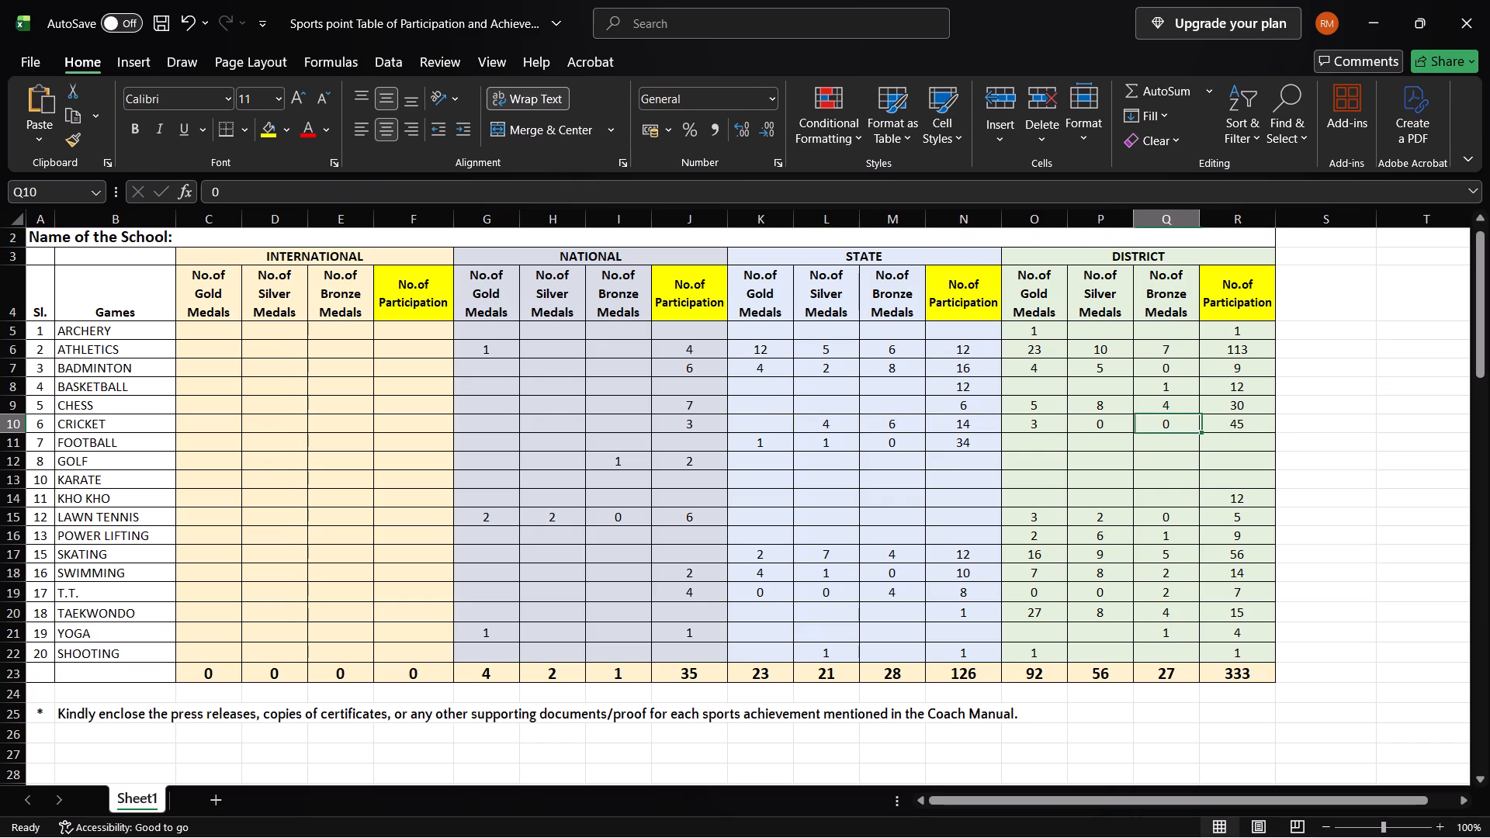
key("Left")
Check Football's state gold, silver and bronze medals and participation against its district columns.
key("Down")
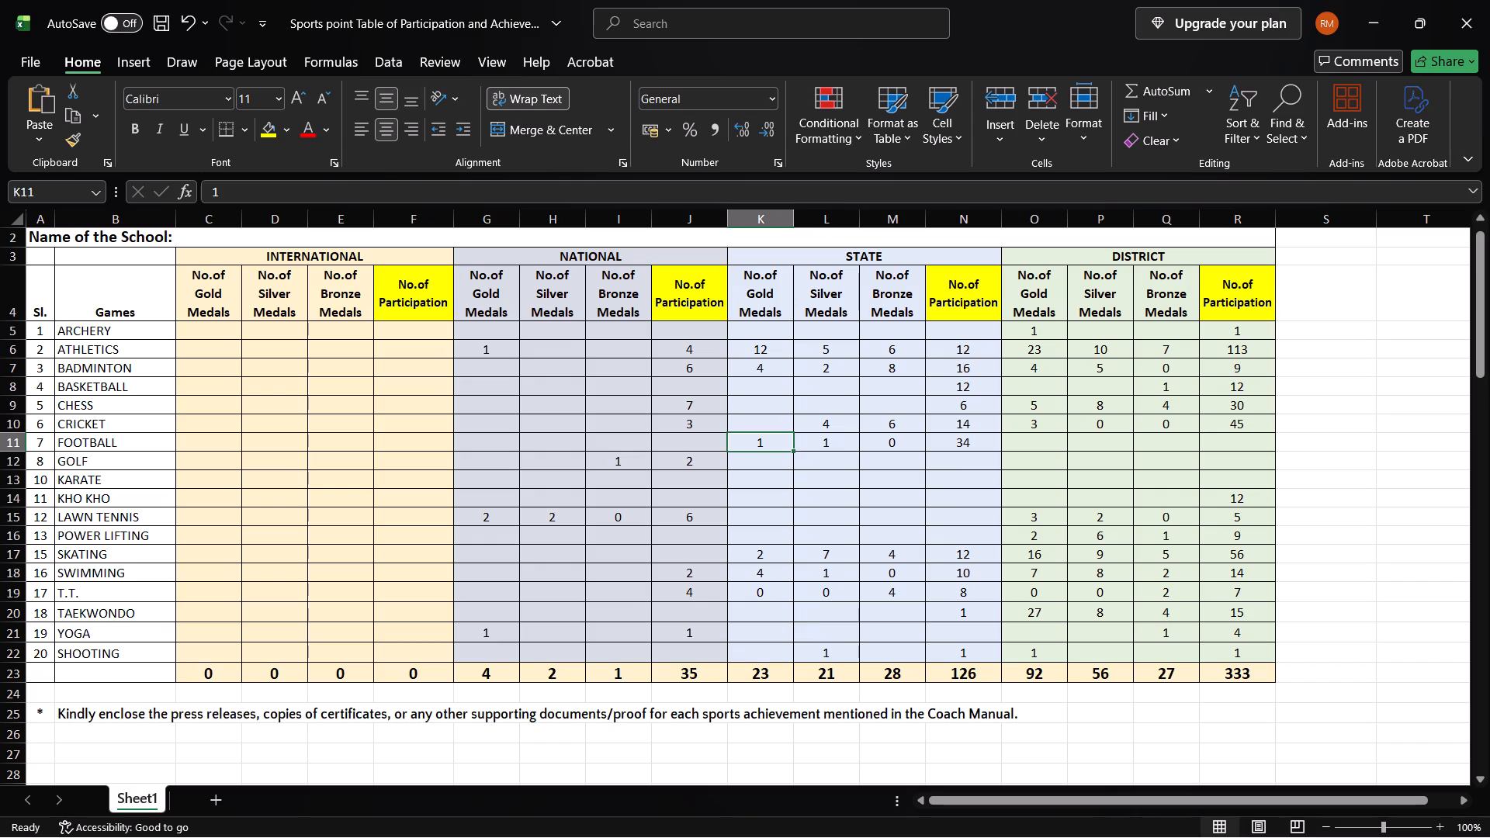
key("Right")
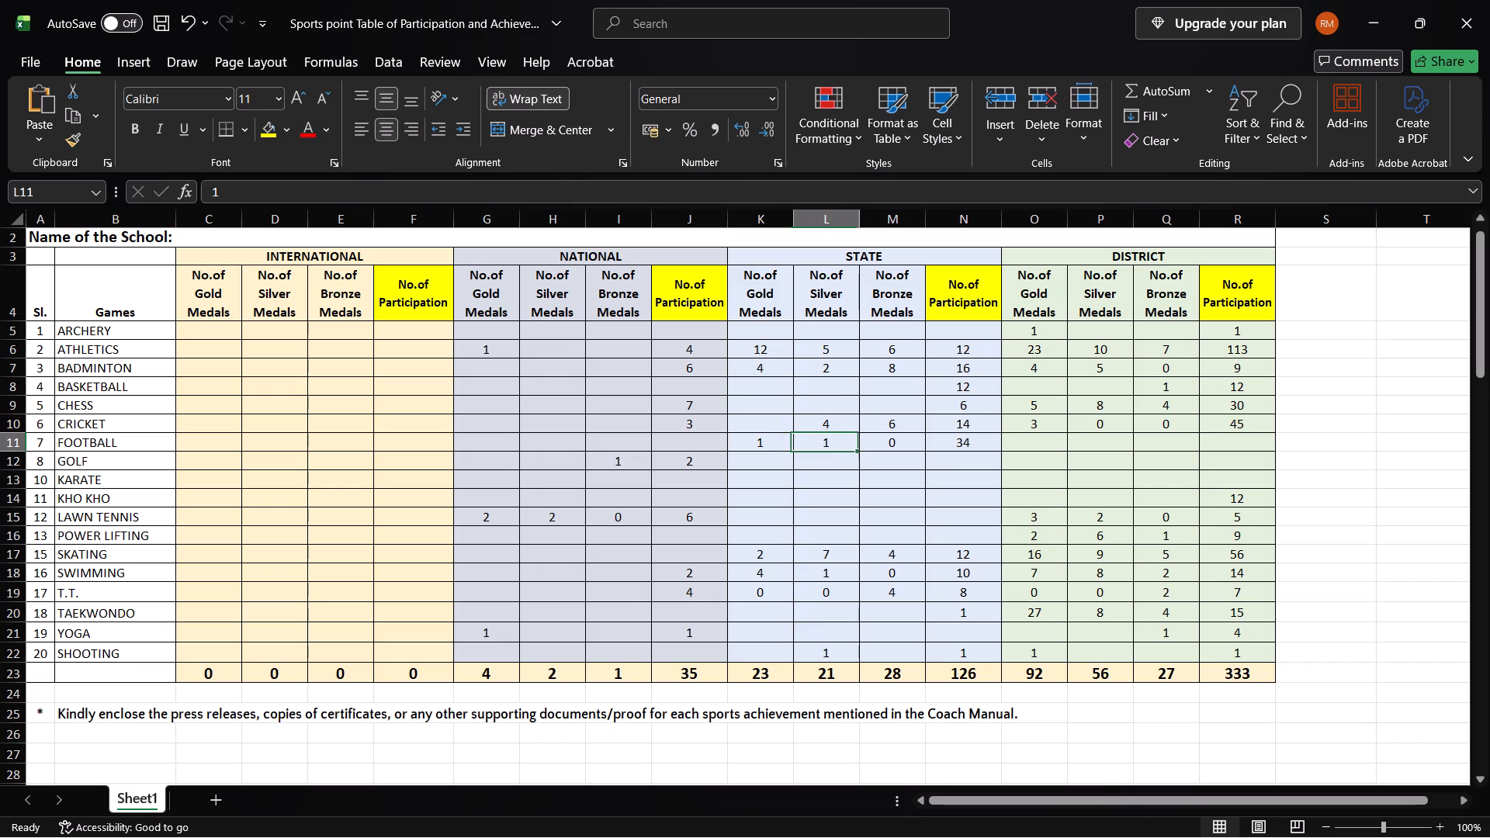
key("Right")
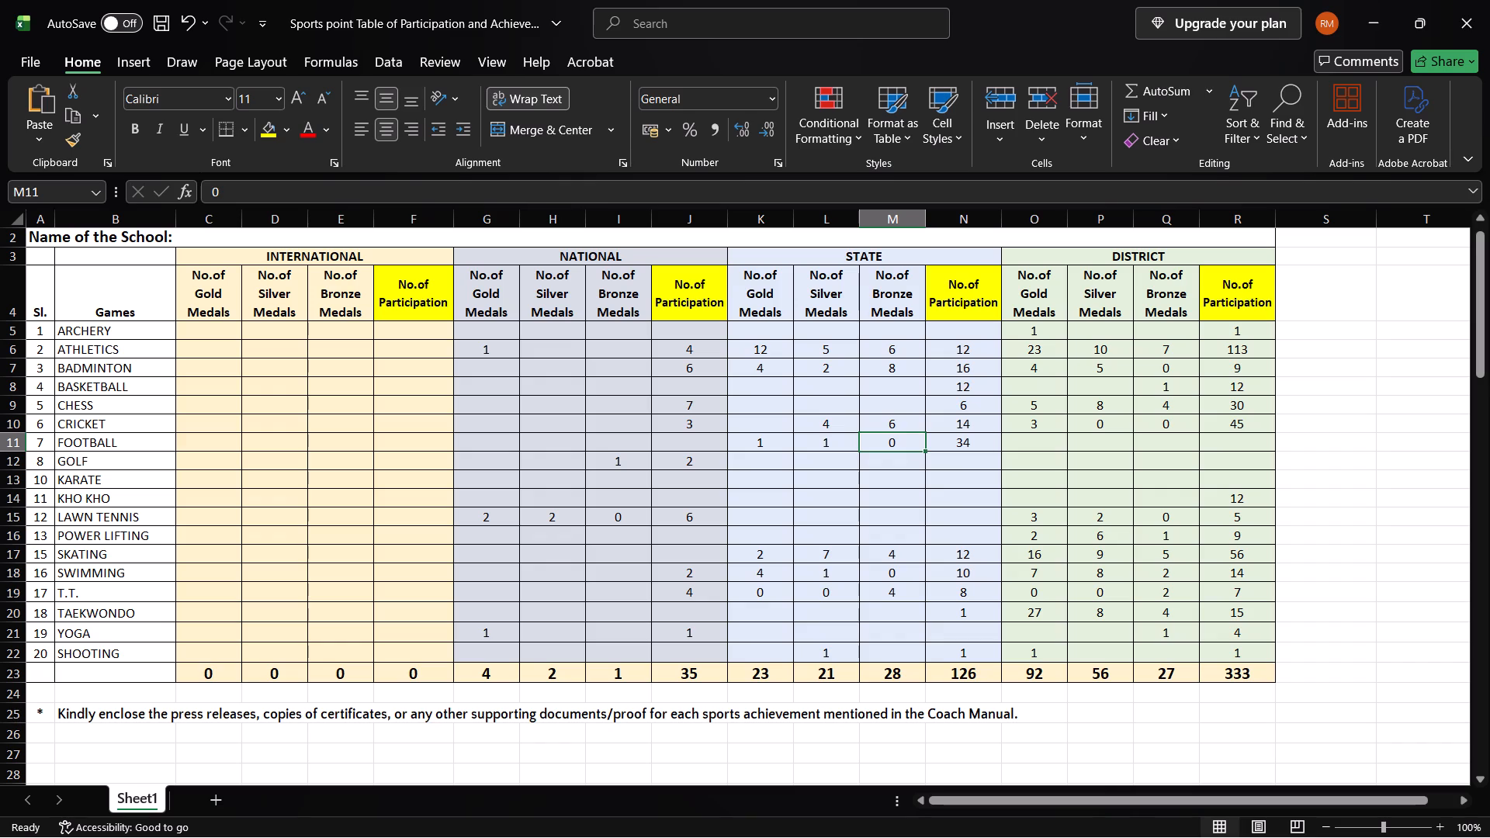
key("Right")
key("Right")
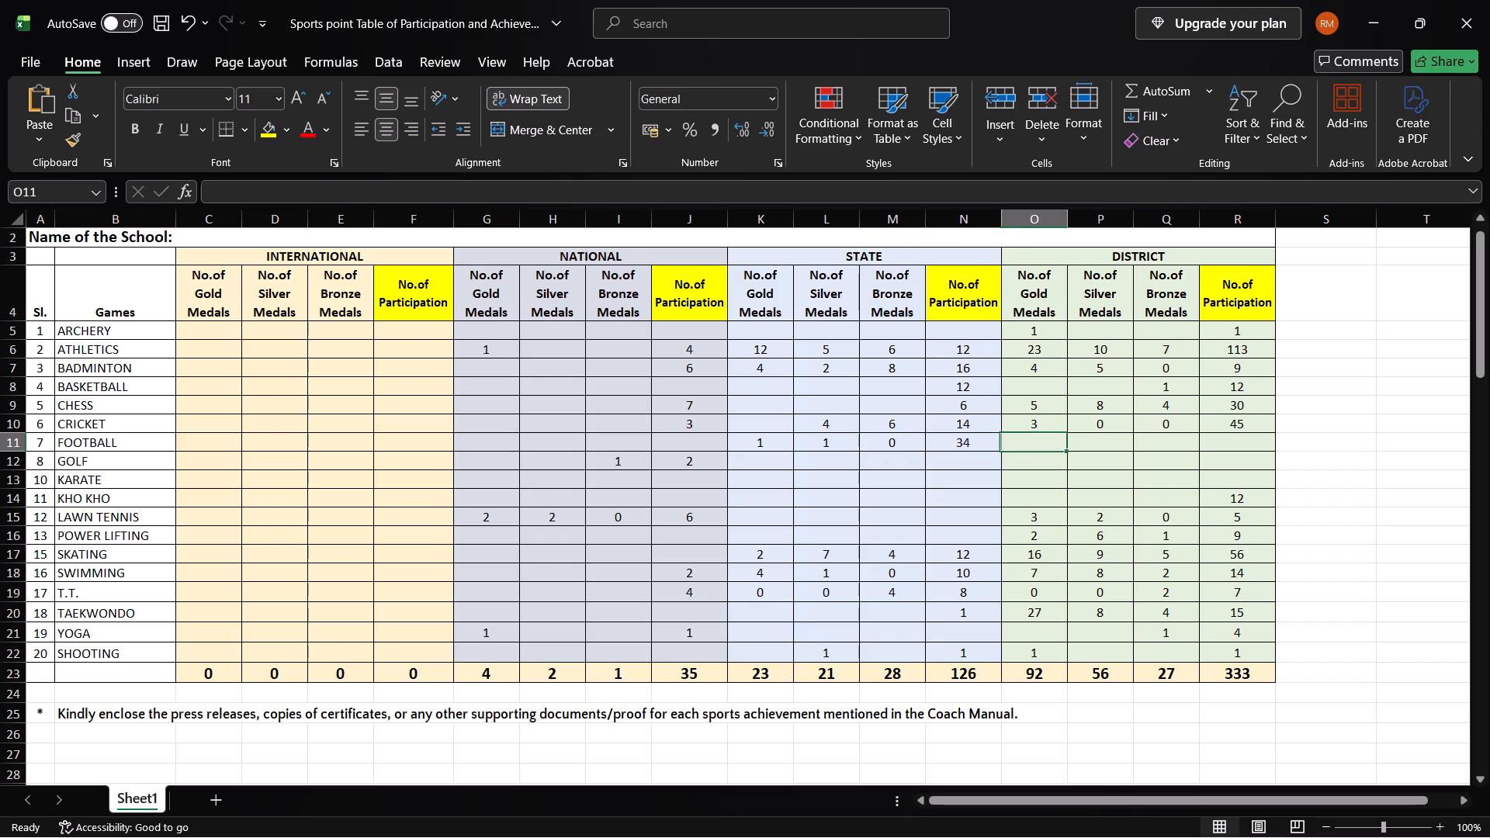
key("Left")
key("Left")
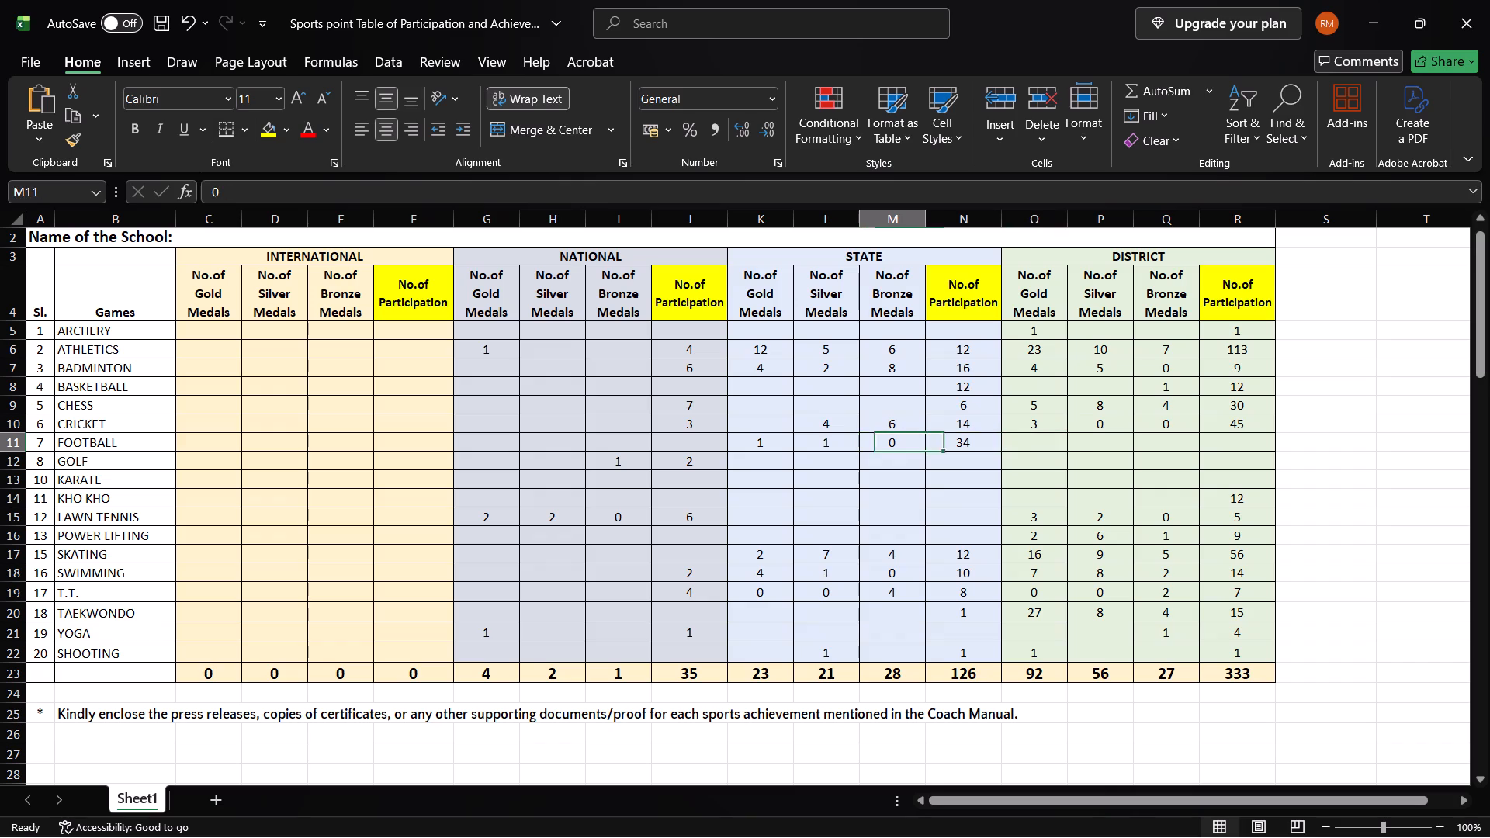
key("Right")
key("Right")
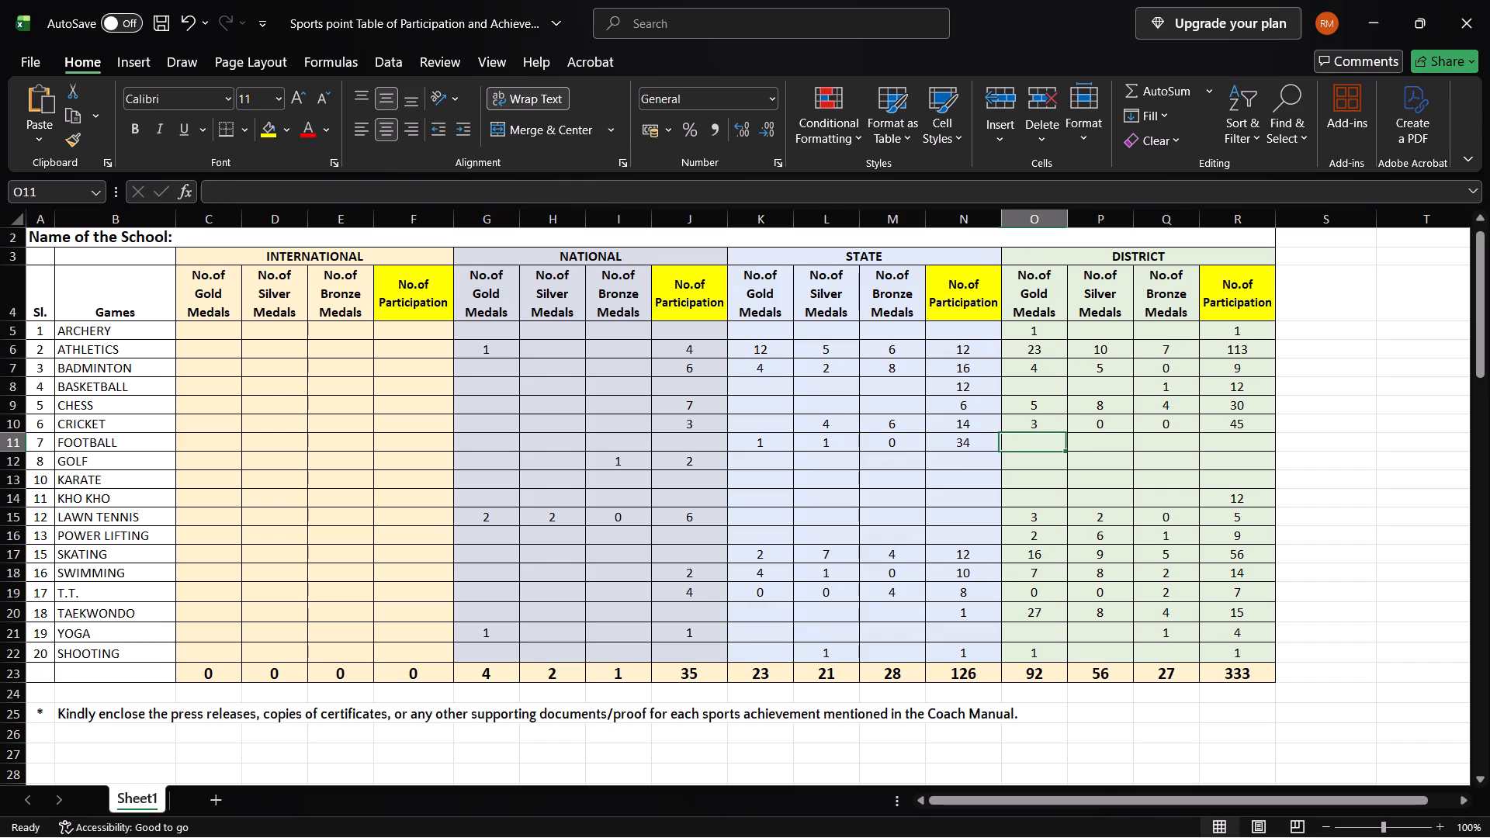
key("Left")
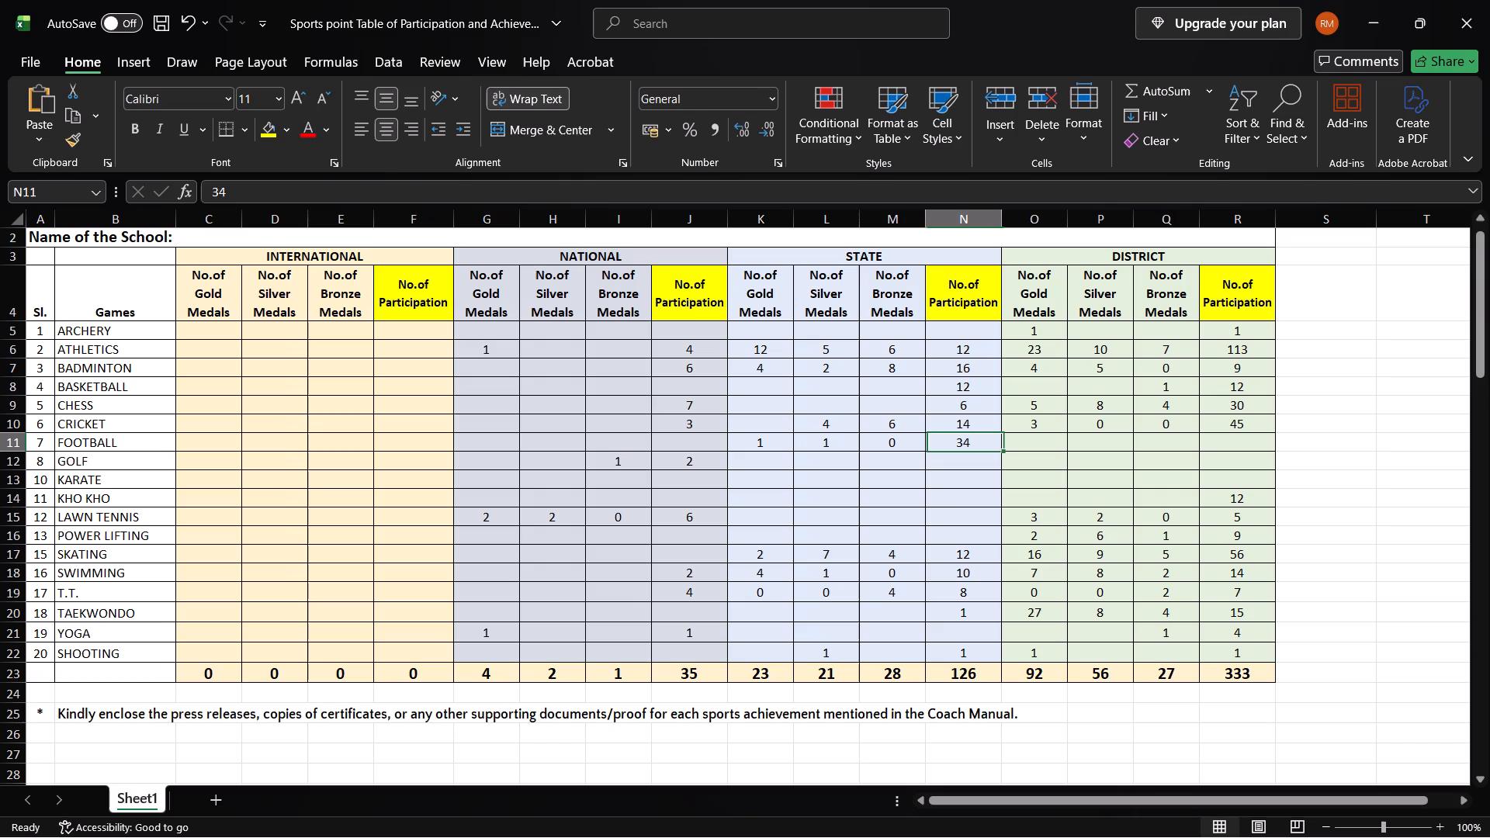
key("Left")
key("Left")
key("Right")
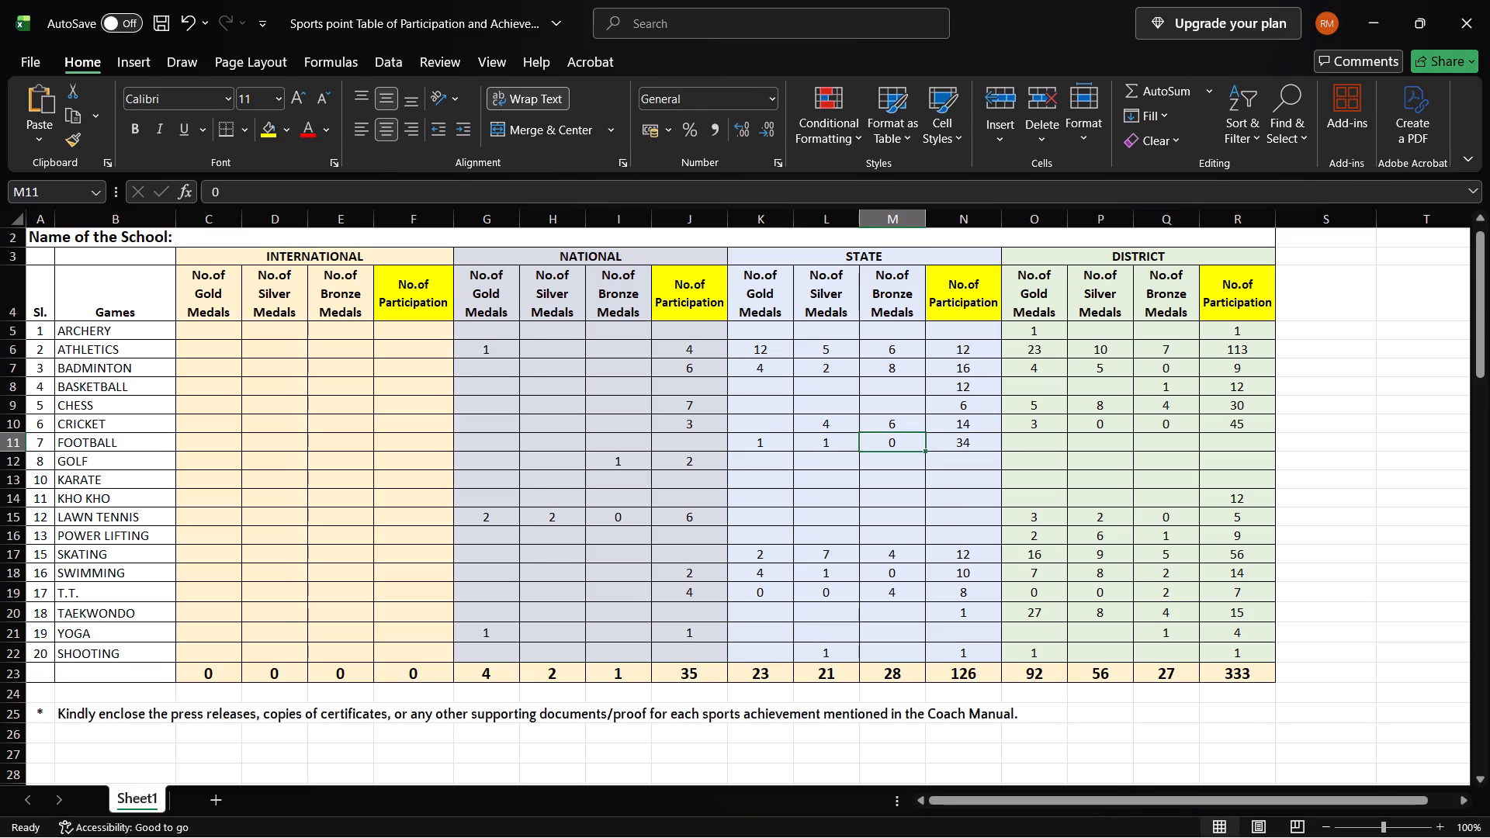
key("Left")
key("Left")
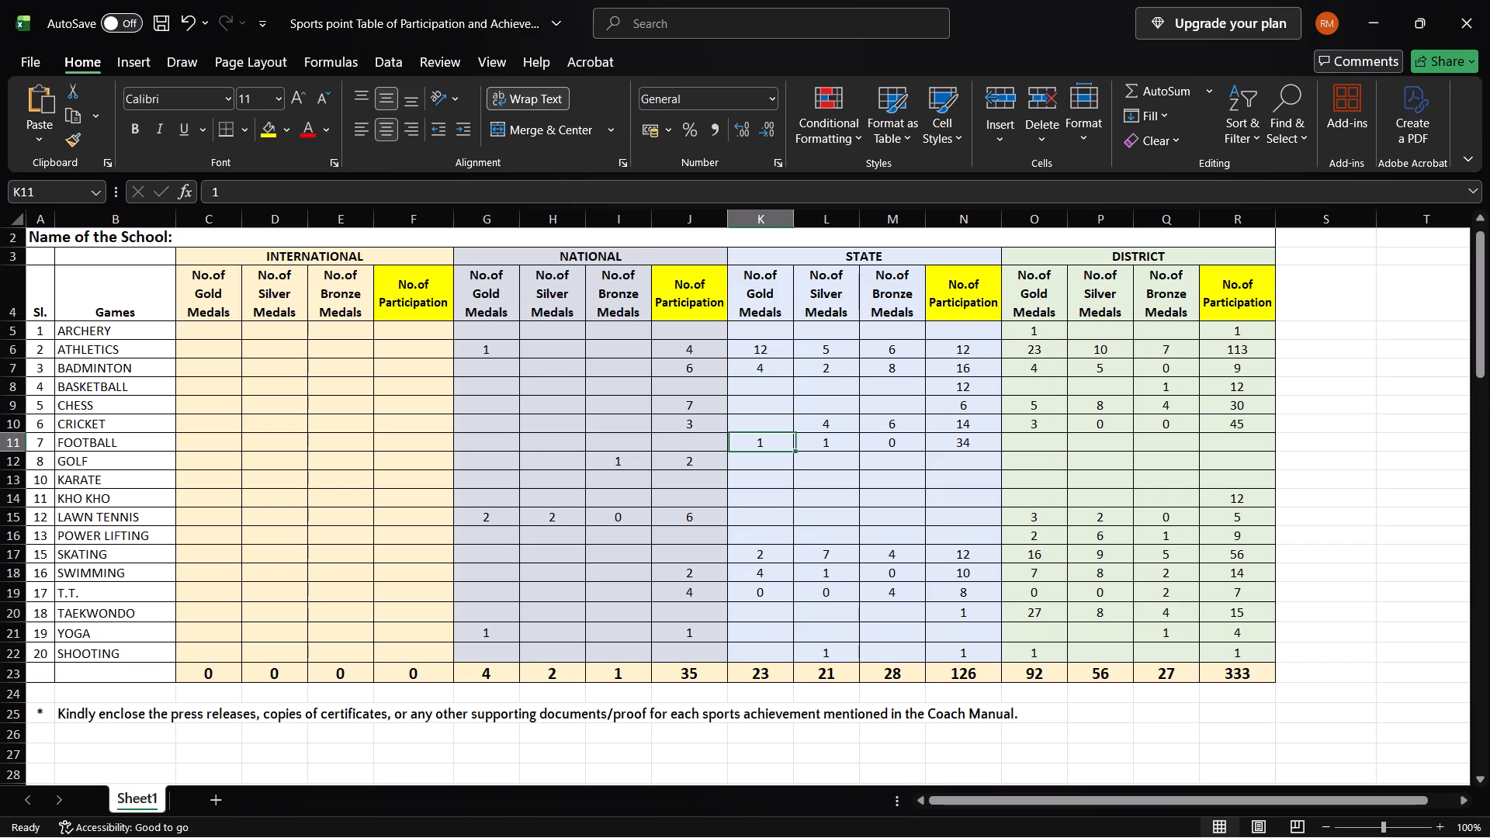
Review Golf's row from the international columns through national bronze medals and participation.
key("Down")
key("Left")
key("Left")
key("Left")
key("Left")
key("Left")
key("Left")
key("Left")
key("Left")
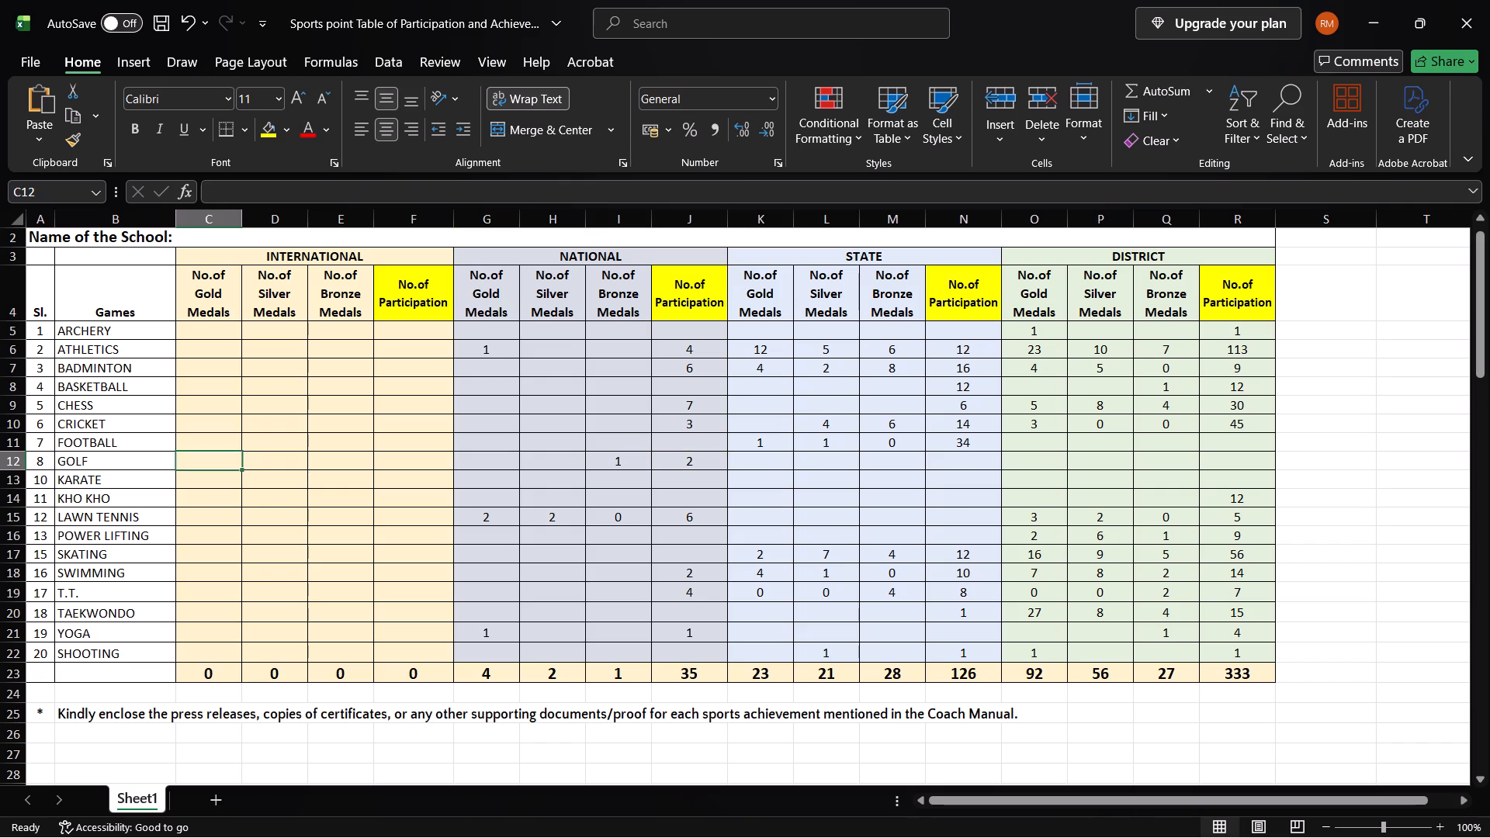
key("Left")
key("Right")
key("Right")
key("Right")
key("Right")
key("Right")
key("Right")
key("Right")
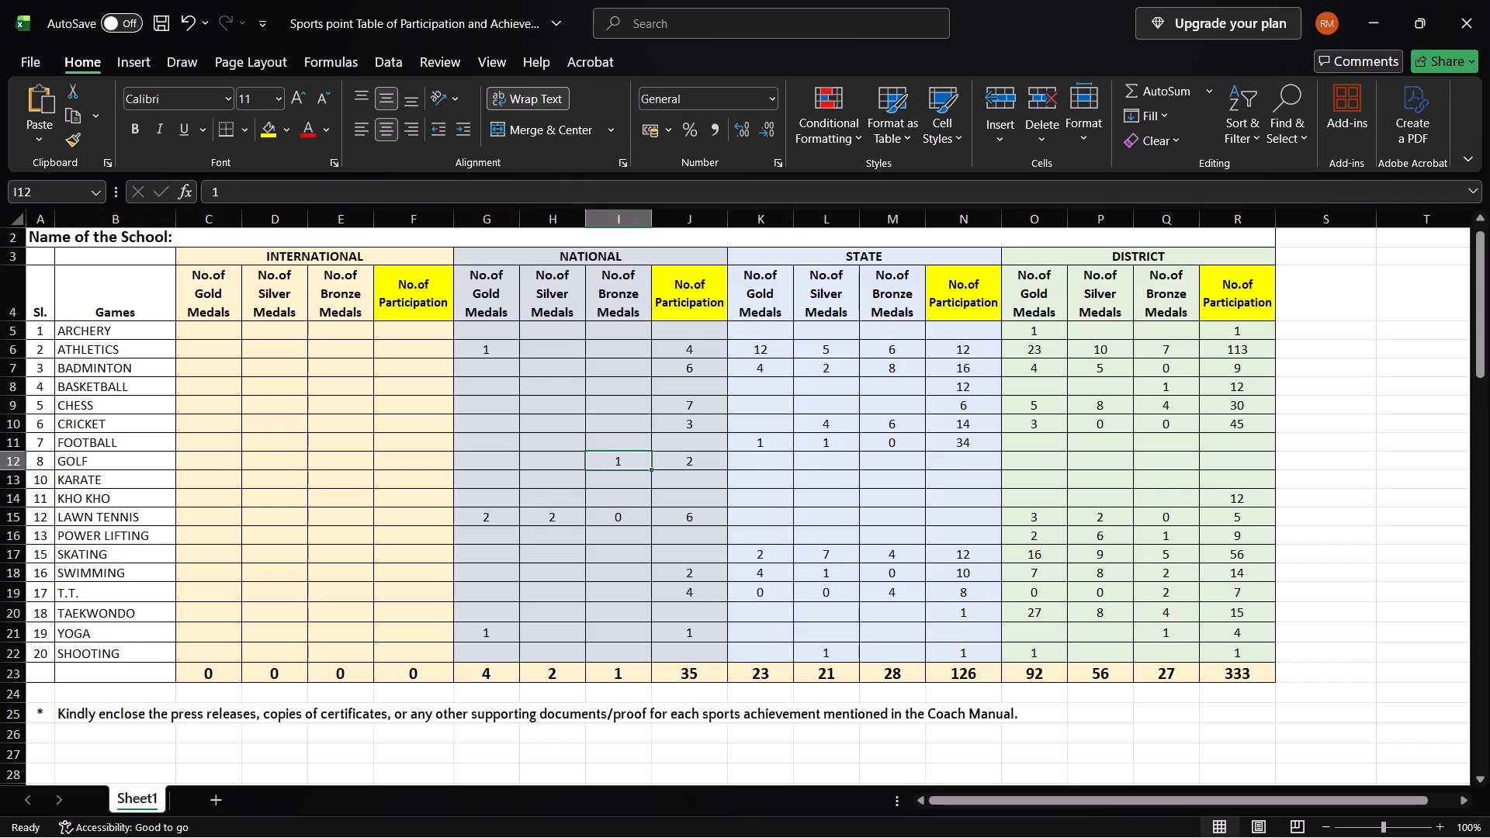
key("Right")
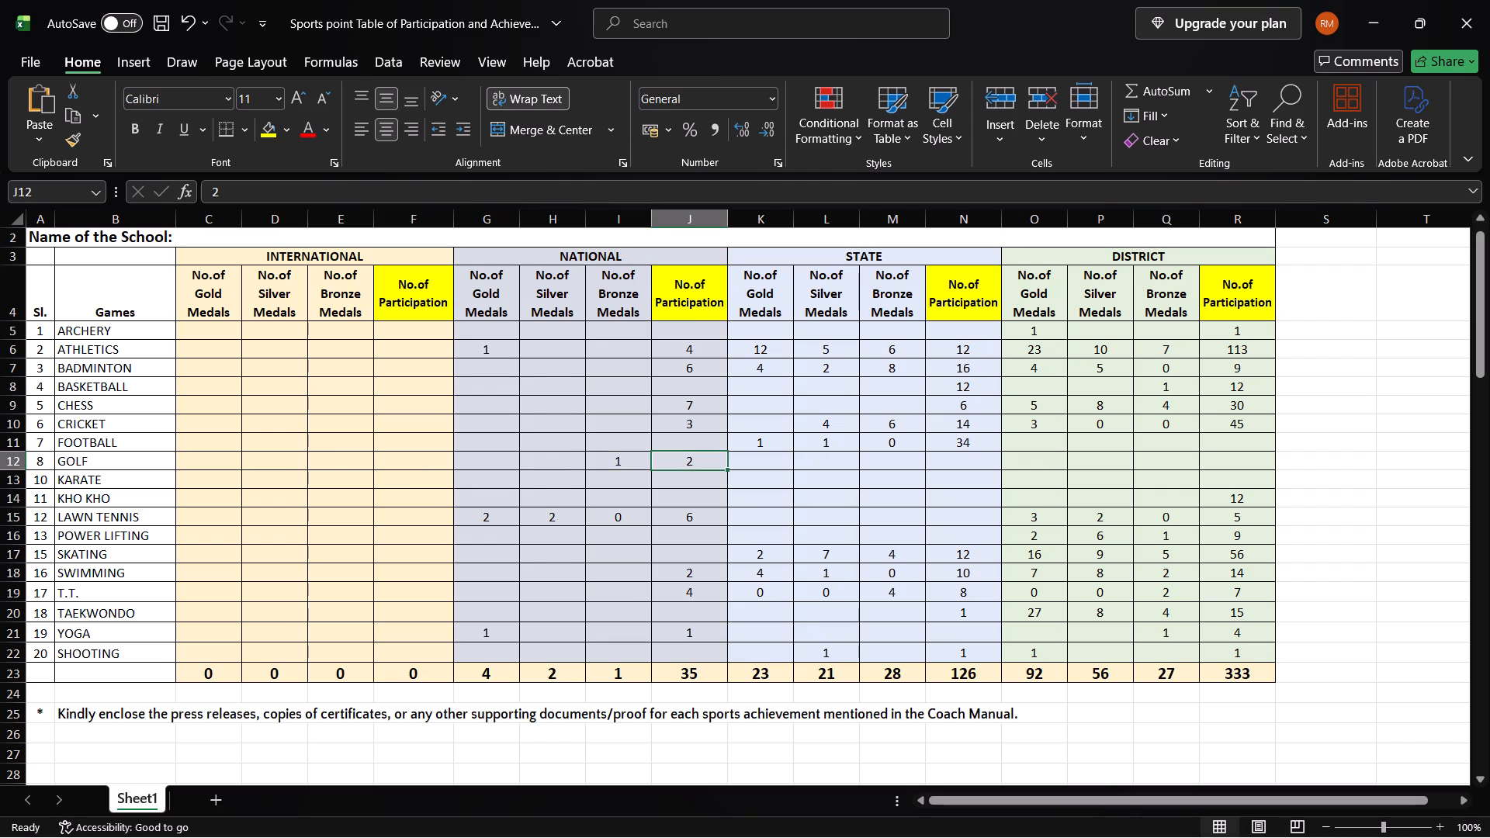
Examine the Karate row's national and international columns for any entries.
key("Down")
key("Left")
key("Left")
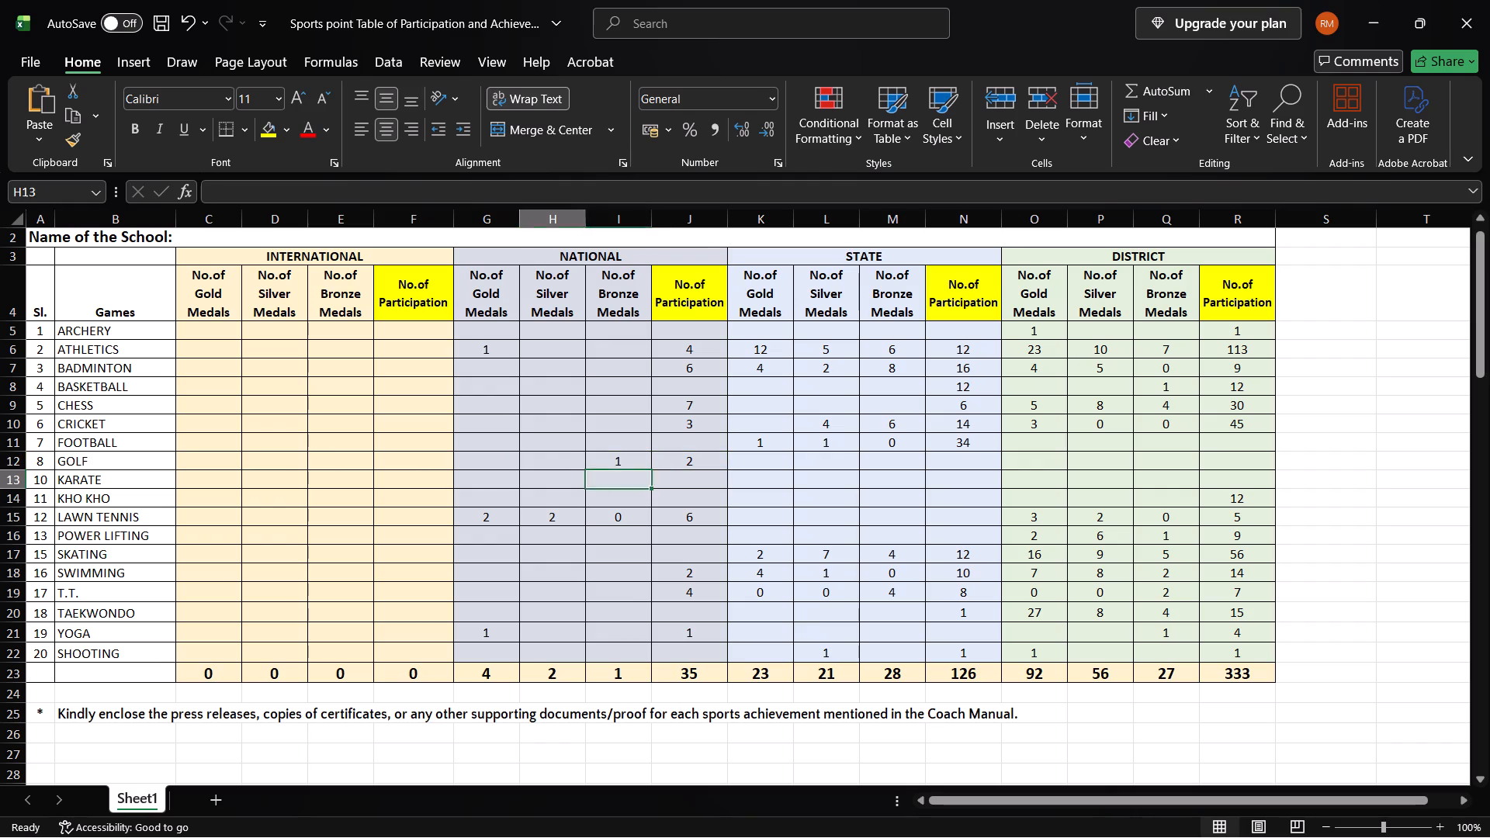
key("Down")
key("Up")
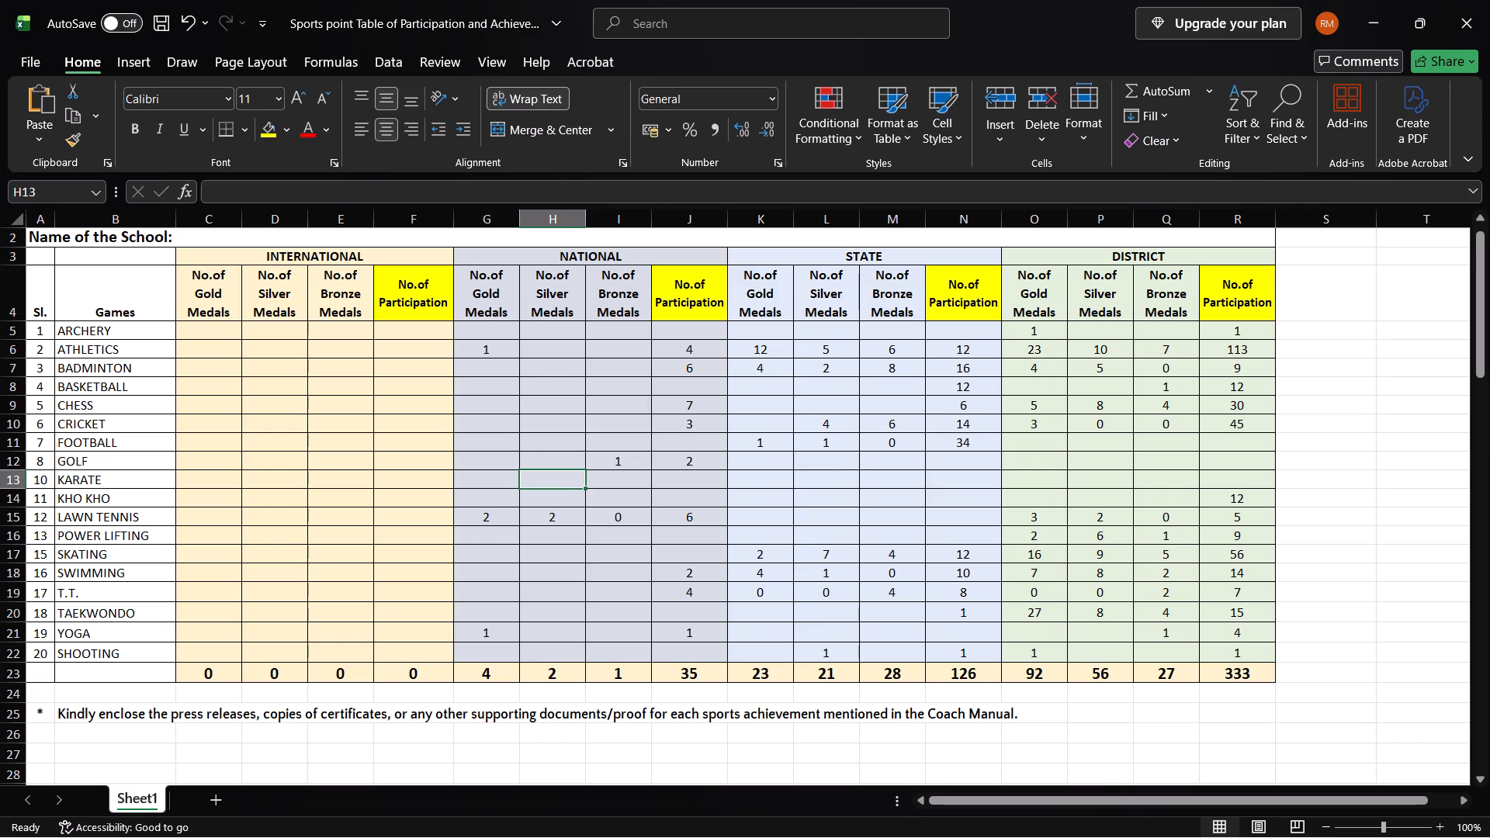
key("Left")
key("Left")
key("Left")
key("Left")
key("Left")
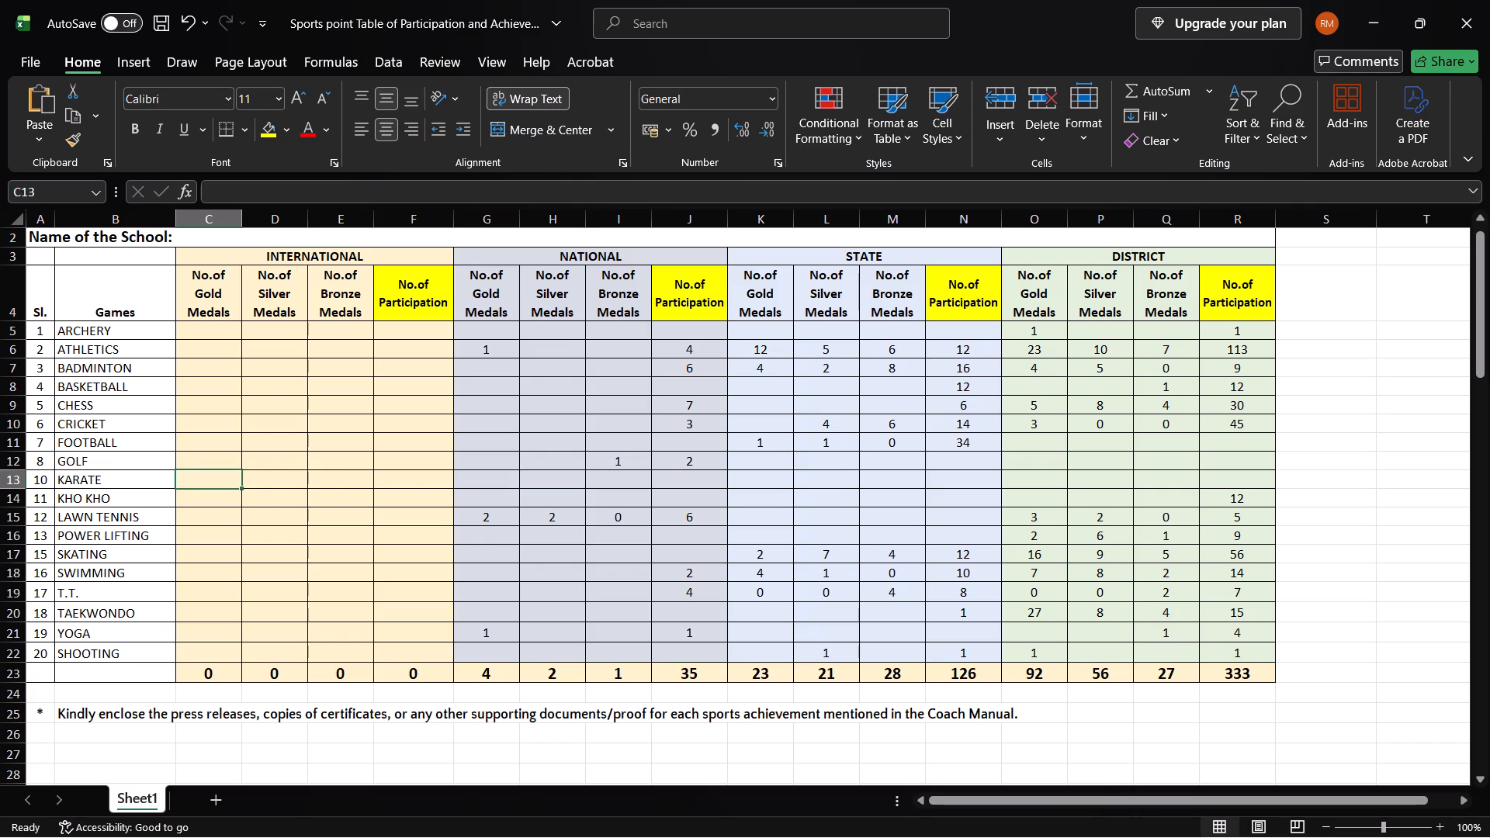
key("Left")
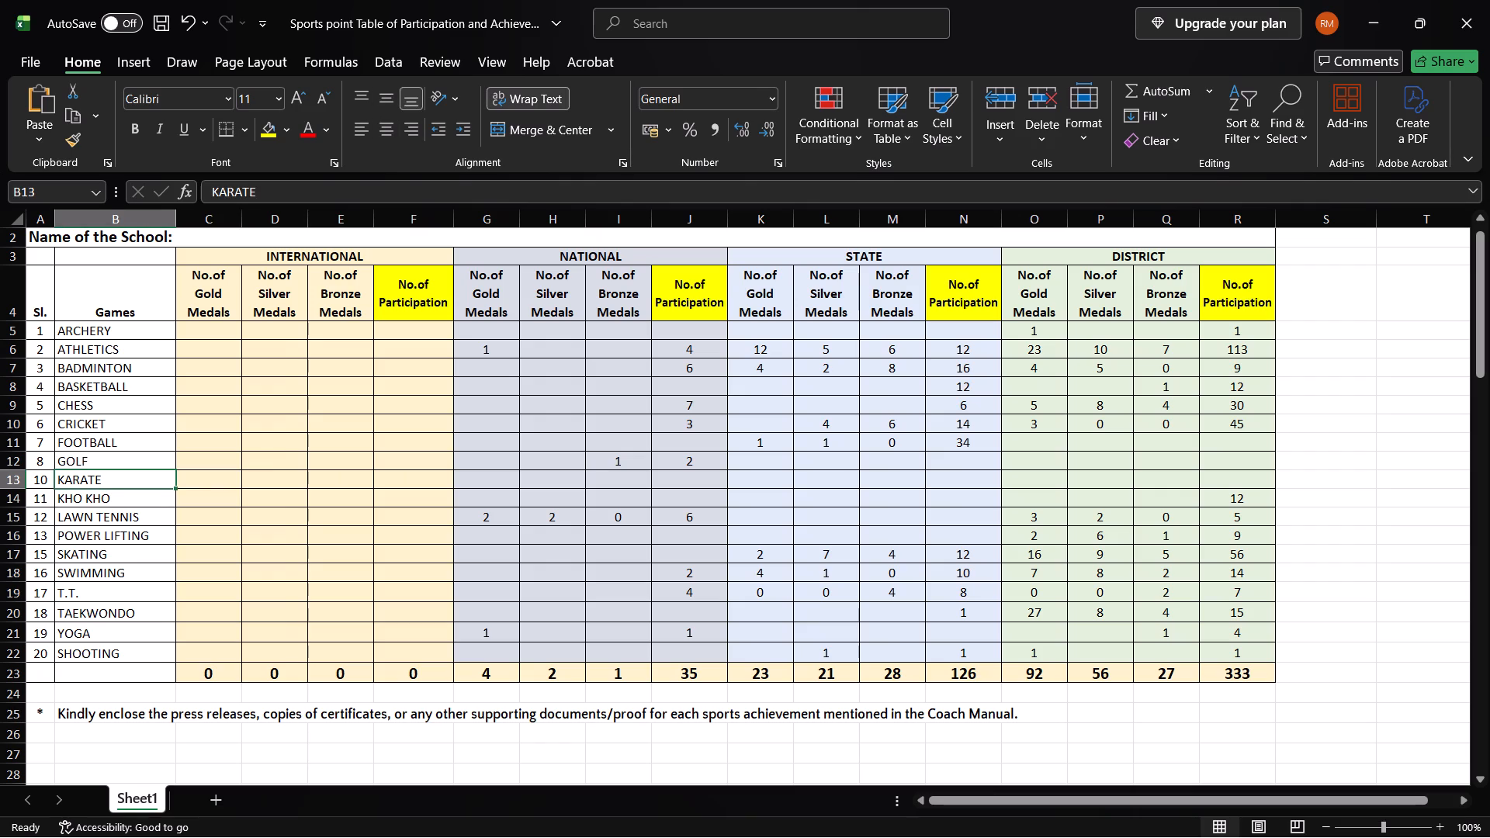
Review the Kho Kho row from international gold medals across to district participation.
key("Down")
key("Right")
key("Right")
key("Right")
key("Right")
key("Right")
key("Right")
key("Right")
key("Right")
key("Right")
key("Right")
key("Right")
key("Right")
key("Right")
key("Right")
key("Right")
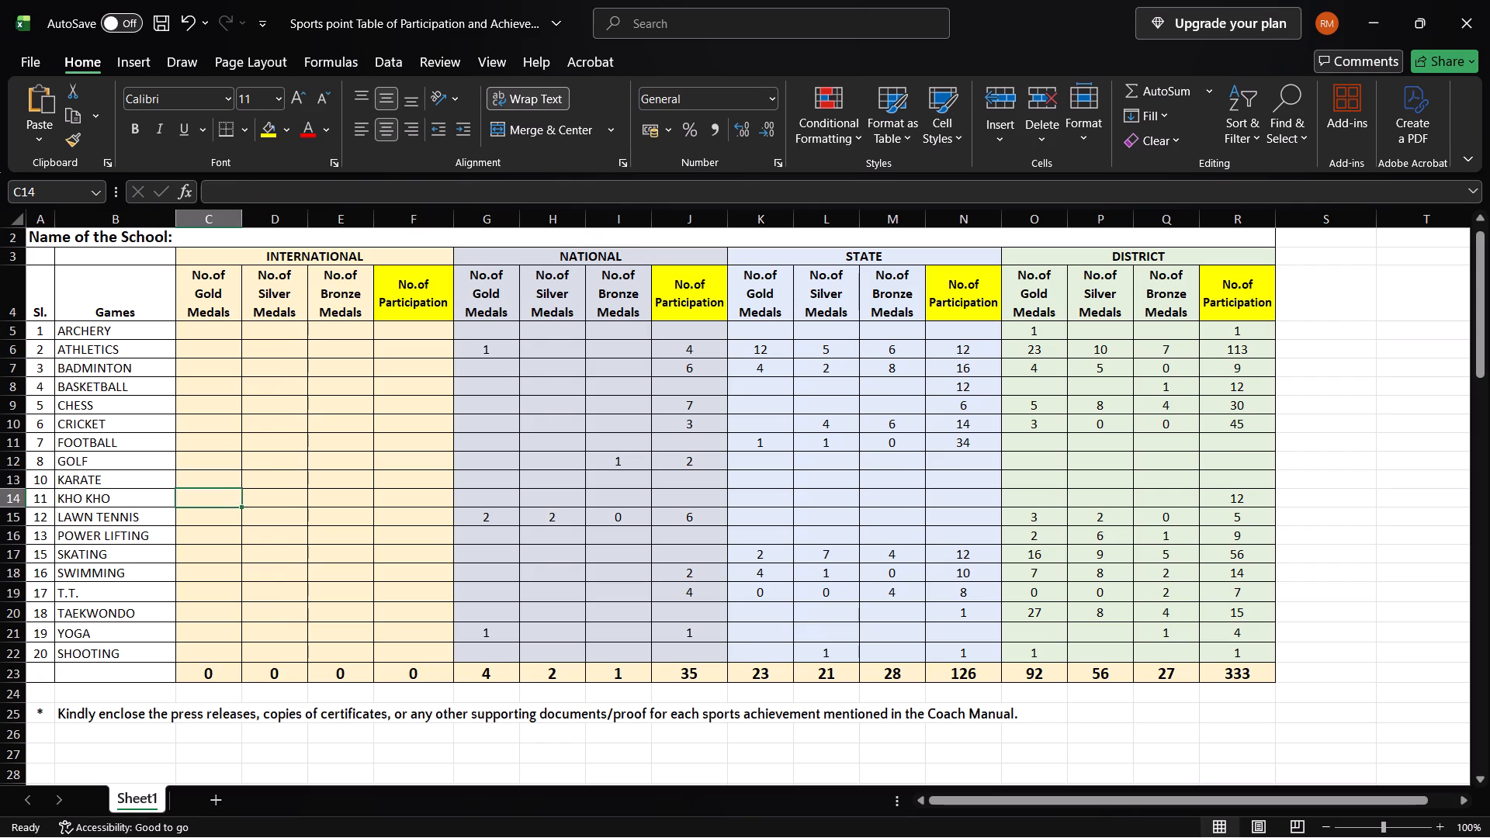
key("Right")
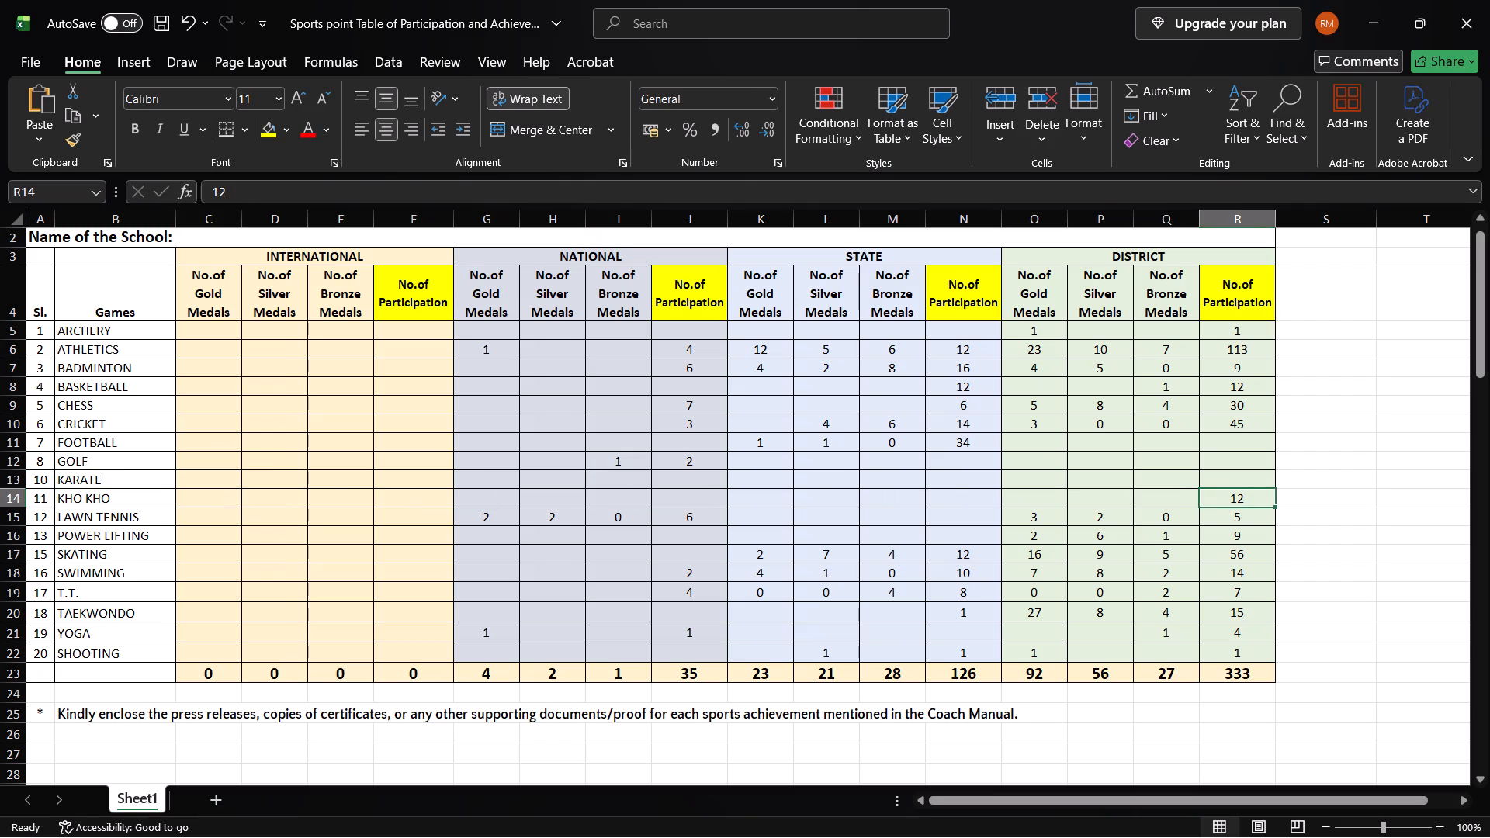
Delete the entire Karate row from the games table.
key("Up")
key("Left")
key("Left")
key("Left")
key("Left")
key("Left")
key("Left")
key("Left")
key("Left")
key("Left")
key("Left")
key("Left")
key("Left")
key("Left")
key("Left")
key("Left")
key("Left")
key("Left")
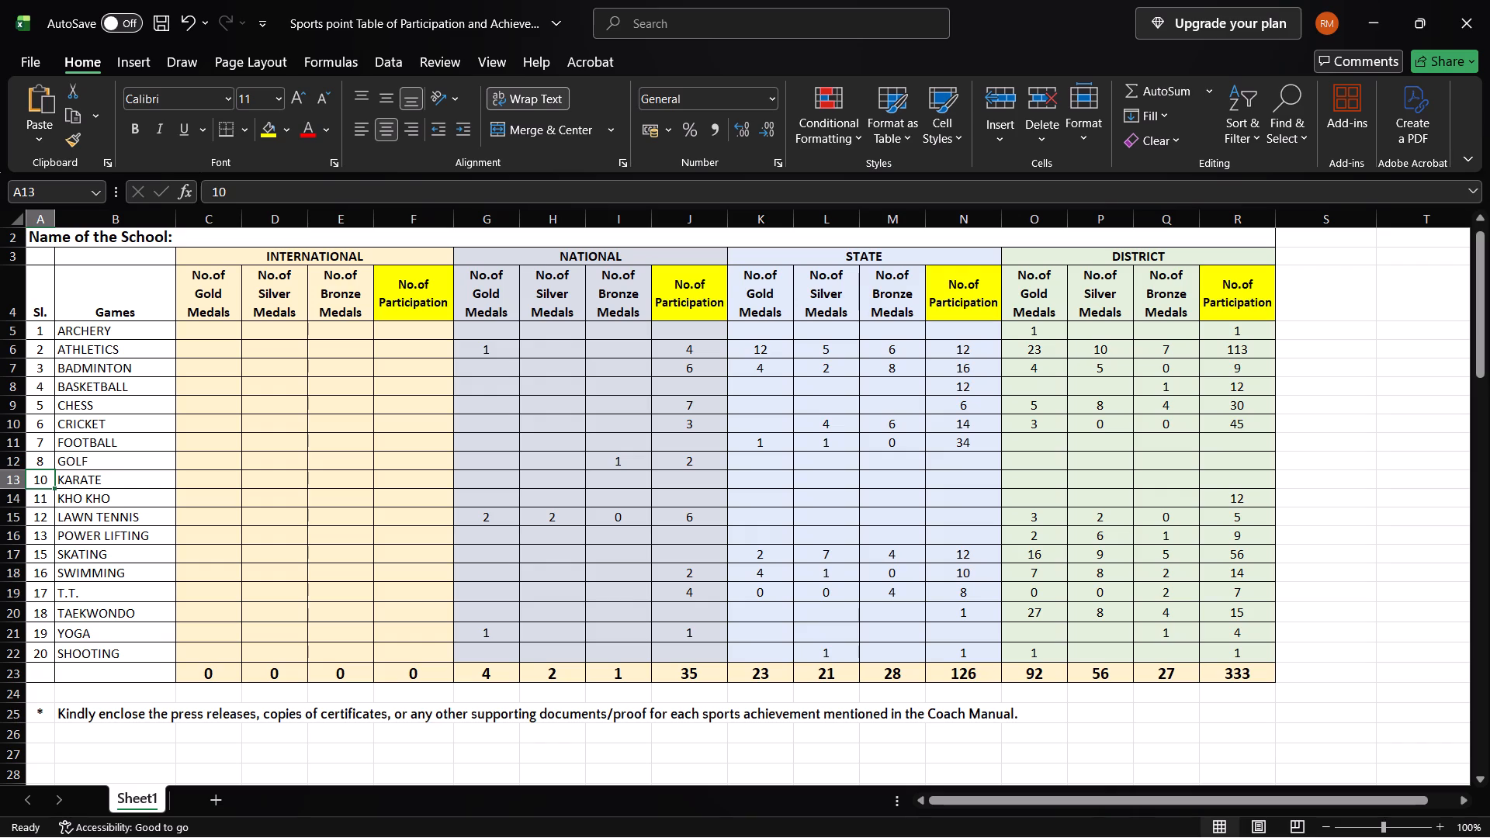
right_click(16, 479)
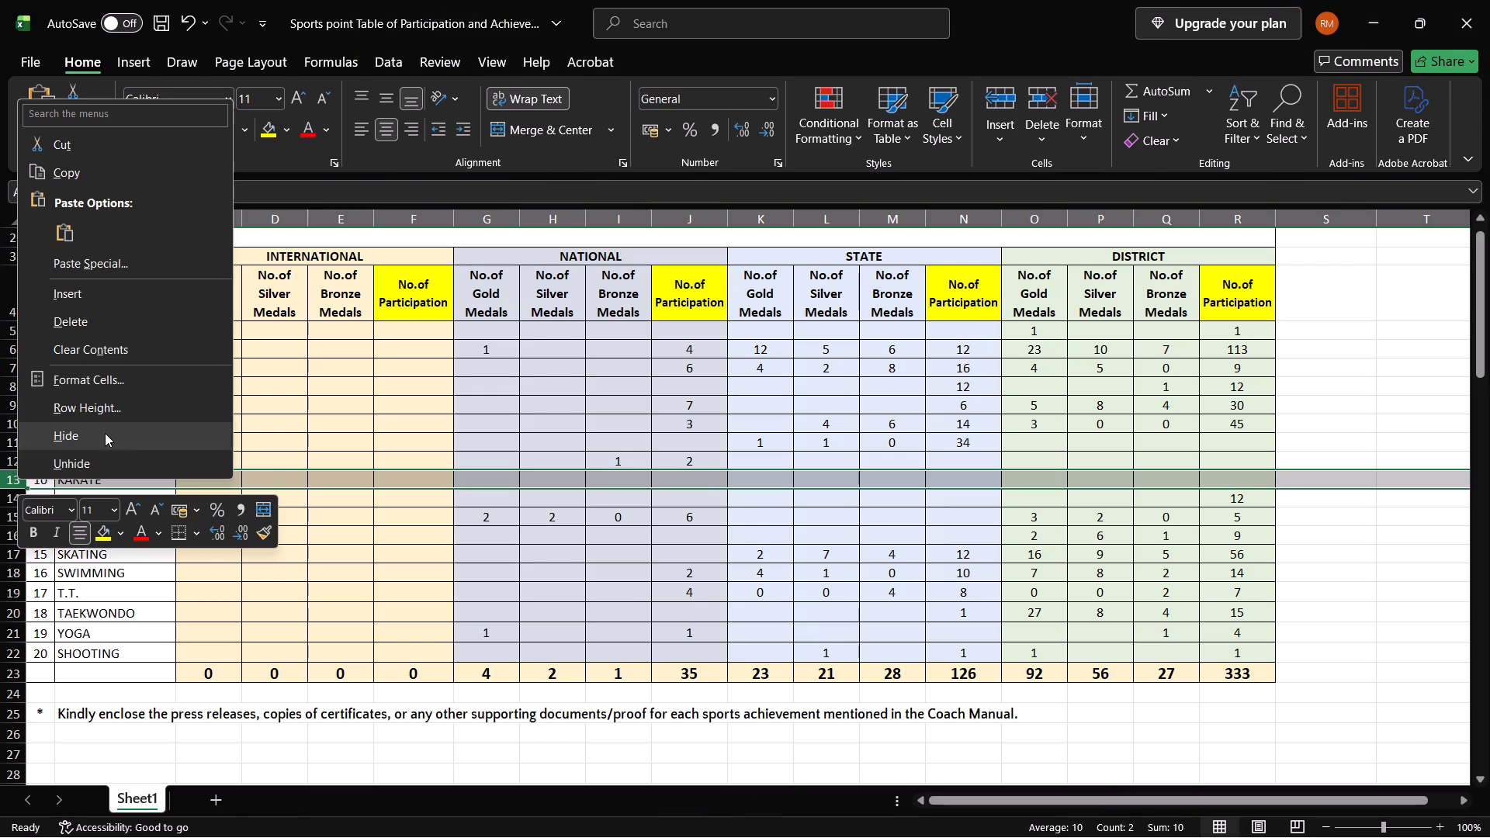
left_click(160, 331)
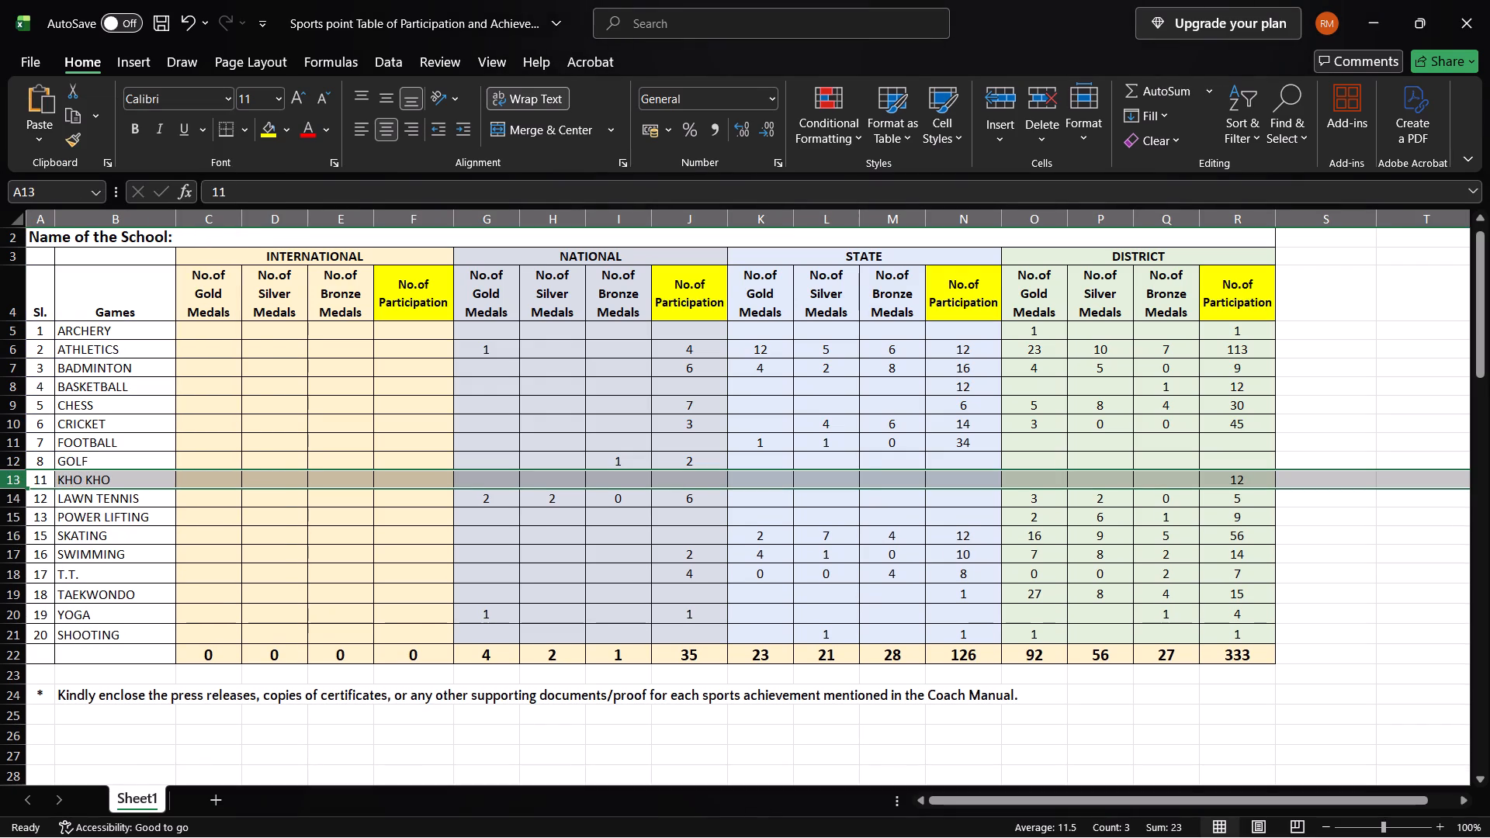
key("Down")
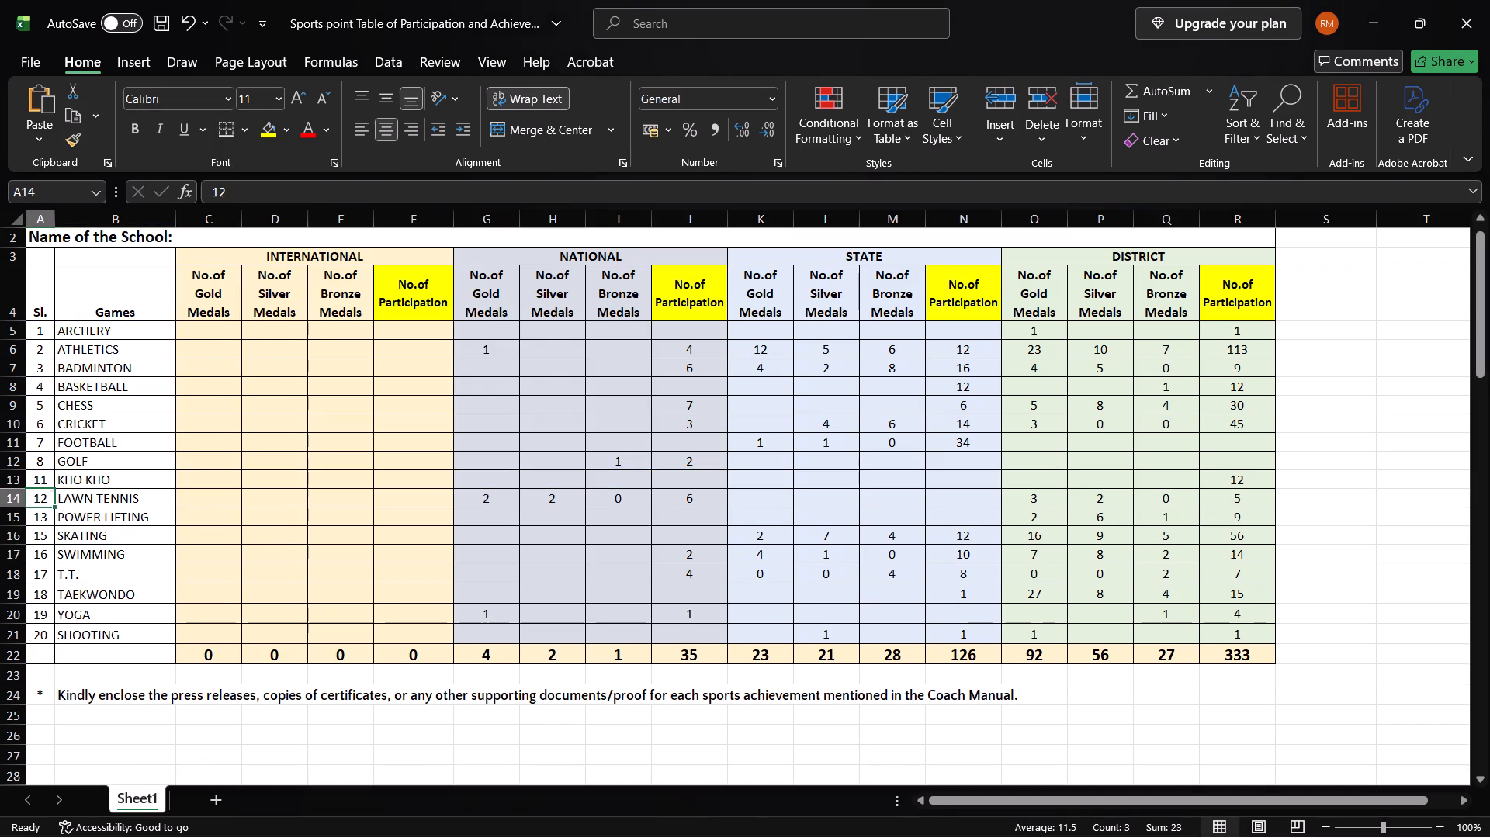
Review the Lawn Tennis row from the international columns through national and state counts to district gold medals.
key("Up")
key("Right")
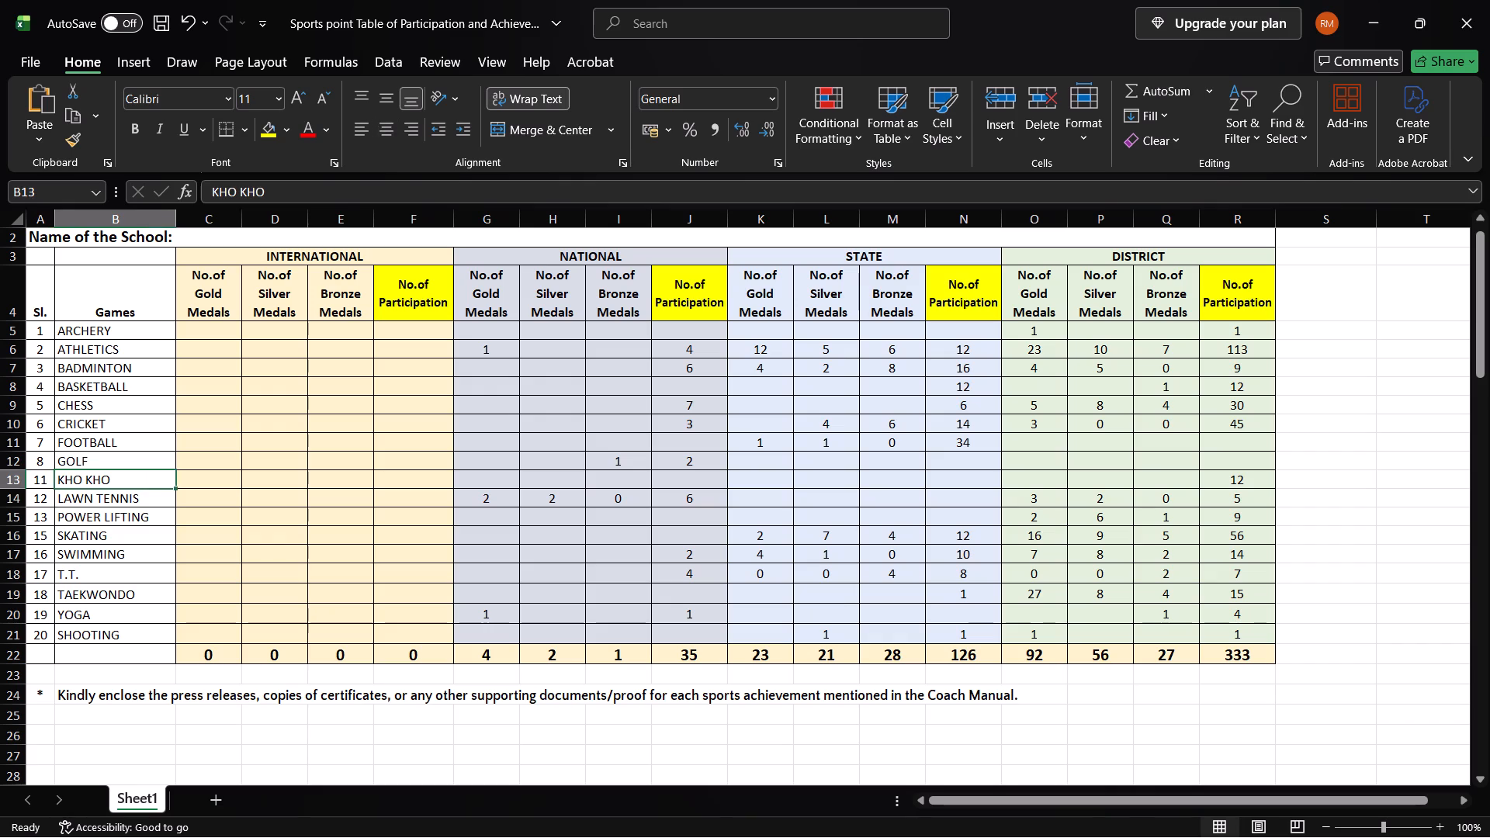
key("Down")
key("Right")
key("Right")
key("Right")
key("Right")
key("Right")
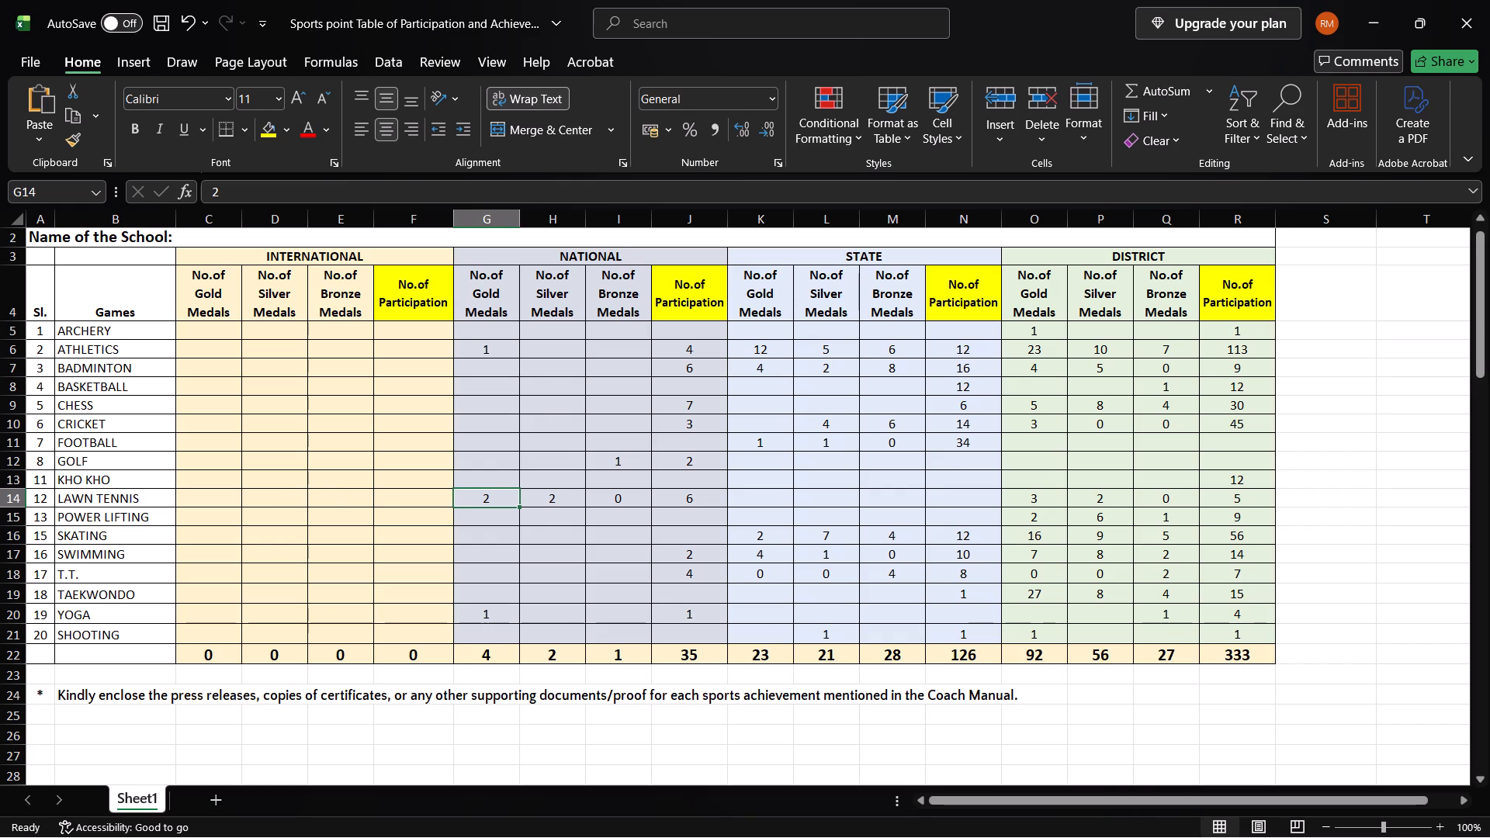
key("Right")
key("Right")
key("Right")
key("Right")
key("Right")
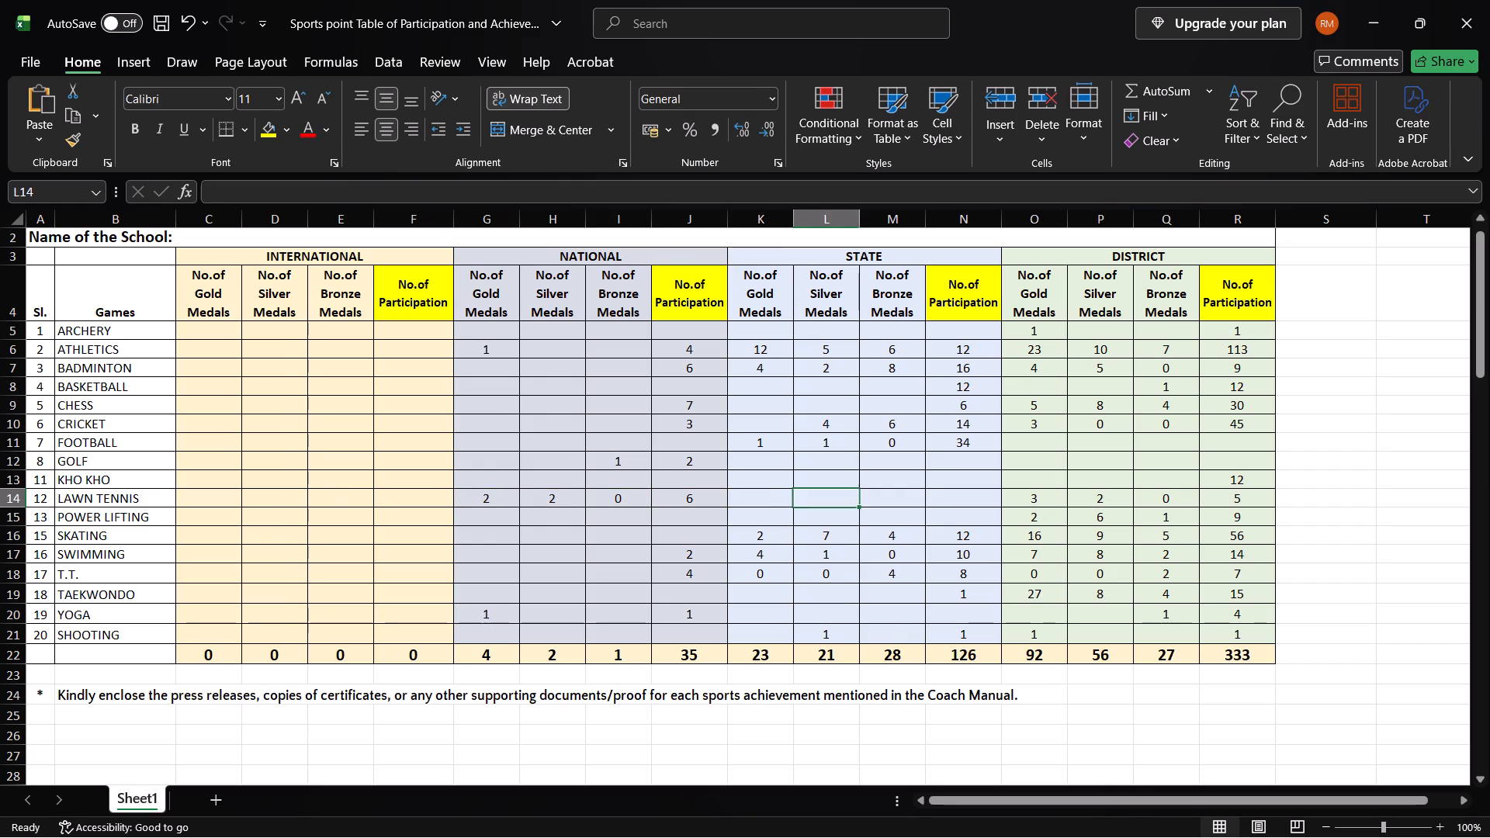
key("Right")
key("Right")
key("Right")
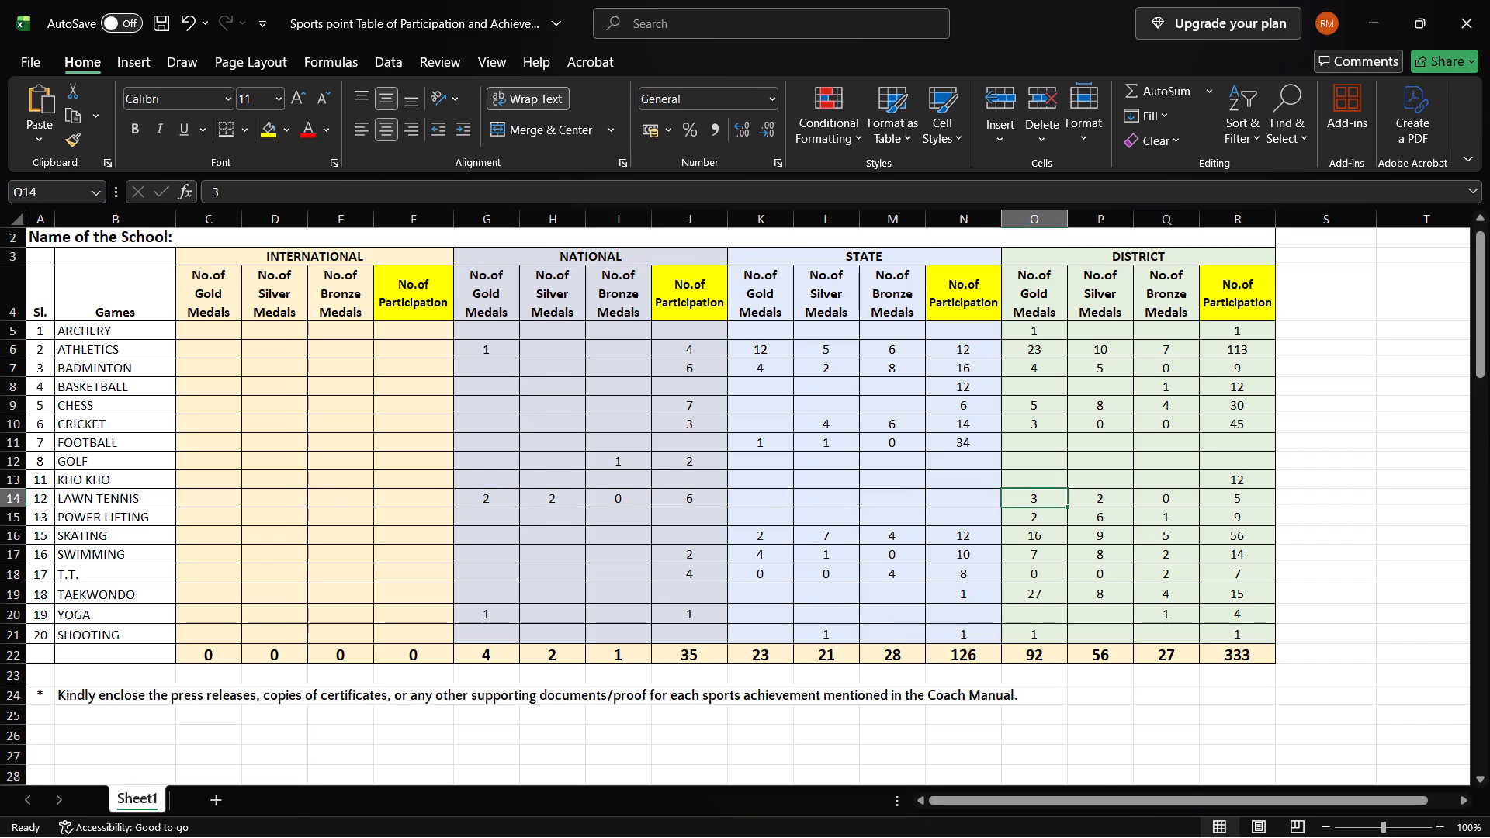
Review the Power Lifting row from international gold medals across to district gold medals.
key("Down")
key("Left")
key("Left")
key("Left")
key("Left")
key("Left")
key("Left")
key("Left")
key("Left")
key("Left")
key("Left")
key("Left")
key("Left")
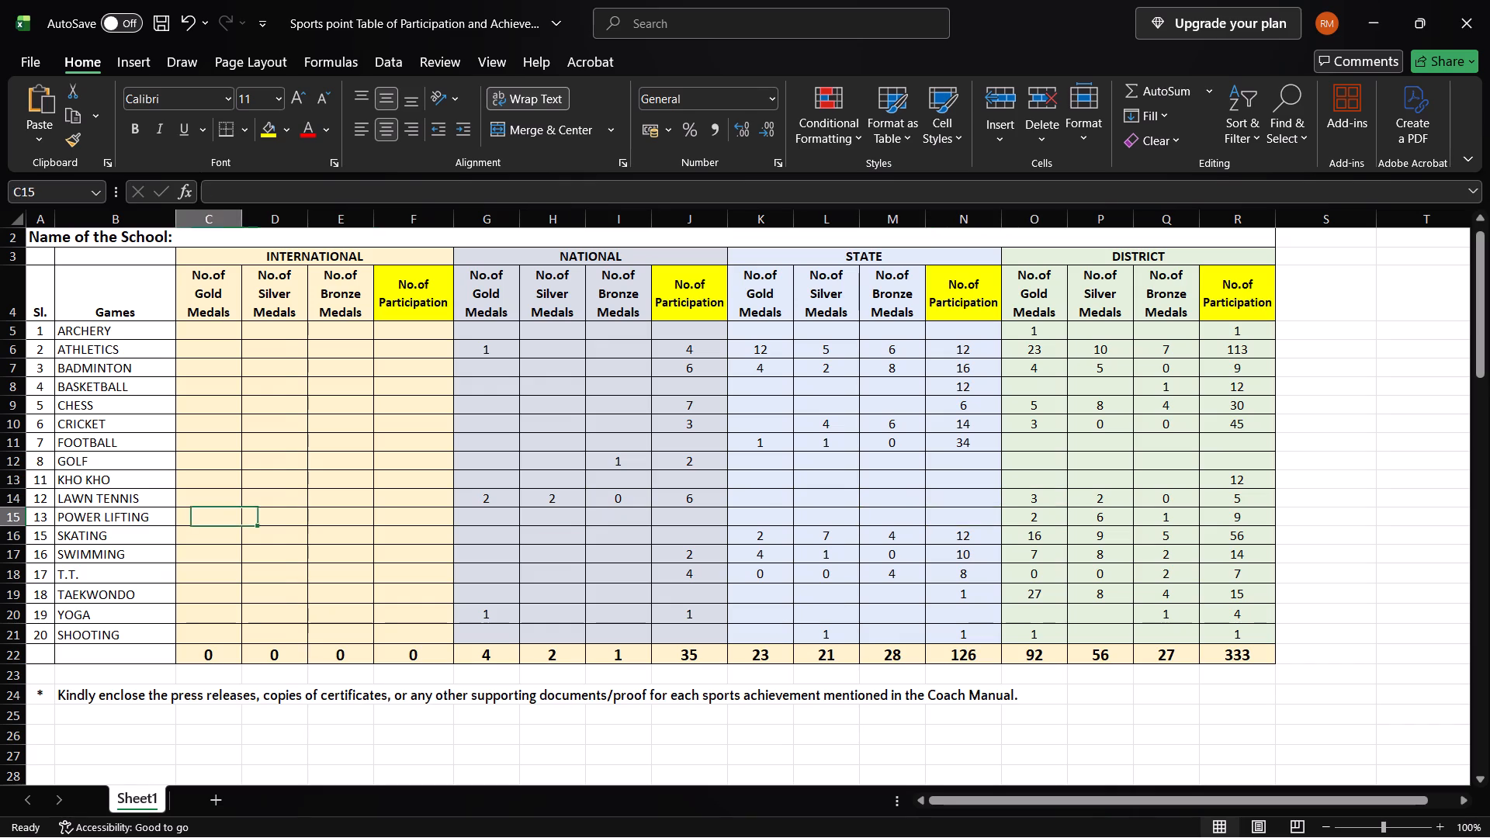
key("Right")
key("Right")
key("Right")
key("Right")
key("Right")
key("Right")
key("Right")
key("Right")
key("Right")
key("Right")
key("Right")
key("Right")
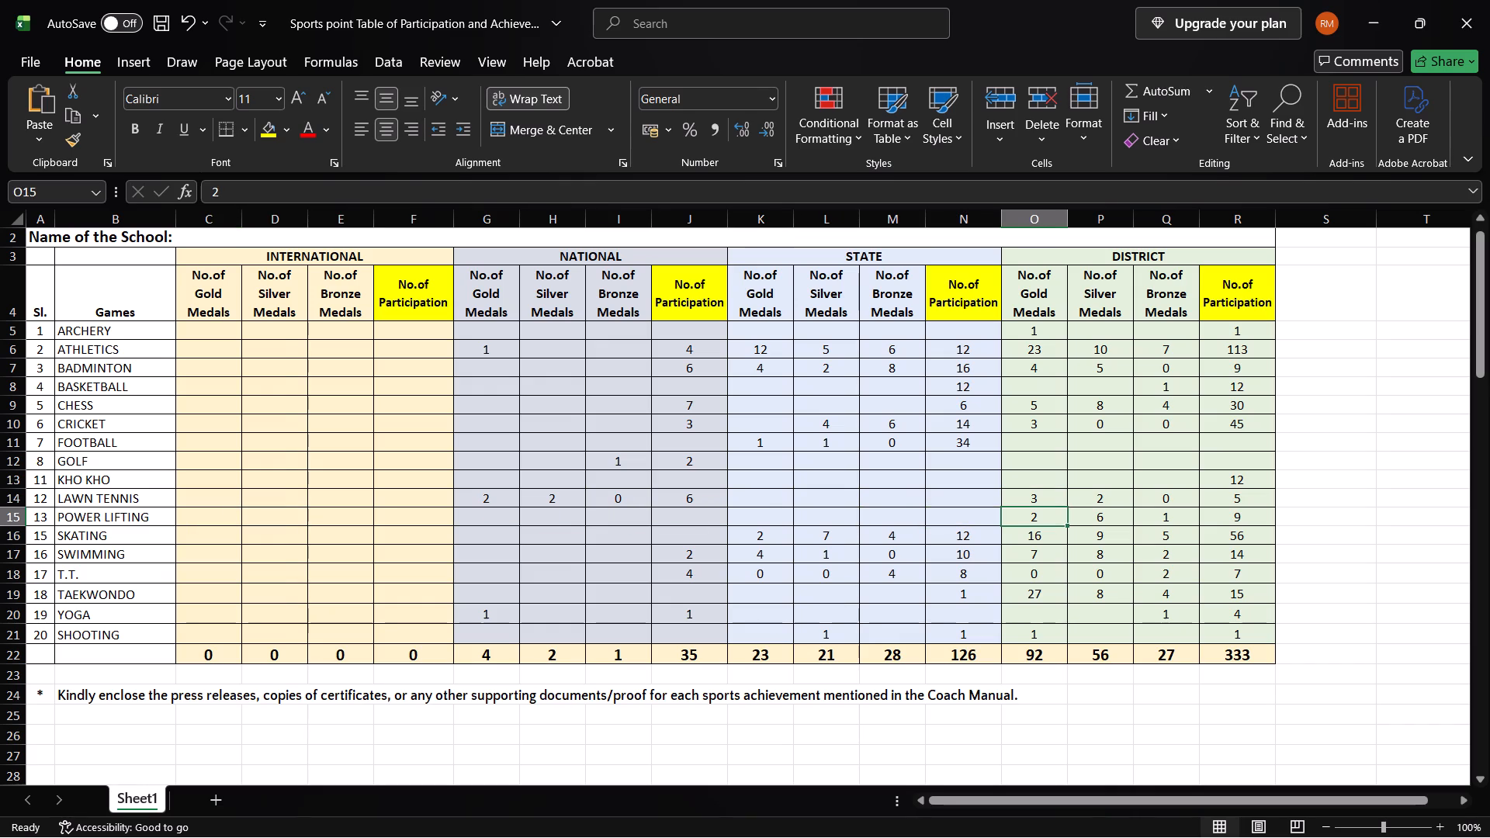
Examine the Skating row's state medal and participation counts.
key("Down")
key("Left")
key("Left")
key("Left")
key("Left")
key("Left")
key("Left")
key("Left")
key("Left")
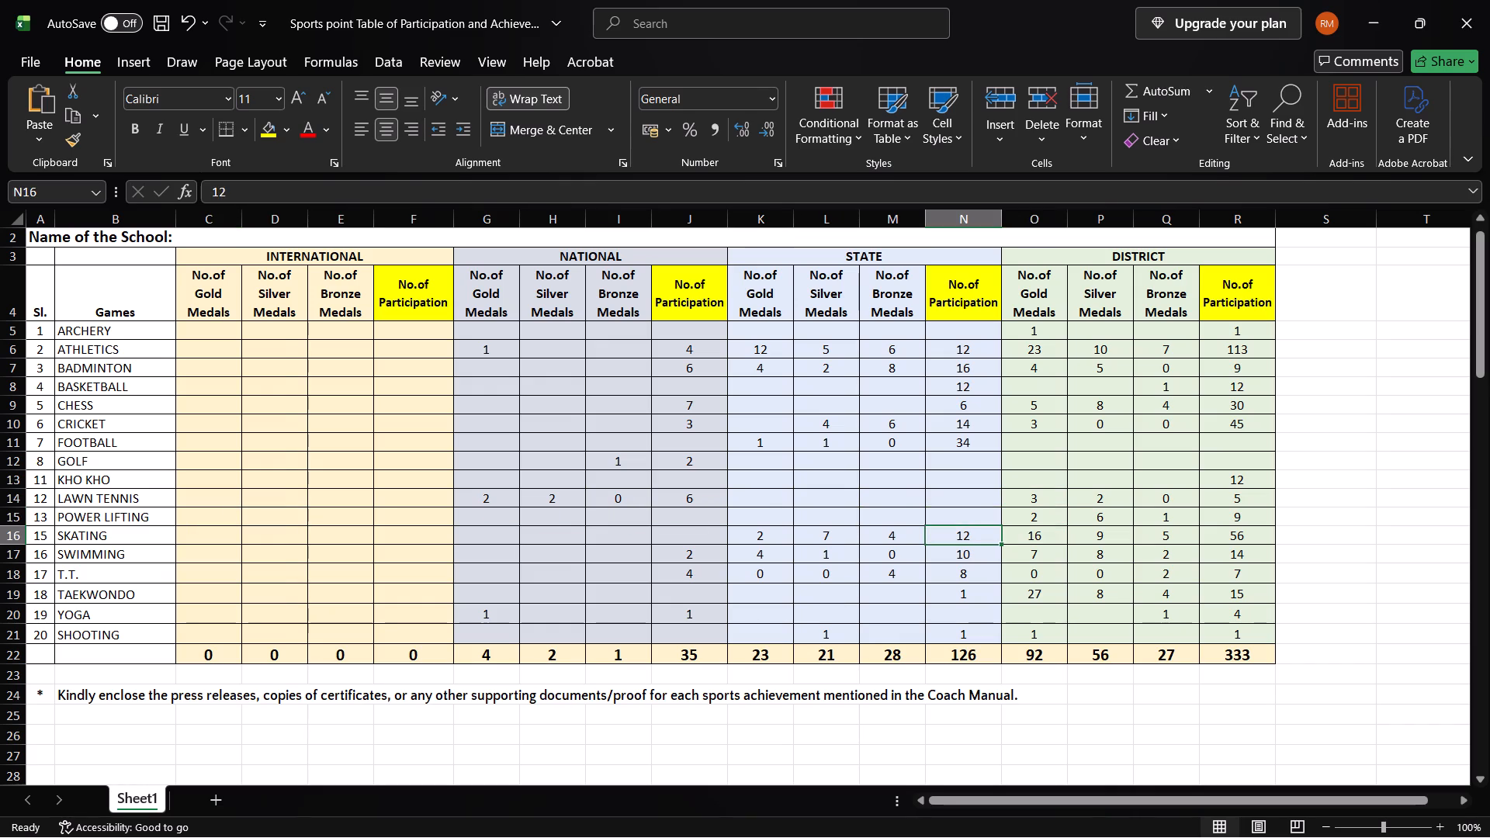
key("Right")
key("Right")
key("Right")
key("Right")
key("Right")
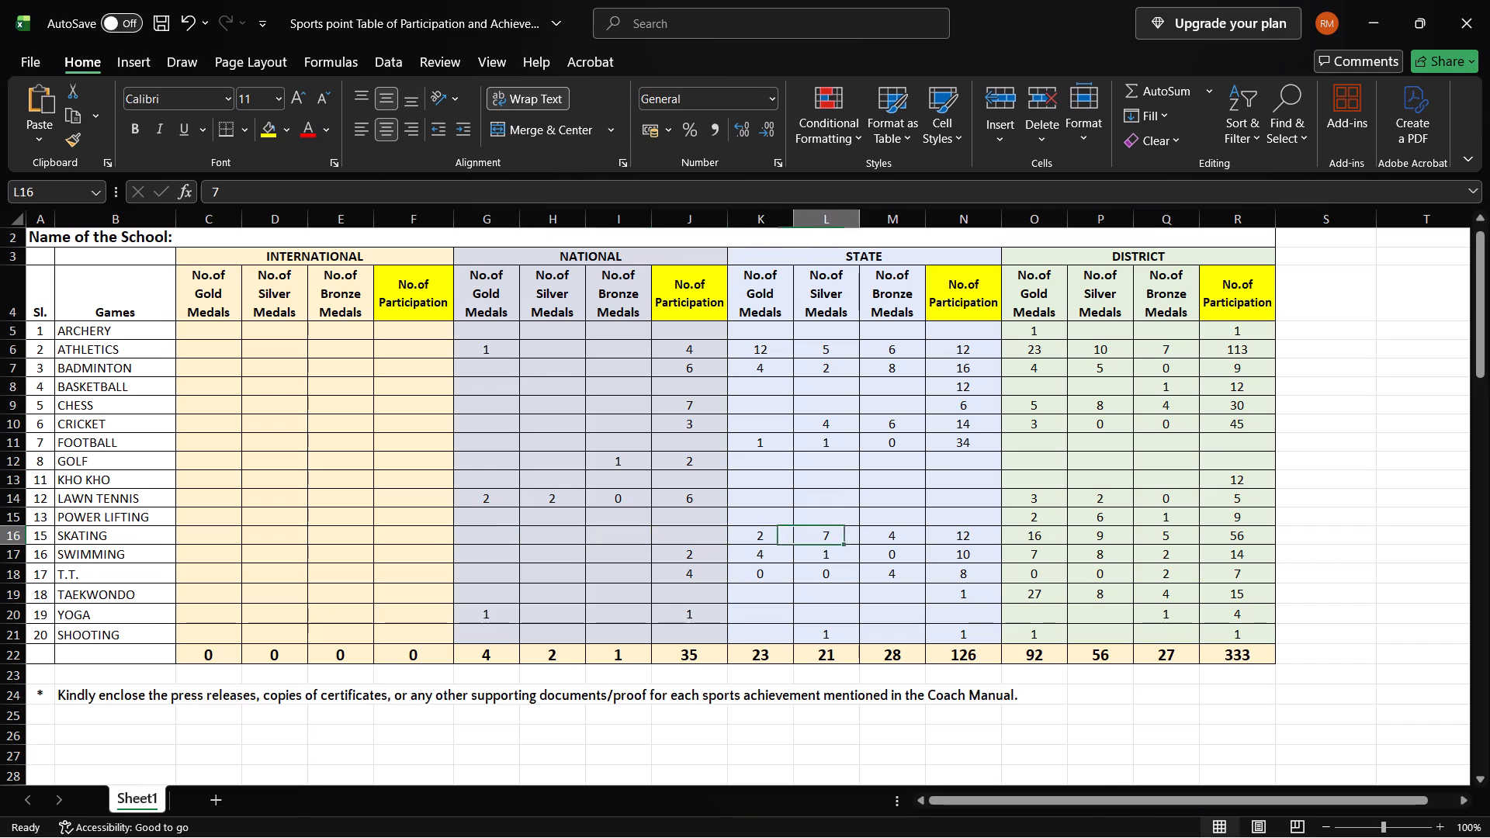
Review the Skating row again from the game name across the state columns to district participation.
key("Left")
key("Left")
key("Left")
key("Left")
key("Left")
key("Left")
key("Left")
key("Left")
key("Left")
key("Left")
key("Left")
key("Left")
key("Left")
key("Right")
key("Right")
key("Right")
key("Right")
key("Right")
key("Right")
key("Right")
key("Right")
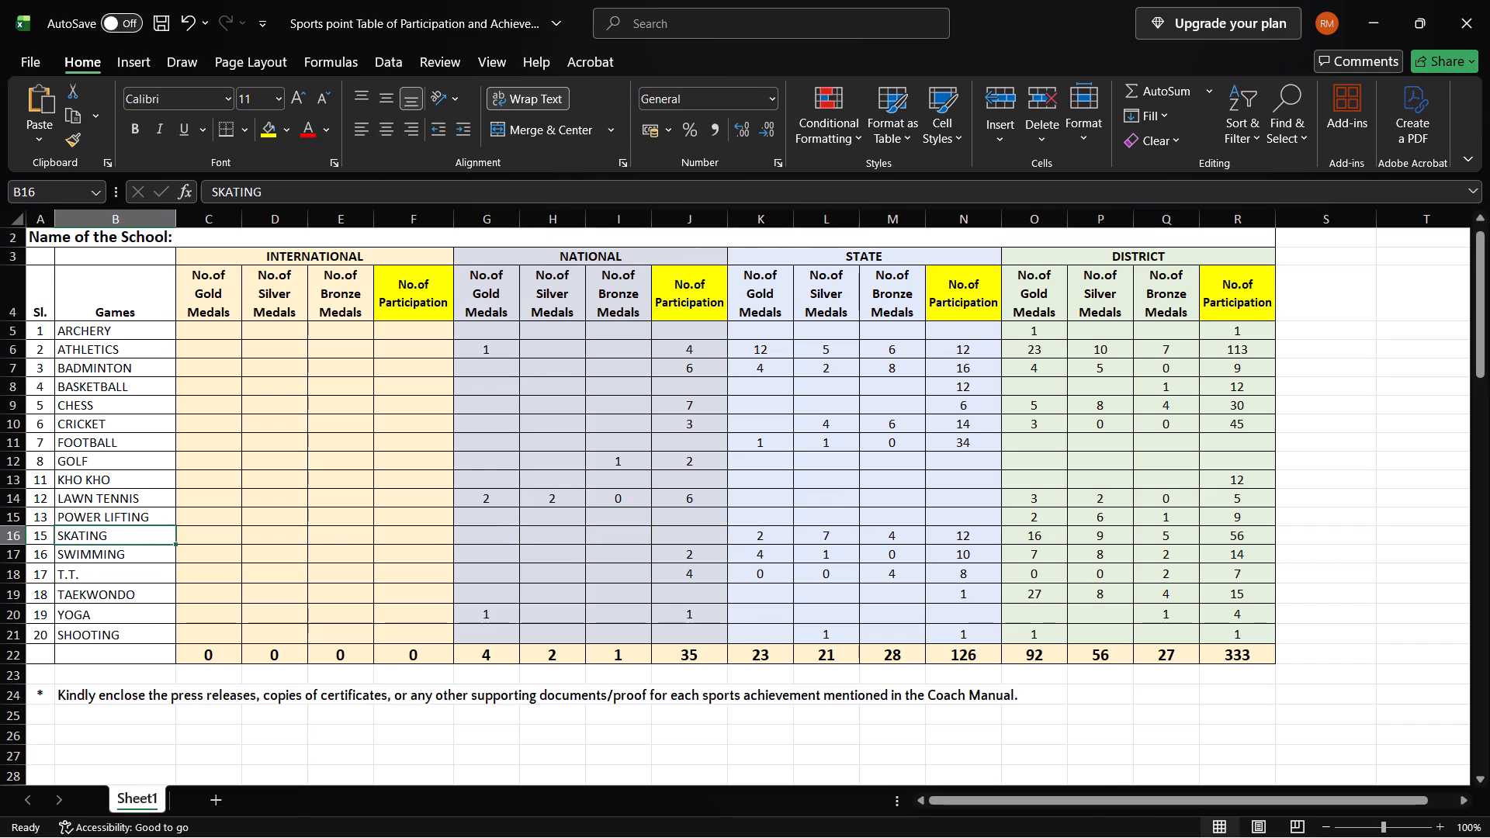
key("Left")
key("Right")
key("Right")
key("Right")
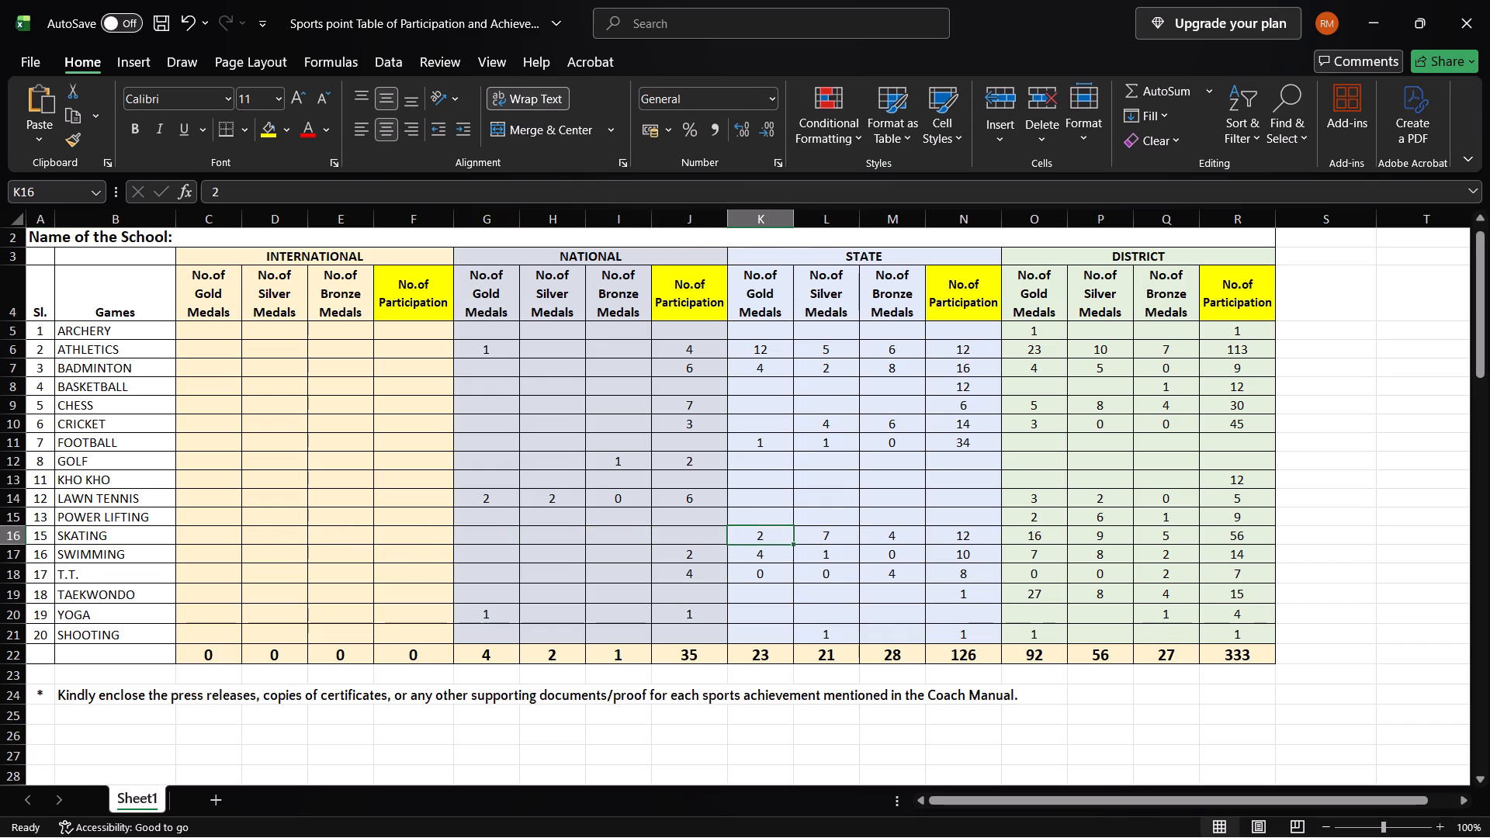
key("Right")
key("Right")
key("Right")
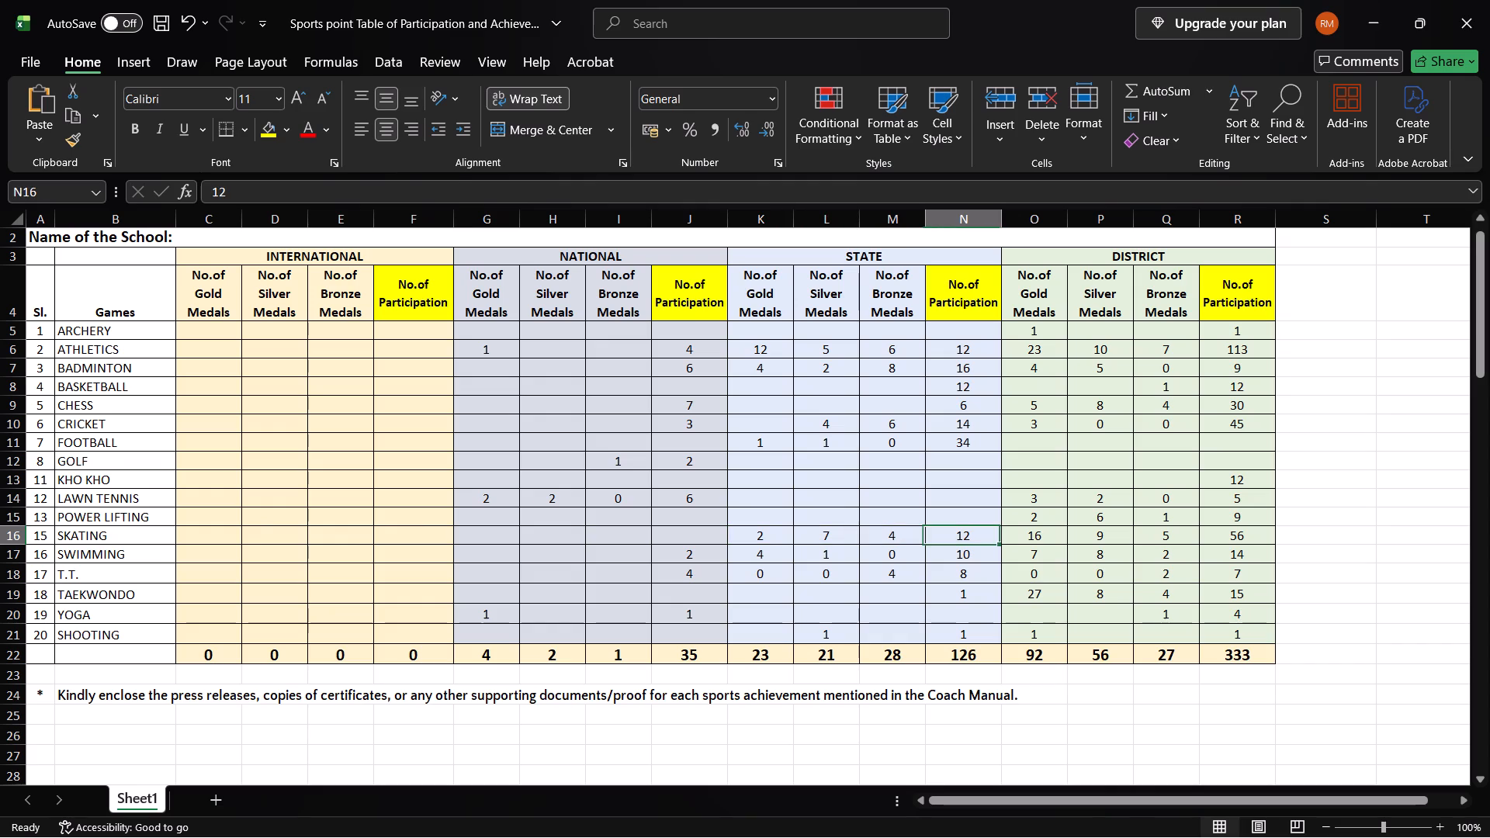
key("Right")
key("Right")
key("Right")
key("Right")
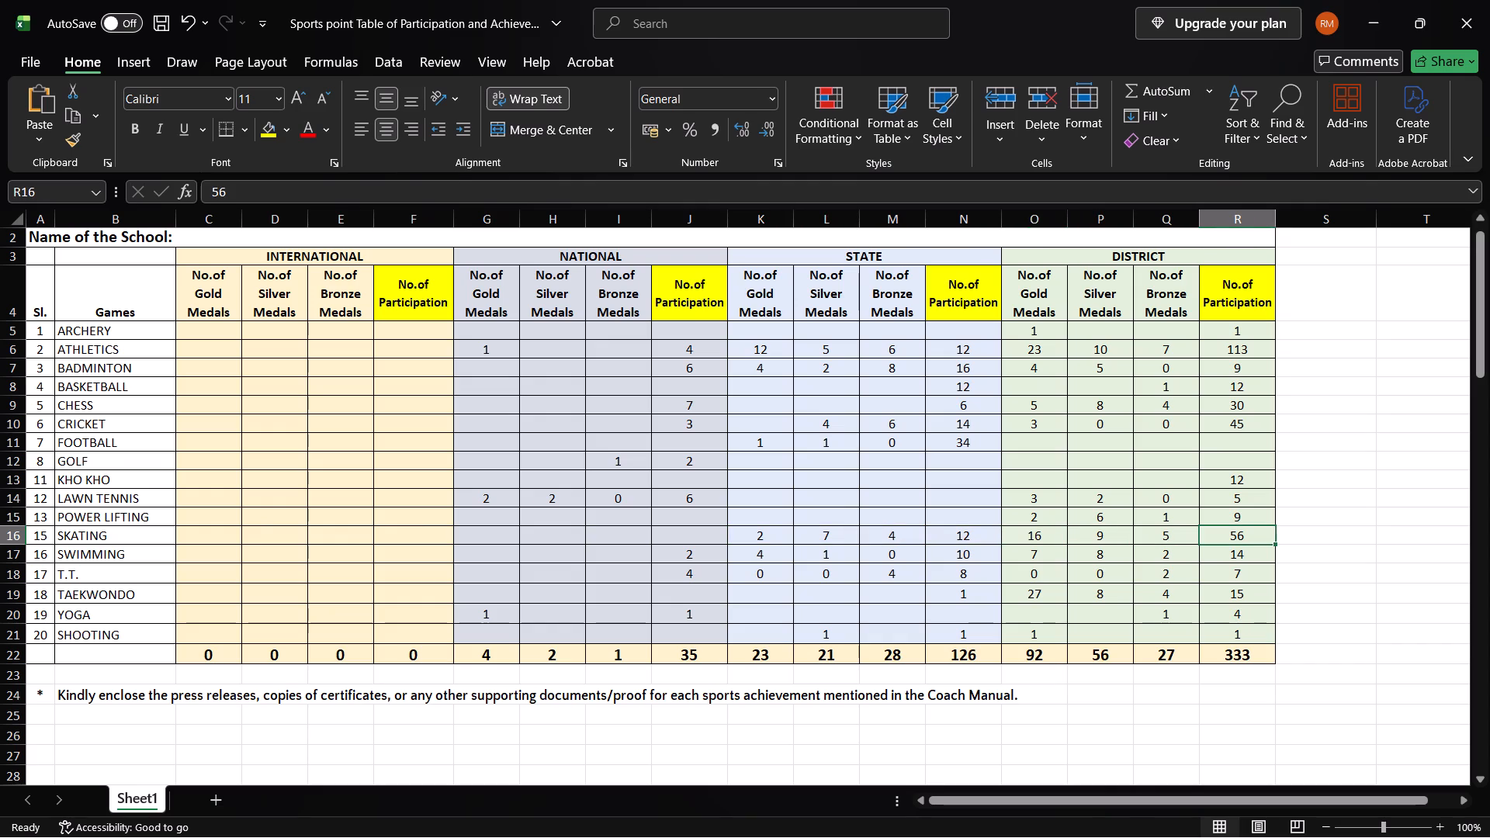
Examine the Swimming row's international and national columns up to national participation.
key("Down")
key("Left")
key("Left")
key("Left")
key("Left")
key("Left")
key("Left")
key("Left")
key("Left")
key("Left")
key("Left")
key("Left")
key("Left")
key("Left")
key("Left")
key("Left")
key("Left")
key("Right")
key("Right")
key("Right")
key("Right")
key("Right")
key("Right")
key("Right")
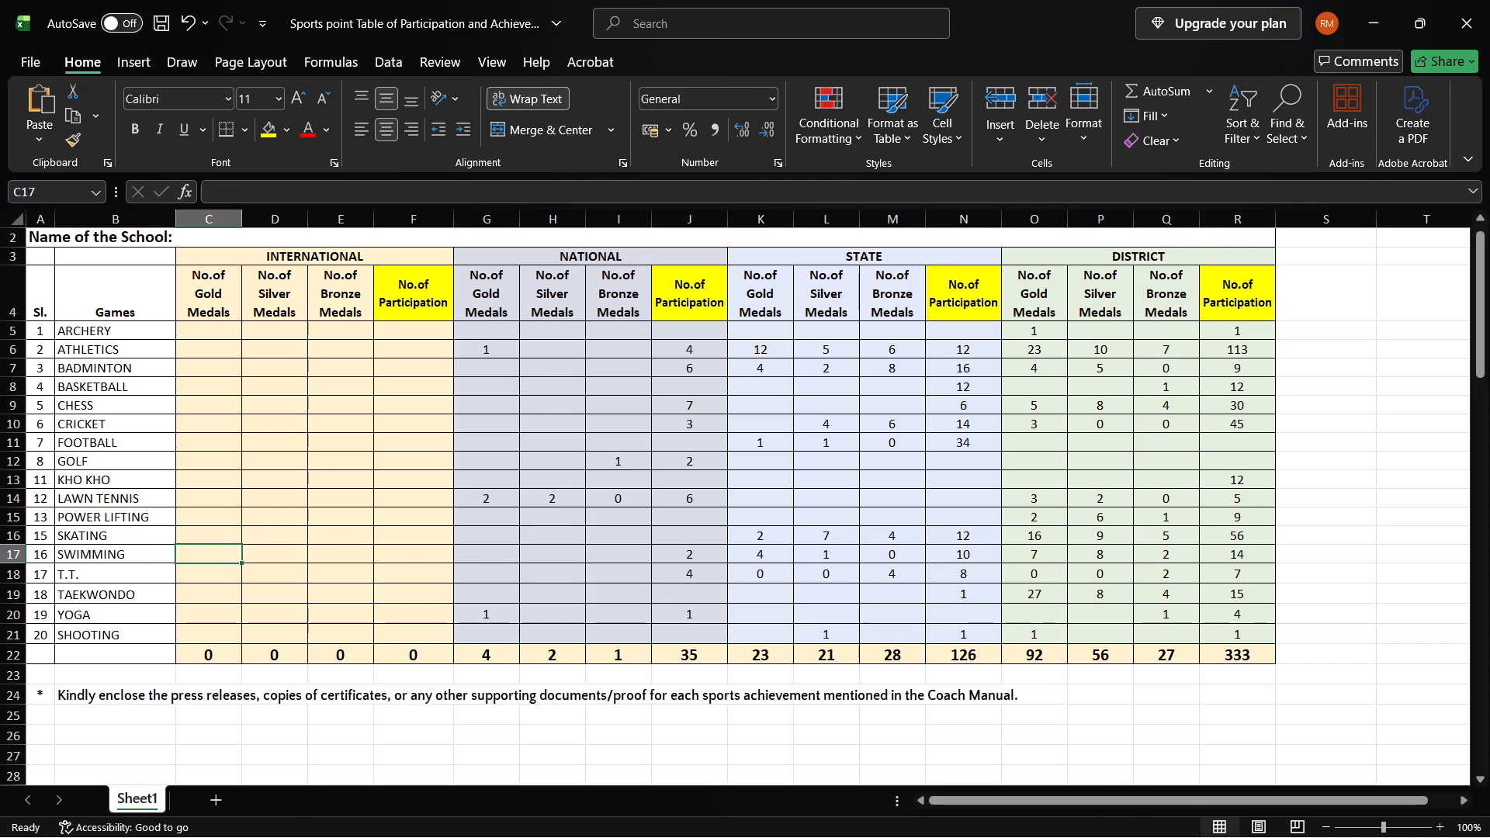
key("Right")
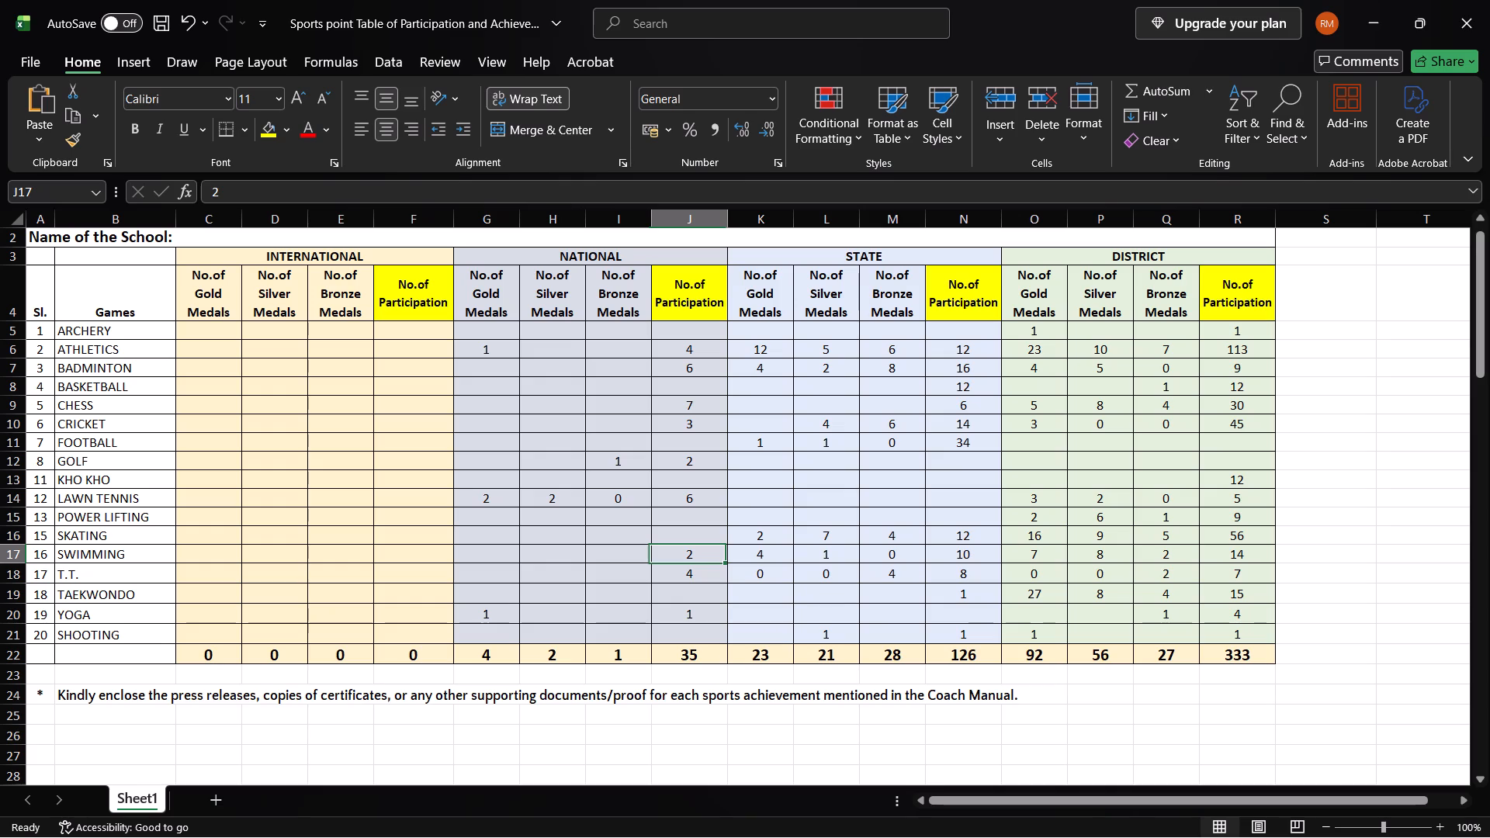
Check the Swimming row's state and district medals and participation.
key("Right")
key("Right")
key("Right")
key("Right")
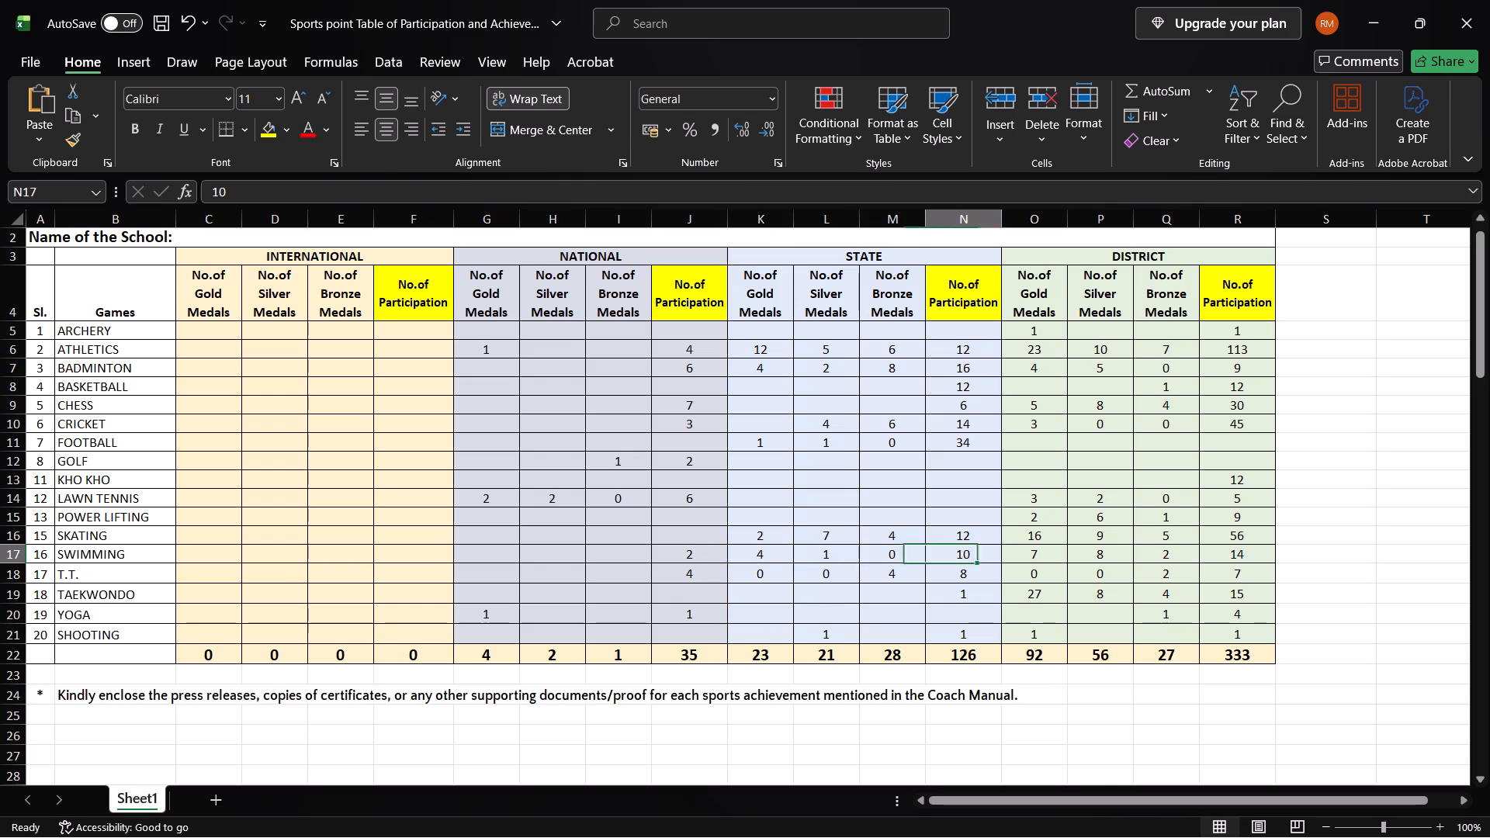
key("Right")
key("Right")
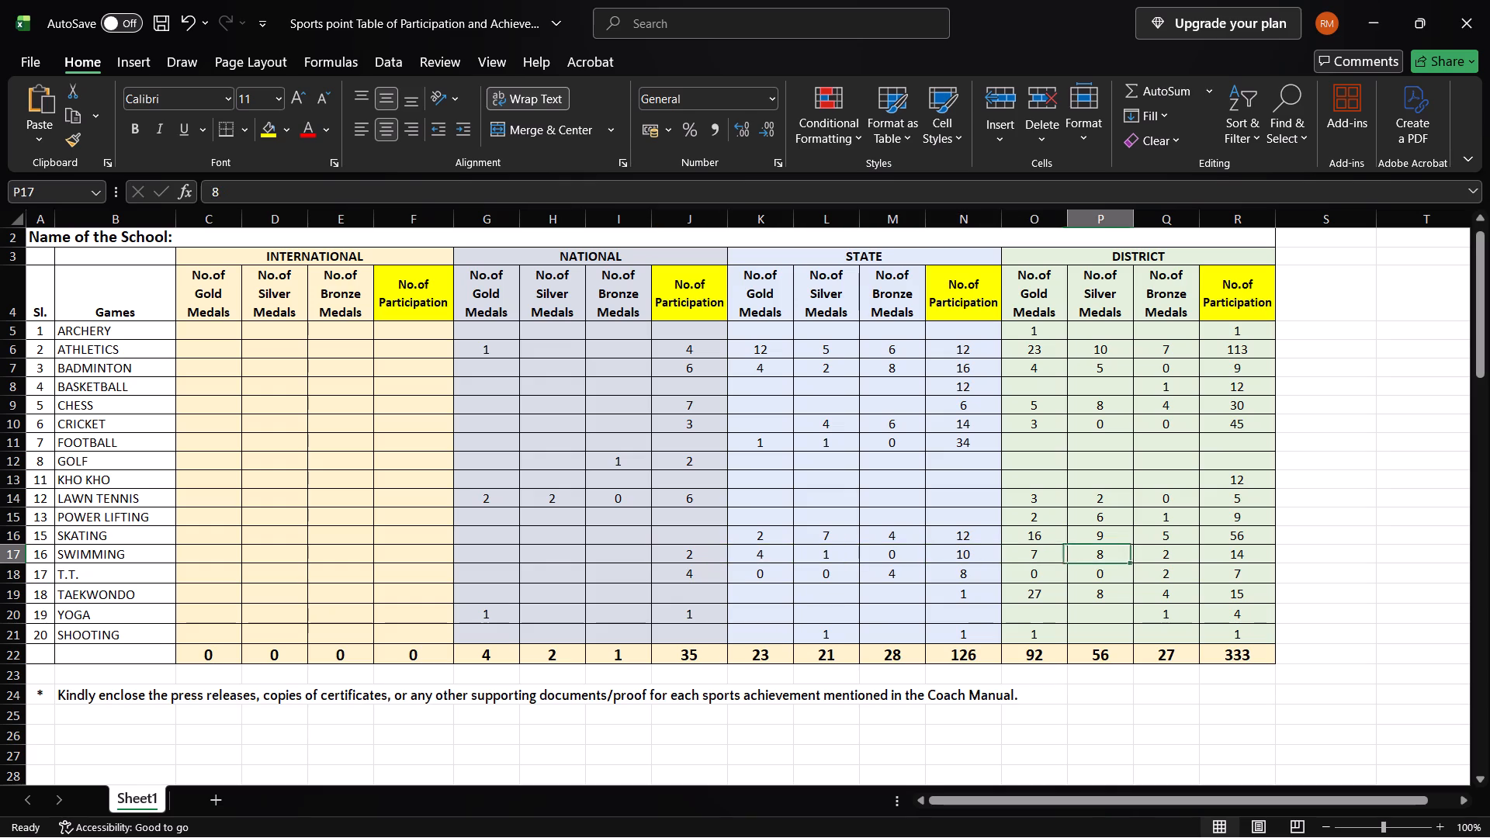
key("Right")
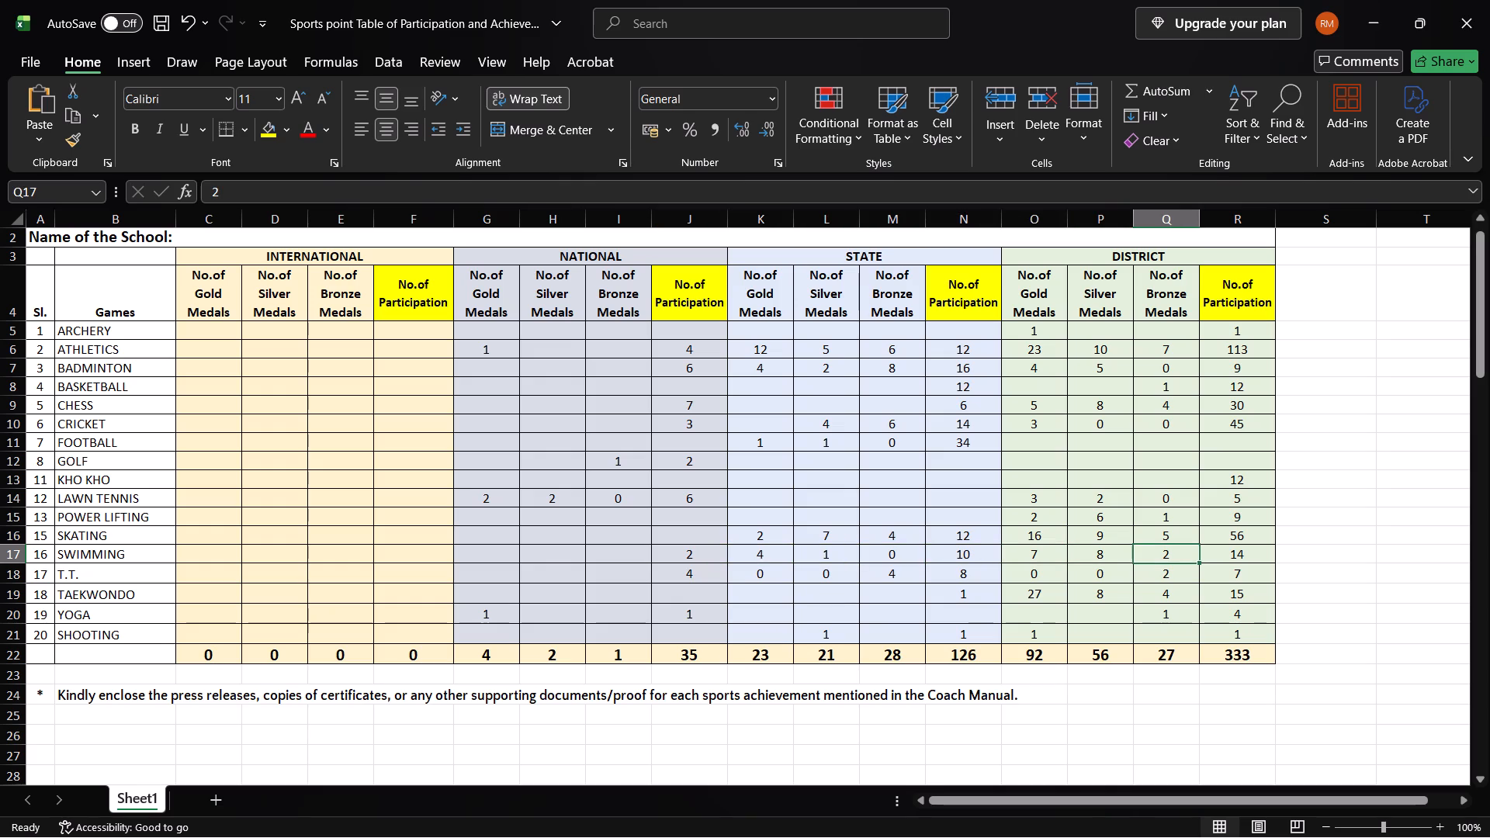
key("Right")
Examine the T.T. row from international participation to national participation.
key("Down")
key("Left")
key("Left")
key("Left")
key("Left")
key("Left")
key("Left")
key("Left")
key("Left")
key("Left")
key("Left")
key("Left")
key("Left")
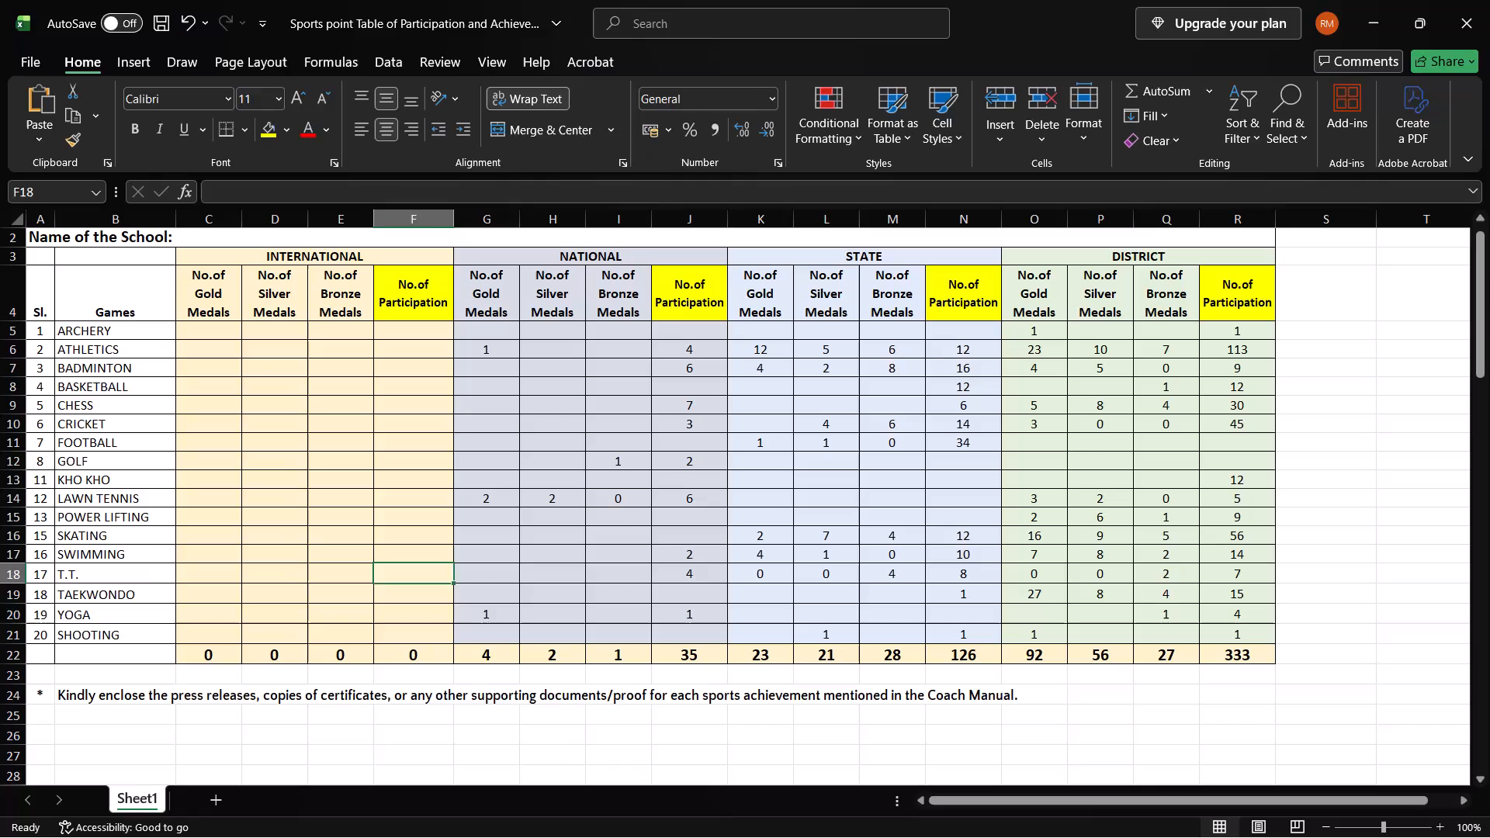
key("Right")
key("Right")
key("Right")
key("Right")
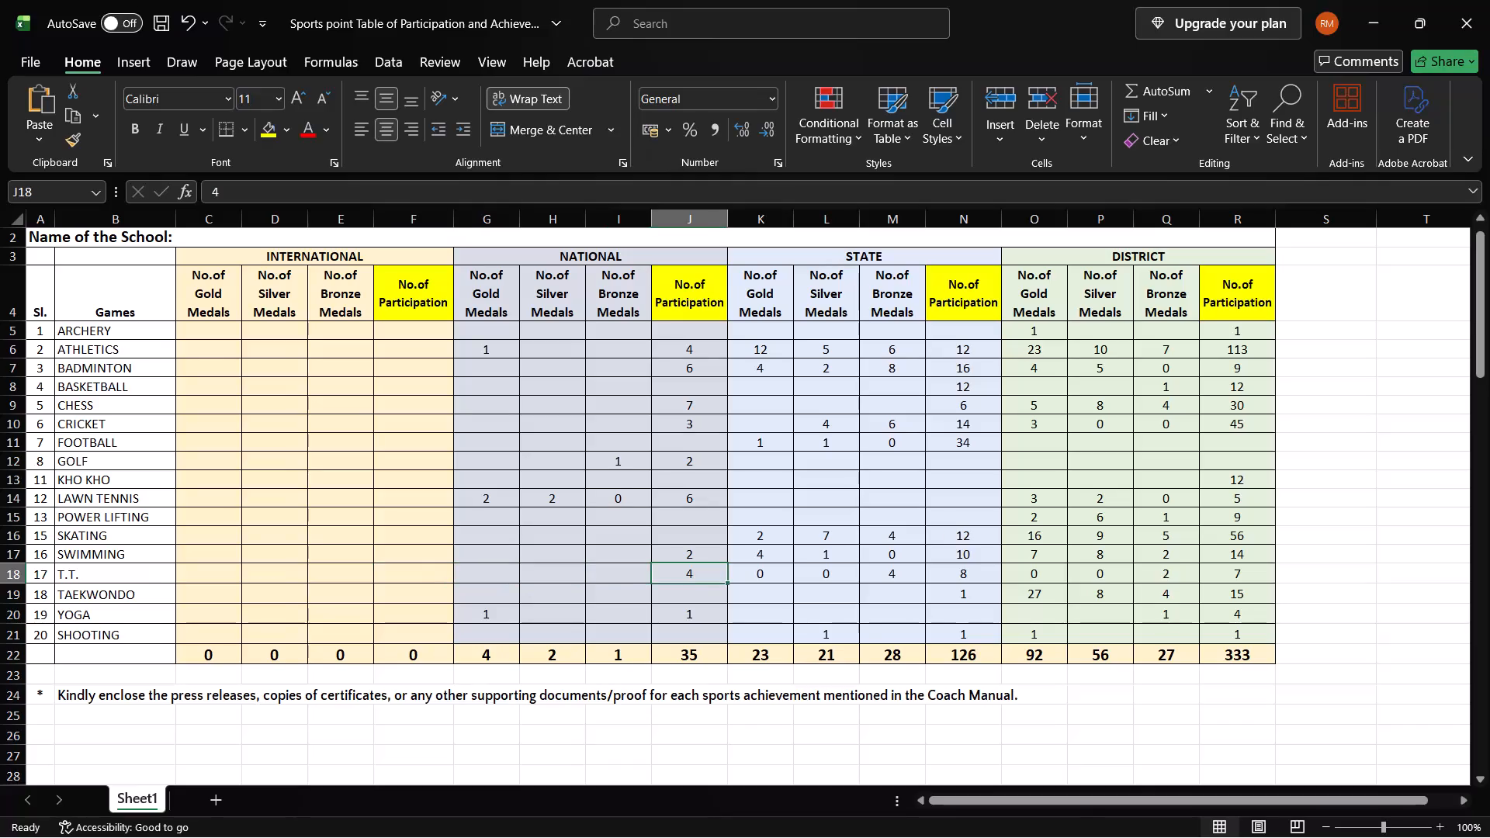
Check the T.T. row's state and district medals and participation.
key("Right")
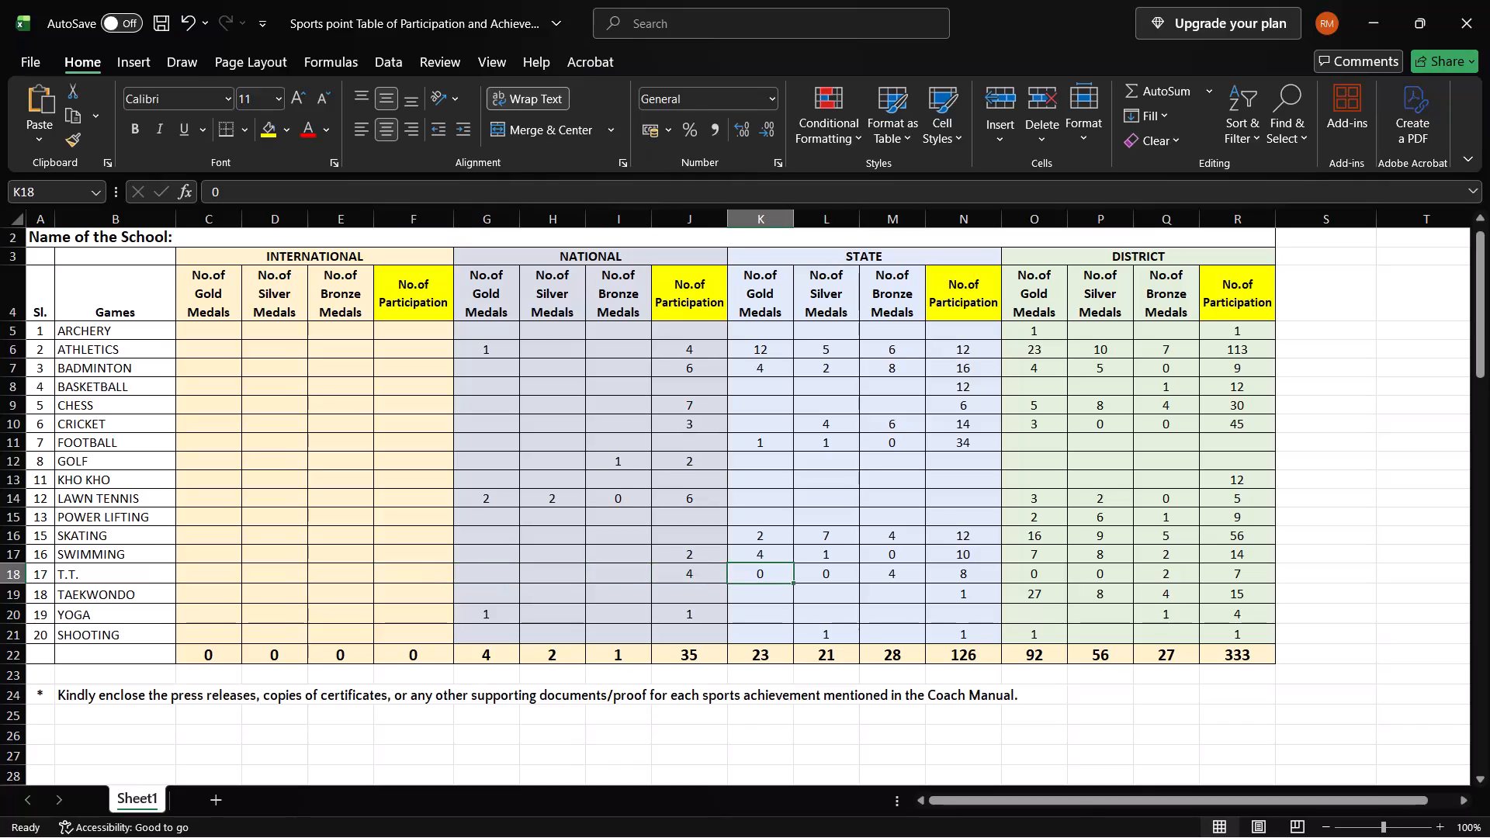
key("Right")
key("Right")
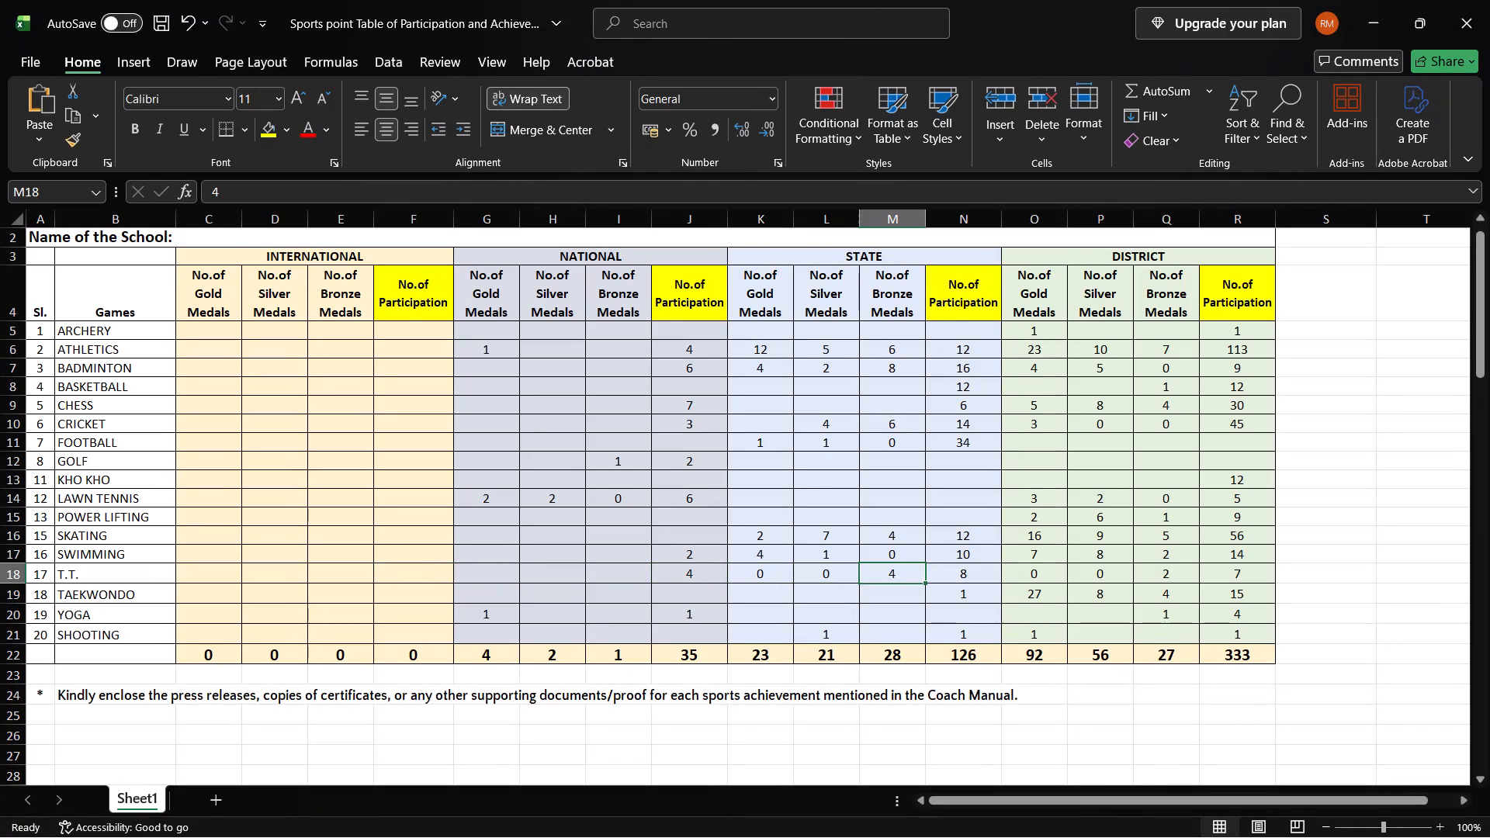
key("Right")
key("Right")
key("Right")
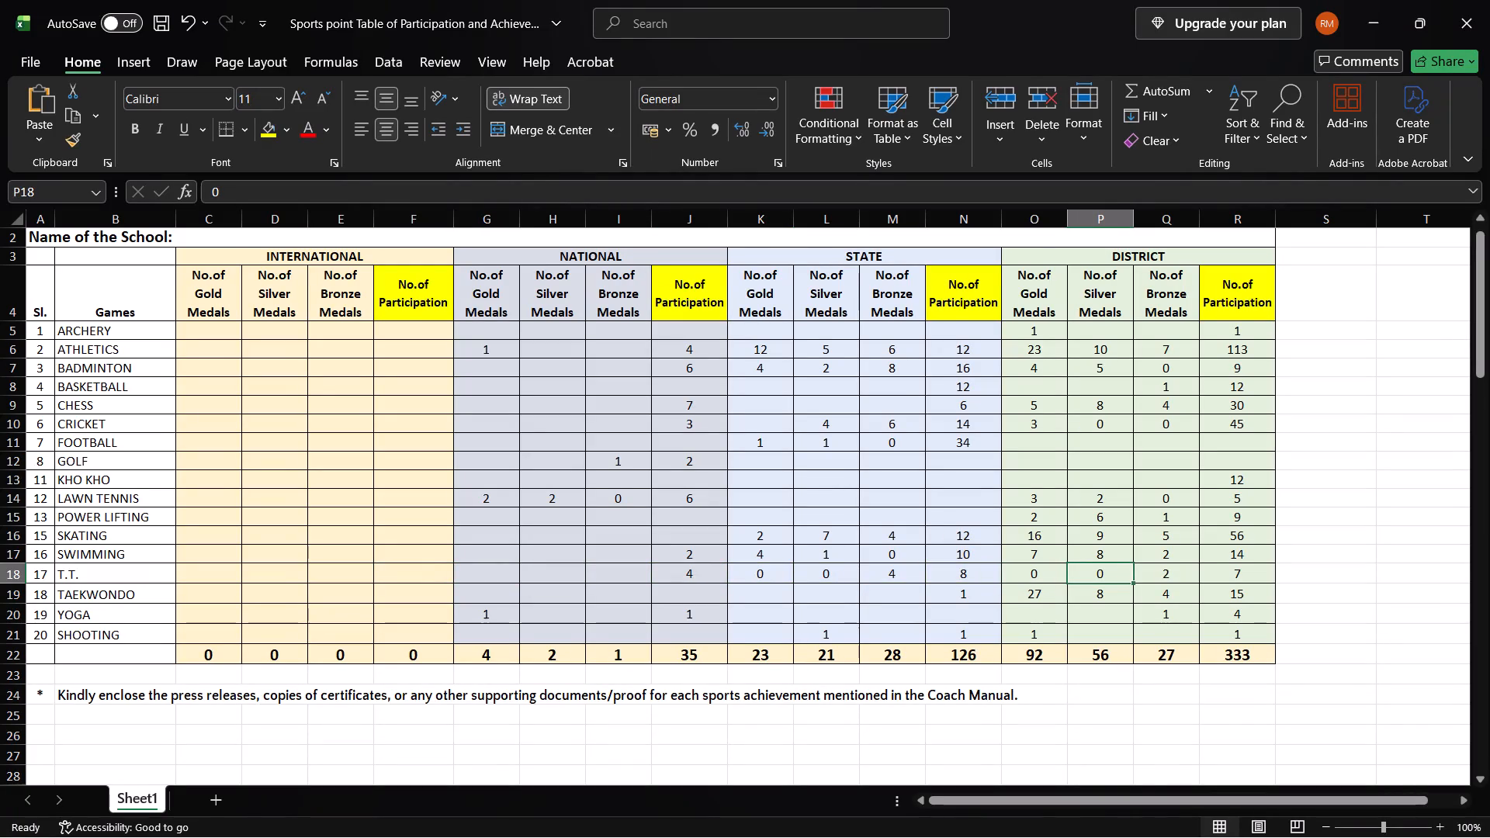
key("Right")
key("Right")
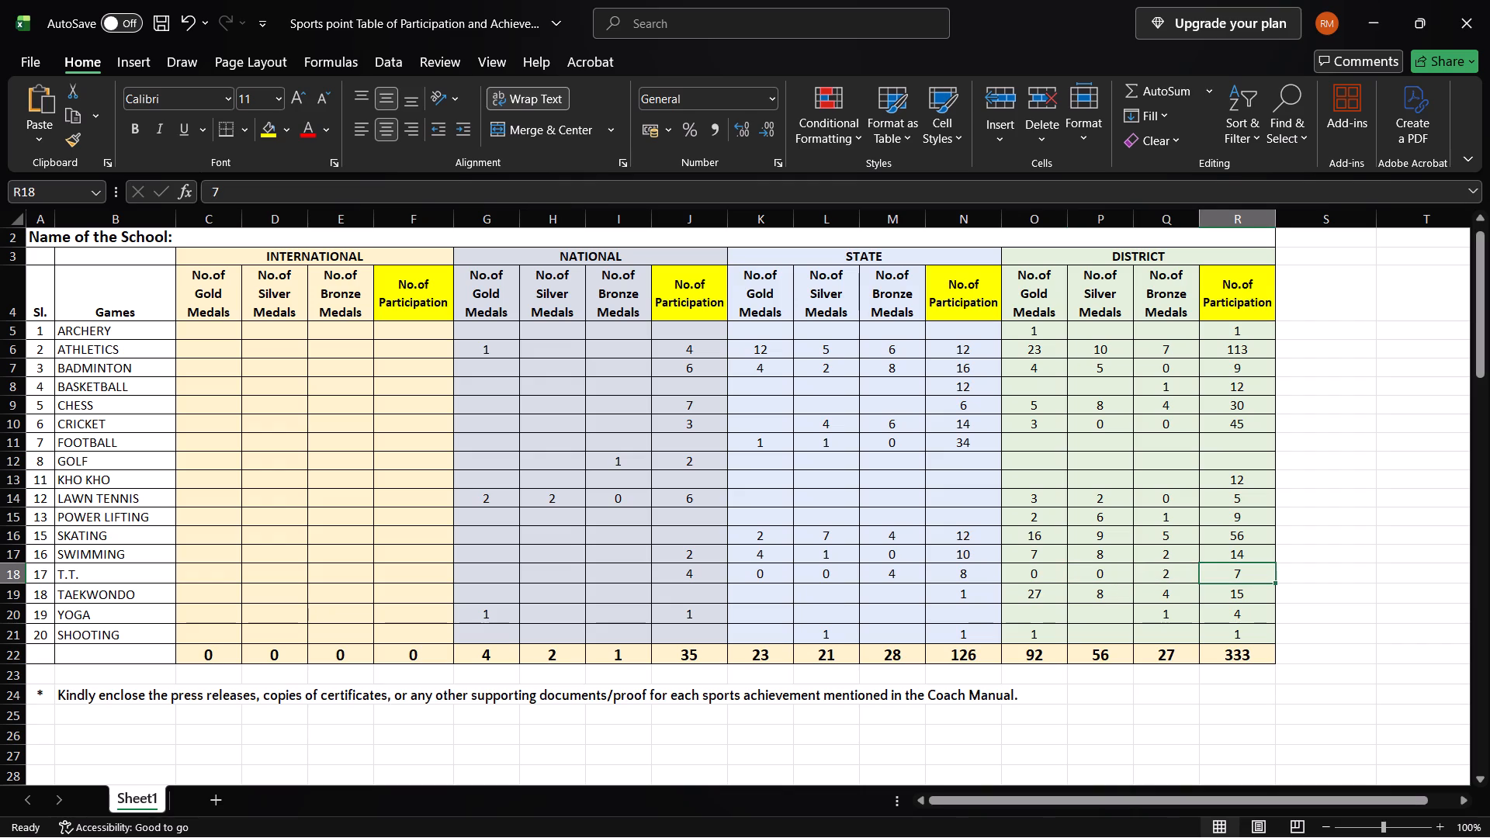
Examine the Taekwondo row from international participation through the state columns to the district bronze medals.
key("Down")
key("Left")
key("Left")
key("Left")
key("Left")
key("Left")
key("Left")
key("Left")
key("Left")
key("Left")
key("Left")
key("Left")
key("Left")
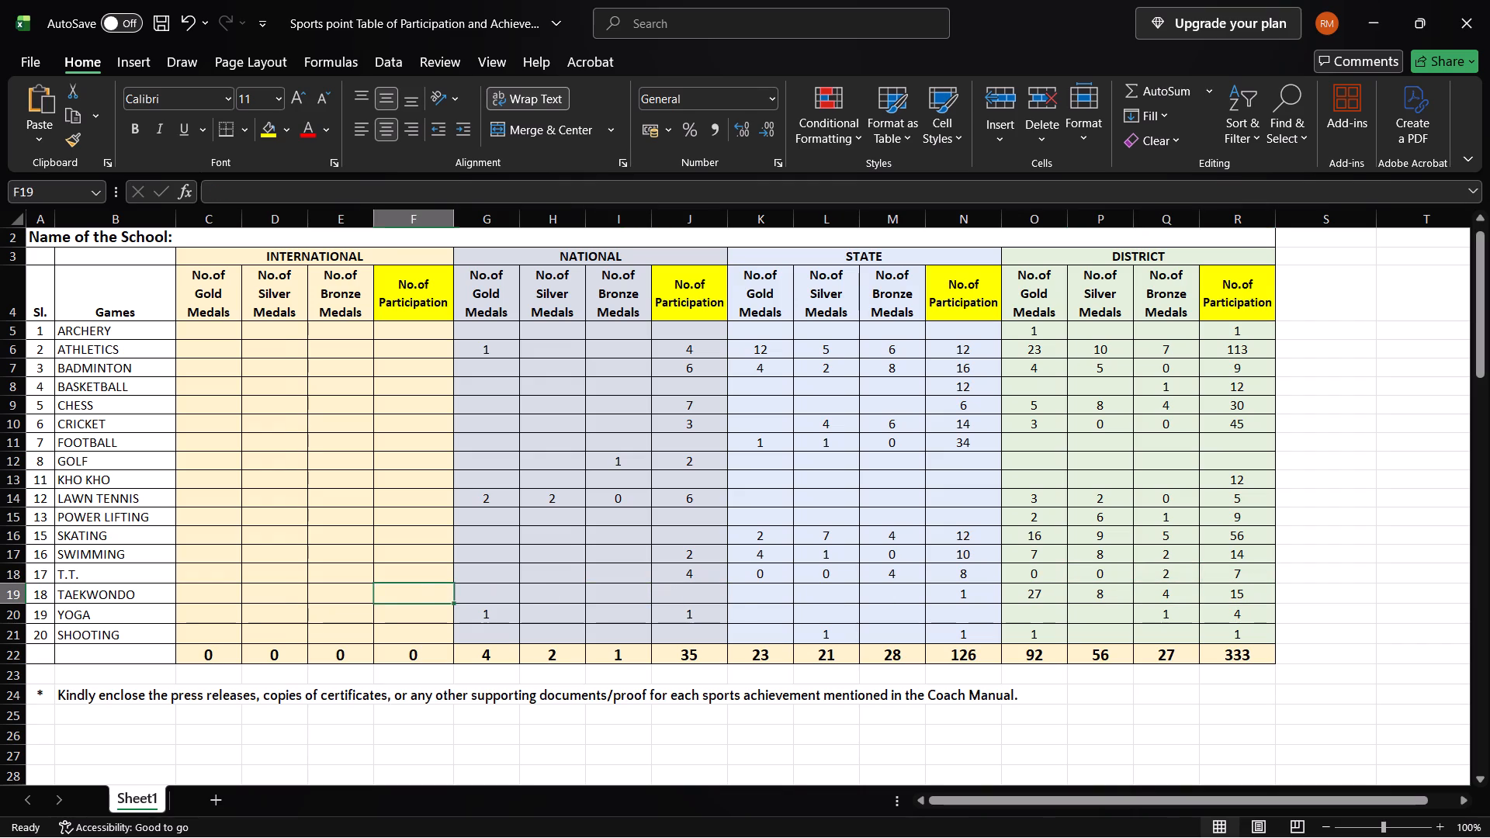
key("Right")
key("Right")
key("Right")
key("Right")
key("Right")
key("Right")
key("Right")
key("Right")
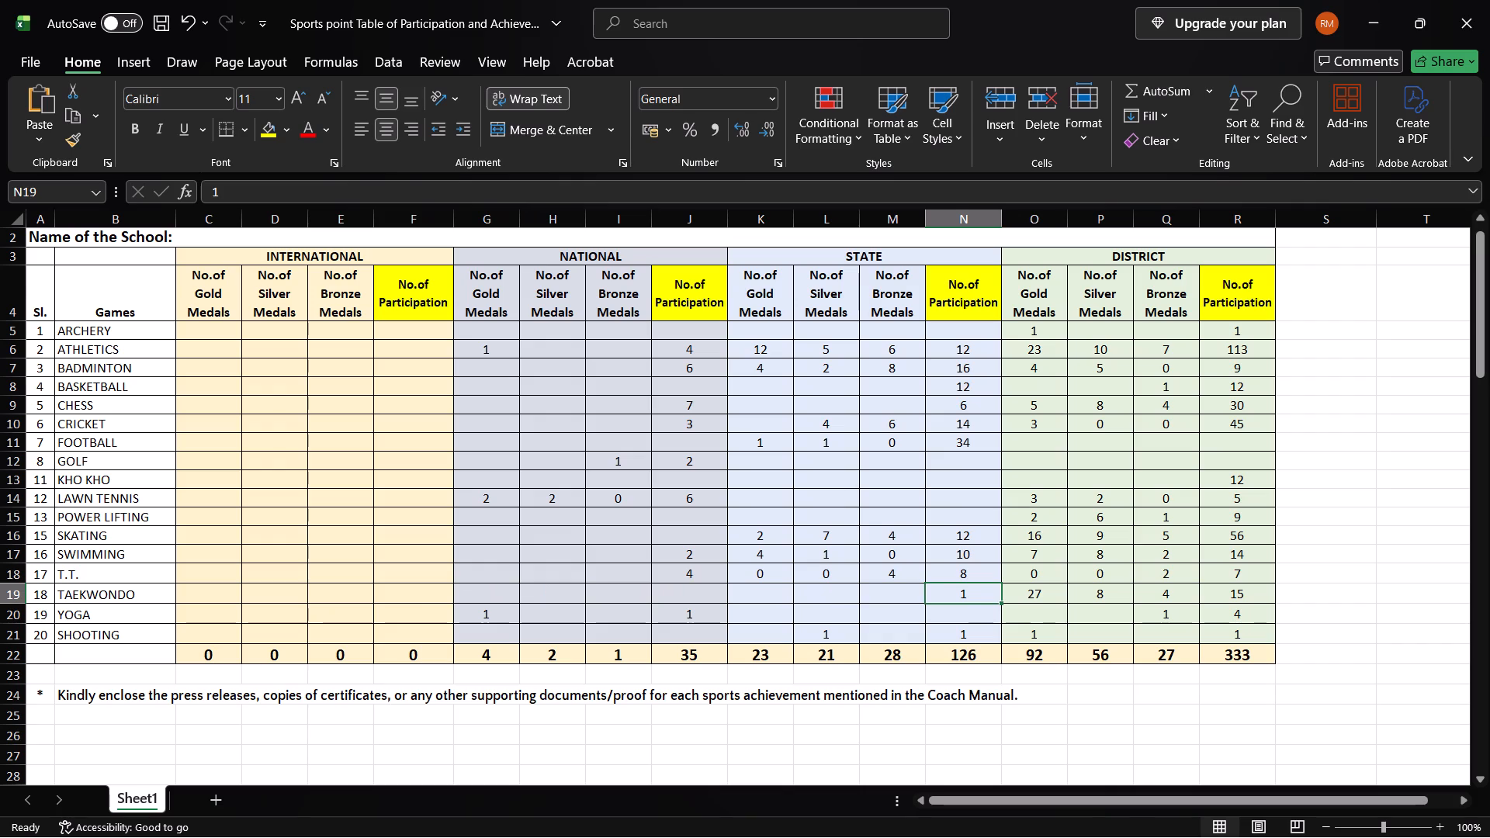
key("Right")
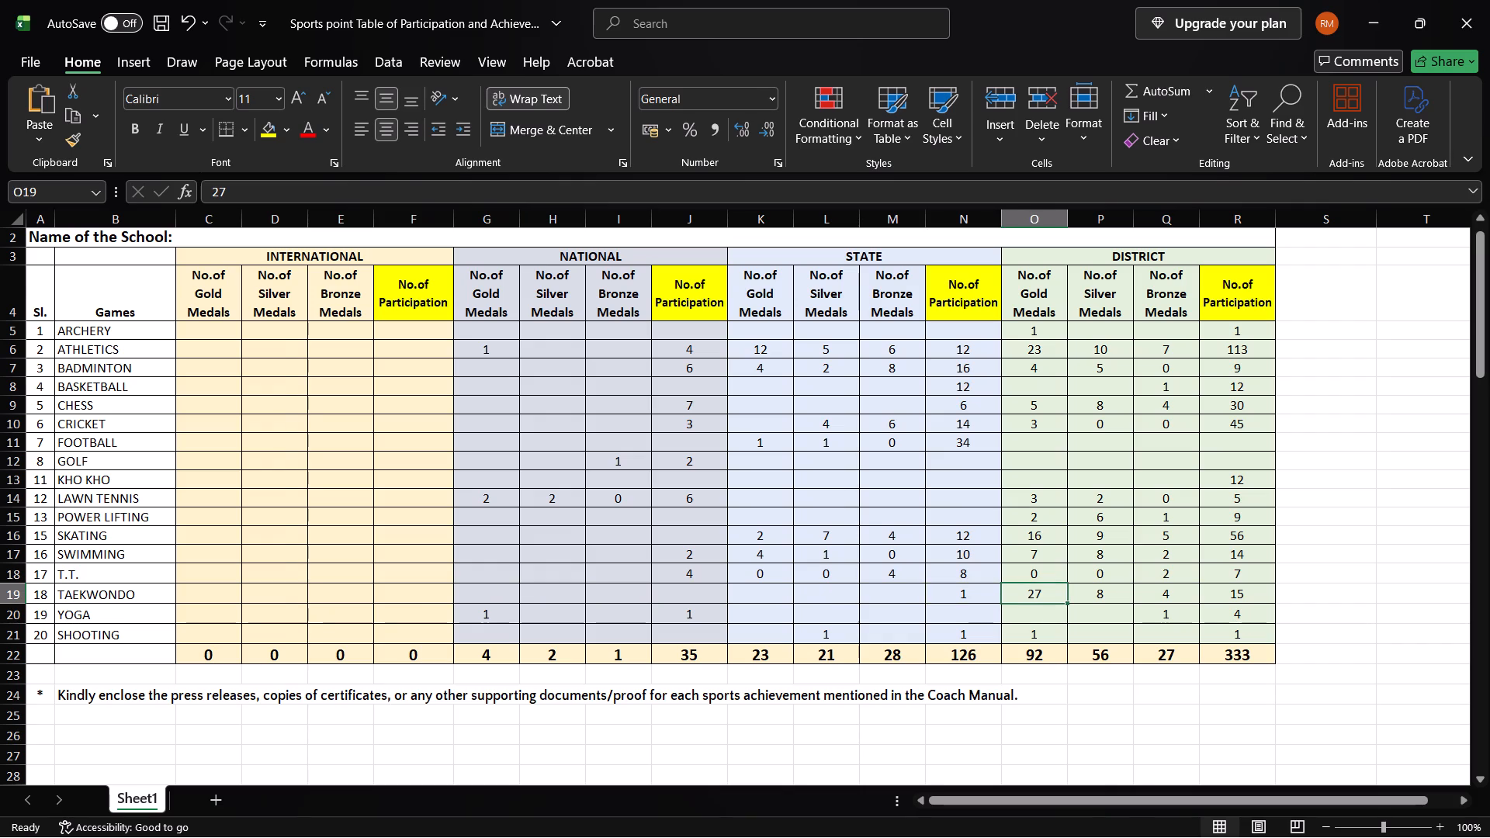
key("Right")
key("Right")
Examine the Yoga row's international and national medals and participation.
key("Down")
key("Left")
key("Left")
key("Left")
key("Left")
key("Left")
key("Left")
key("Left")
key("Left")
key("Left")
key("Left")
key("Left")
key("Left")
key("Left")
key("Left")
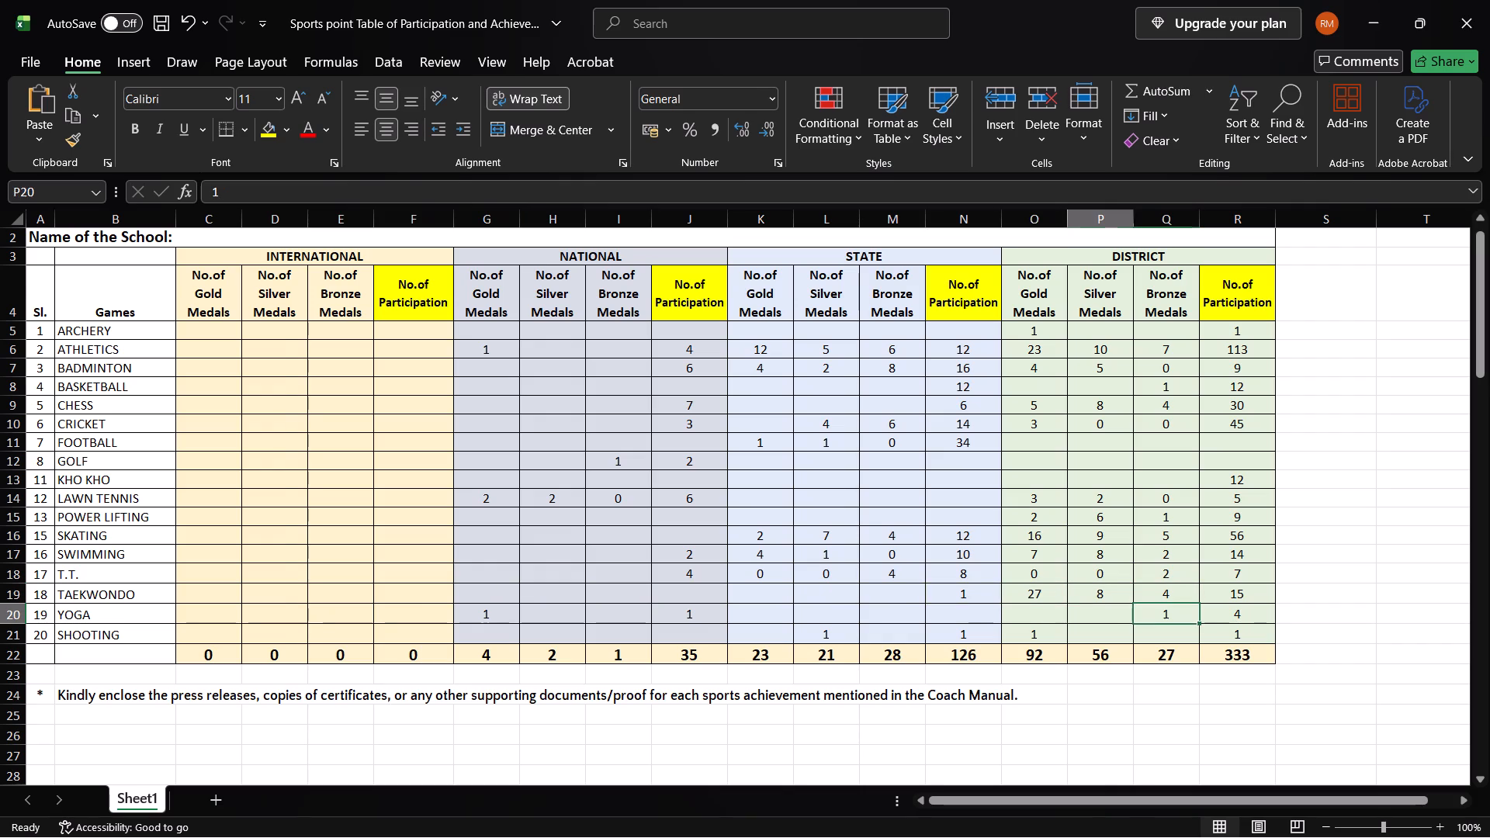
key("Right")
key("Right")
key("Right")
key("Right")
key("Right")
key("Right")
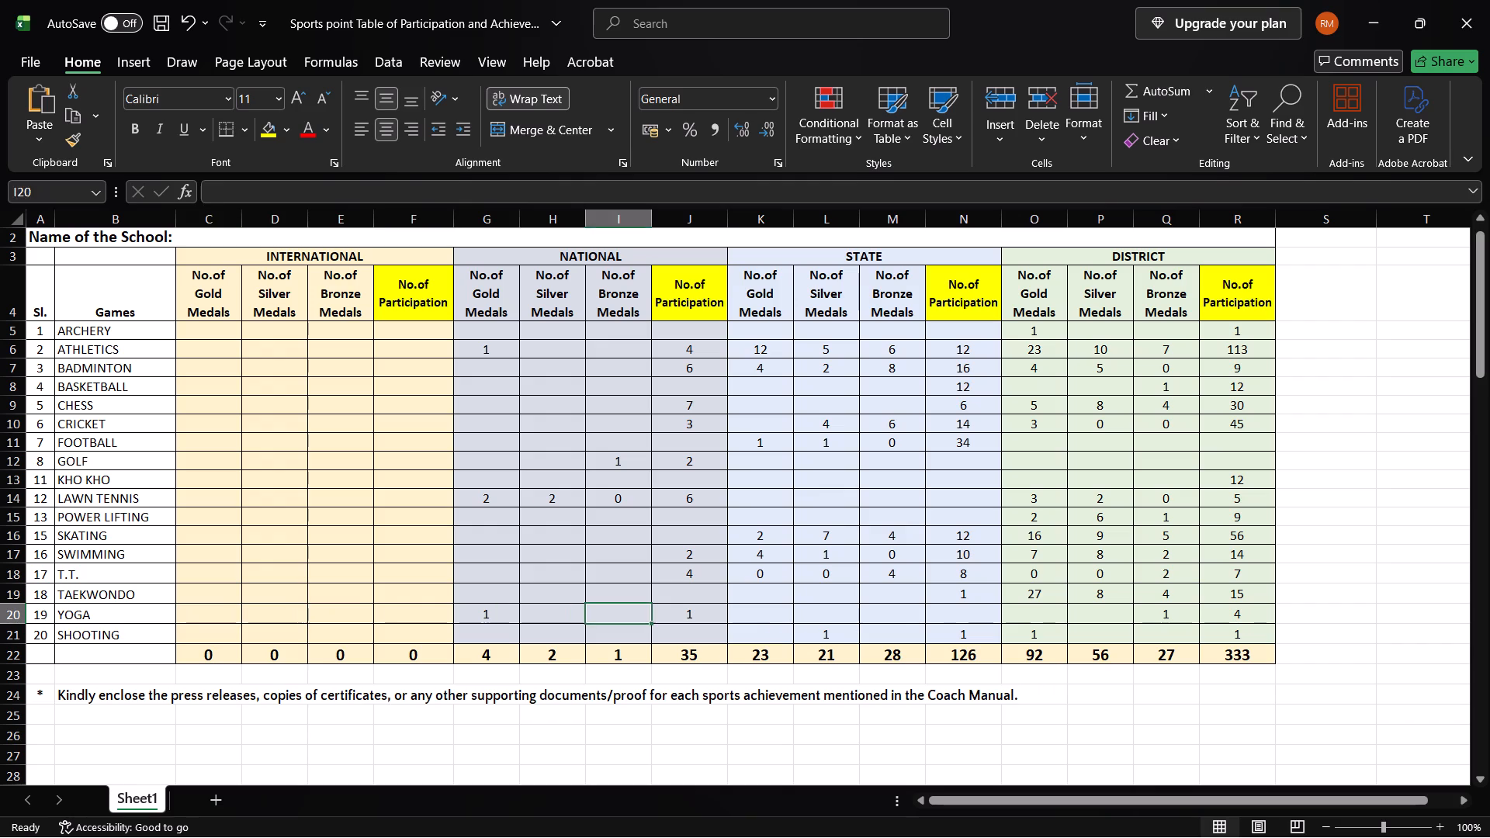
key("Left")
key("Left")
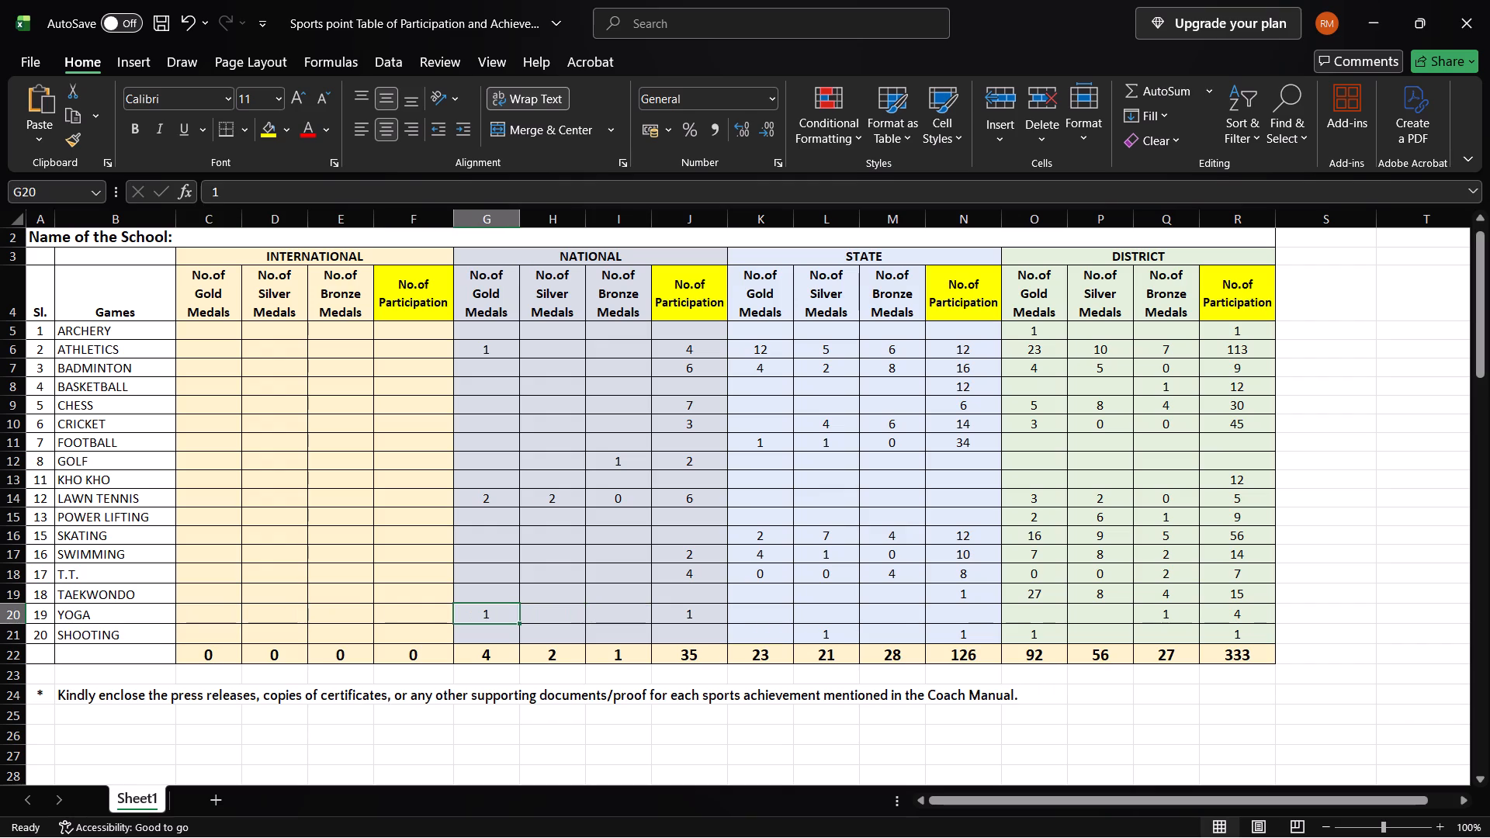
key("Right")
key("Right")
key("Right")
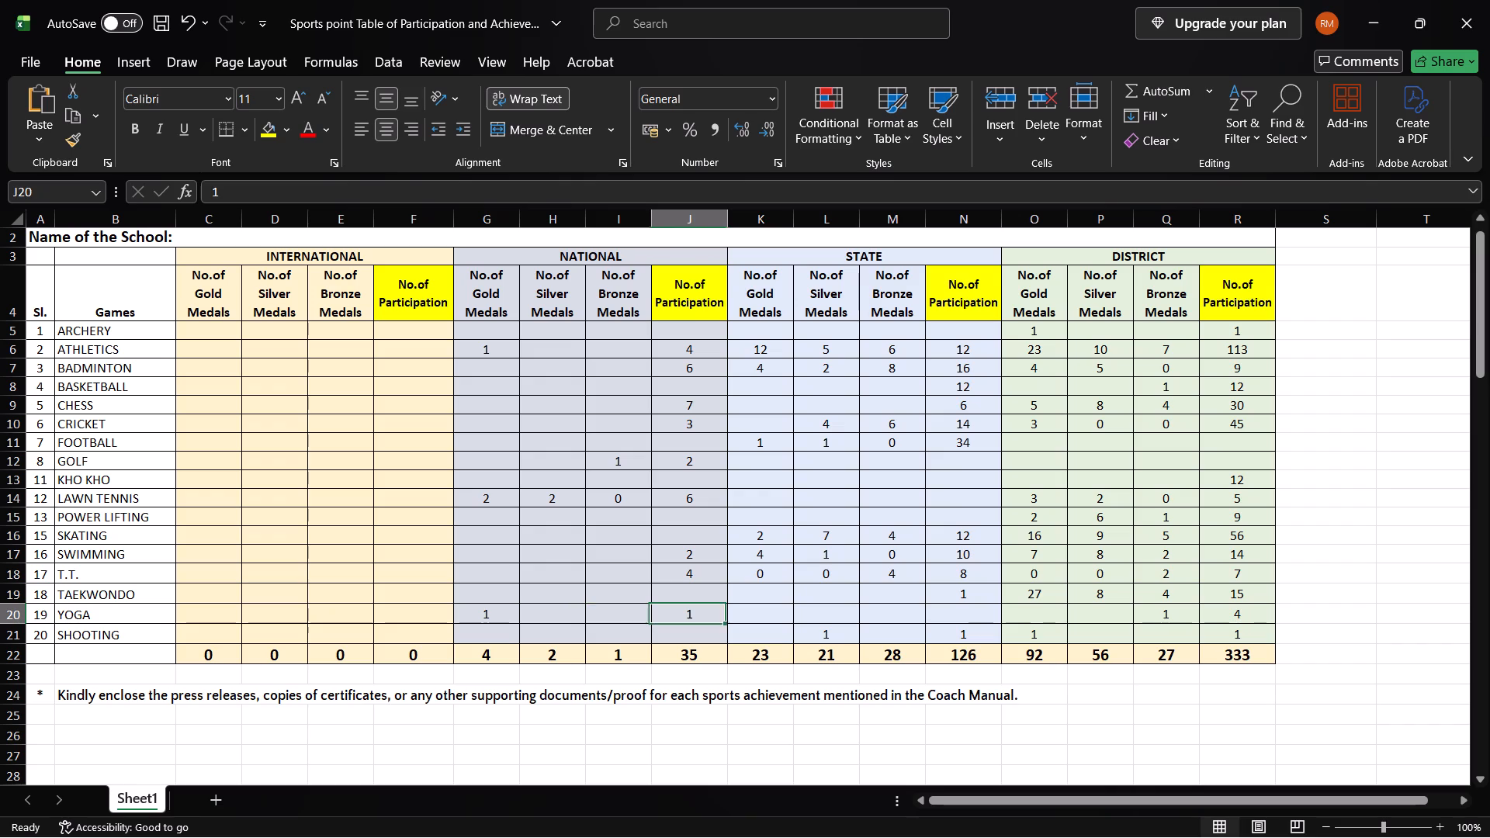
Check the Yoga row's state columns and district medals and participation.
key("Right")
key("Right")
key("Right")
key("Right")
key("Right")
key("Right")
key("Right")
key("Right")
key("Left")
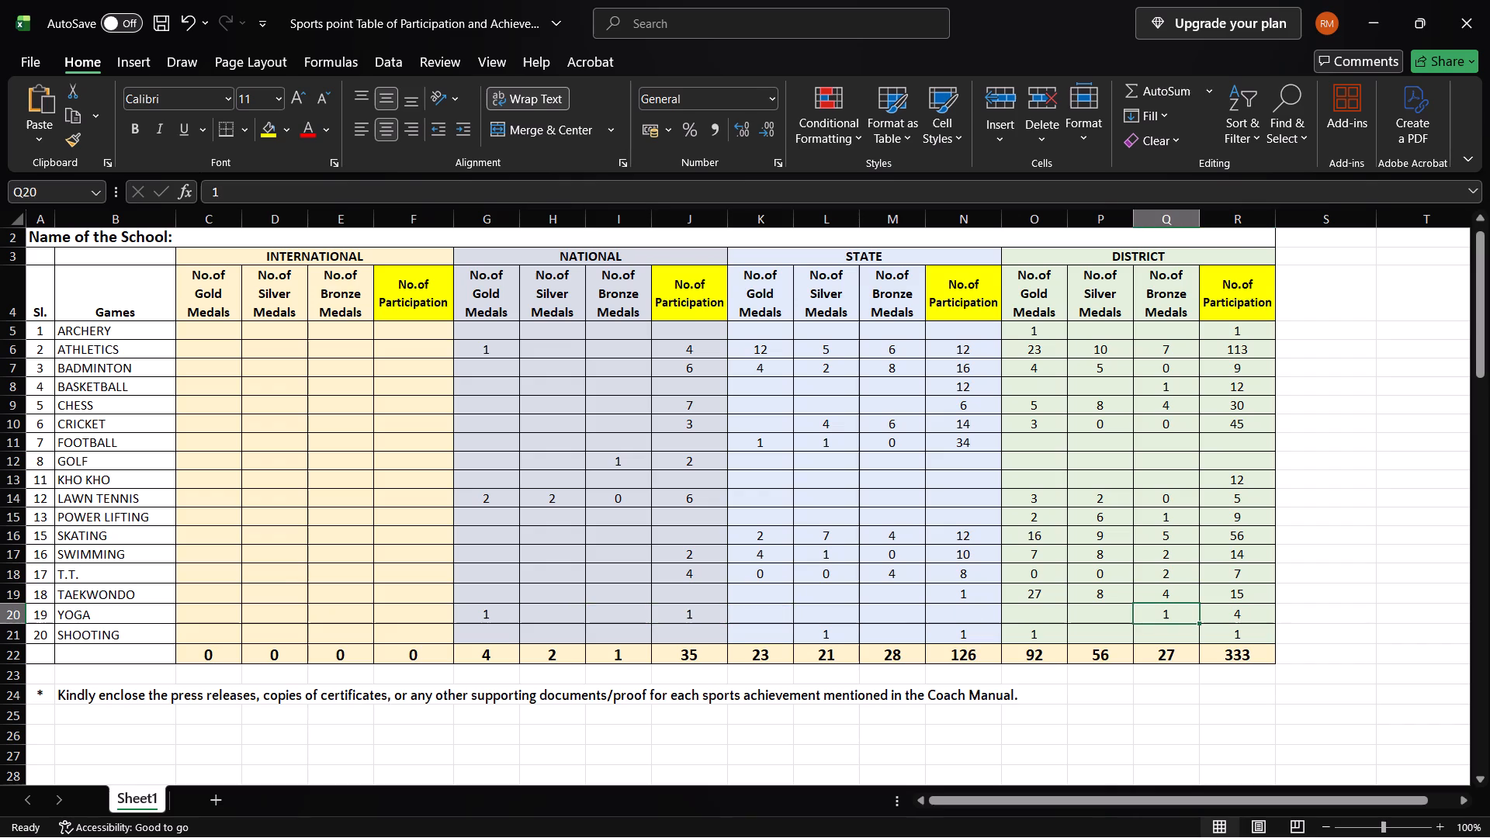
Examine the Shooting row from the international columns through the national and state columns to the district medals.
key("Down")
key("Left")
key("Left")
key("Left")
key("Left")
key("Left")
key("Left")
key("Left")
key("Left")
key("Left")
key("Left")
key("Left")
key("Left")
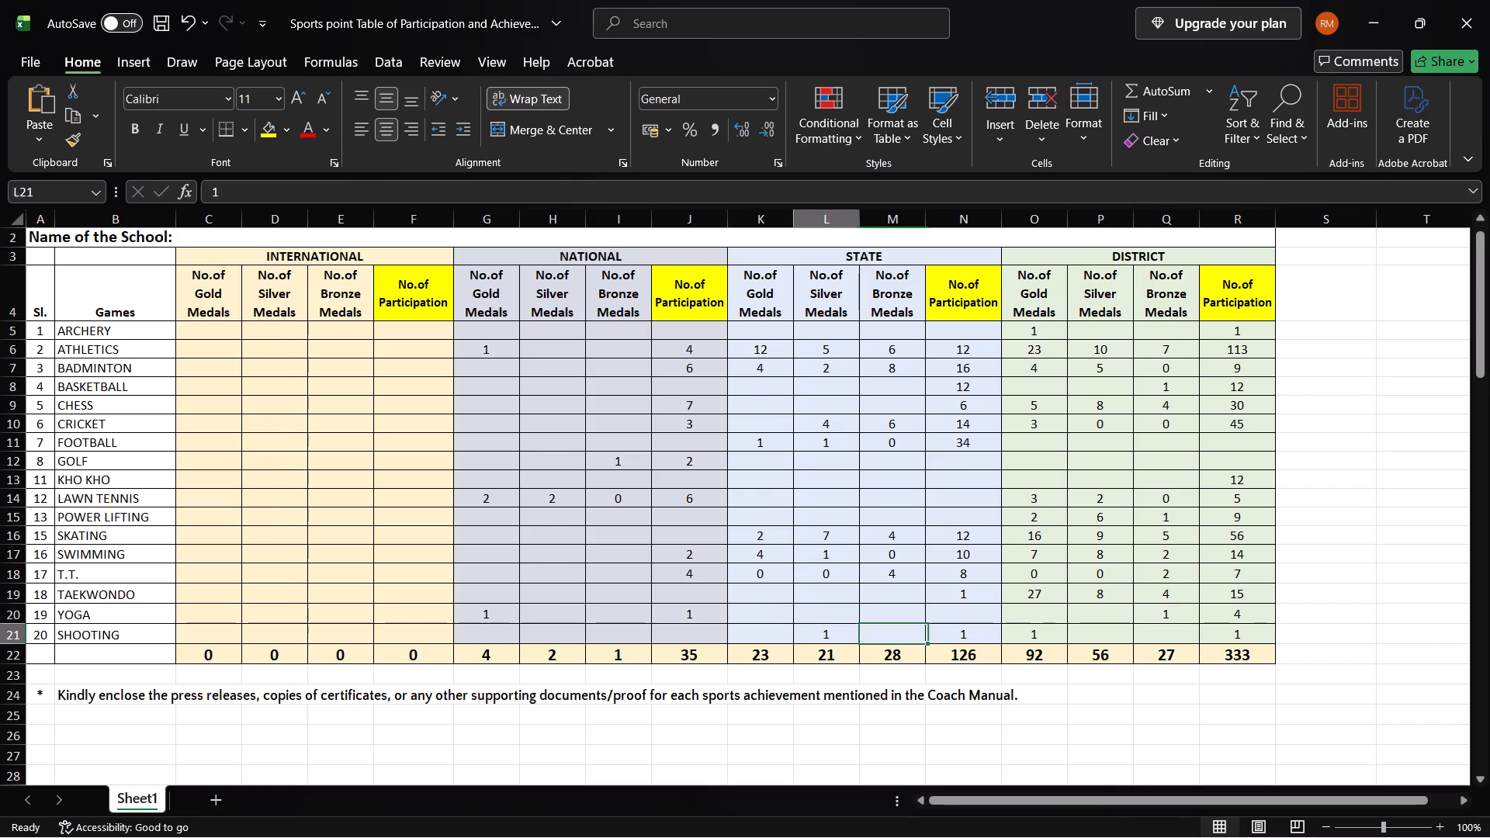
key("Right")
key("Right")
key("Right")
key("Right")
key("Right")
key("Right")
key("Right")
key("Right")
key("Right")
key("Right")
key("Right")
key("Left")
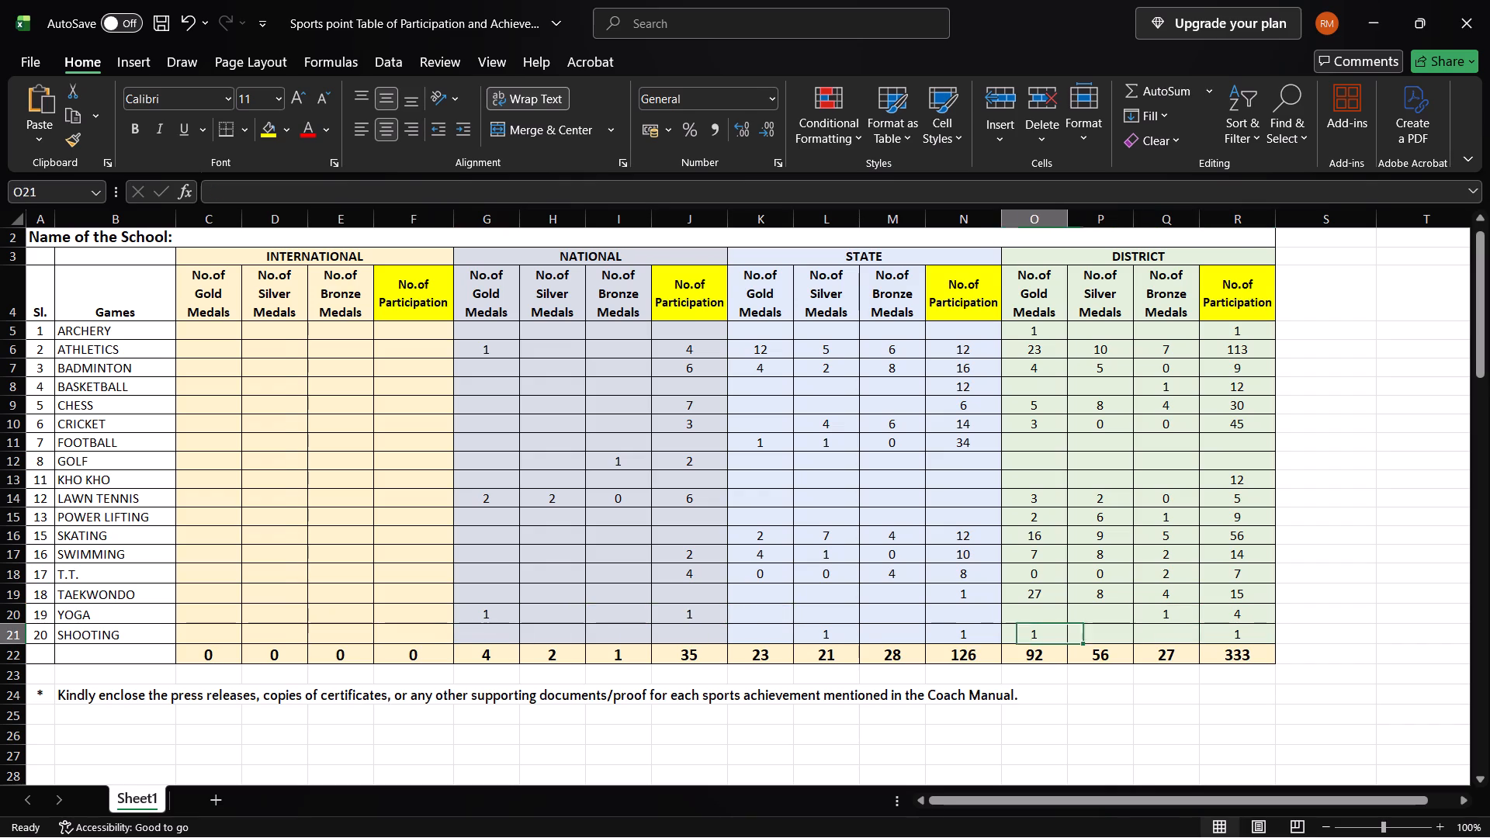
Recheck the Shooting row from state silver medals to district participation.
key("Left")
key("Left")
key("Left")
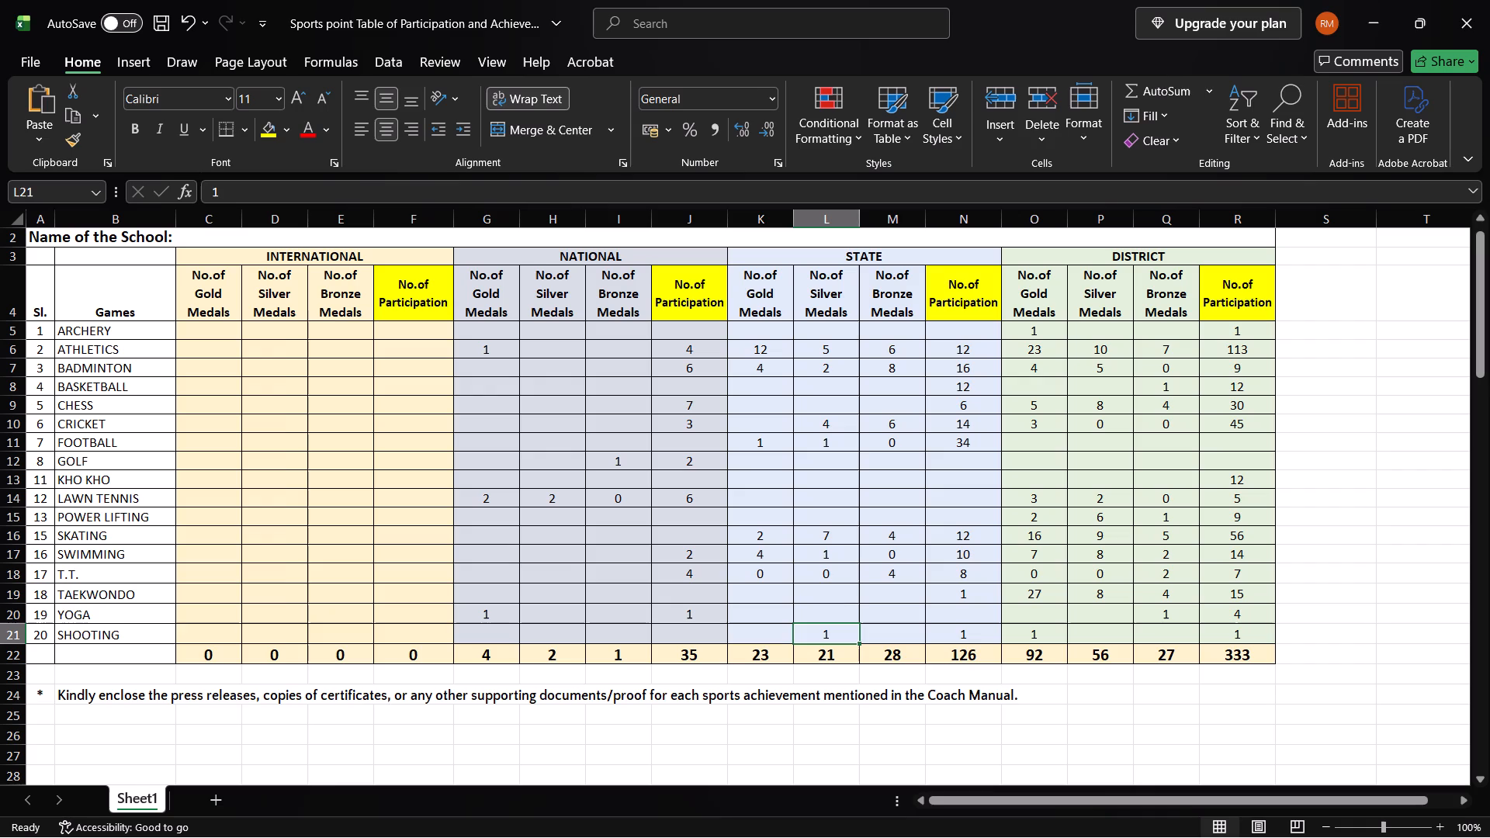
key("Right")
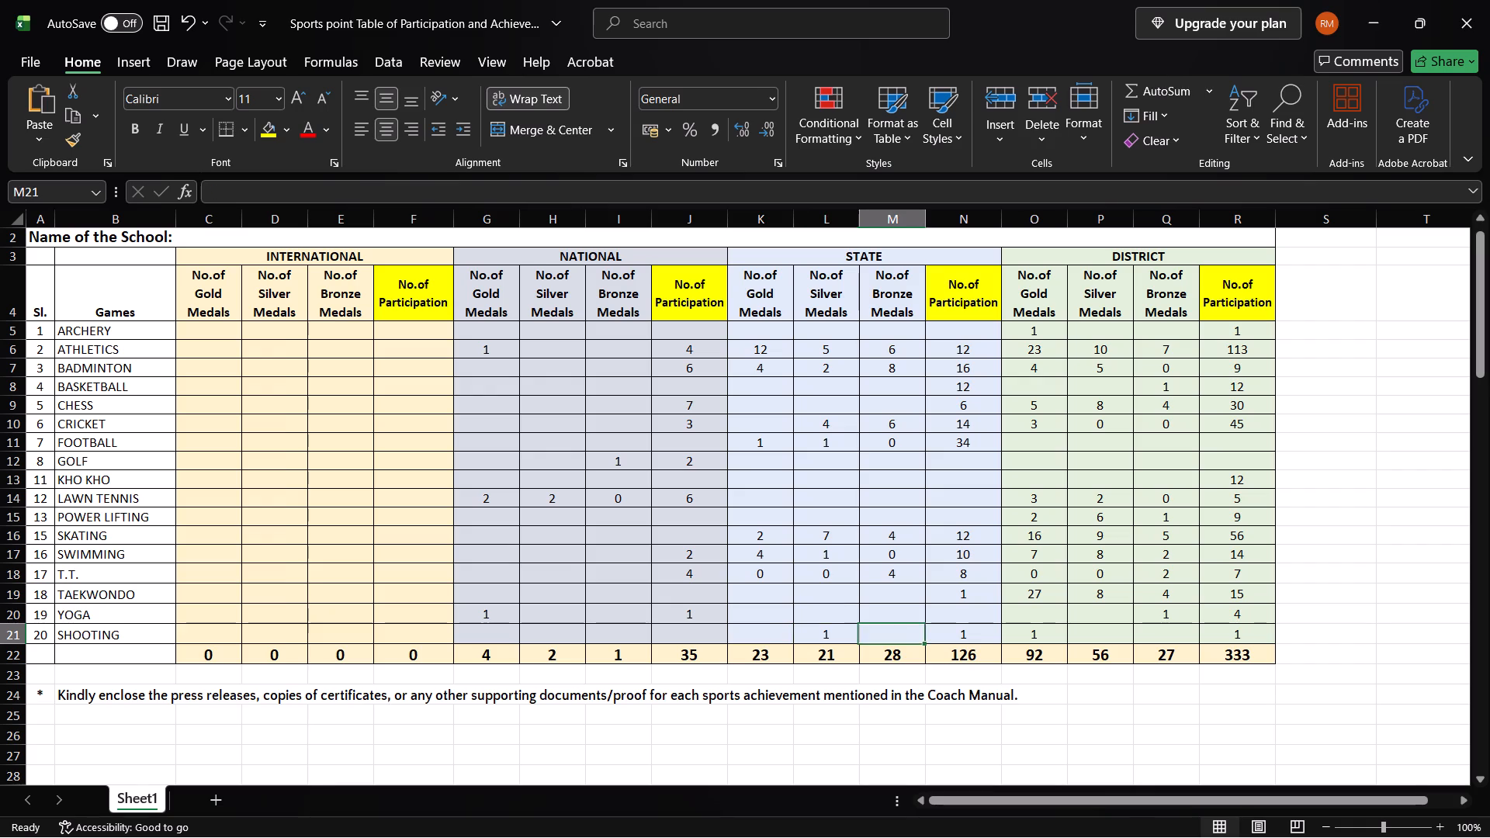
key("Right")
key("Right")
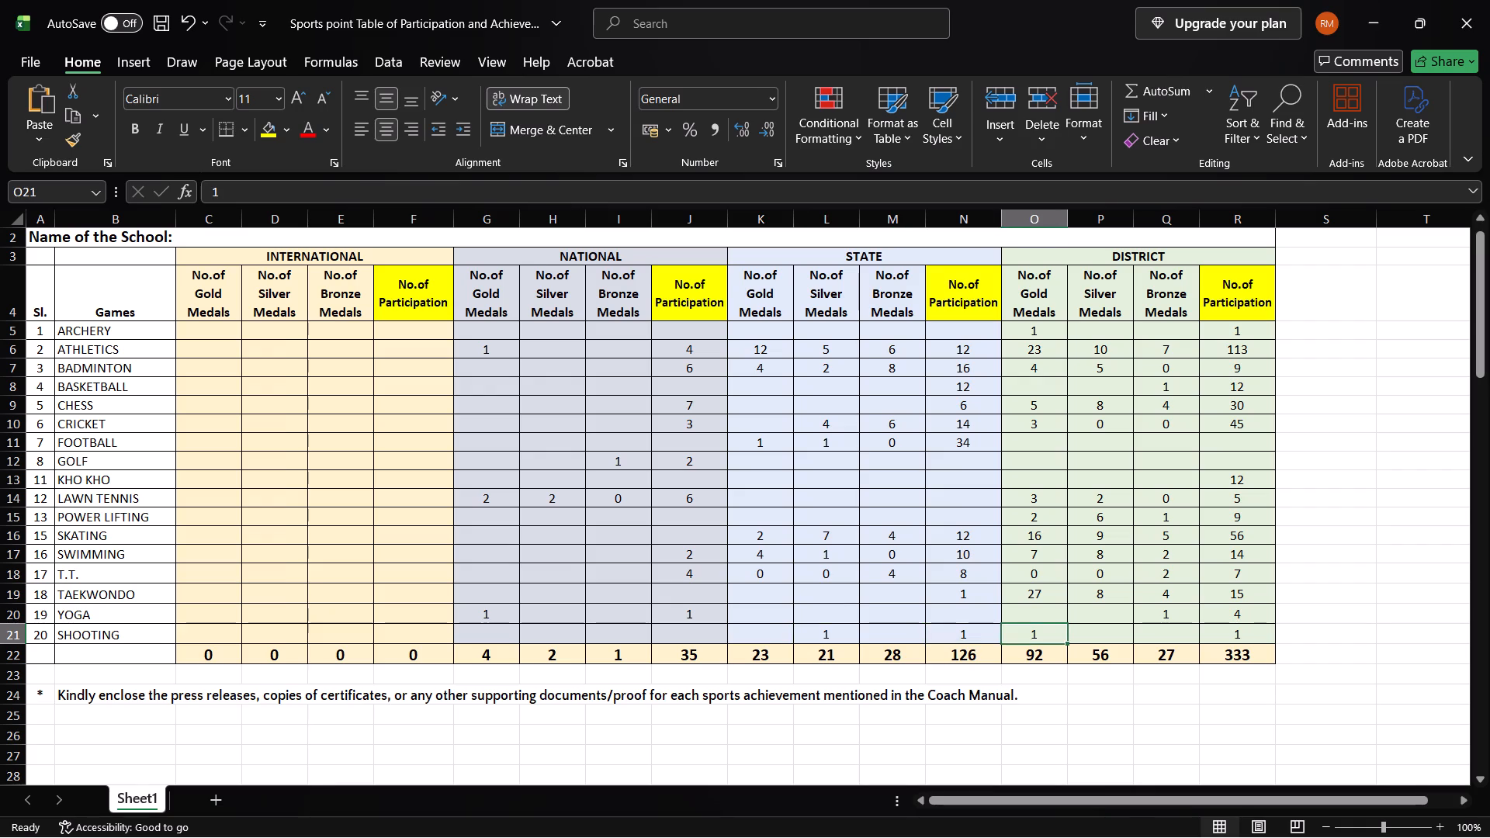
key("Right")
key("Right")
key("Right")
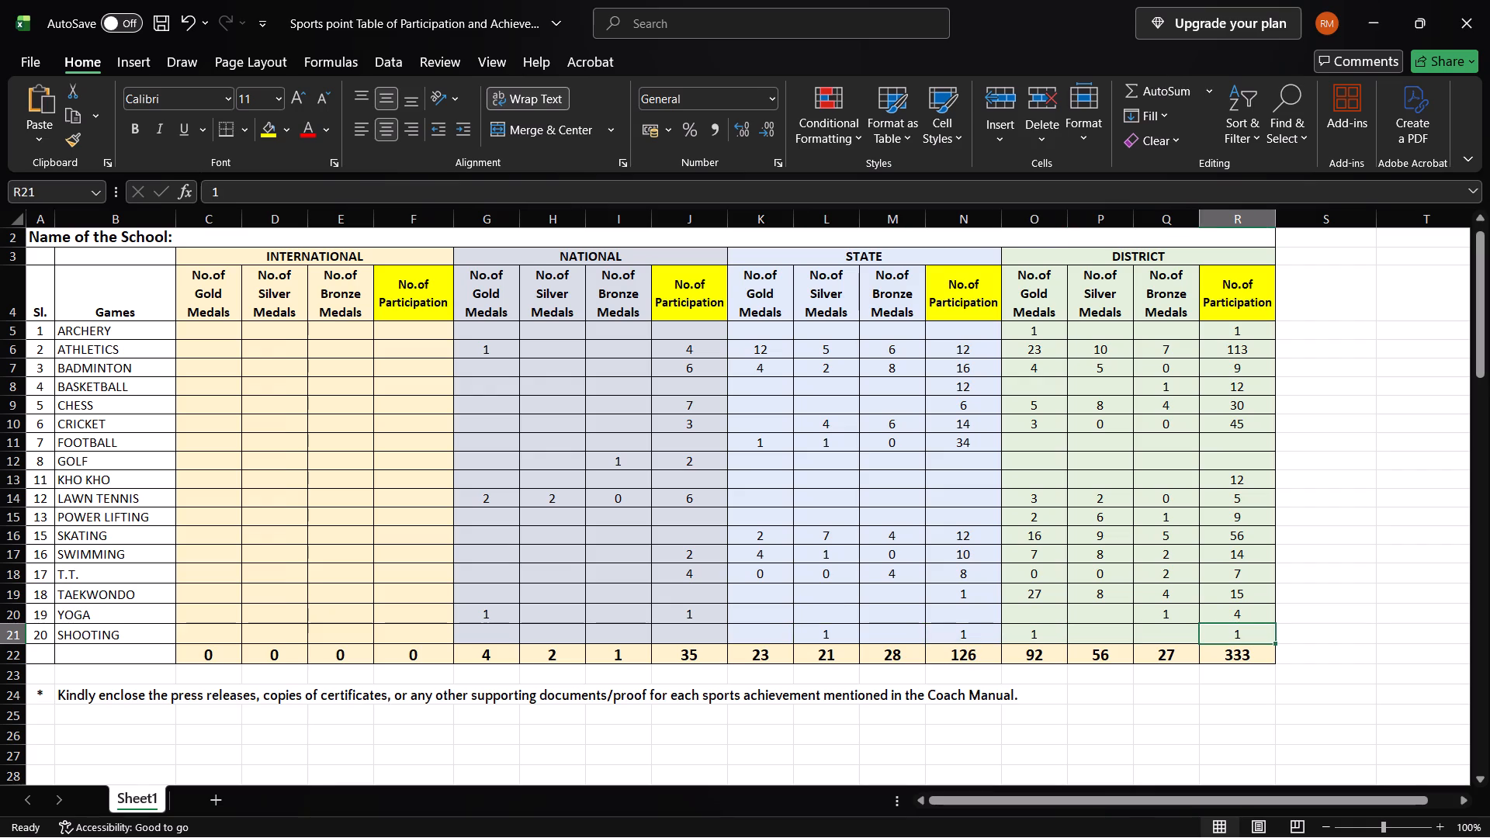
Enter 0 for Archery's international gold medals and fill it down the column to the Shooting row.
left_click(188, 336)
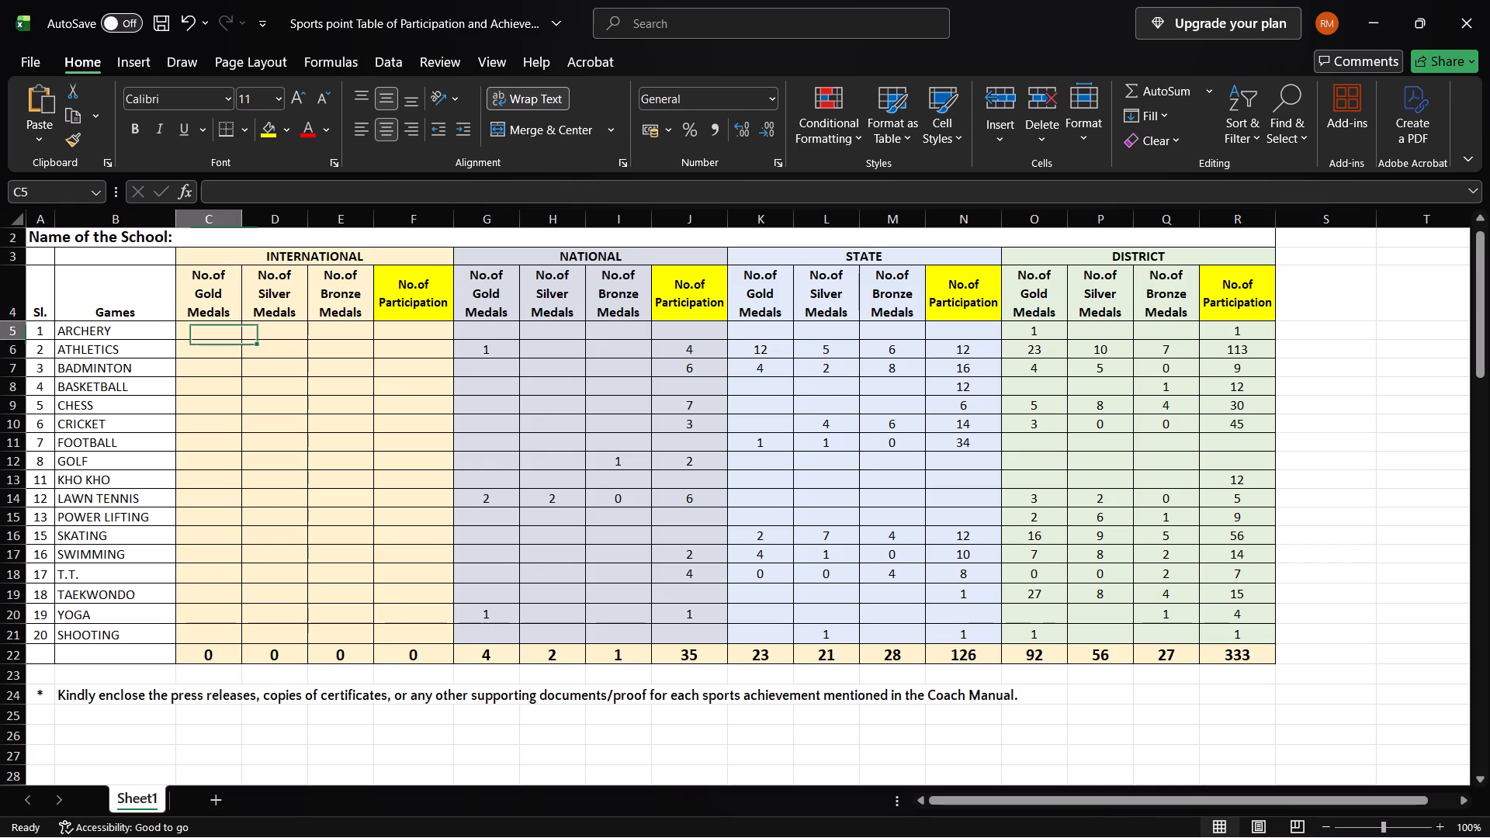
key("0")
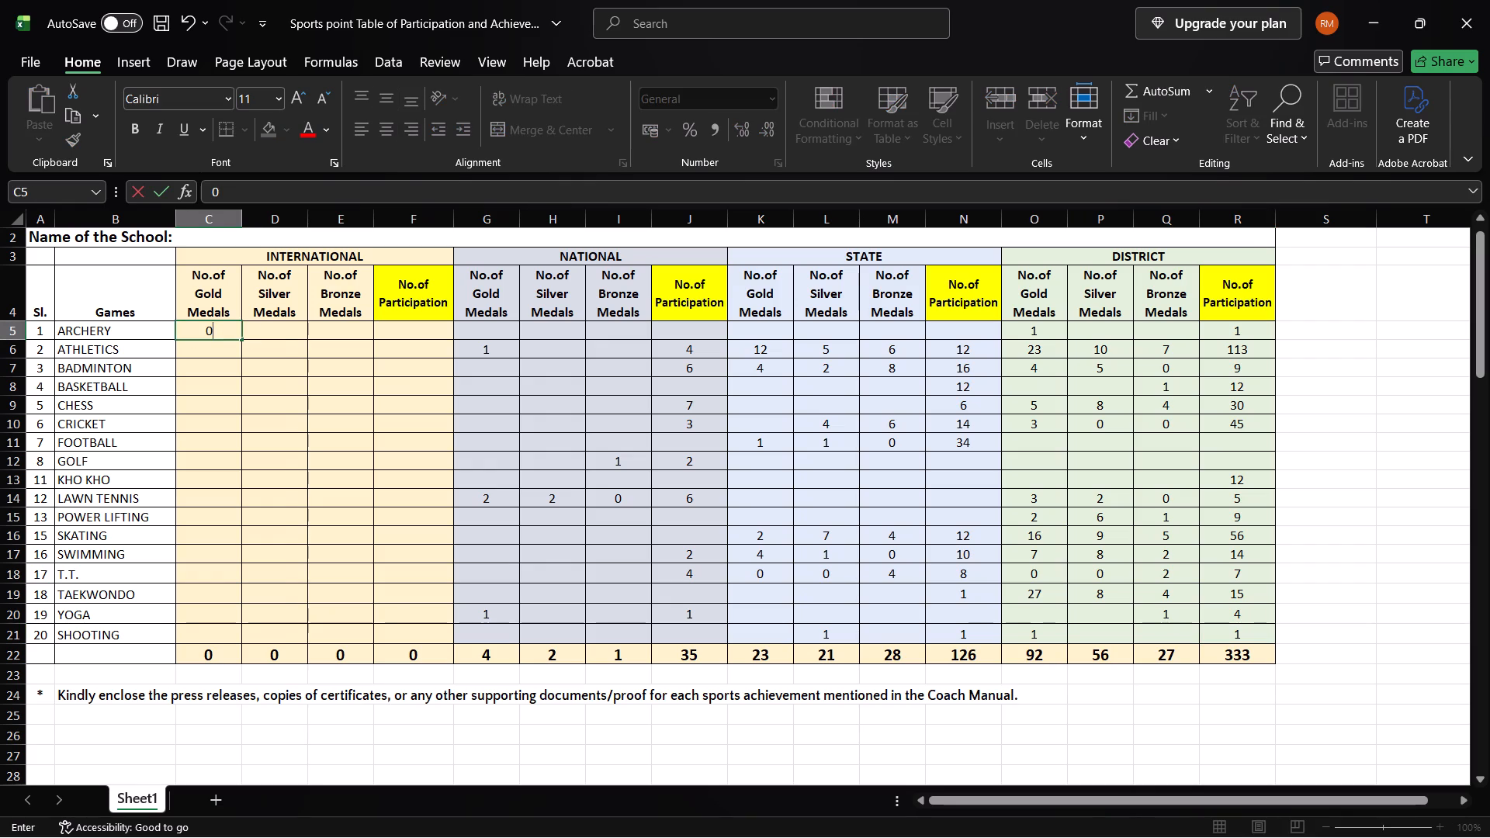
left_click_drag(243, 339, 452, 633)
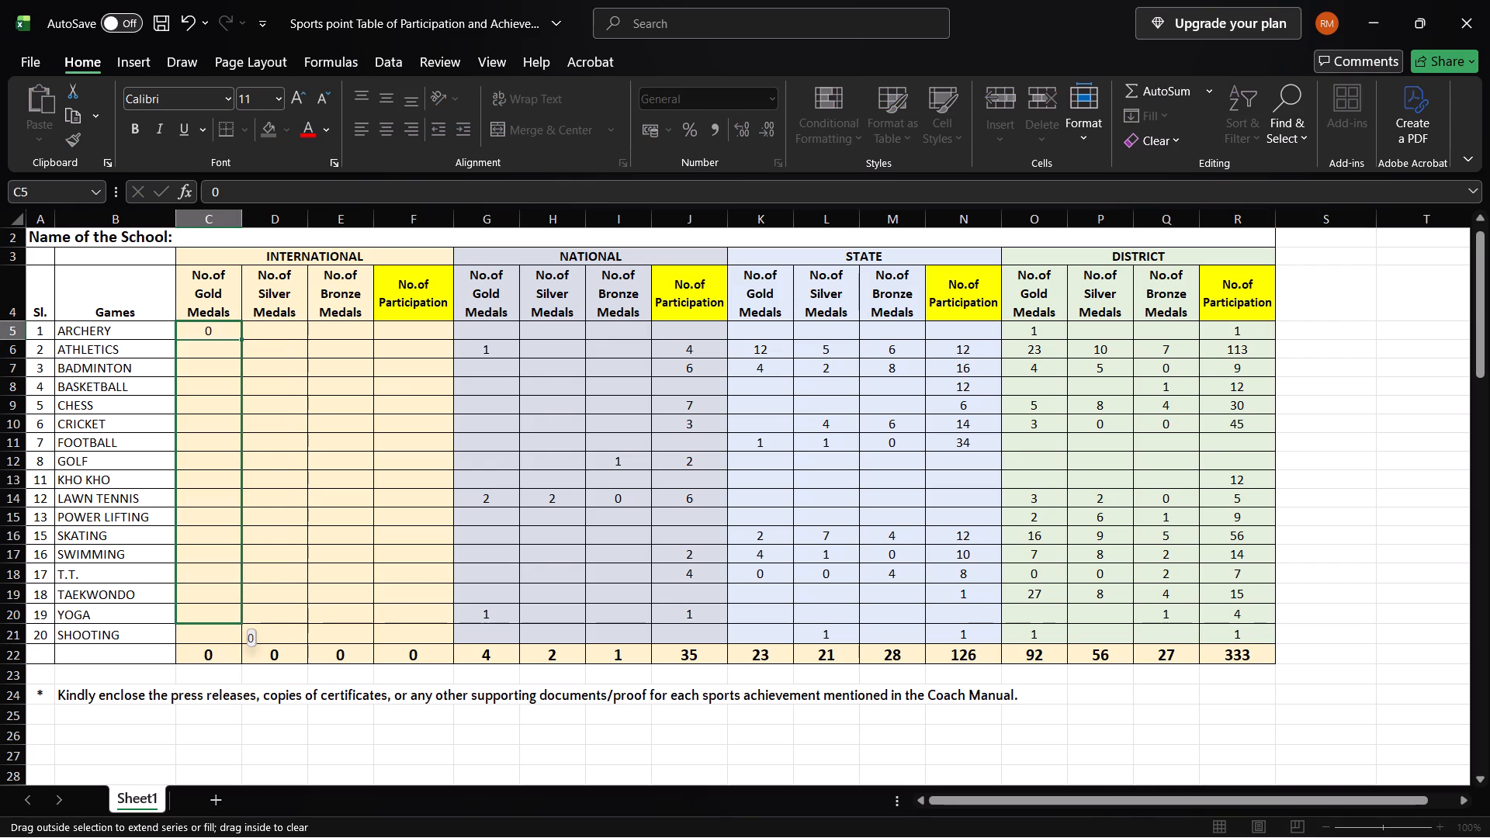
left_click_drag(452, 633, 451, 638)
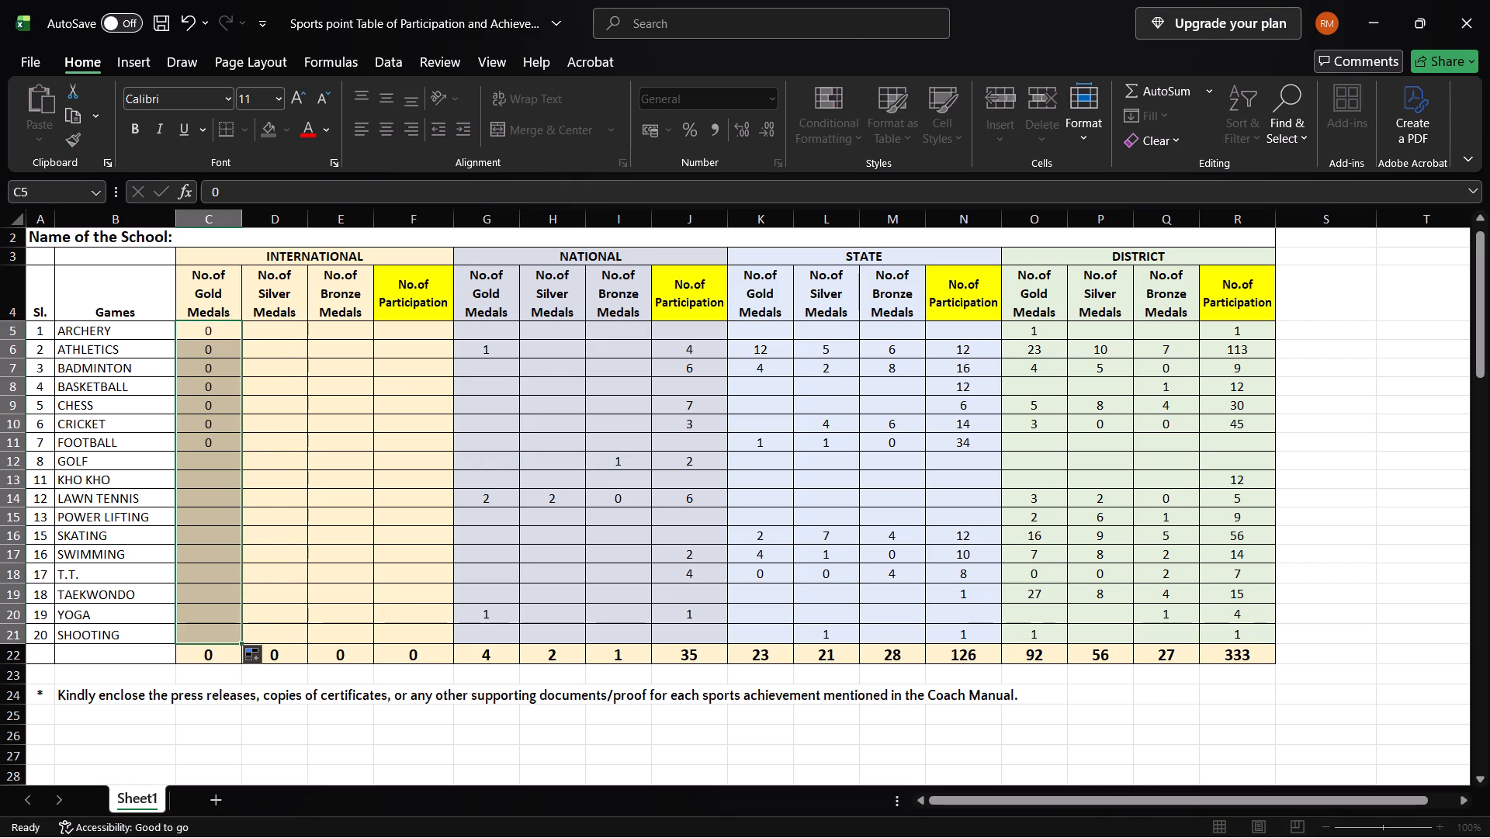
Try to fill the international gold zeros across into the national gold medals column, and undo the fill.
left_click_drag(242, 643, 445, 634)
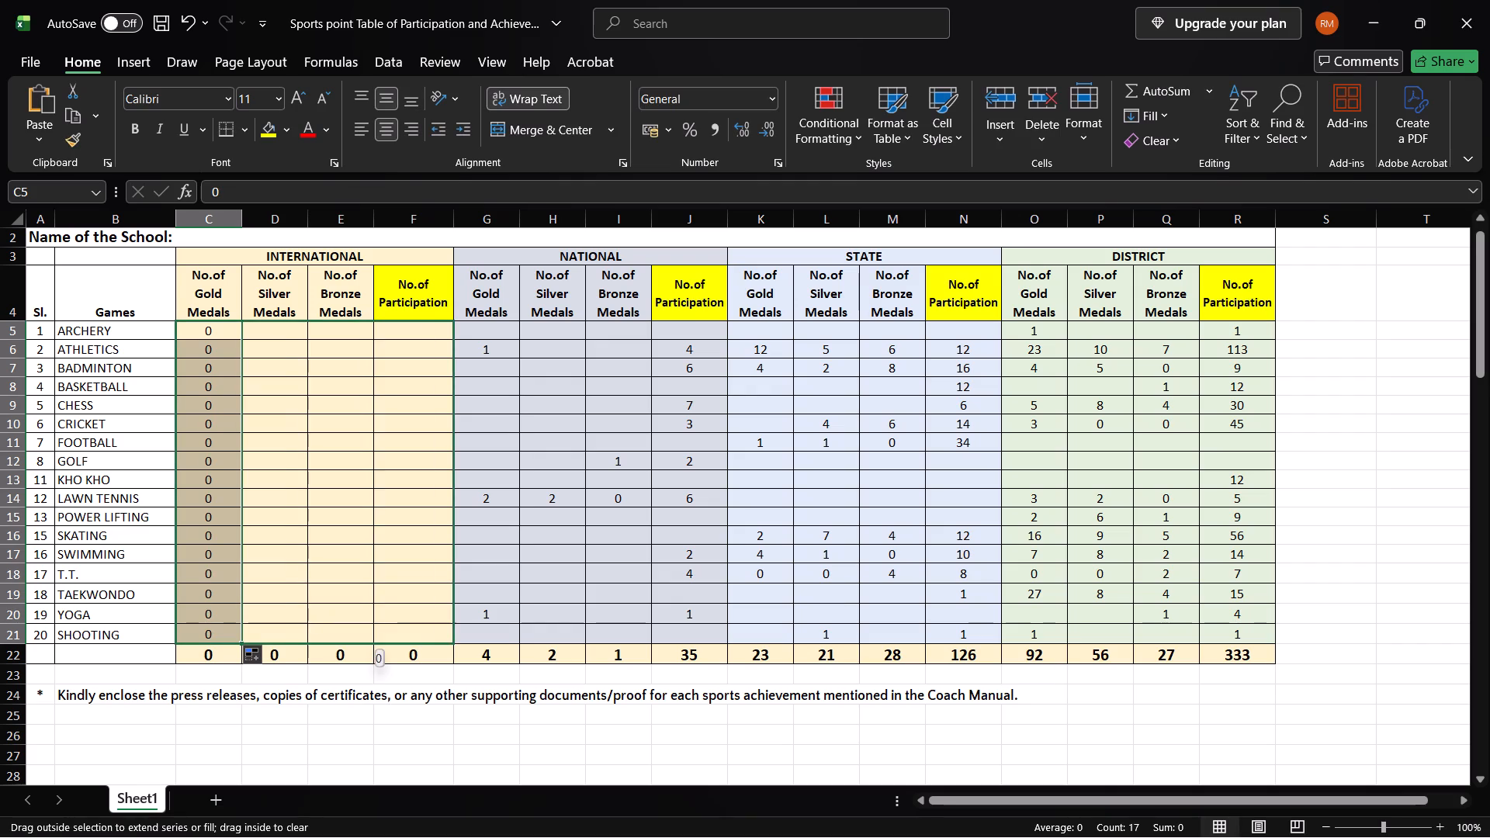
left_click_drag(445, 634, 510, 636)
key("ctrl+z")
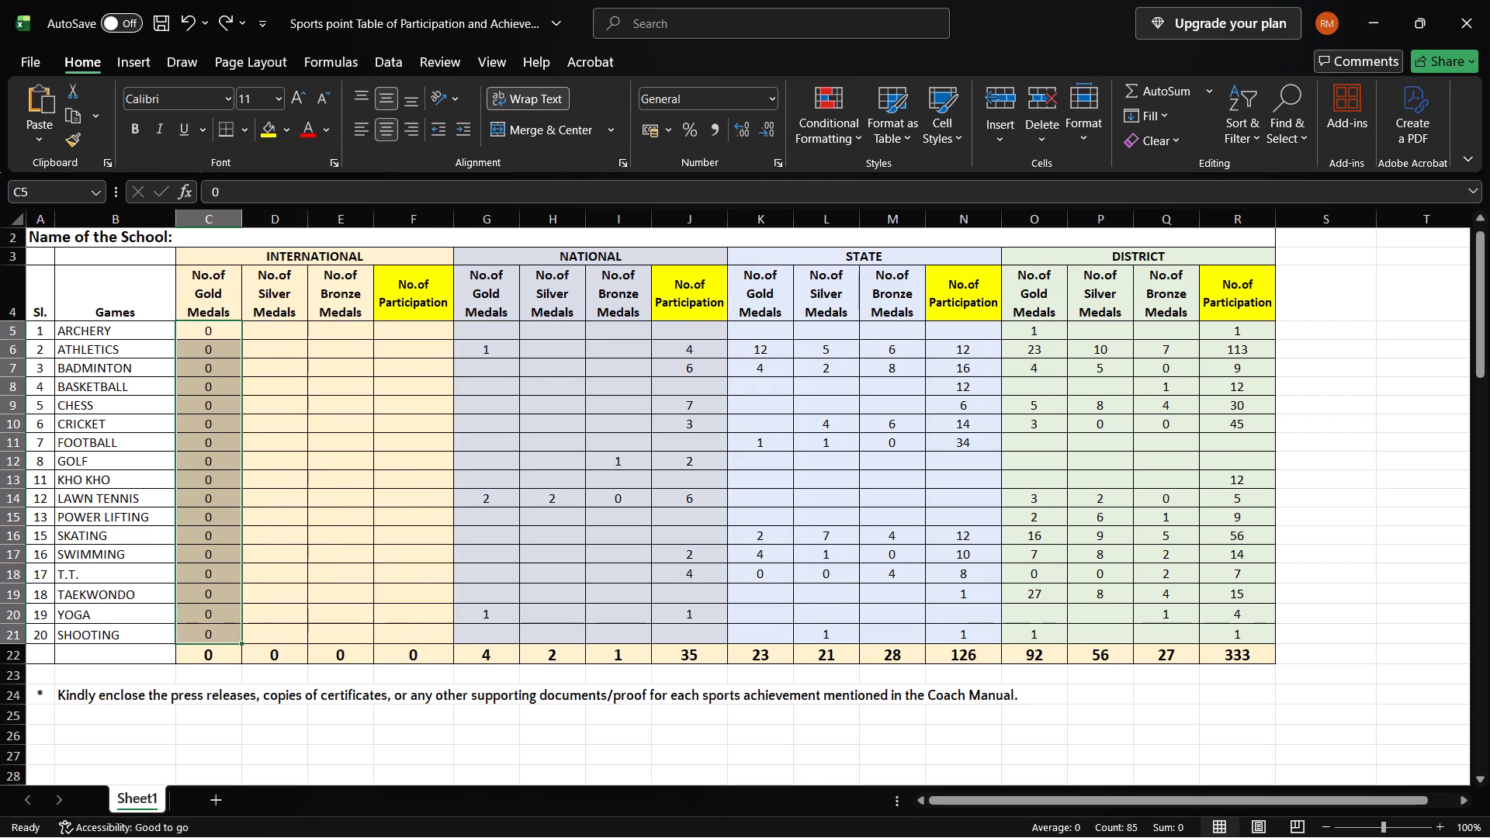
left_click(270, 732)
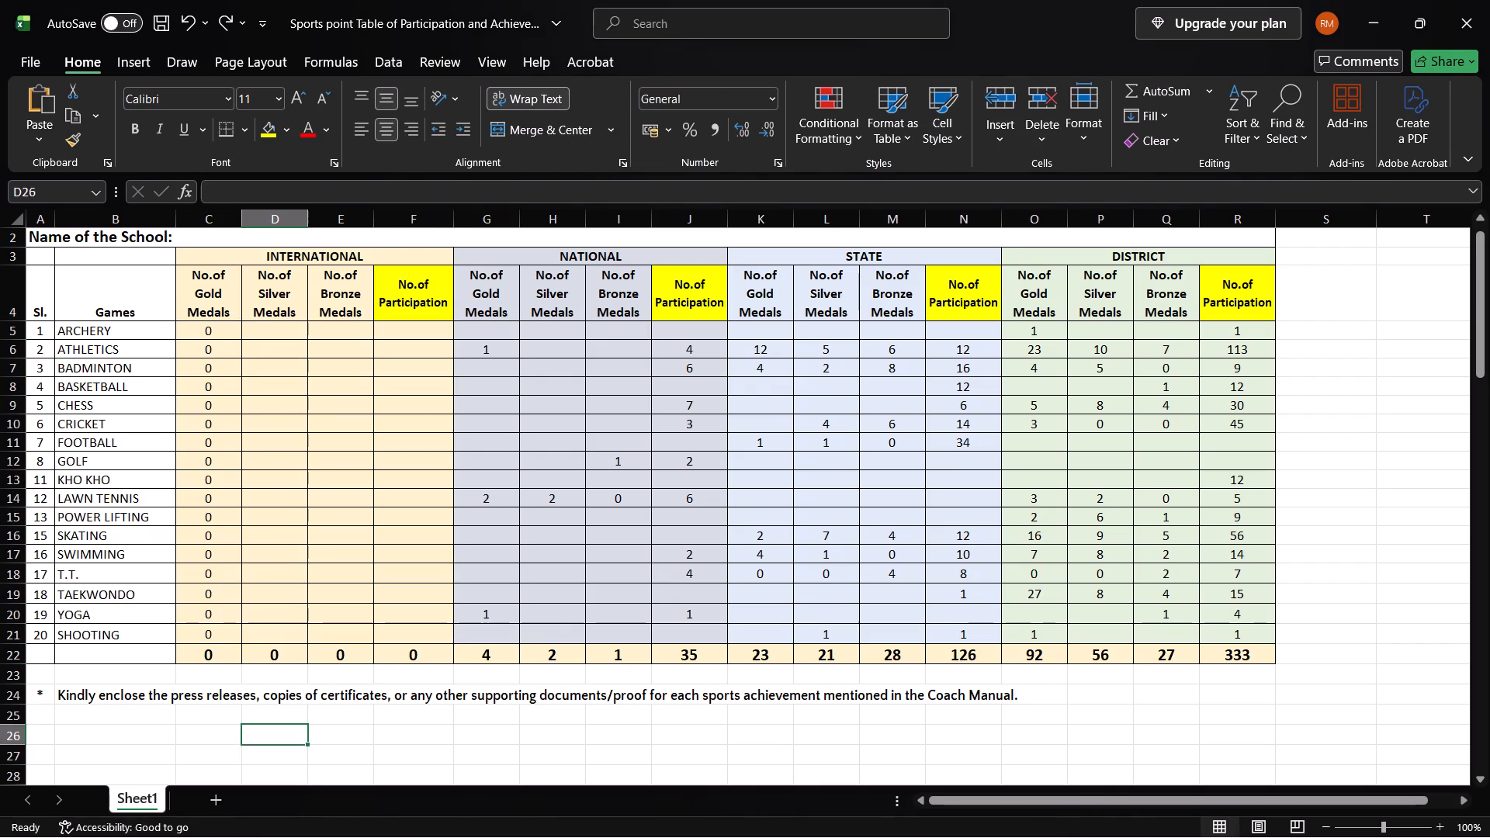
Examine the Football row from the international gold medals to the state gold medals.
left_click(202, 442)
key("Right")
key("Right")
key("Right")
key("Right")
key("Right")
key("Right")
key("Right")
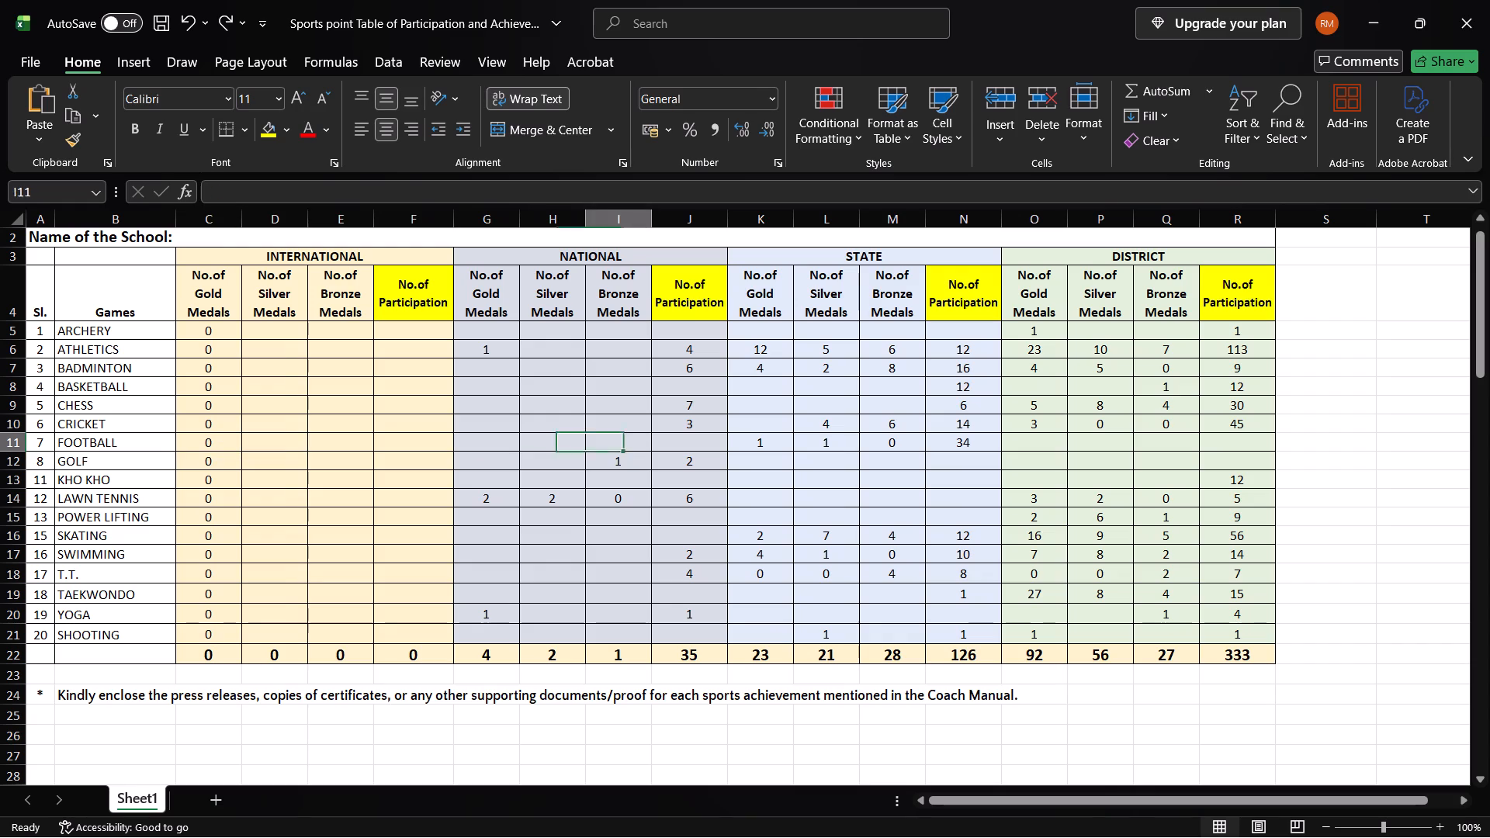
key("Right")
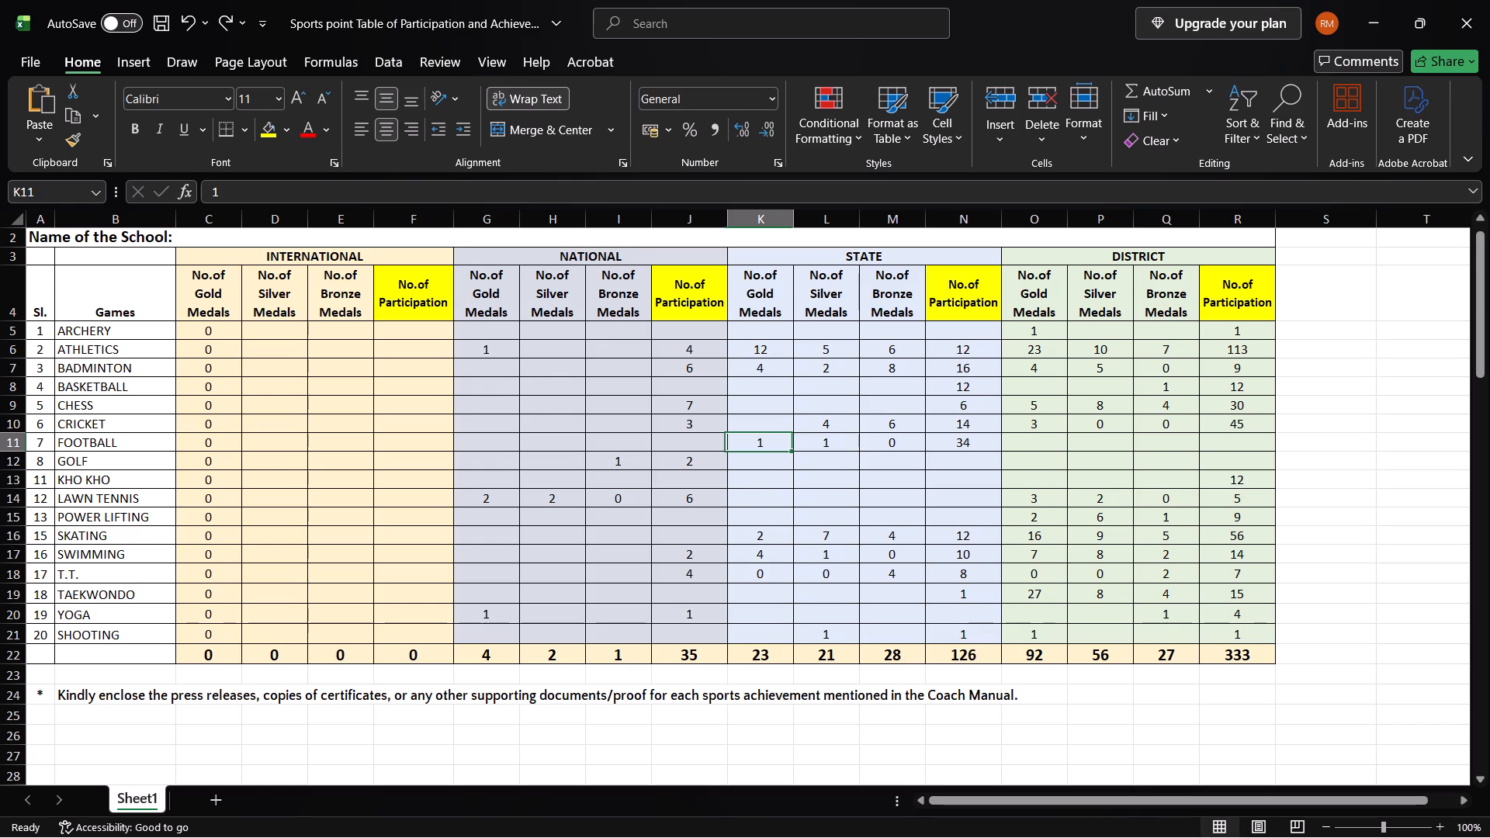
Fill the international gold column's zeros across the silver, bronze and participation columns for Archery to Shooting.
left_click_drag(210, 327, 202, 618)
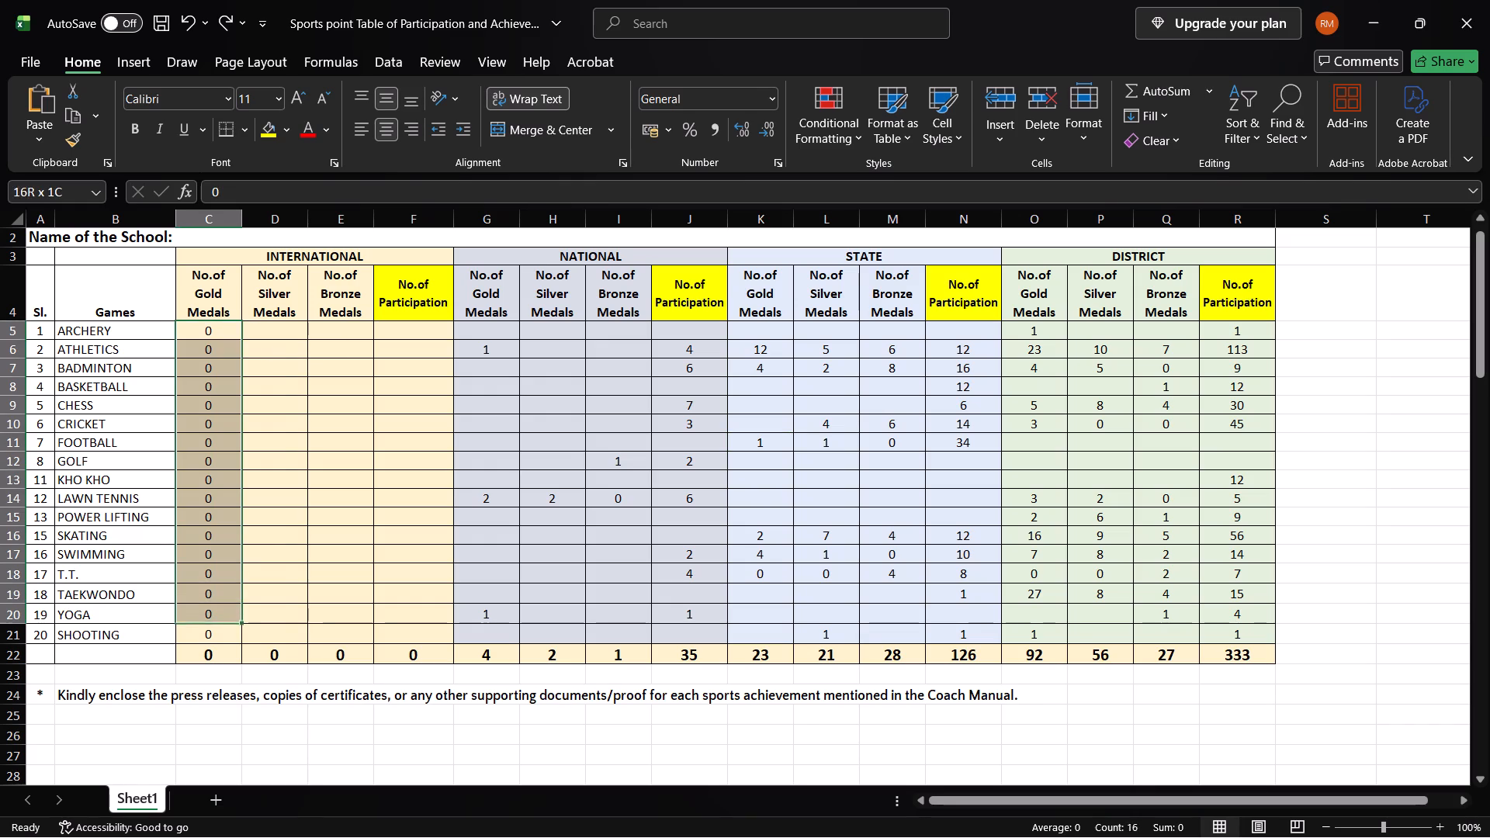
left_click_drag(202, 618, 200, 637)
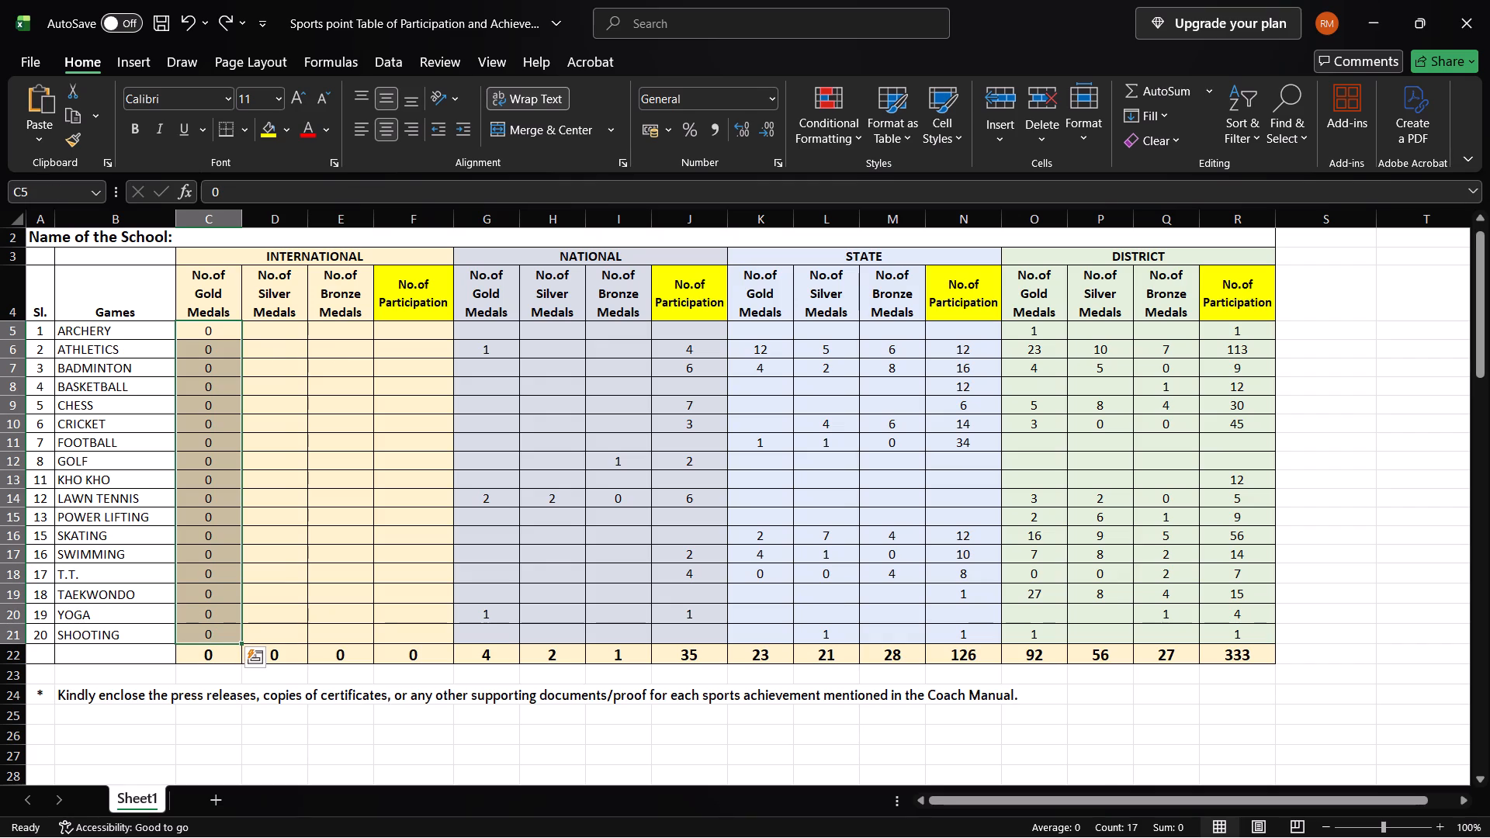
left_click_drag(241, 642, 437, 637)
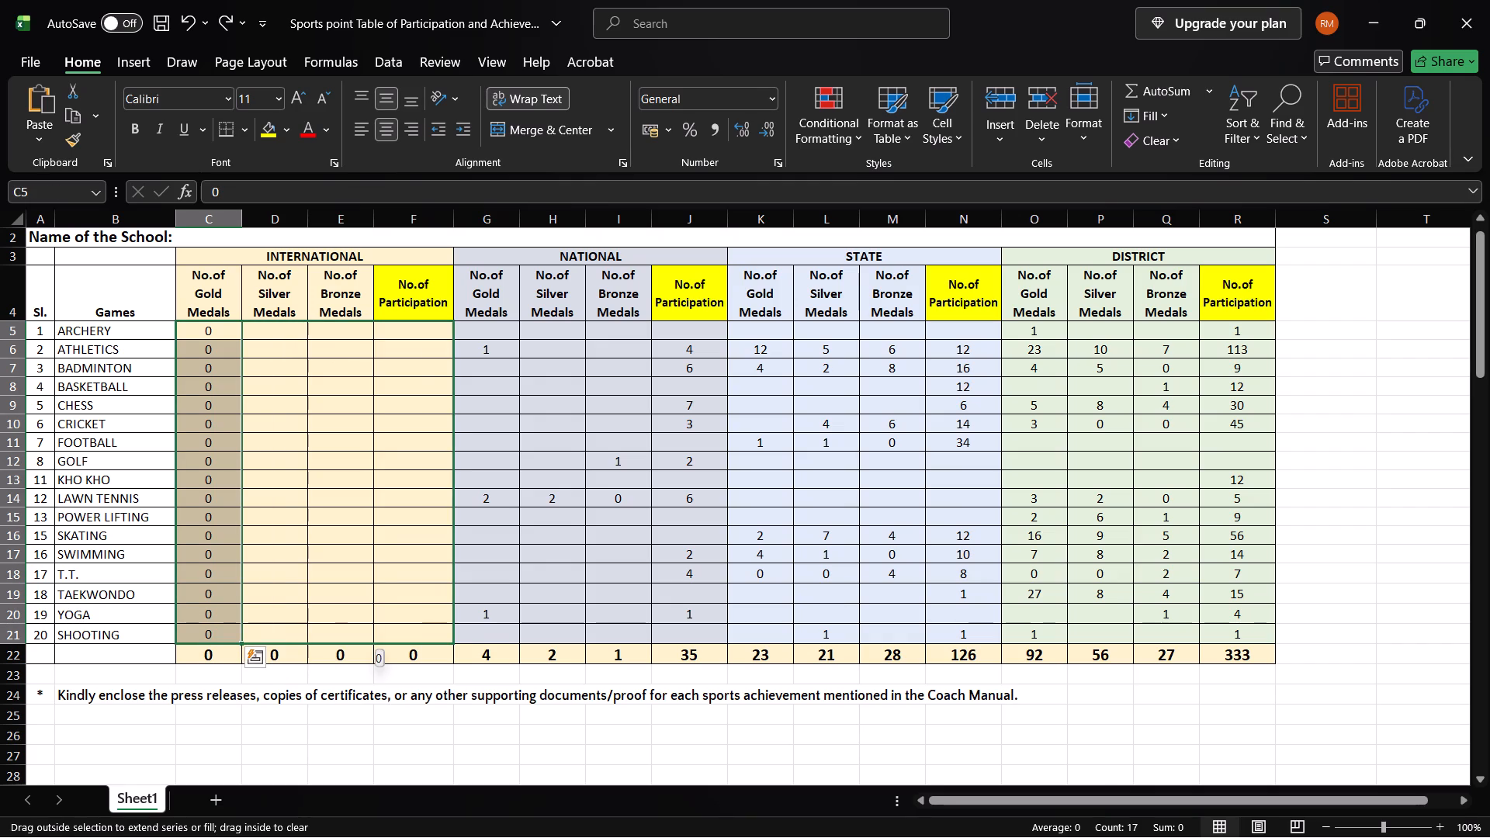
left_click_drag(437, 637, 436, 638)
left_click(574, 457)
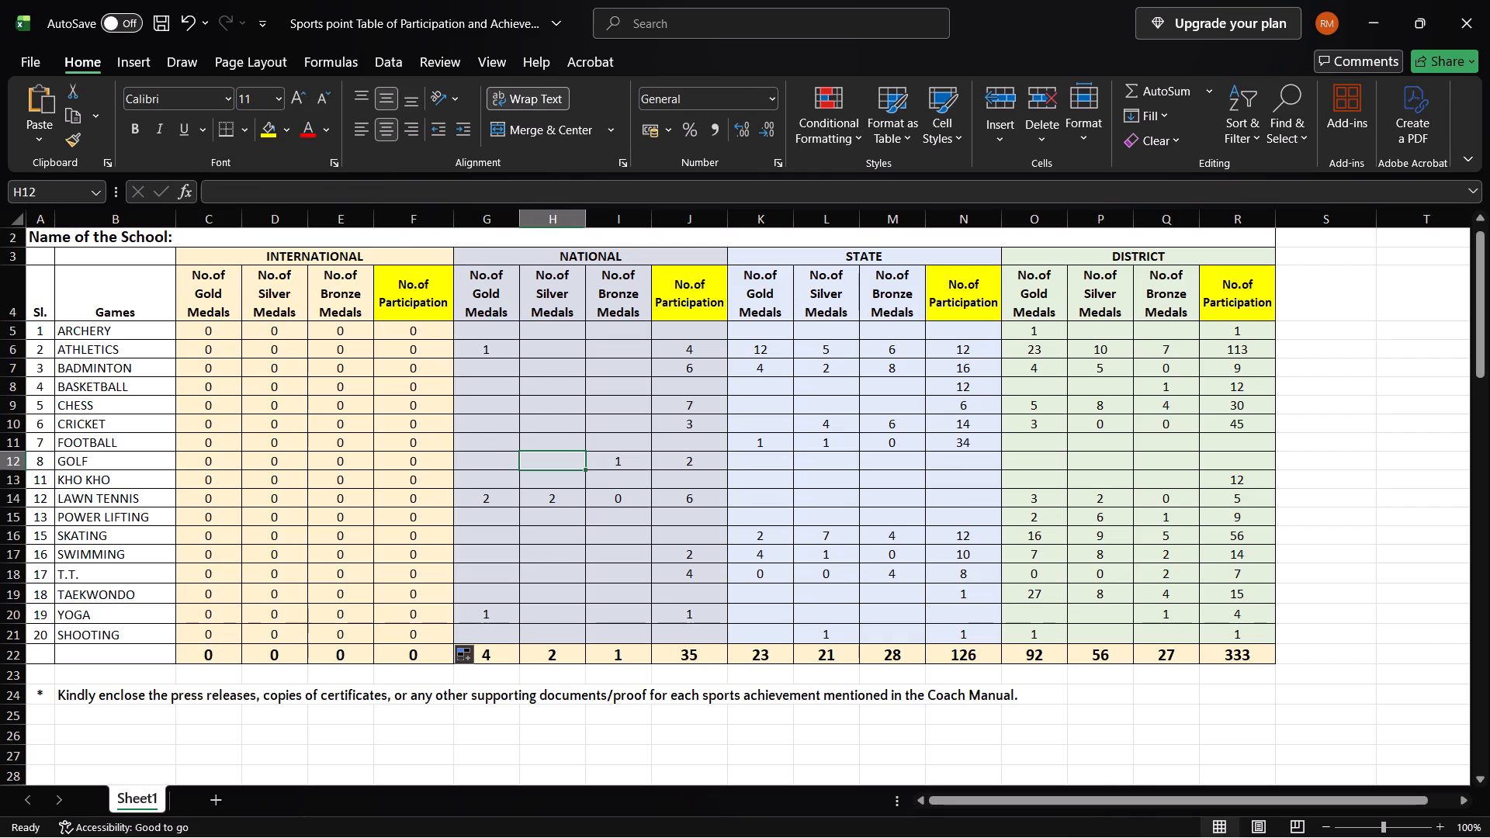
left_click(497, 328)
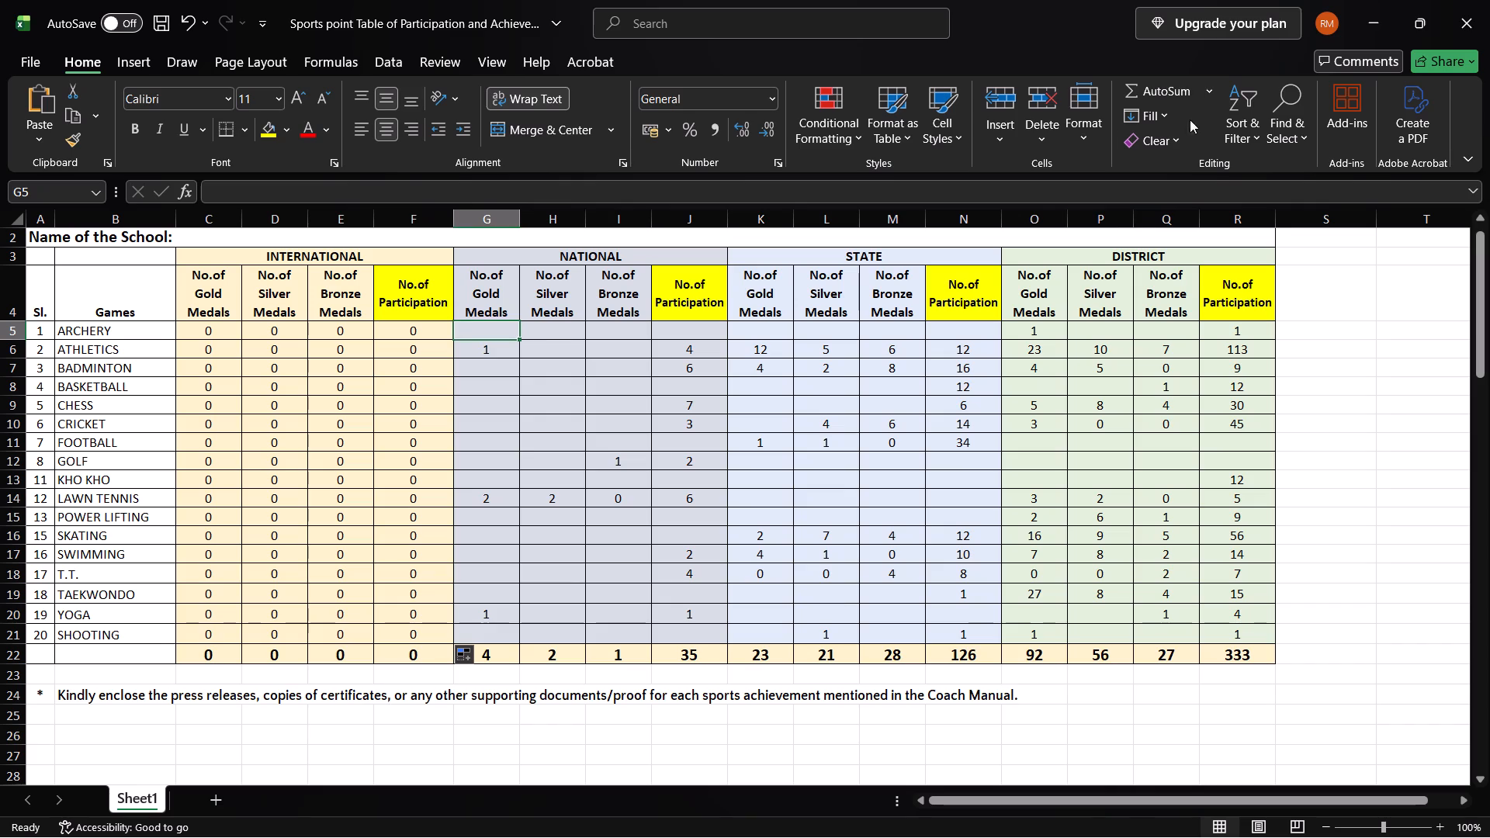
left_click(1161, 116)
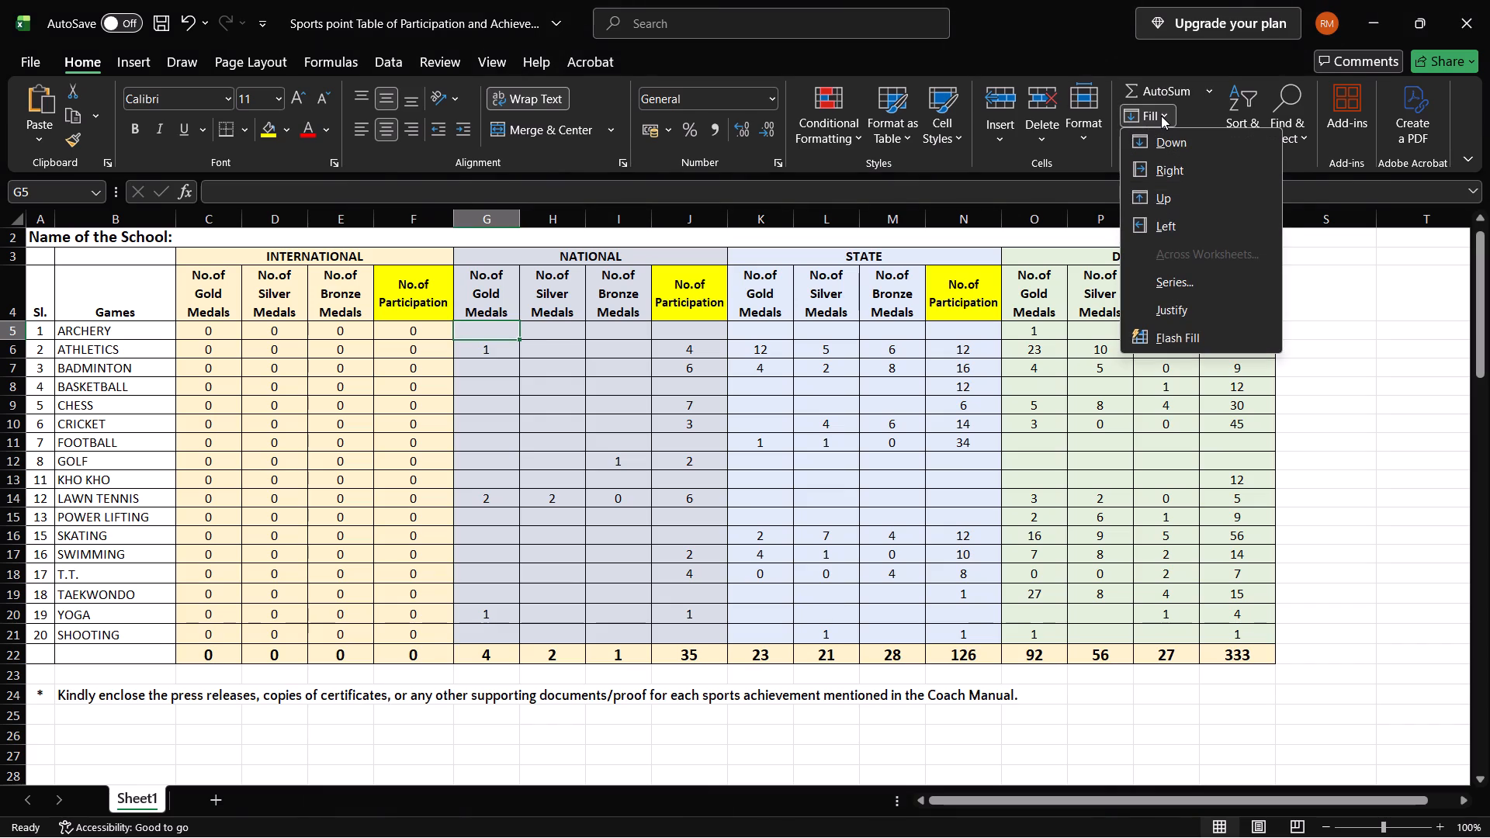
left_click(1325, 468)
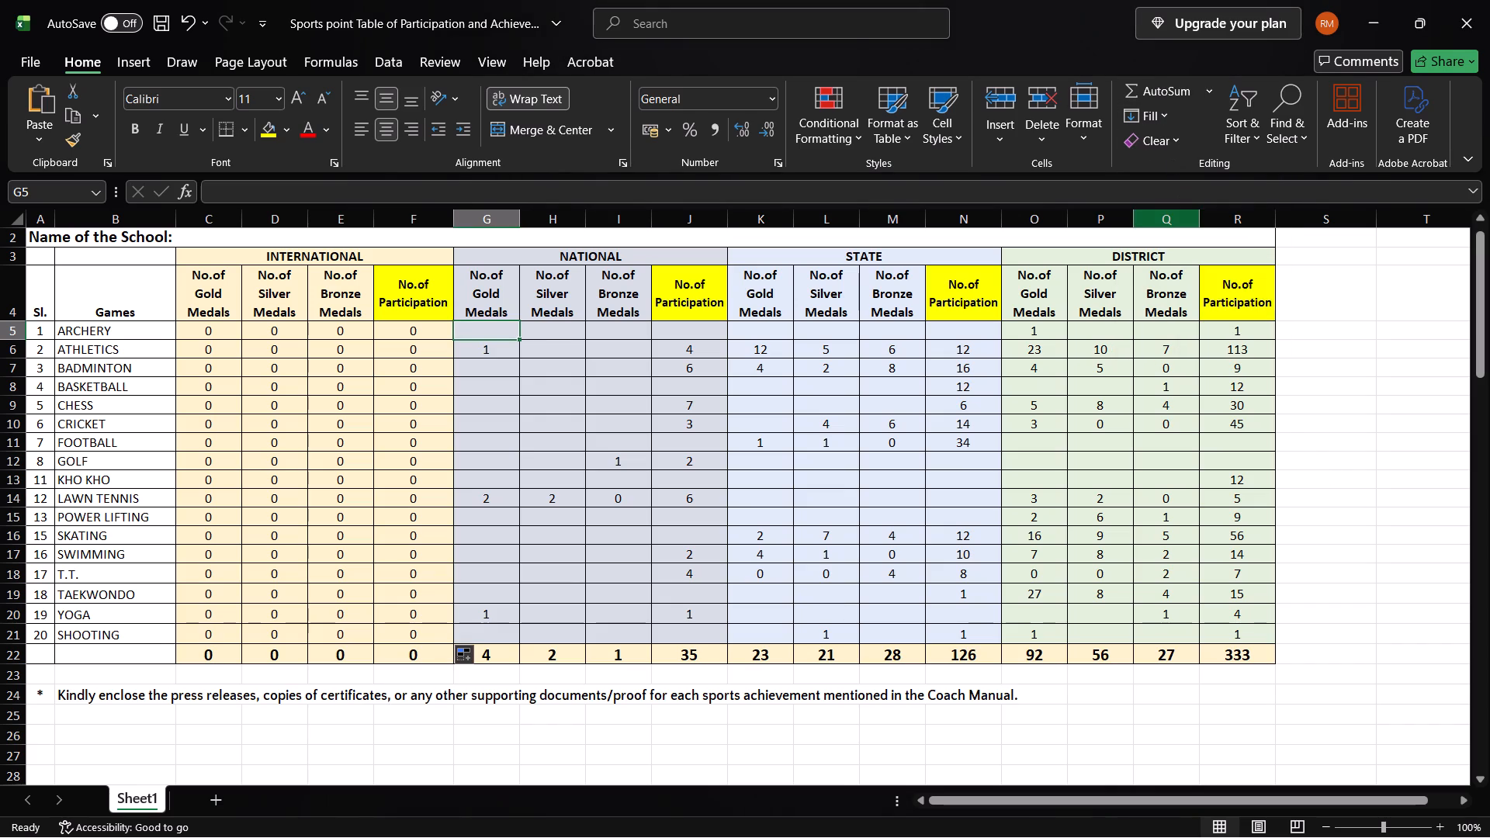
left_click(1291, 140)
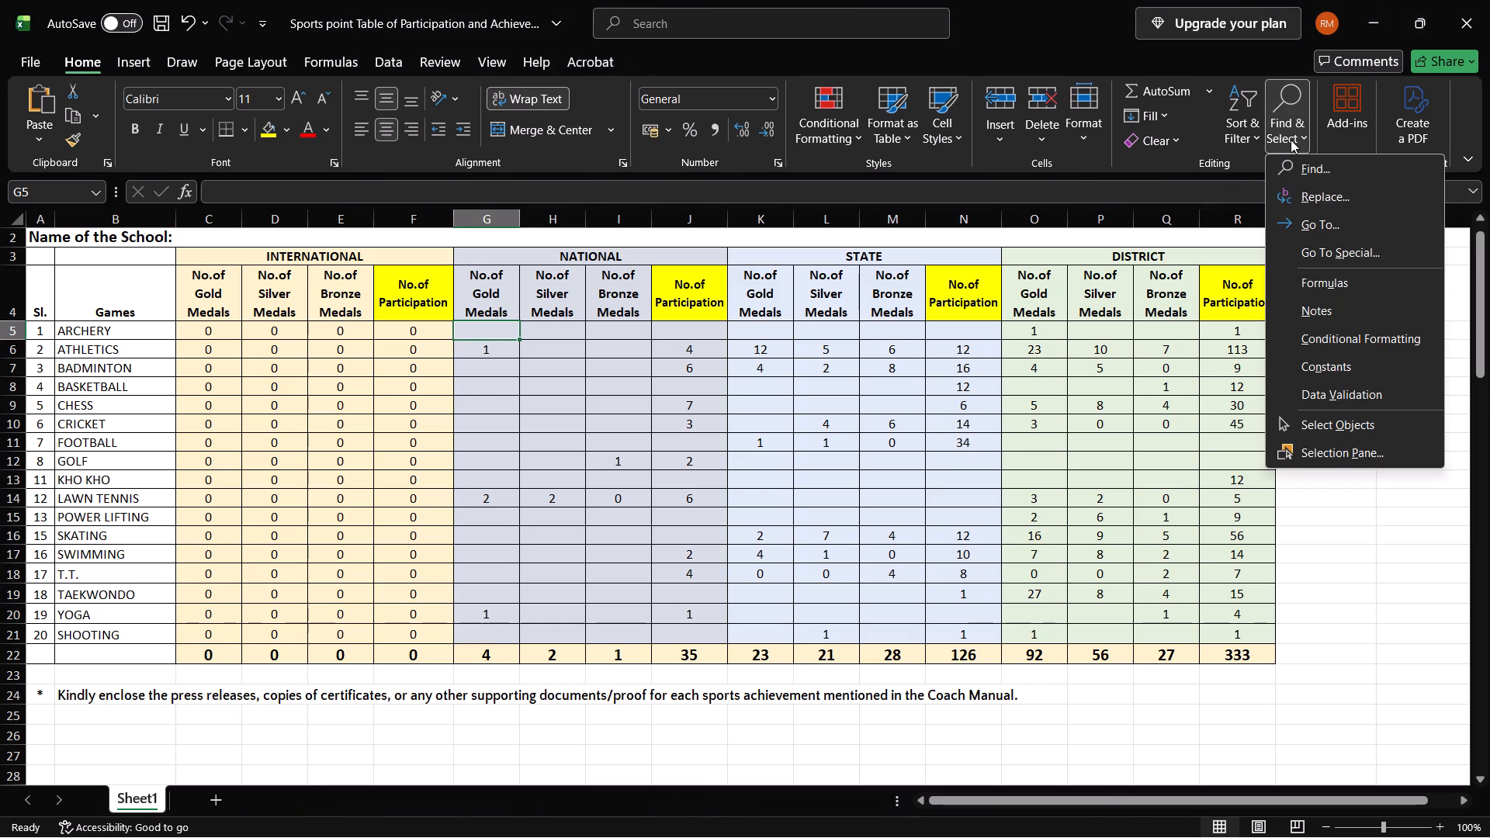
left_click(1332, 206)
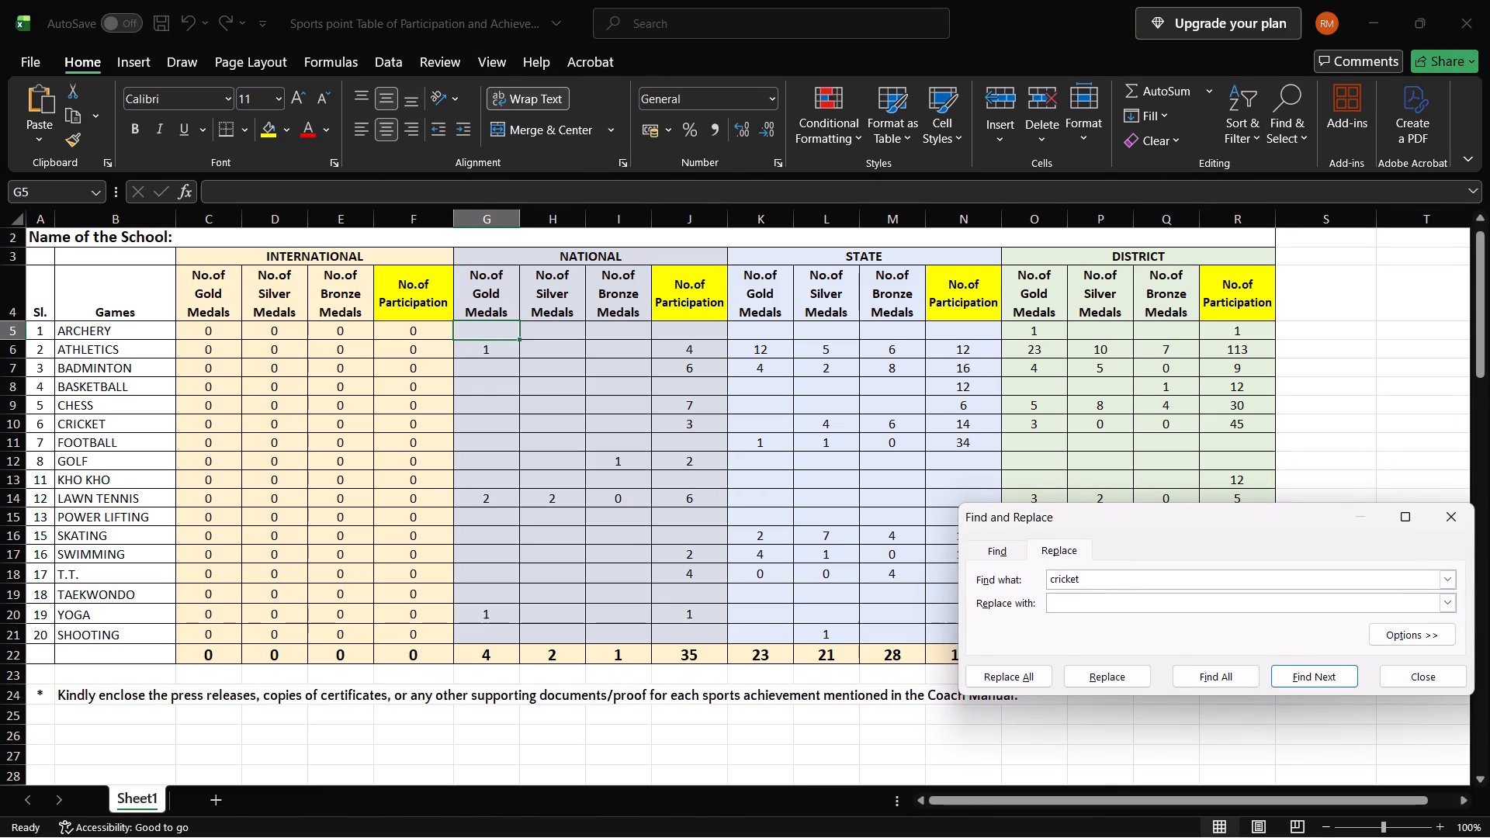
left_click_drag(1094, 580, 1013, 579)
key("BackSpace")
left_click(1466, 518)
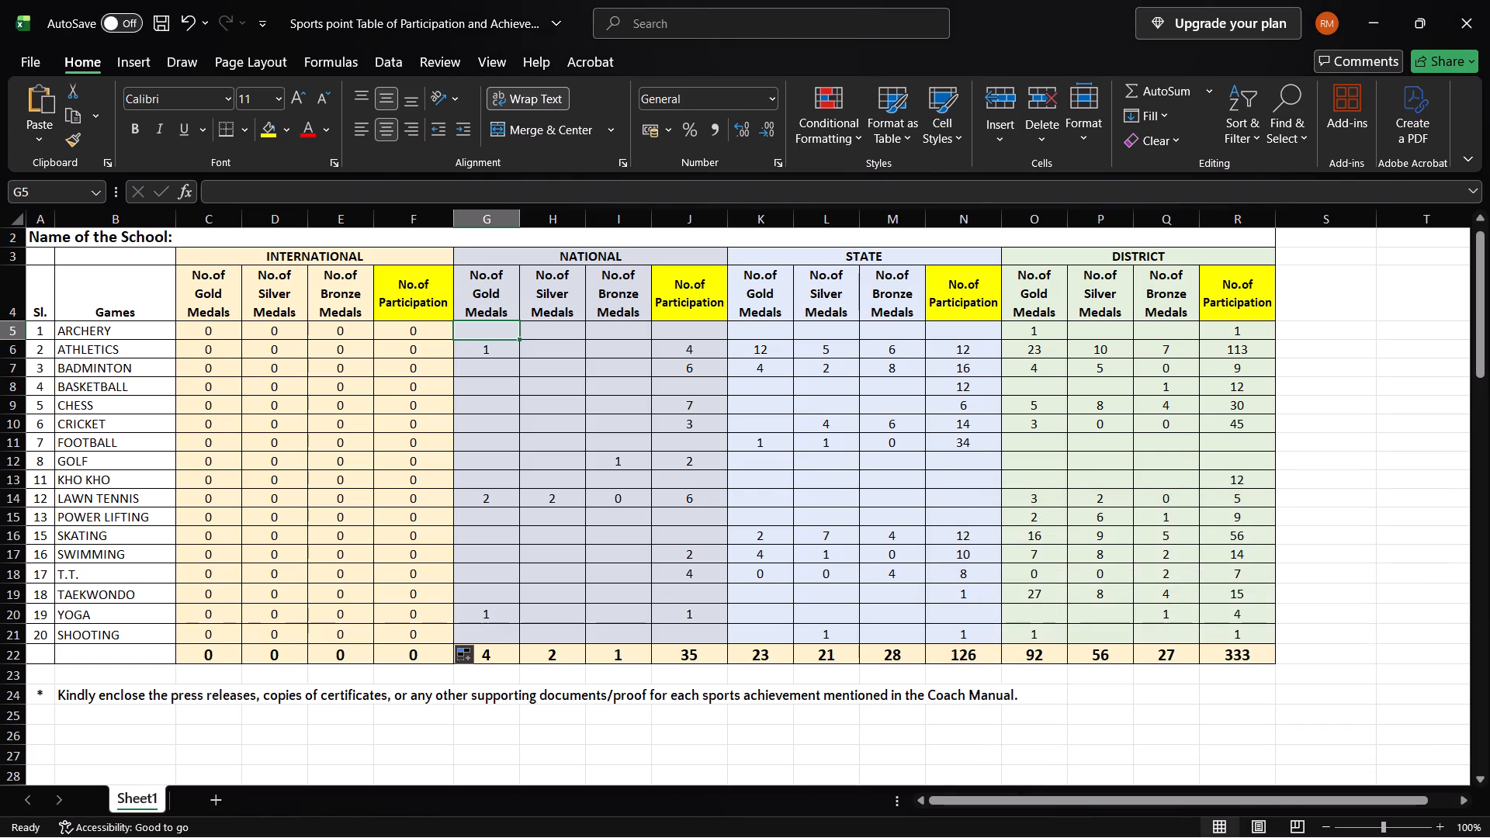
Enter 0 in every blank national gold medals cell from Archery to Shooting, keeping the existing Athletics, Lawn Tennis and Yoga values.
key("0")
key("Down")
key("Down")
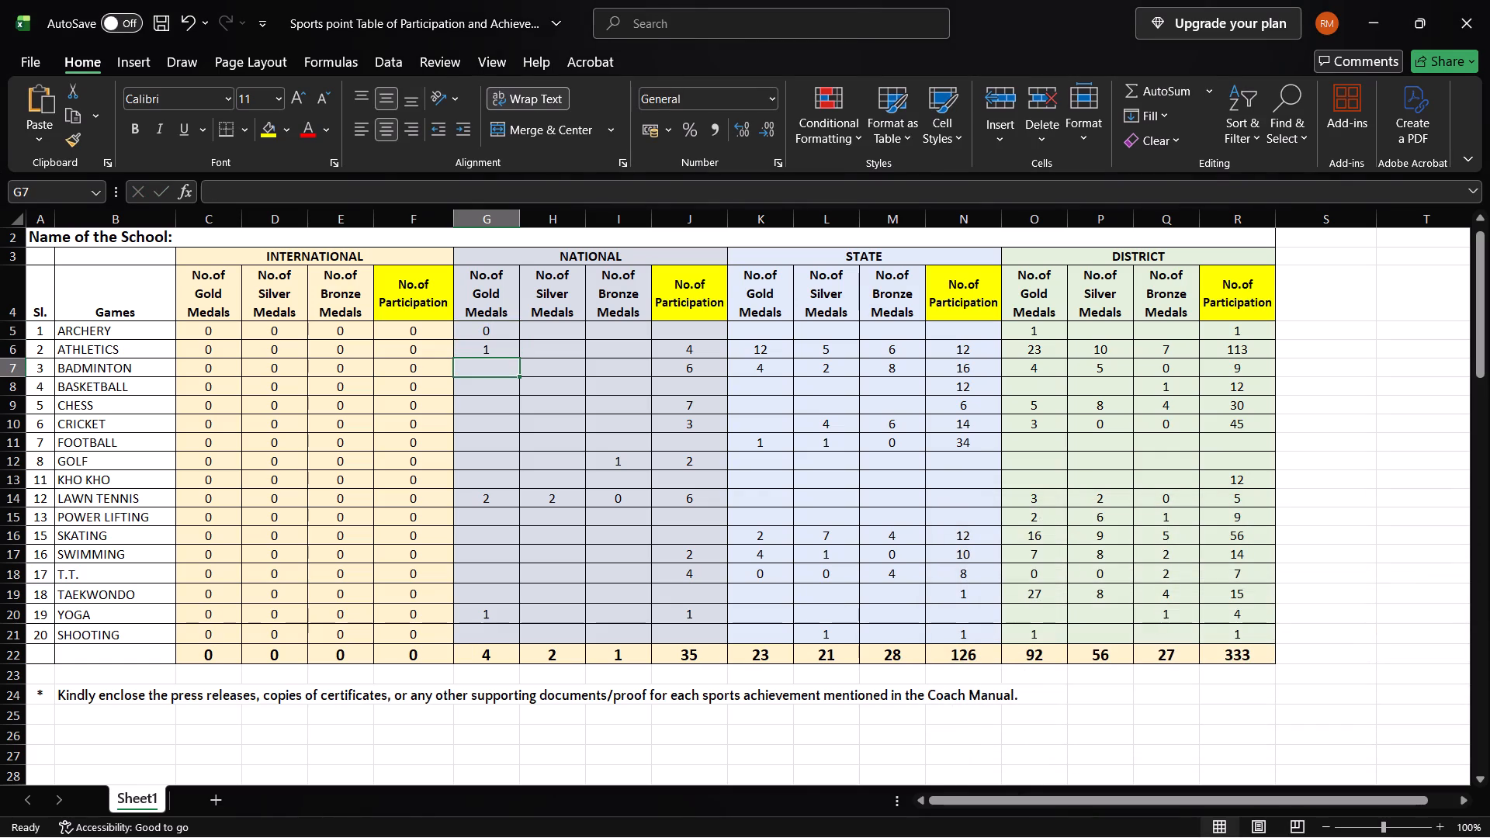
key("0")
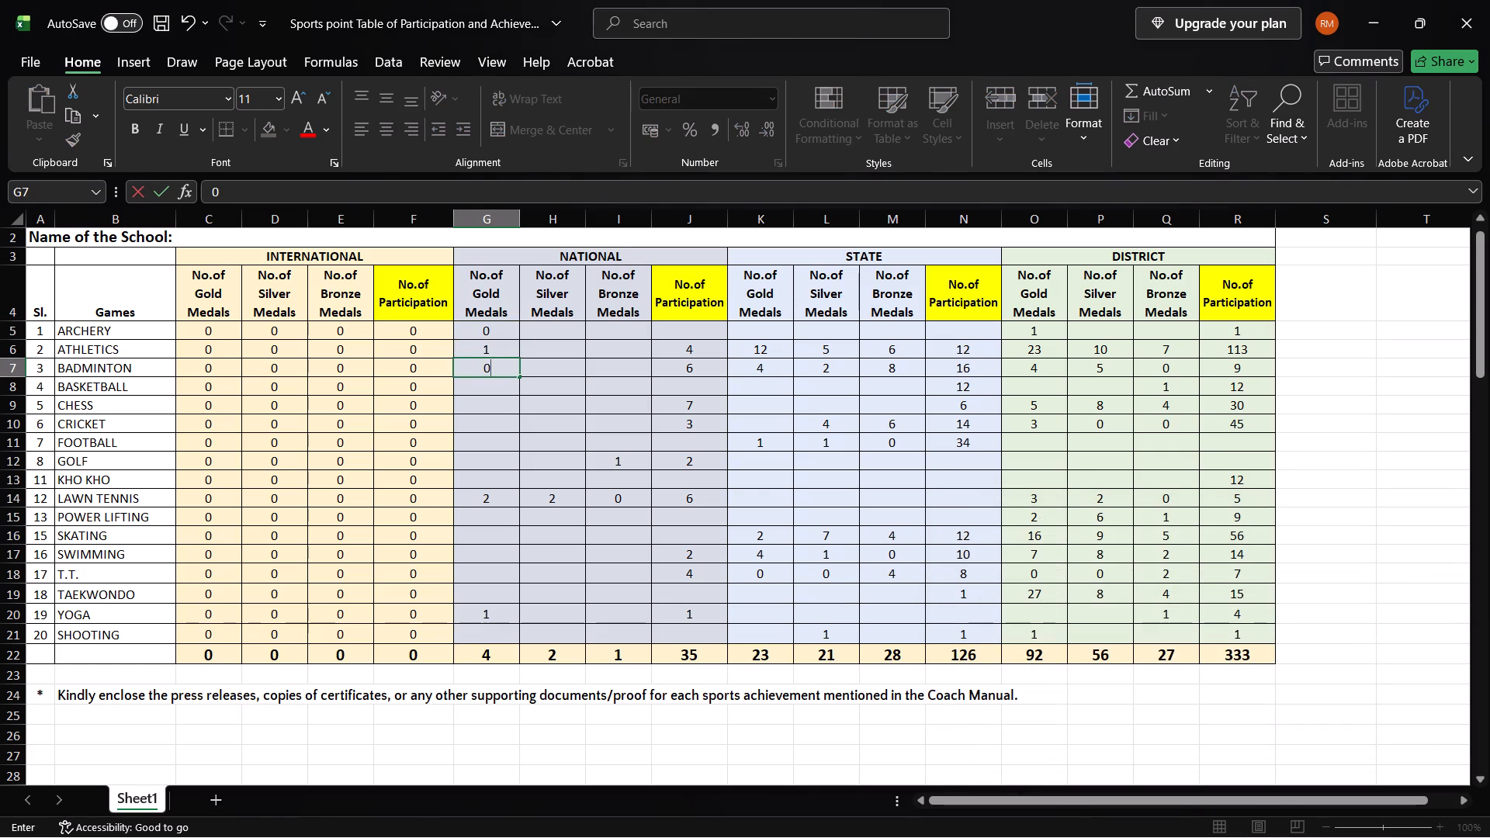
left_click_drag(520, 376, 501, 487)
left_click(501, 520)
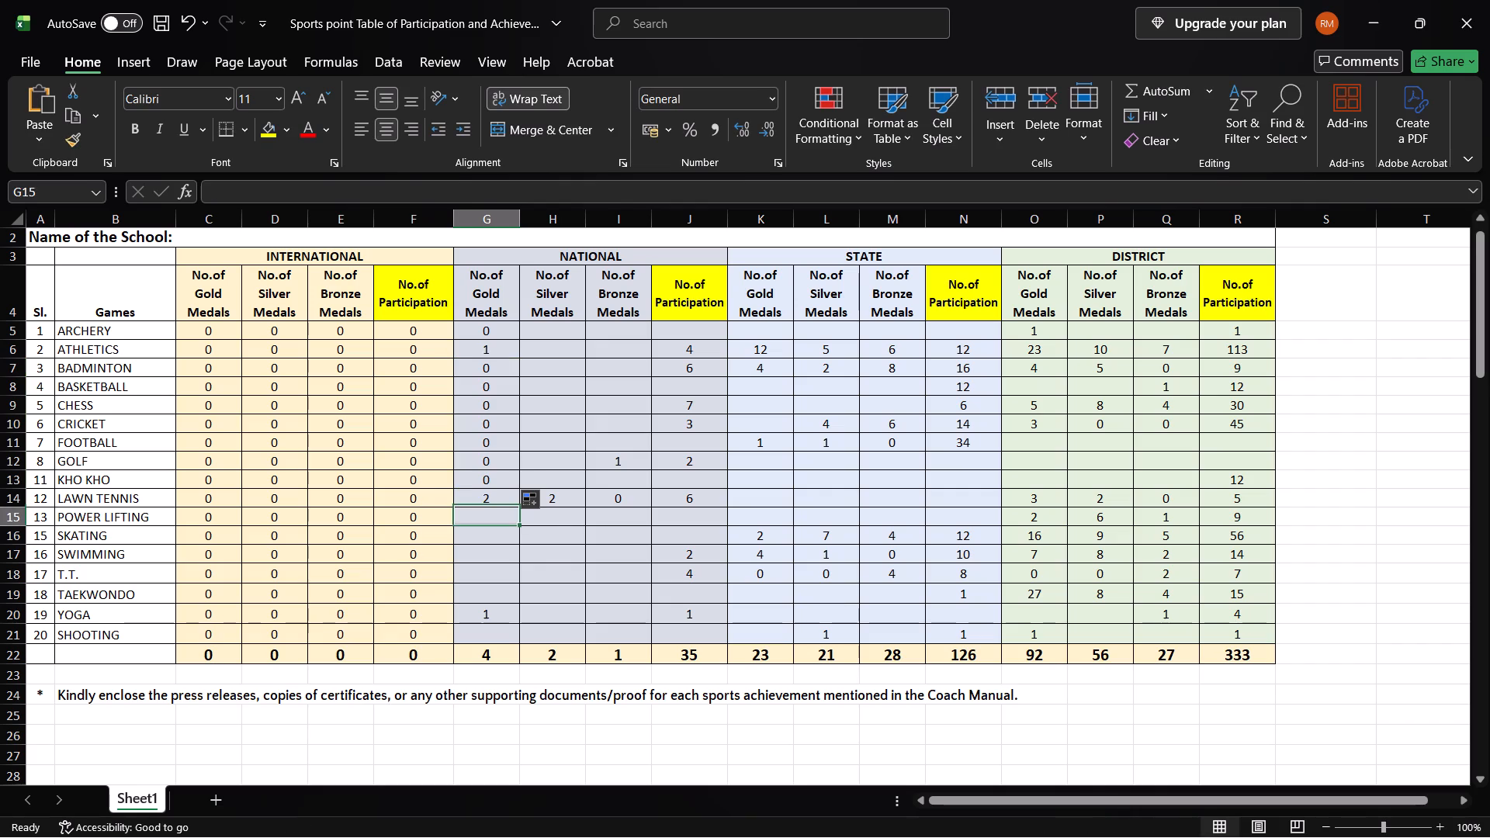
key("0")
left_click_drag(519, 523, 513, 603)
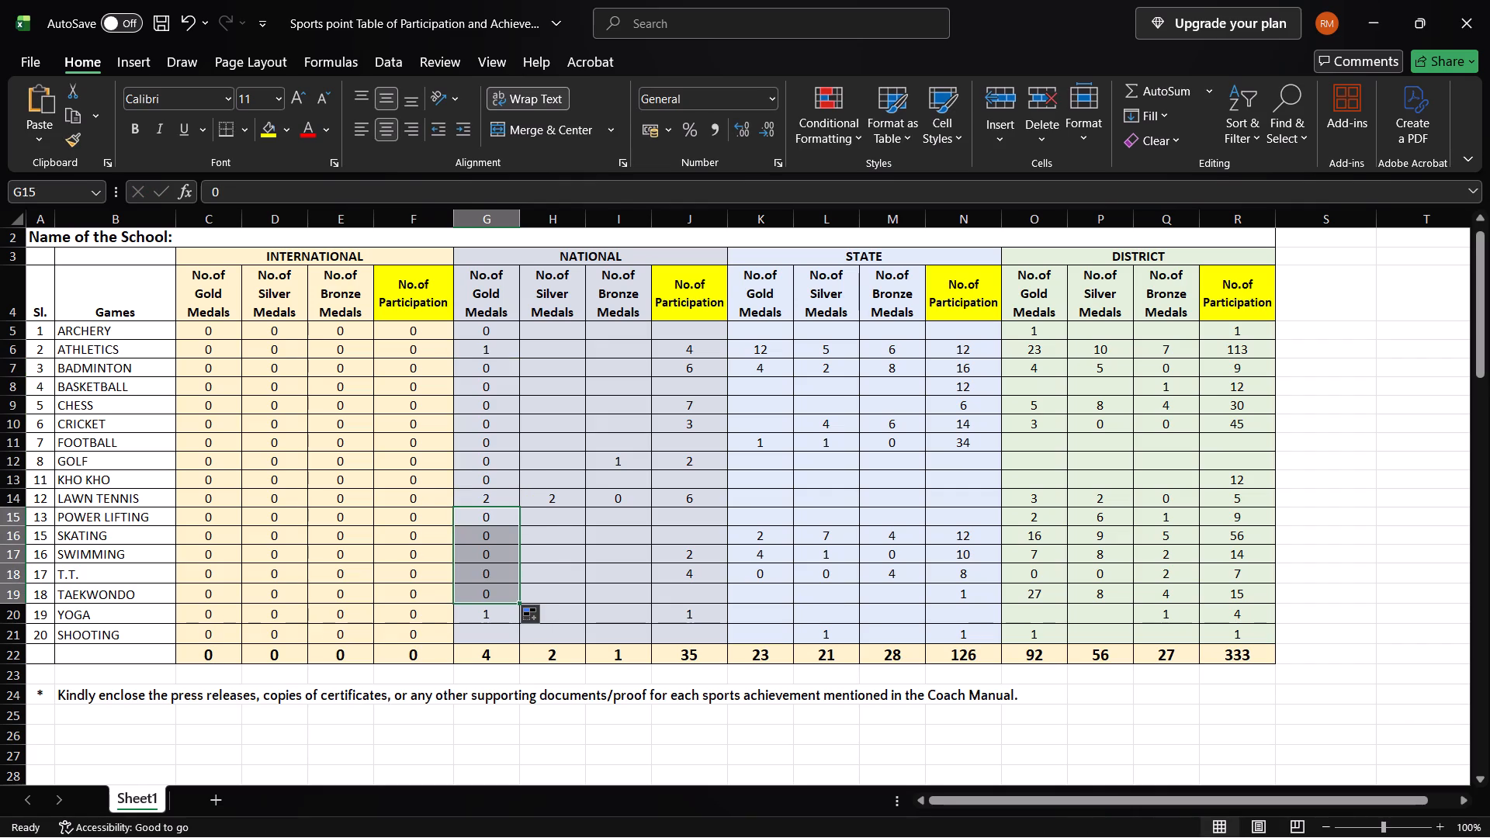
left_click(500, 632)
key("0")
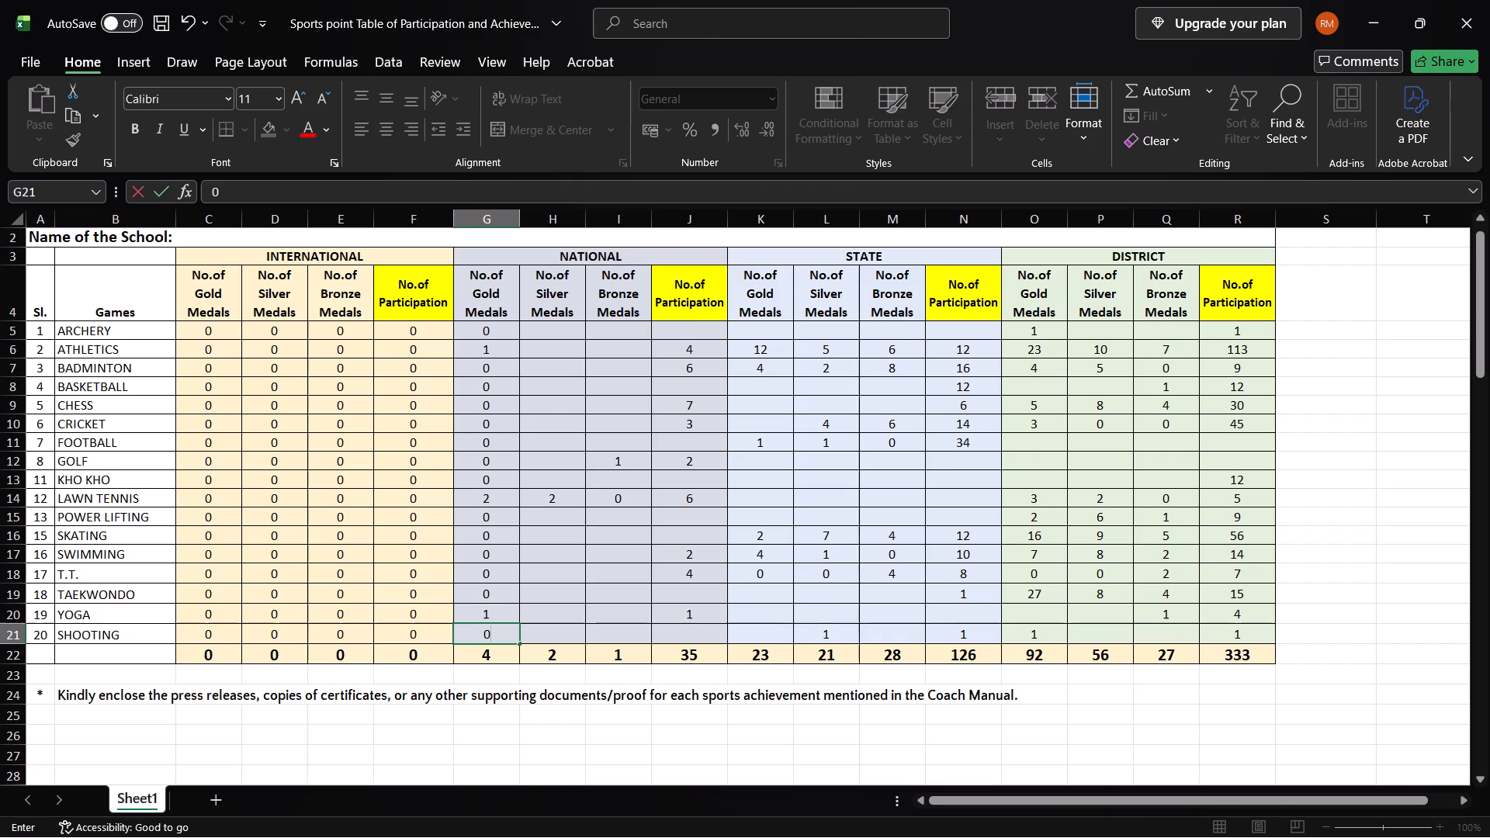
Fill Archery's national gold zero across to state participation, and enter 0 for its district silver and bronze medals.
left_click(568, 328)
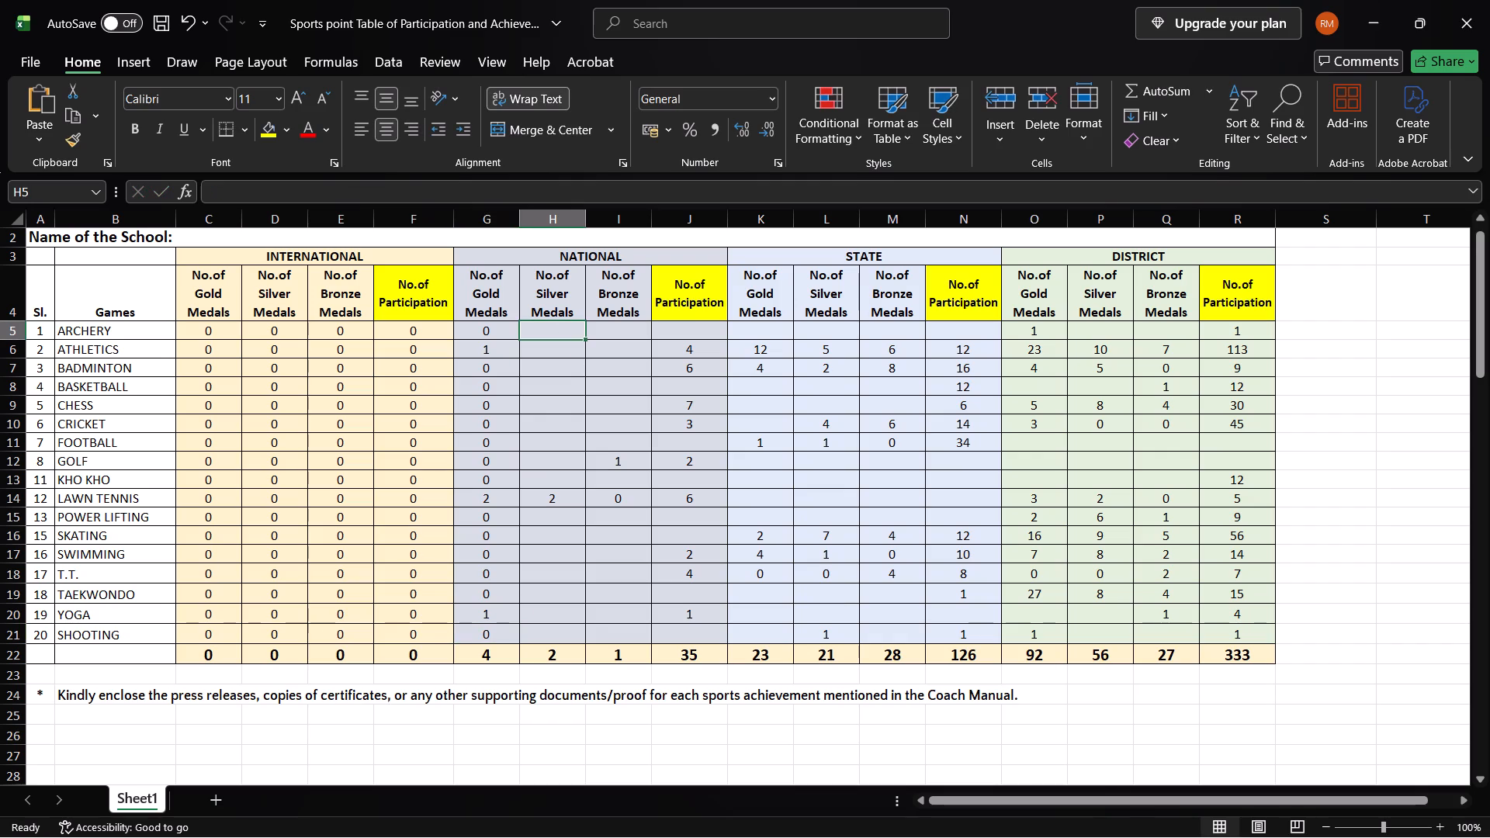
left_click(500, 322)
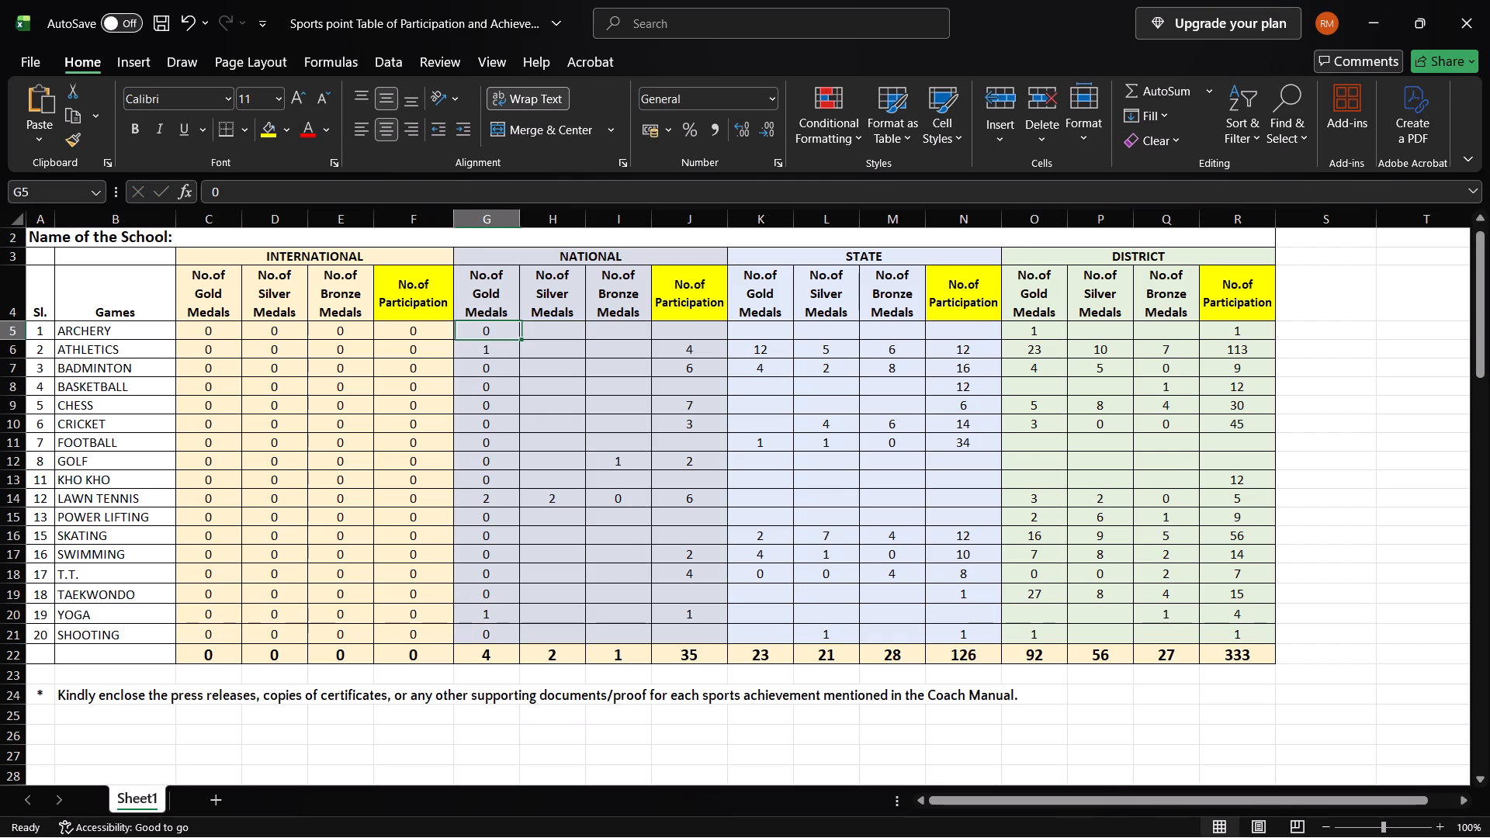
left_click_drag(520, 337, 958, 307)
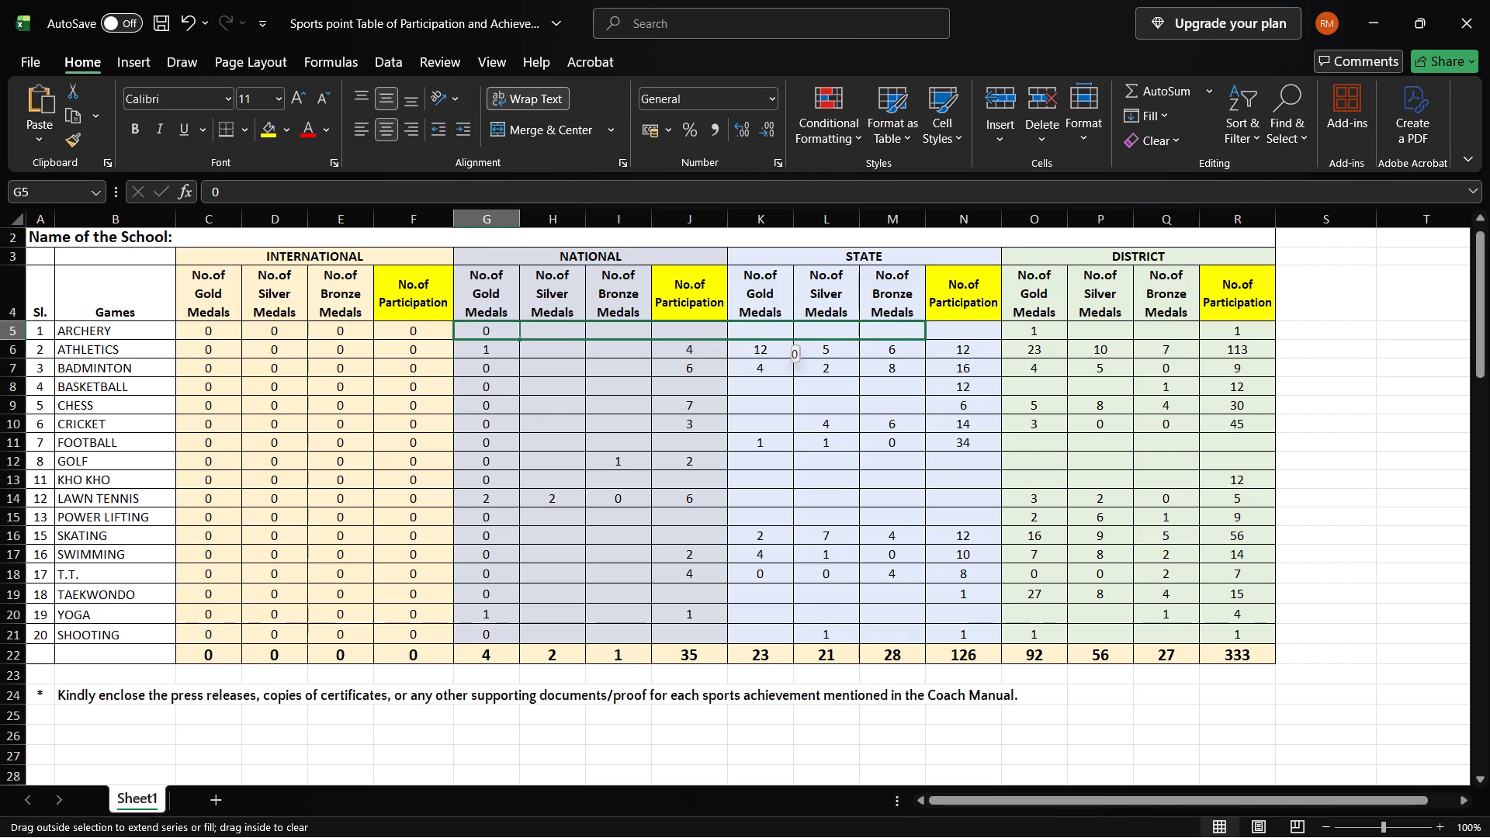
left_click_drag(958, 307, 973, 318)
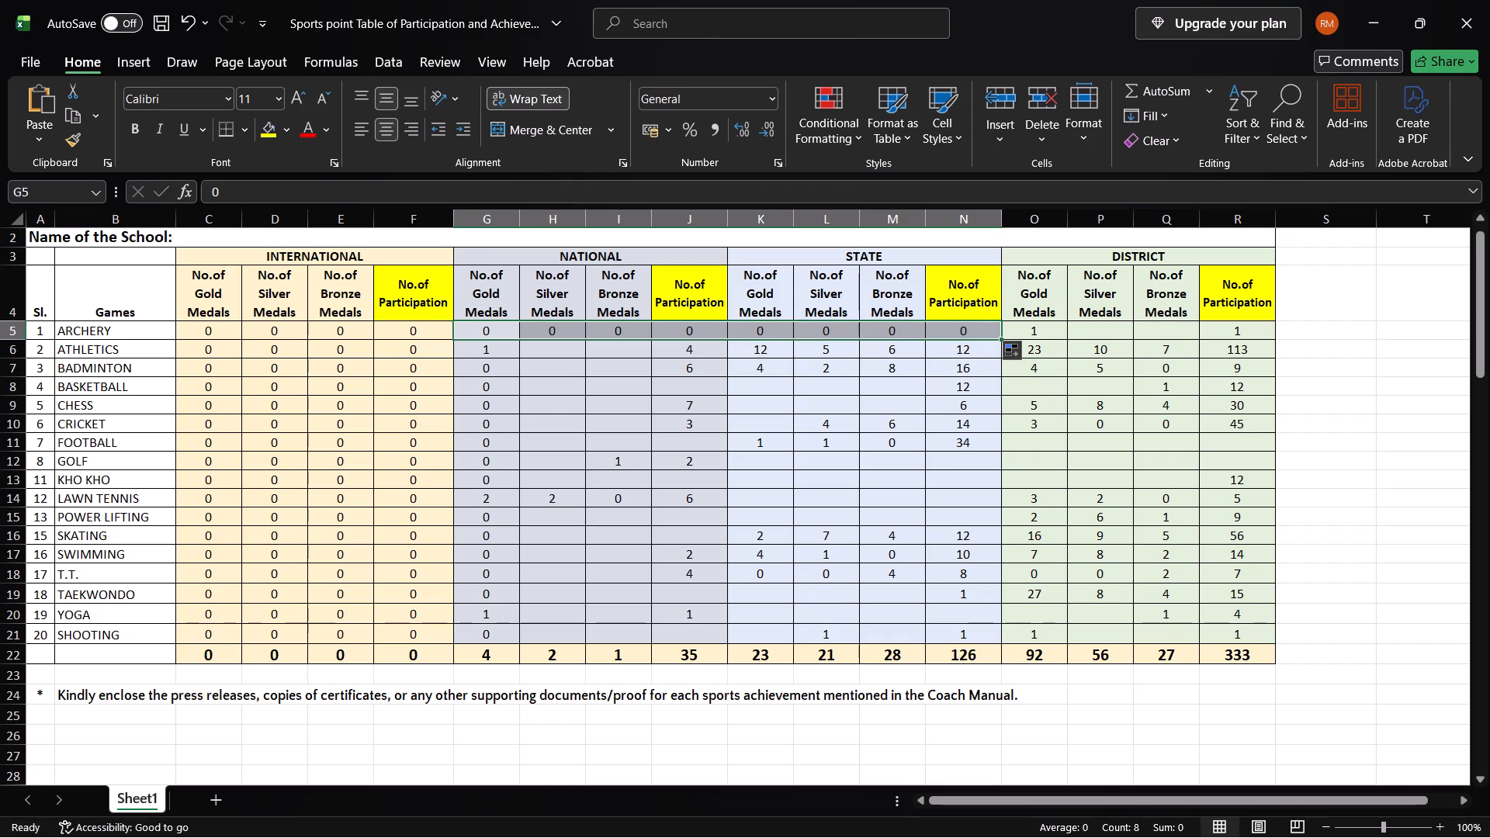
left_click(1086, 326)
key("0")
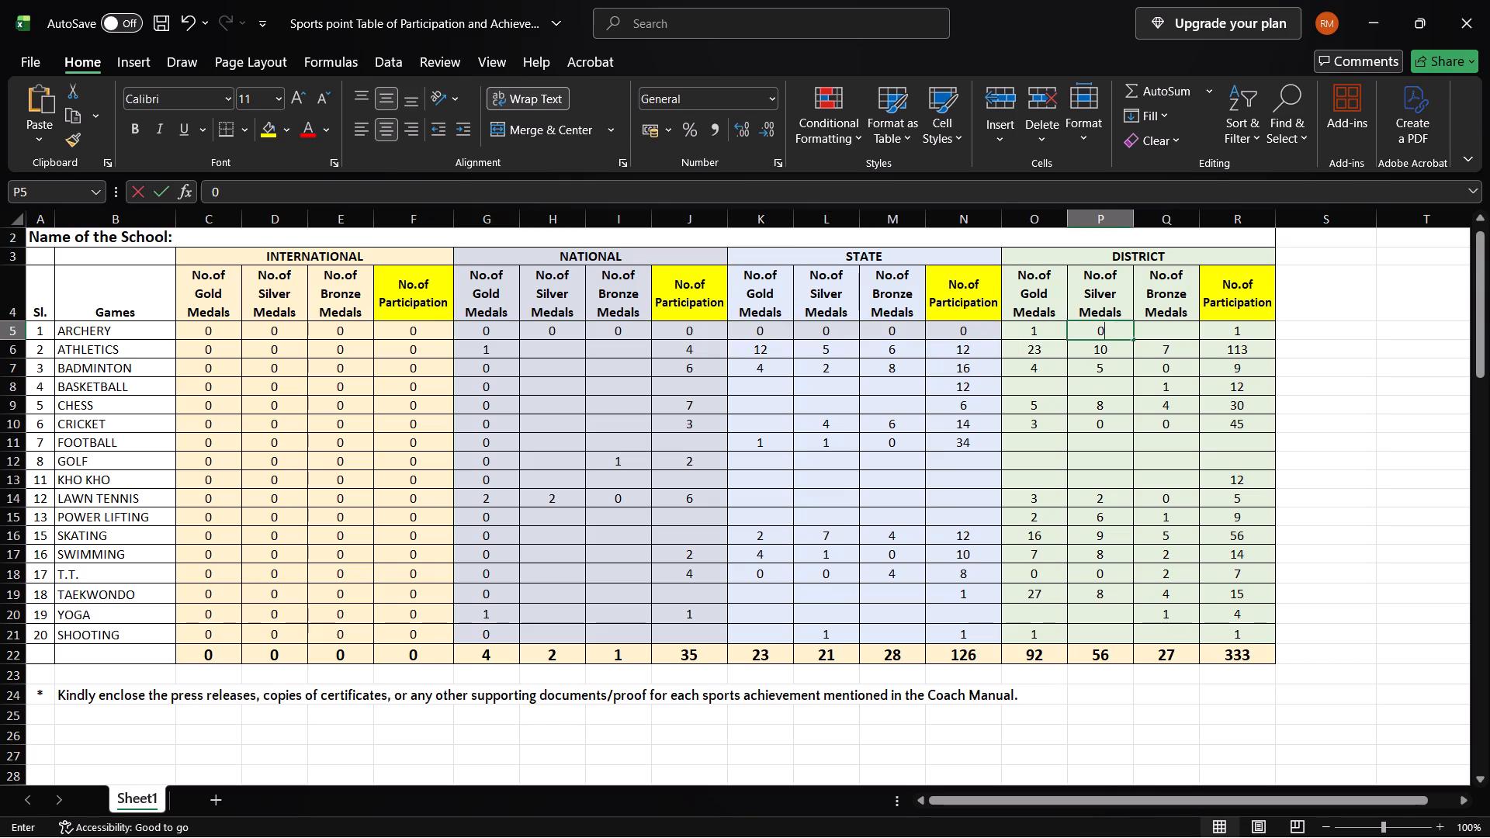
key("Right")
key("0")
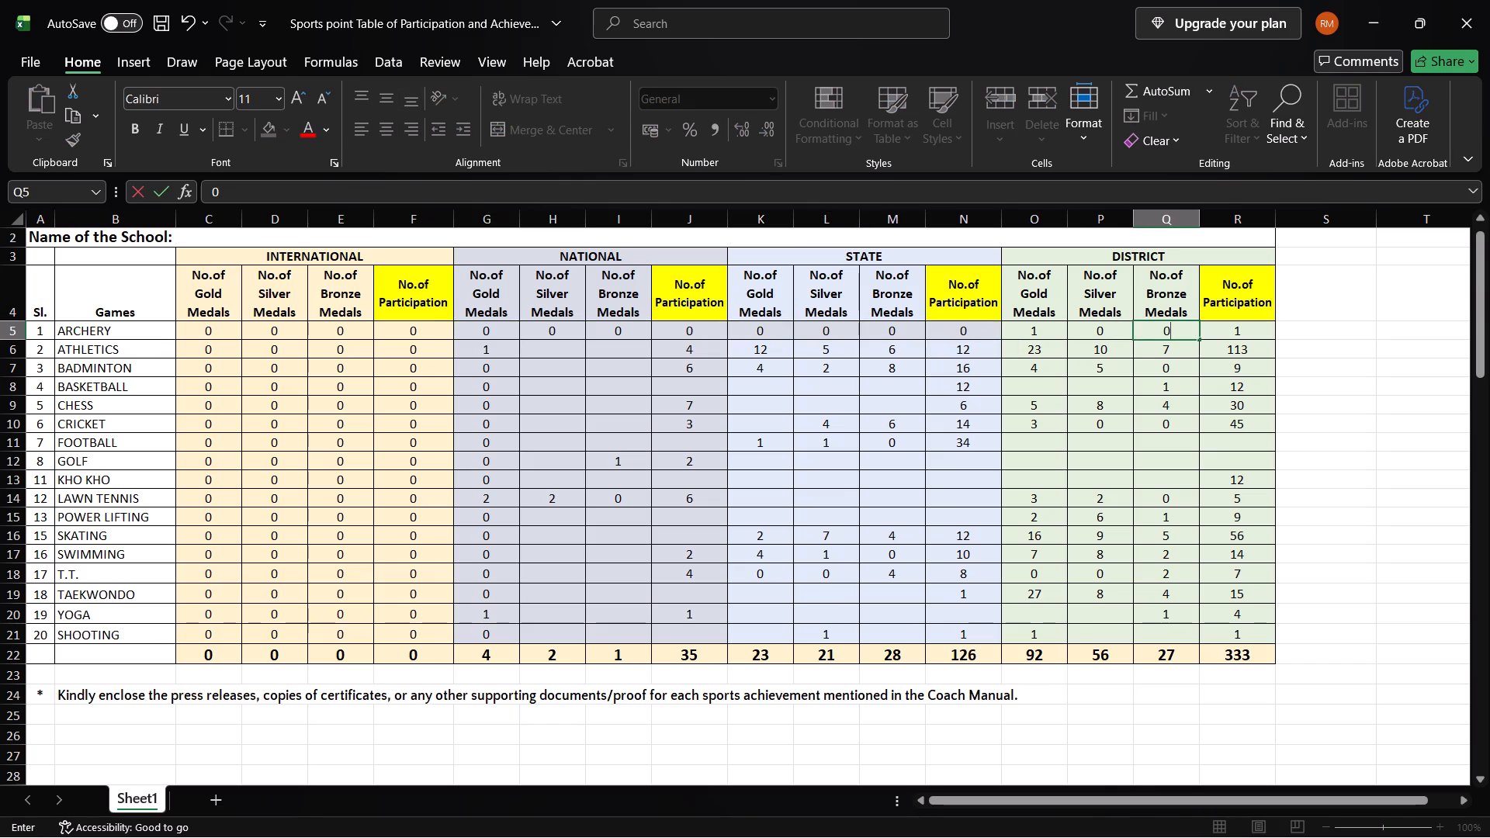
Fill Archery's national silver and bronze zeros down to Football, and extend the silver zeros through Golf and Kho Kho.
left_click(570, 333)
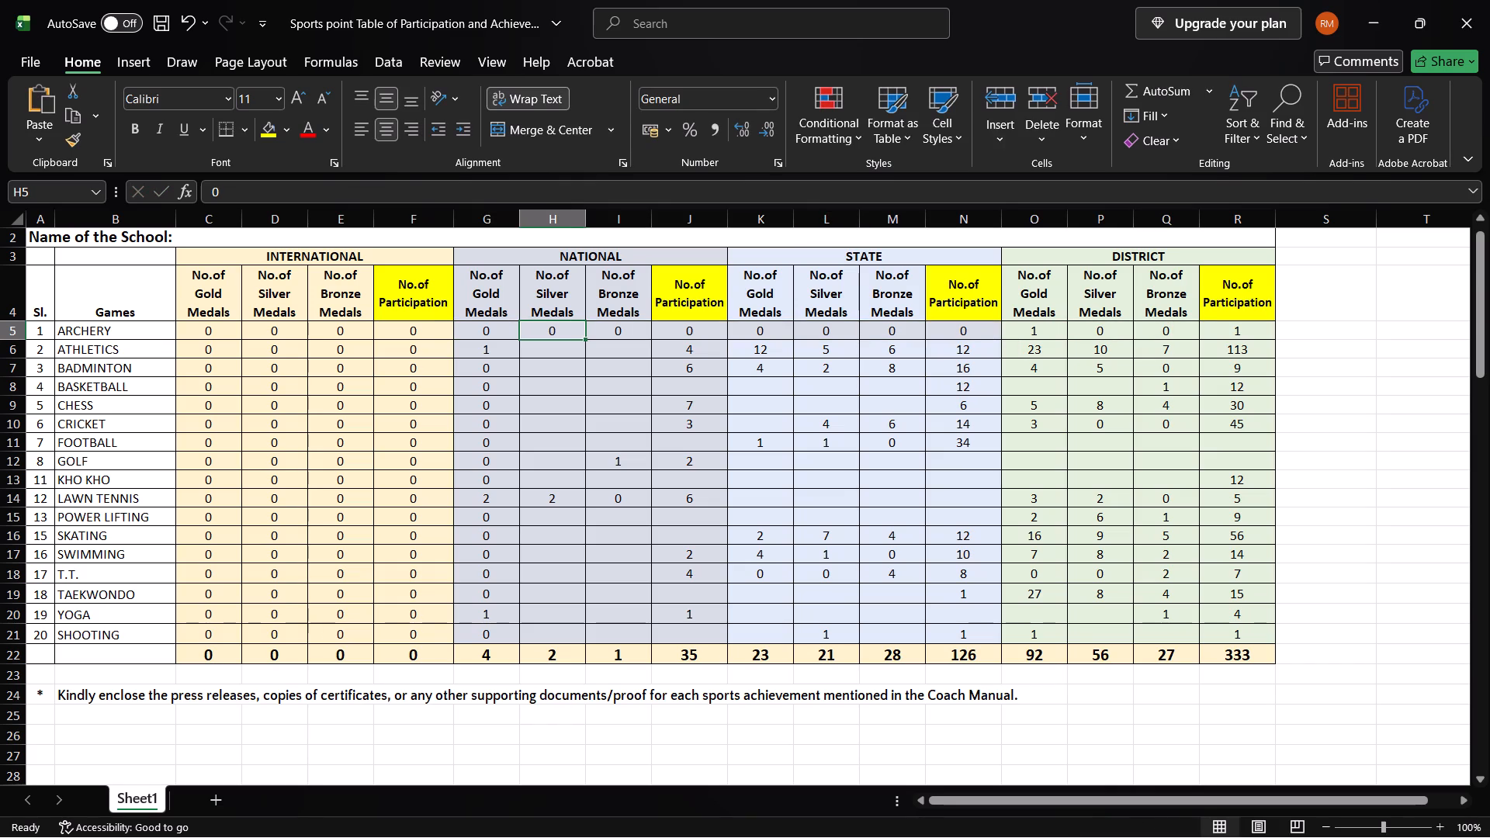
left_click_drag(570, 333, 601, 331)
left_click_drag(651, 341, 645, 452)
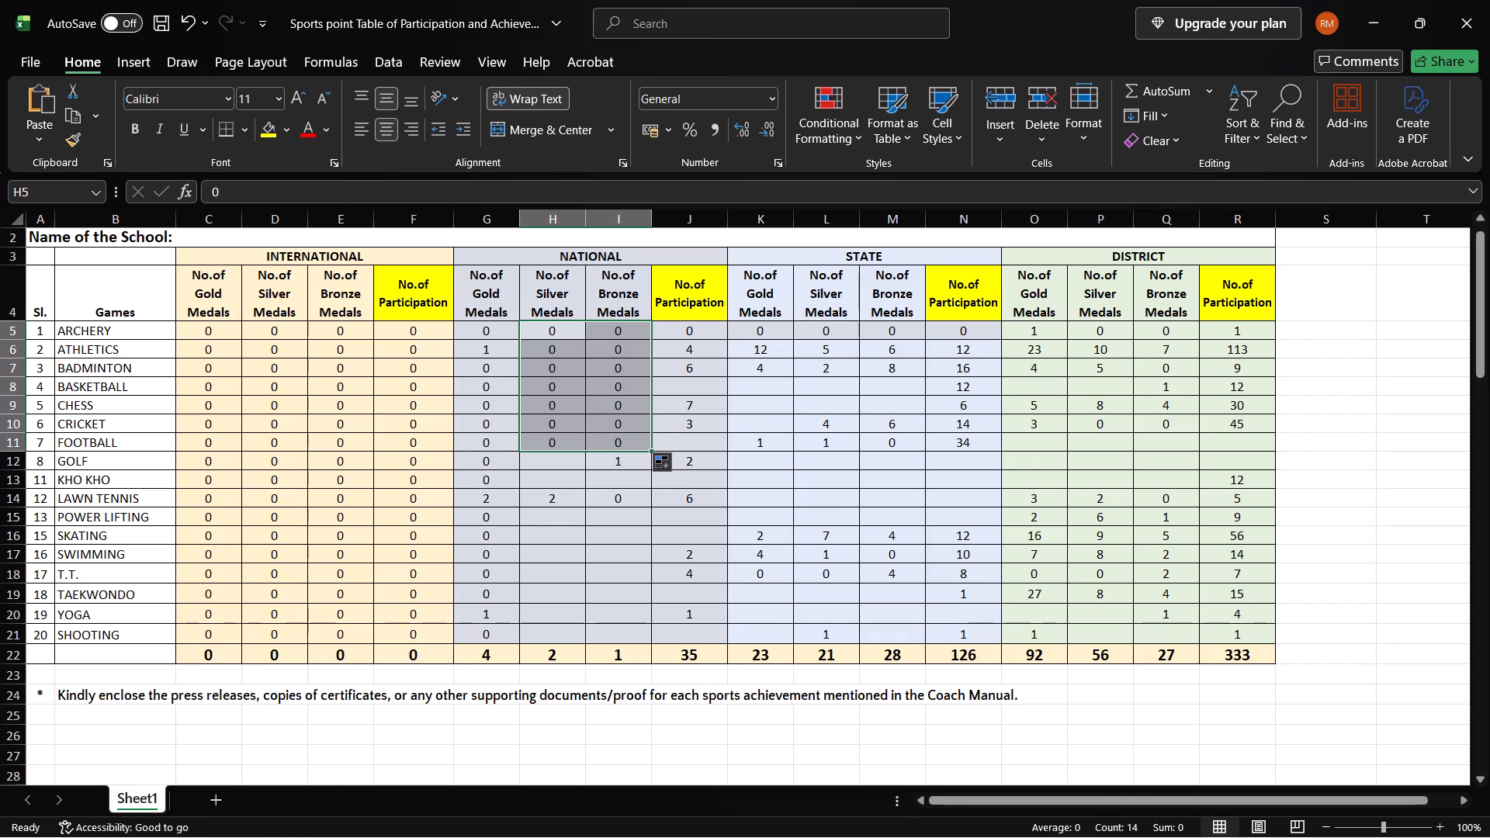
left_click_drag(558, 464, 563, 440)
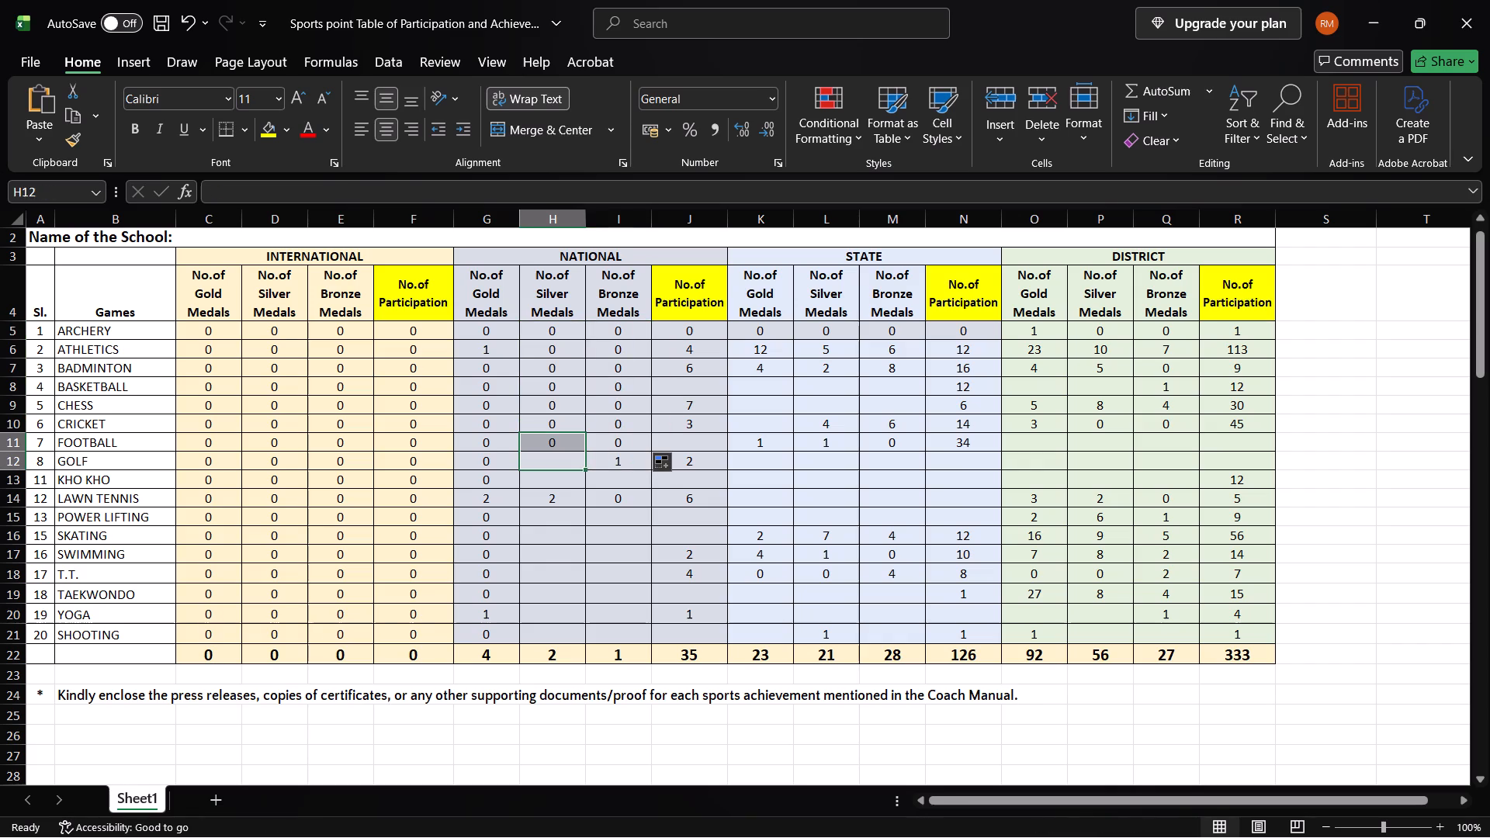
left_click(563, 440)
left_click_drag(584, 450, 580, 489)
Enter 0 for Power Lifting's national silver medals, fill it down to Shooting and across into the bronze column.
left_click(573, 518)
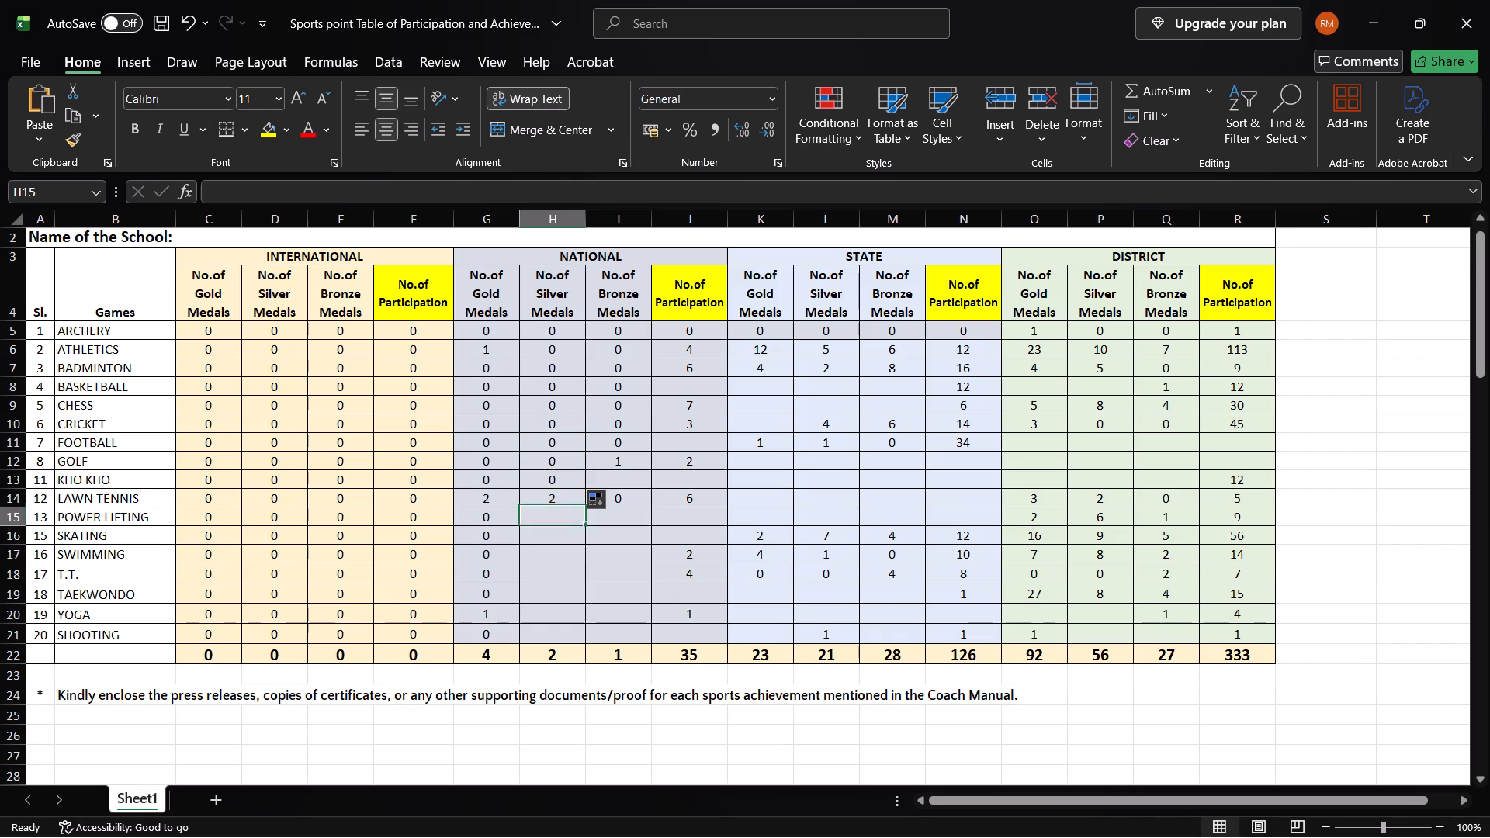
key("0")
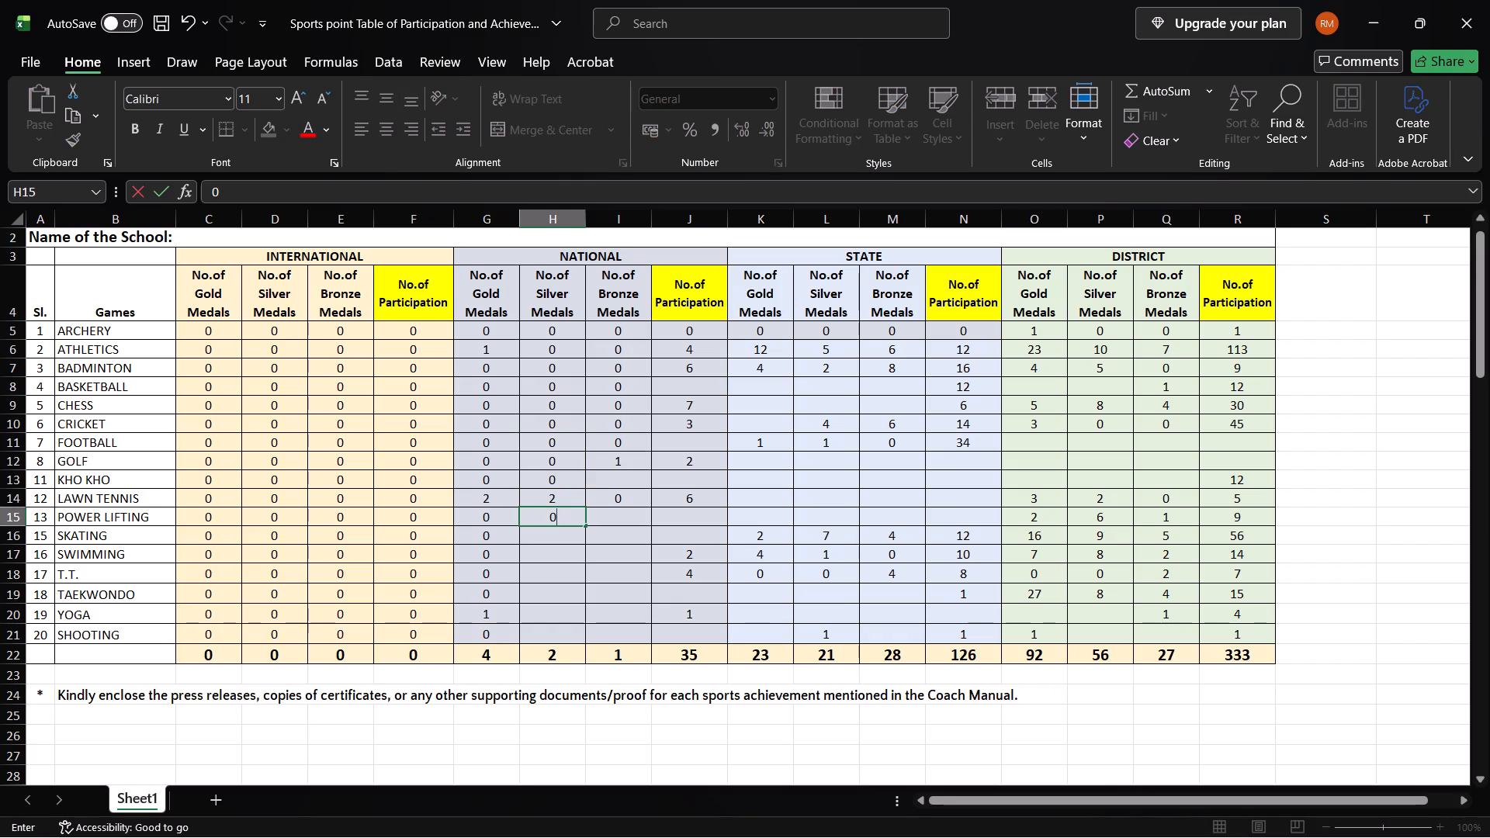
left_click_drag(584, 526, 579, 635)
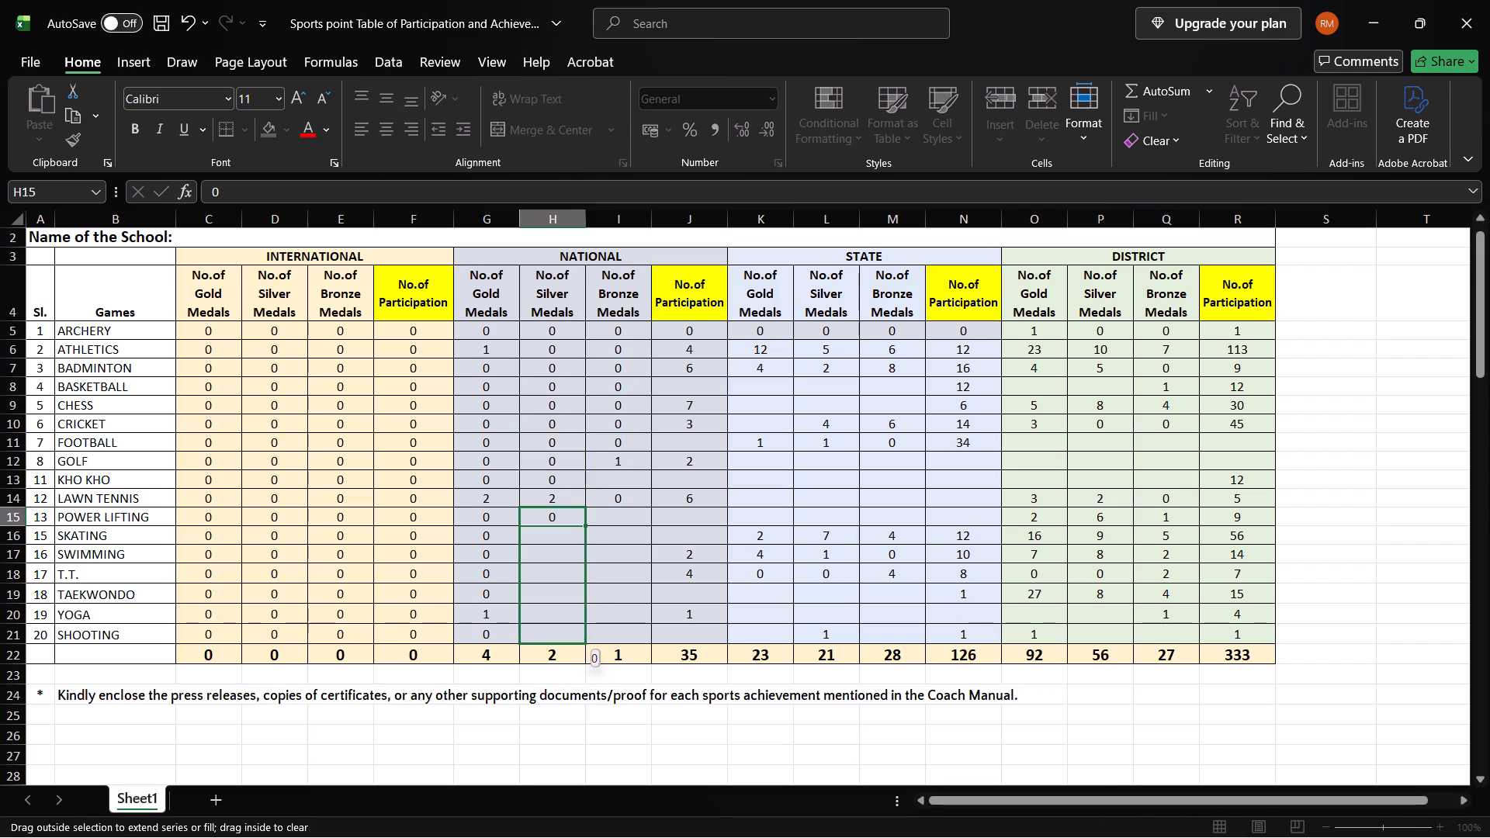
left_click_drag(579, 635, 578, 636)
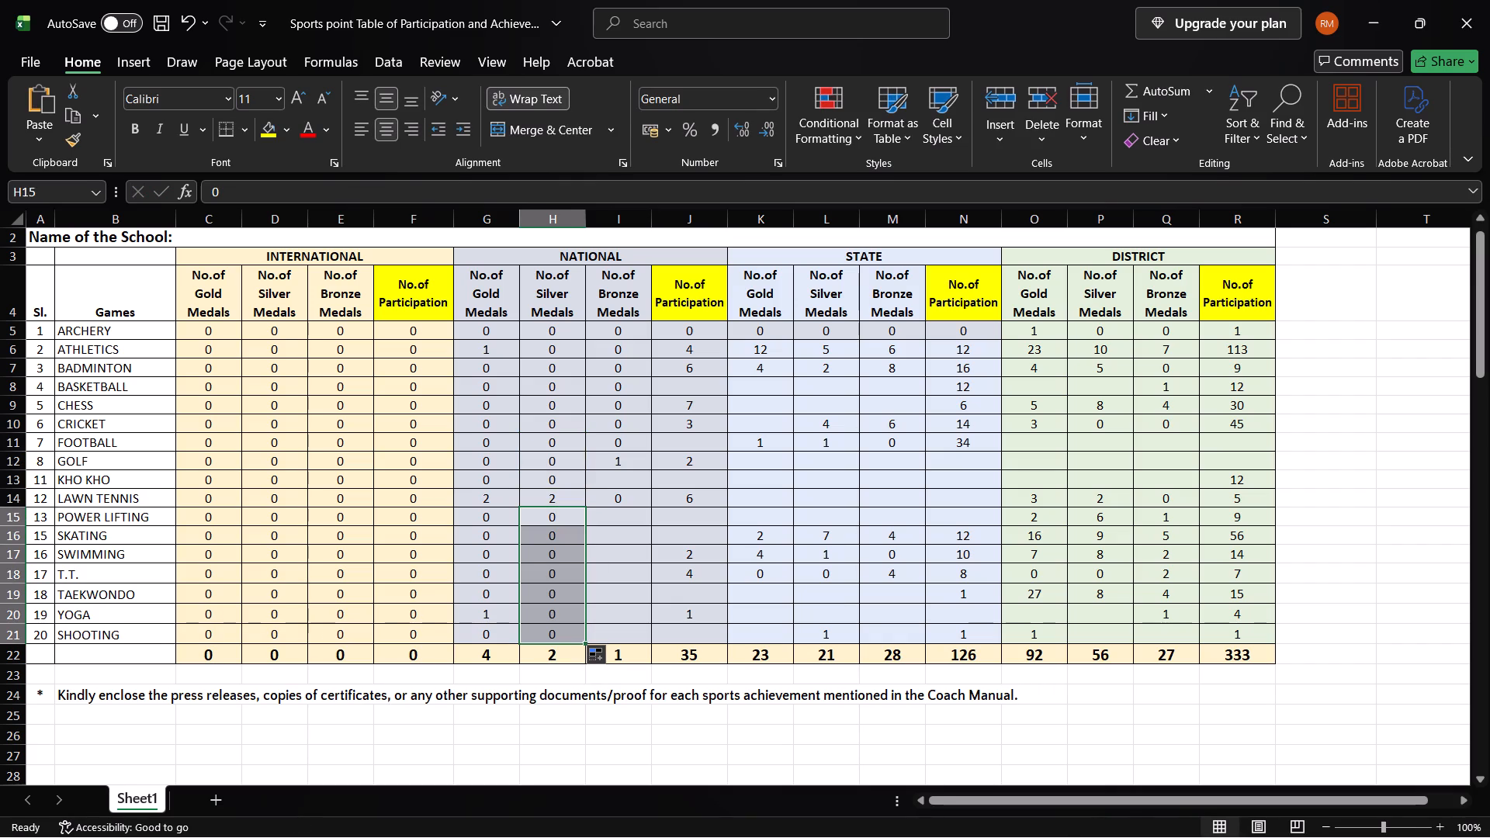
left_click_drag(585, 644, 643, 639)
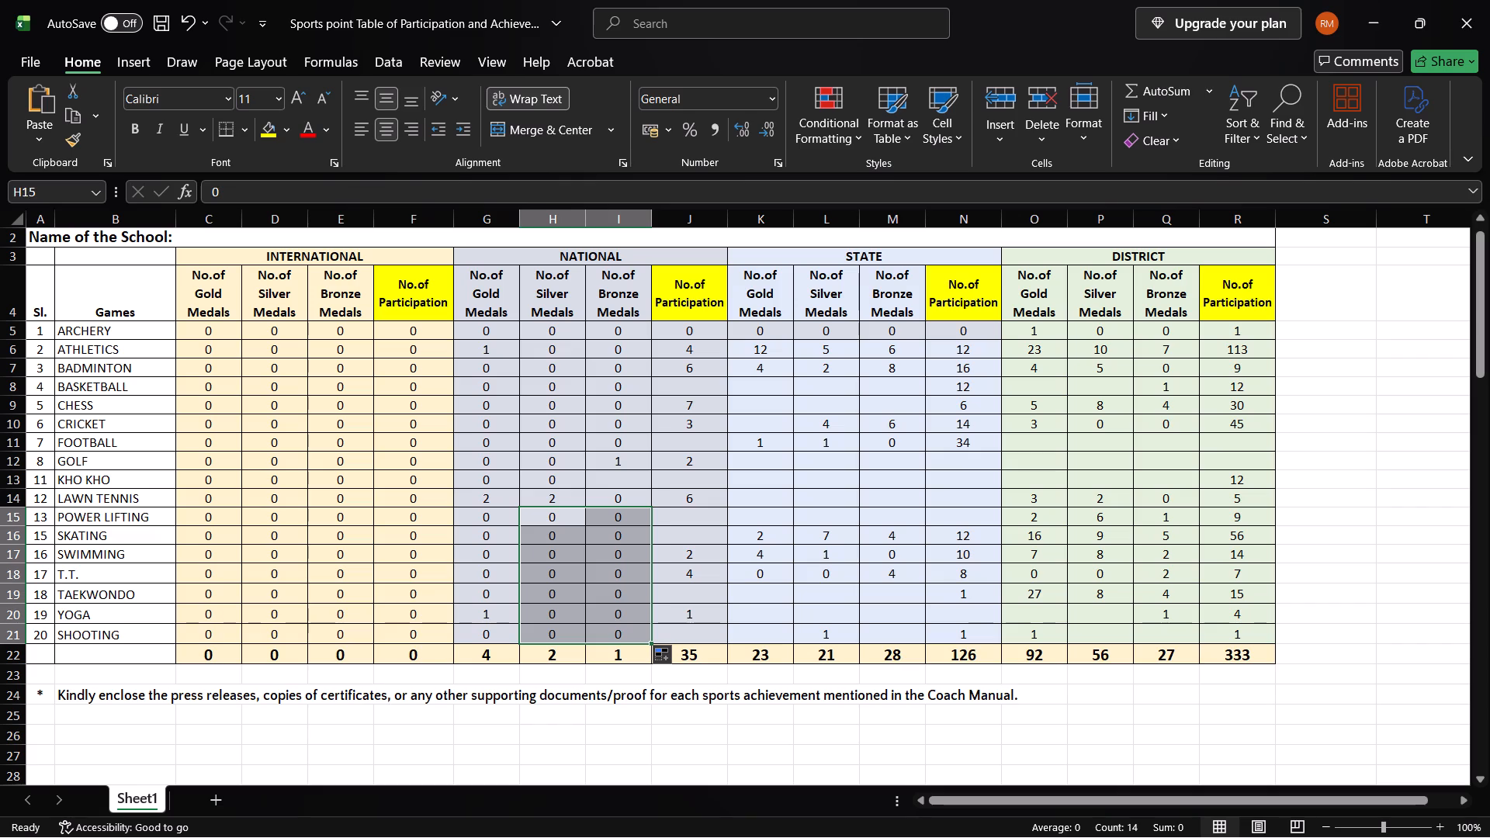
Enter 0 for Kho Kho's national bronze medals and fill it across the row to district bronze medals.
left_click(614, 482)
key("0")
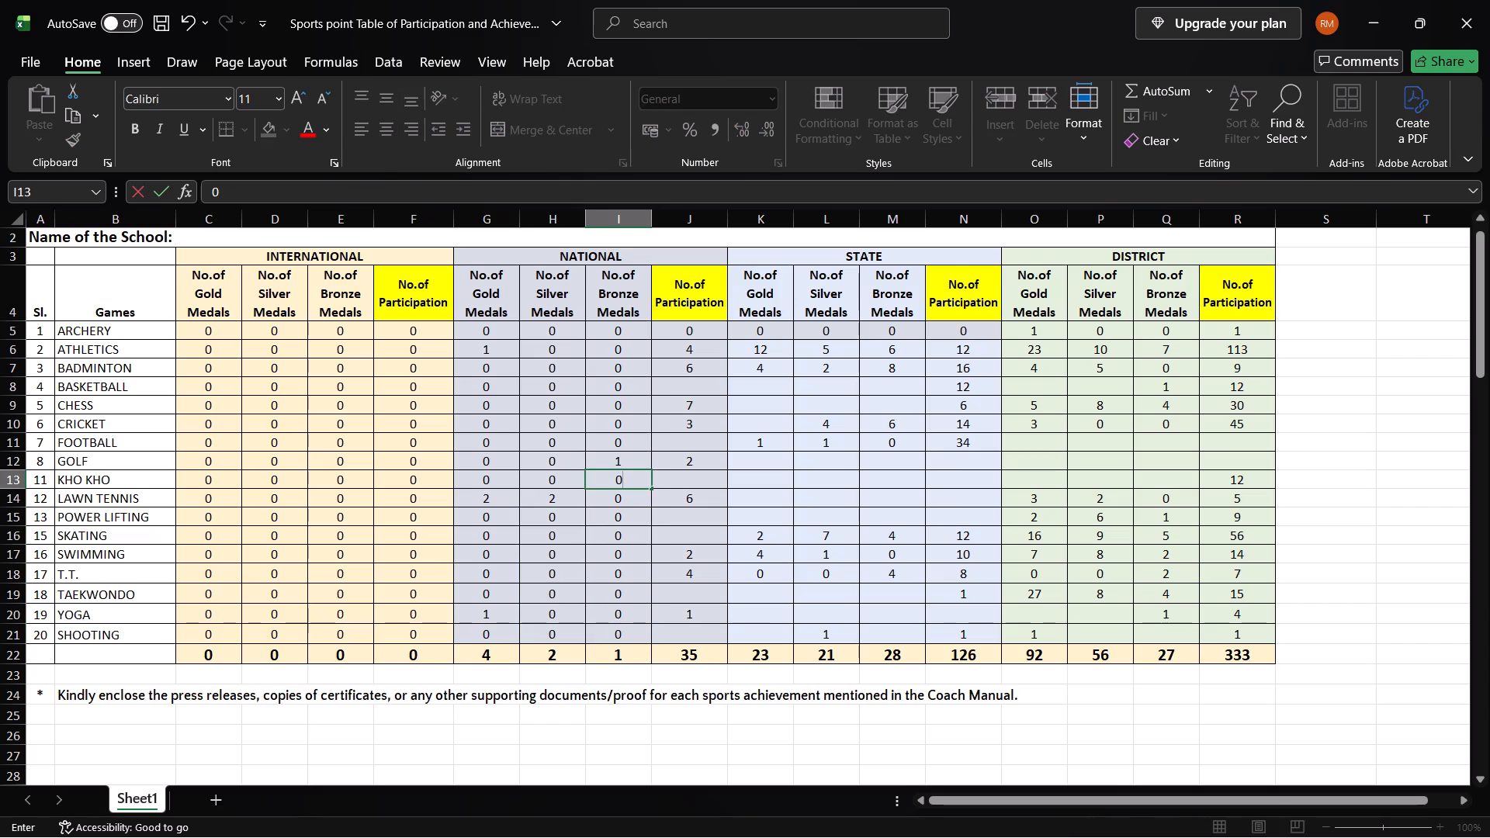
left_click_drag(653, 487, 1252, 483)
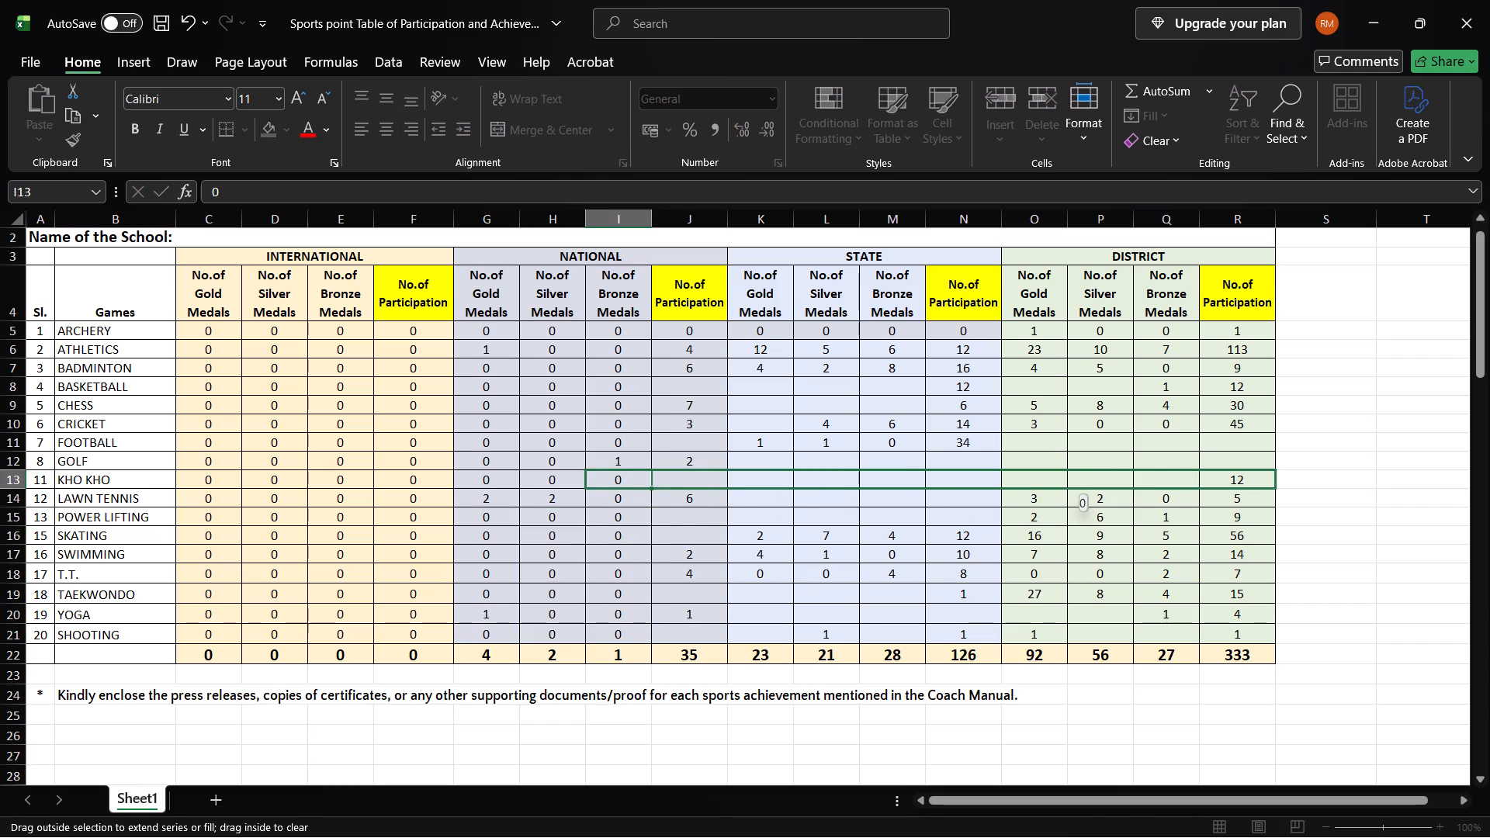
left_click_drag(1252, 483, 1172, 480)
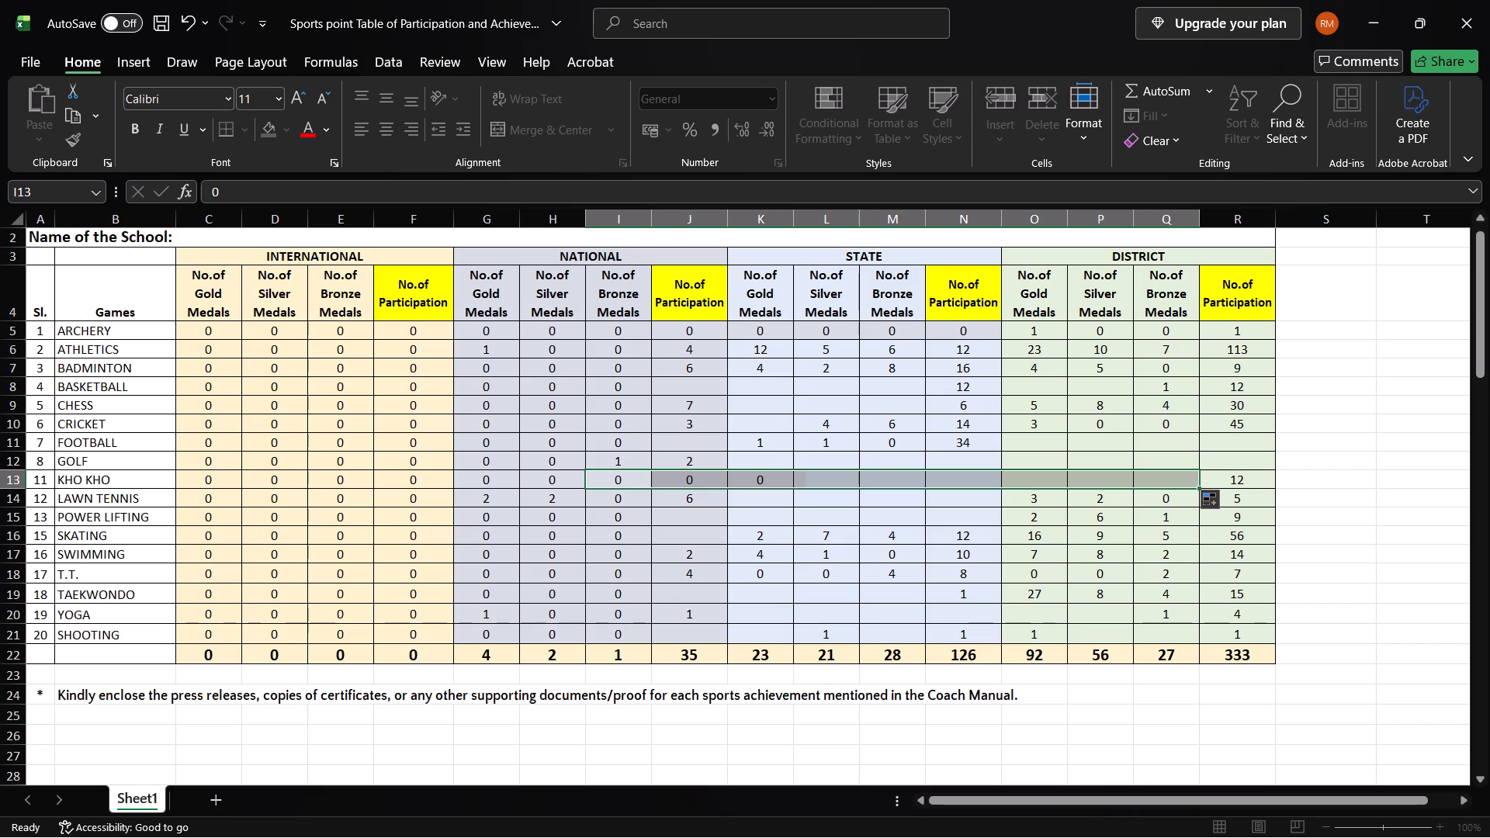
Enter 0 for the state gold, silver and bronze medals of Basketball and Chess, and for Cricket's state gold medals.
left_click(763, 385)
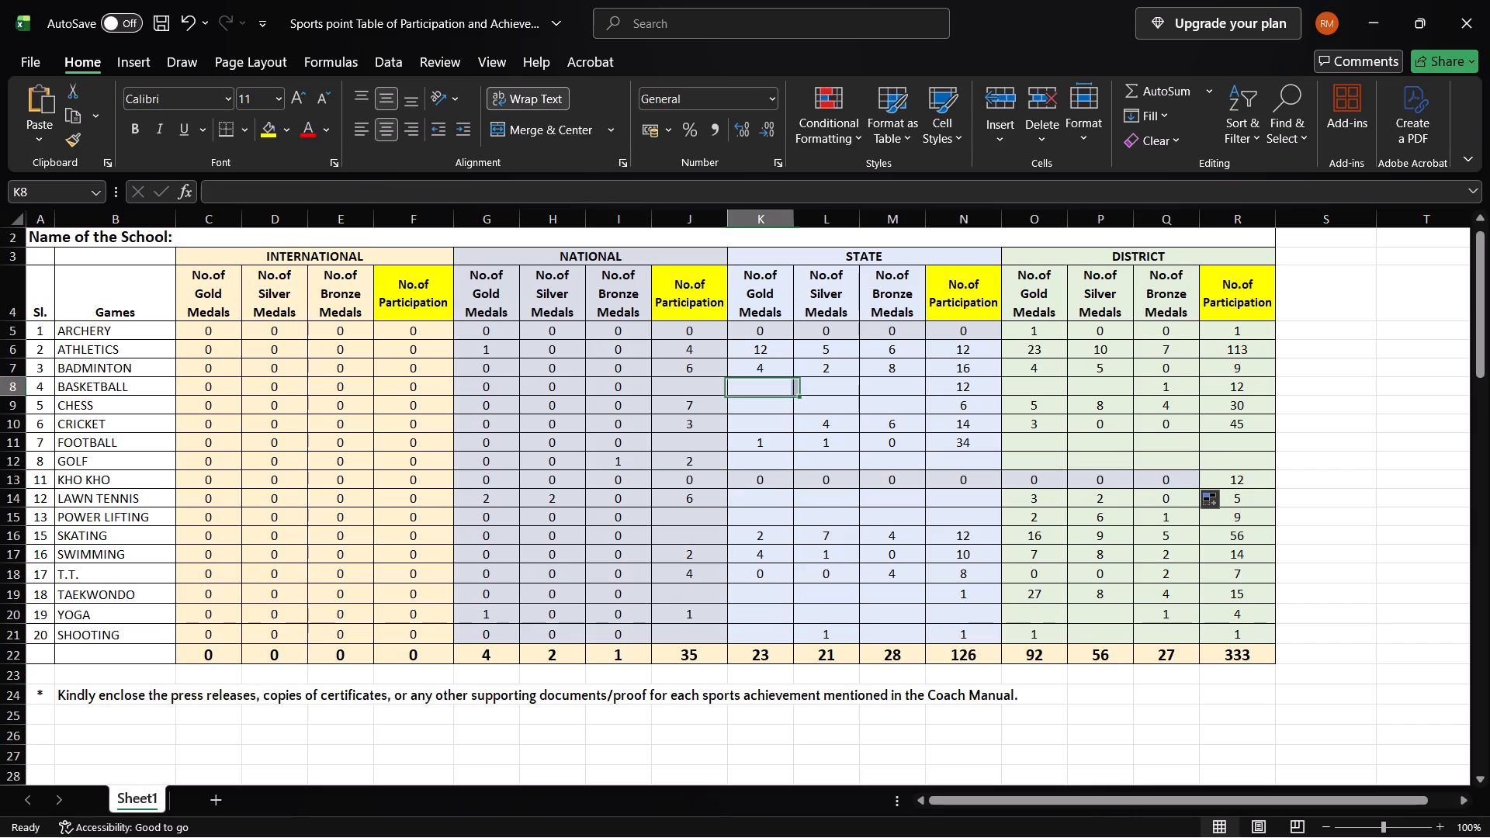
key("0")
key("Right")
key("0")
key("Right")
key("0")
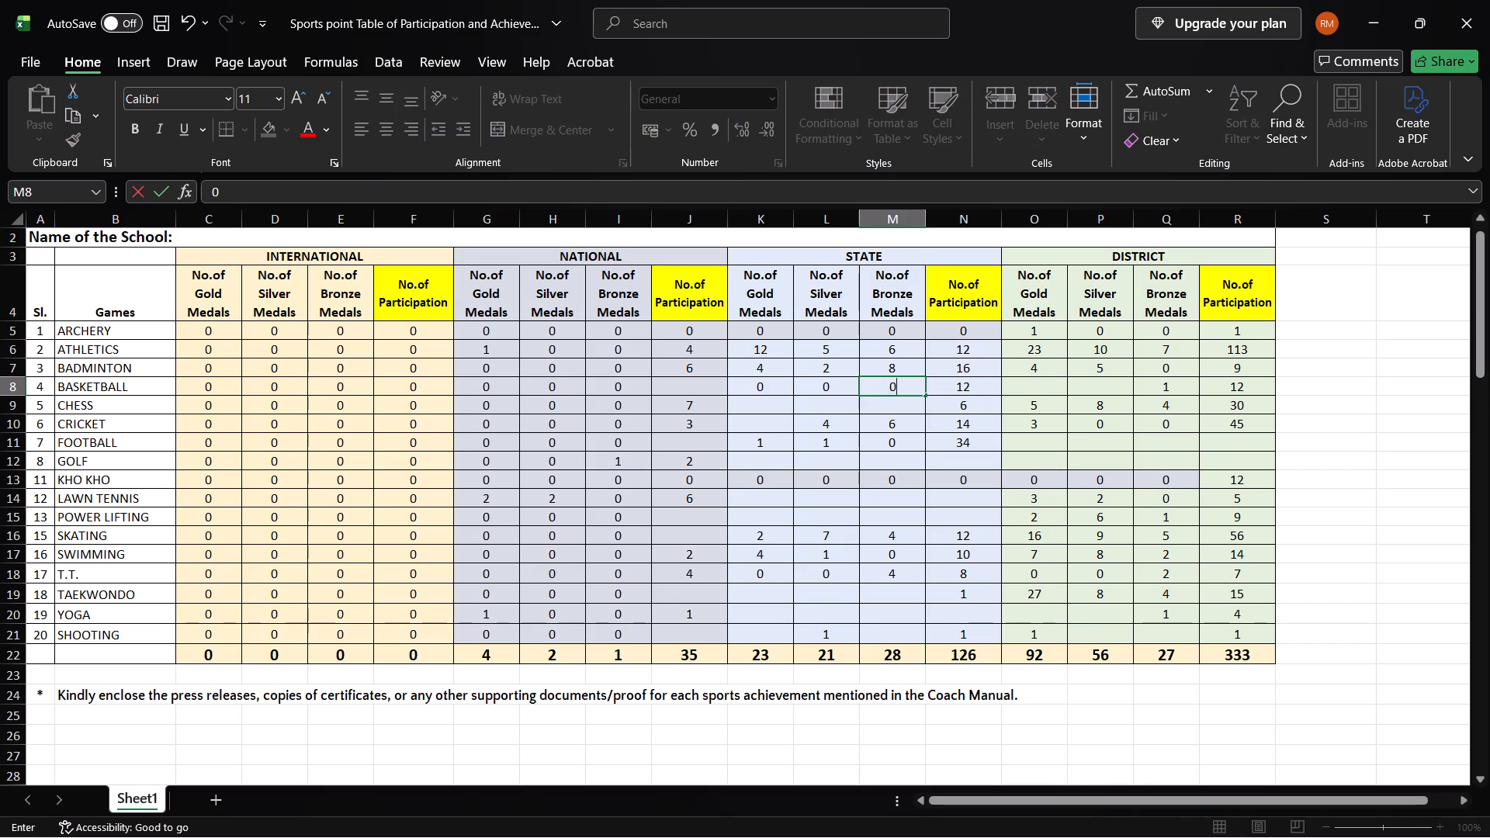
key("Down")
key("0")
key("Left")
key("0")
key("Left")
key("0")
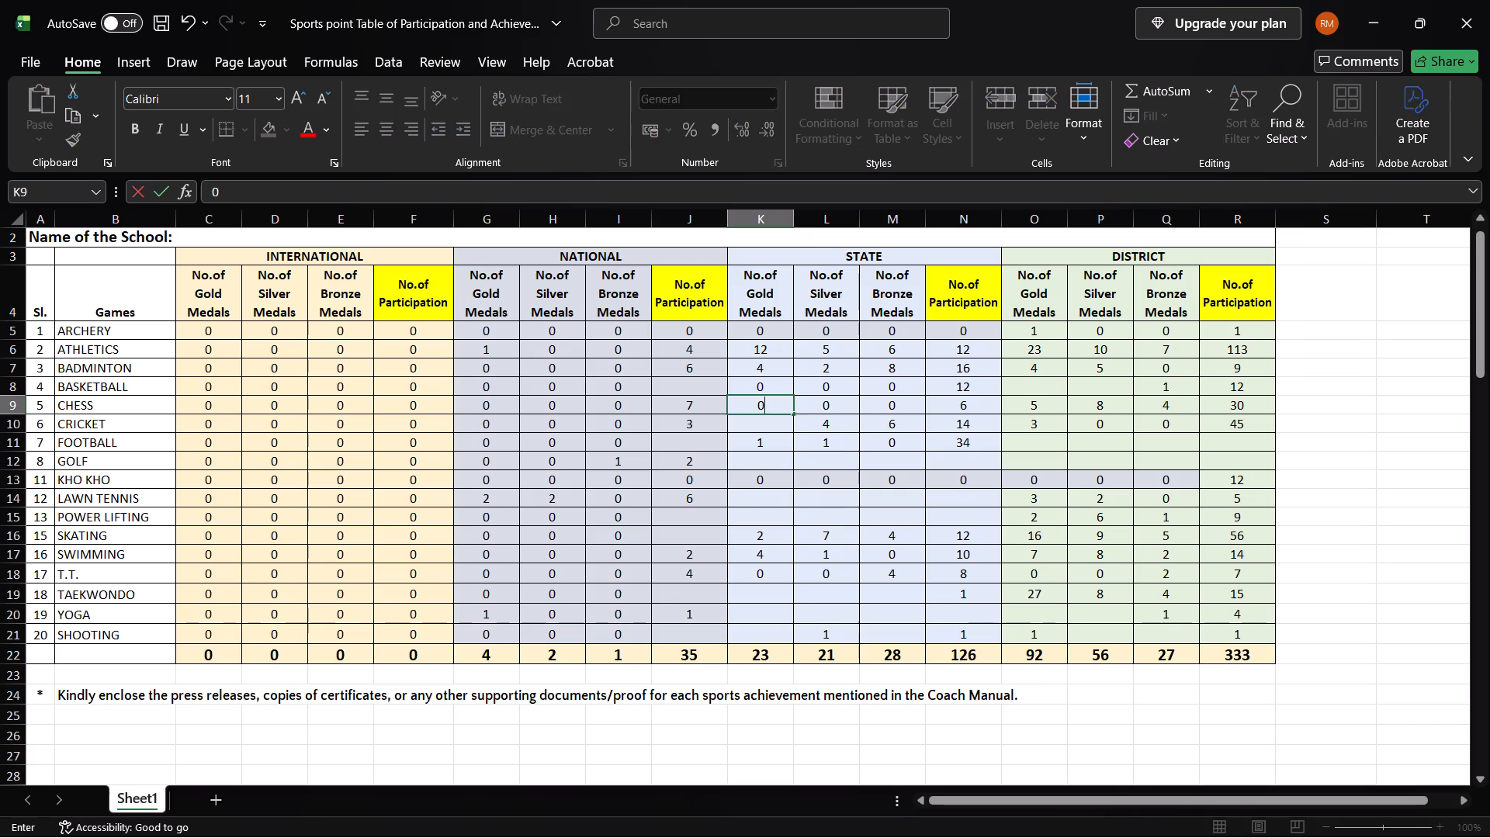
key("Down")
key("0")
Enter 0 for Golf's state gold medals and fill it across the row to district participation.
key("Down")
key("Down")
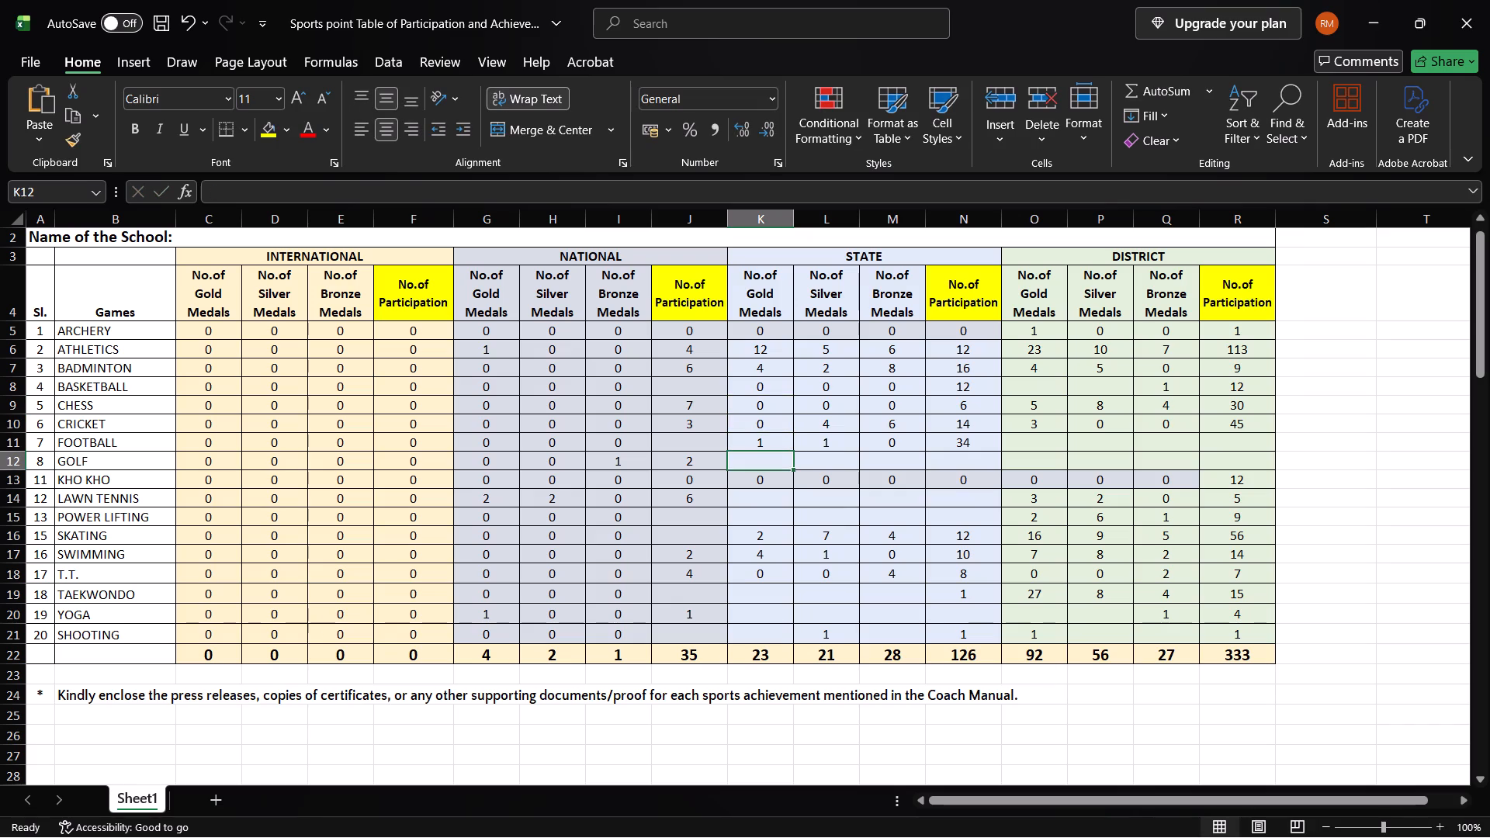
key("0")
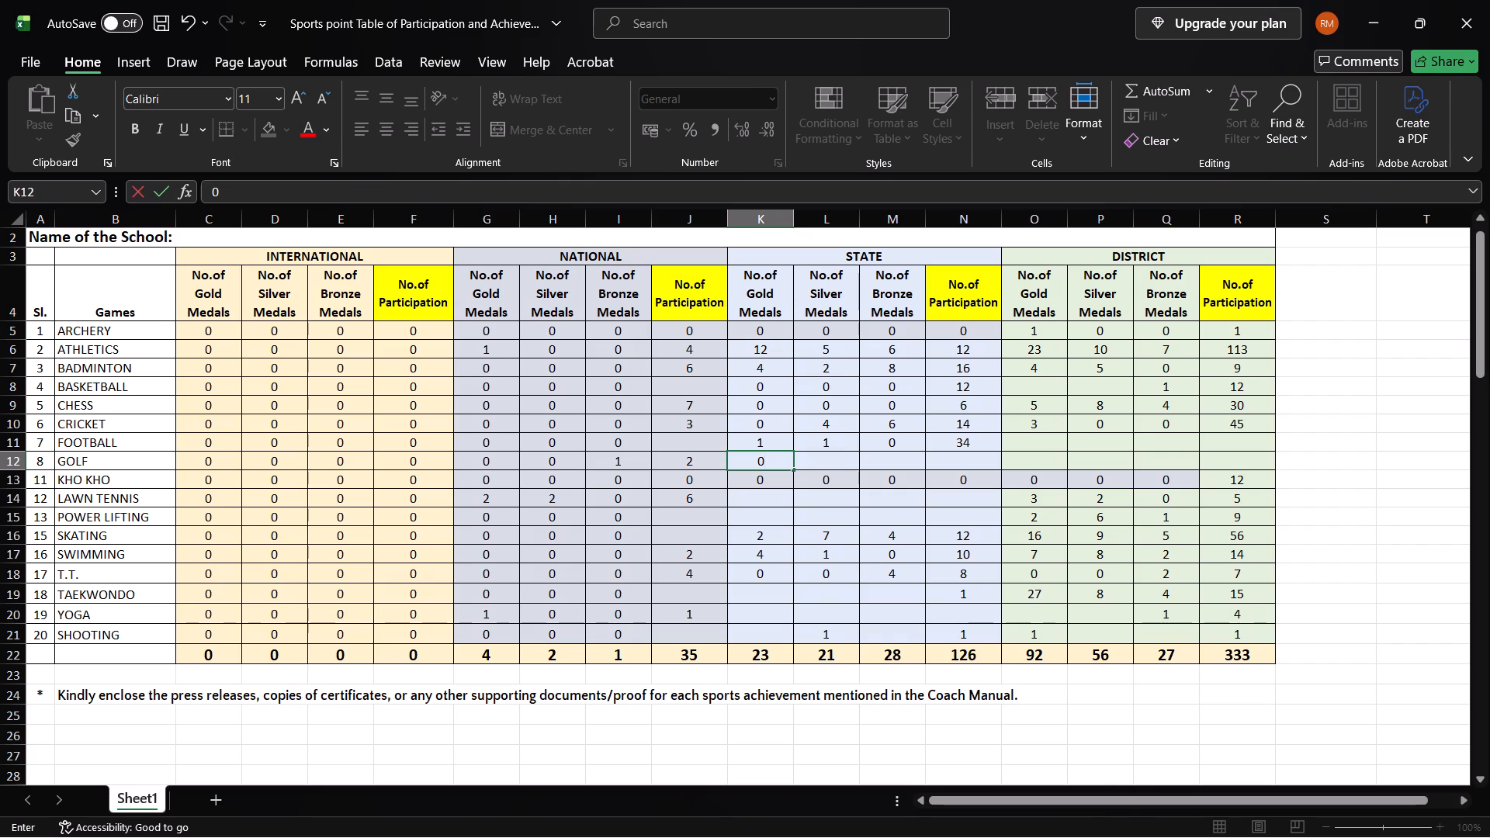
left_click_drag(794, 469, 1241, 465)
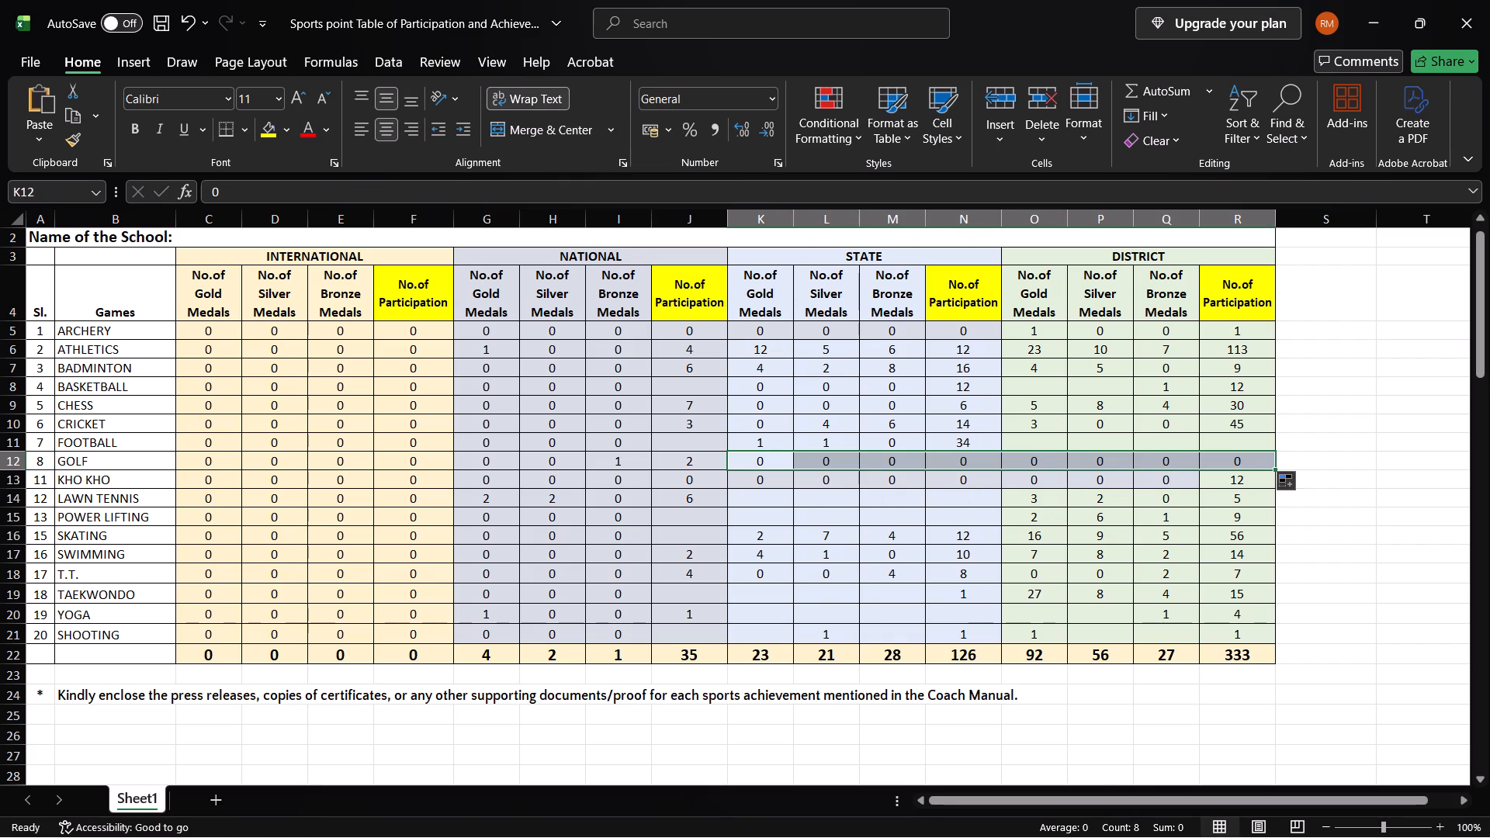
Enter 0 for Football's district gold, silver and bronze medals and district participation.
left_click(1038, 438)
key("0")
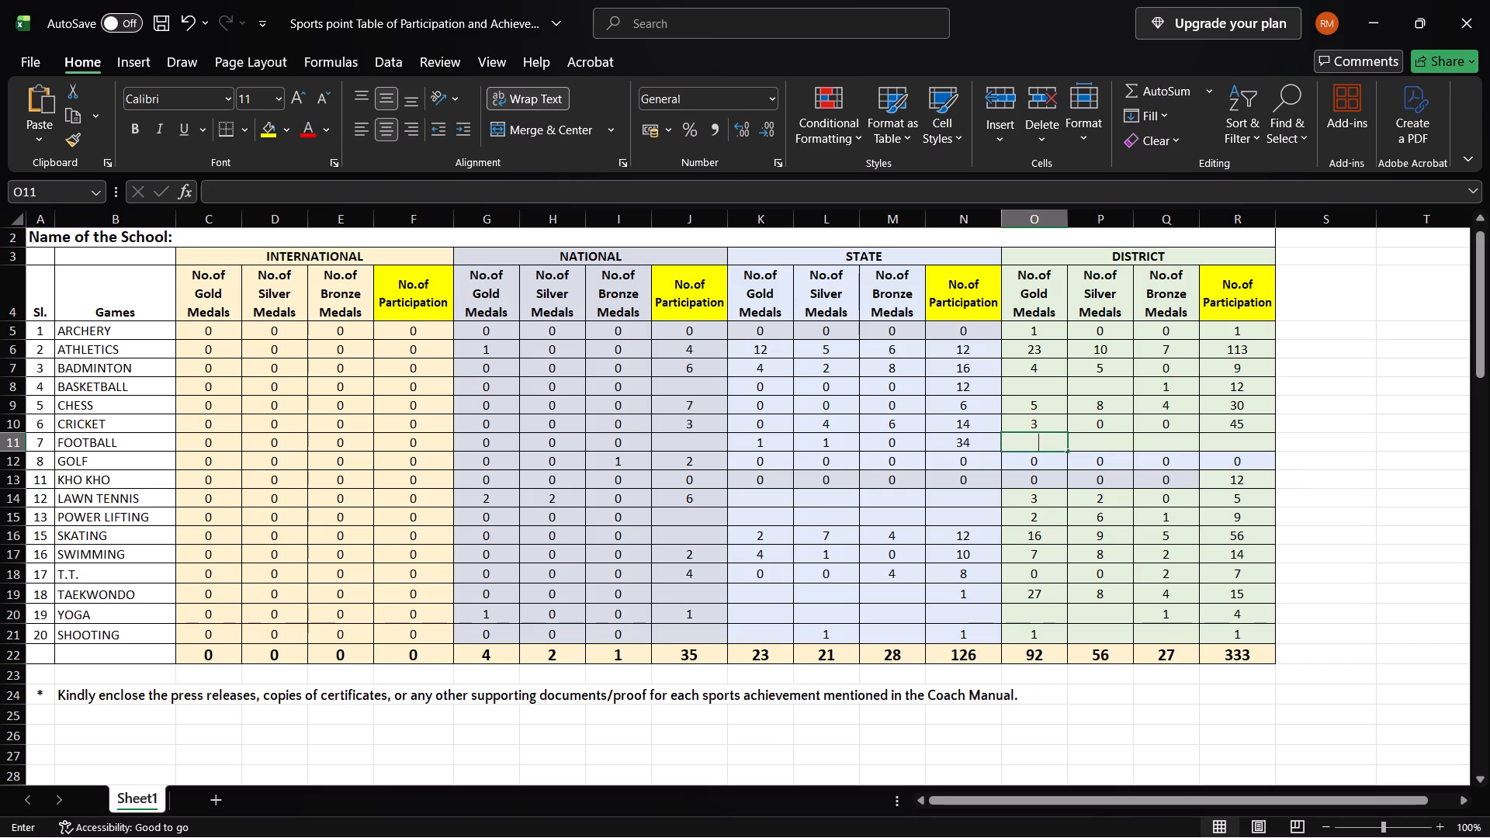
key("Right")
key("0")
key("Right")
key("0")
key("Right")
key("0")
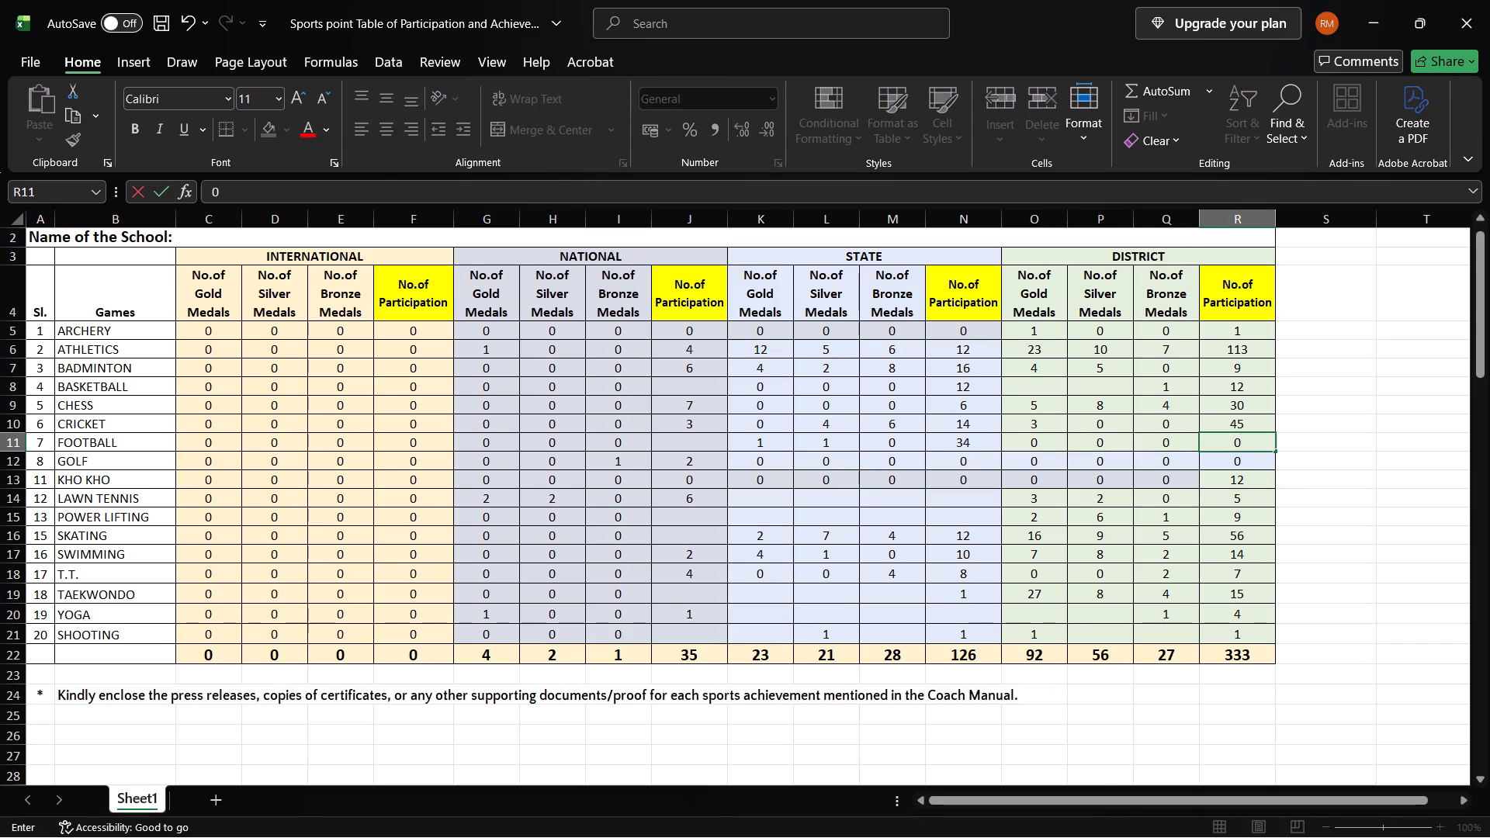
Enter 0 for Basketball's district silver and gold medals.
key("Up")
key("Up")
key("Up")
key("Left")
key("Left")
key("Left")
key("Right")
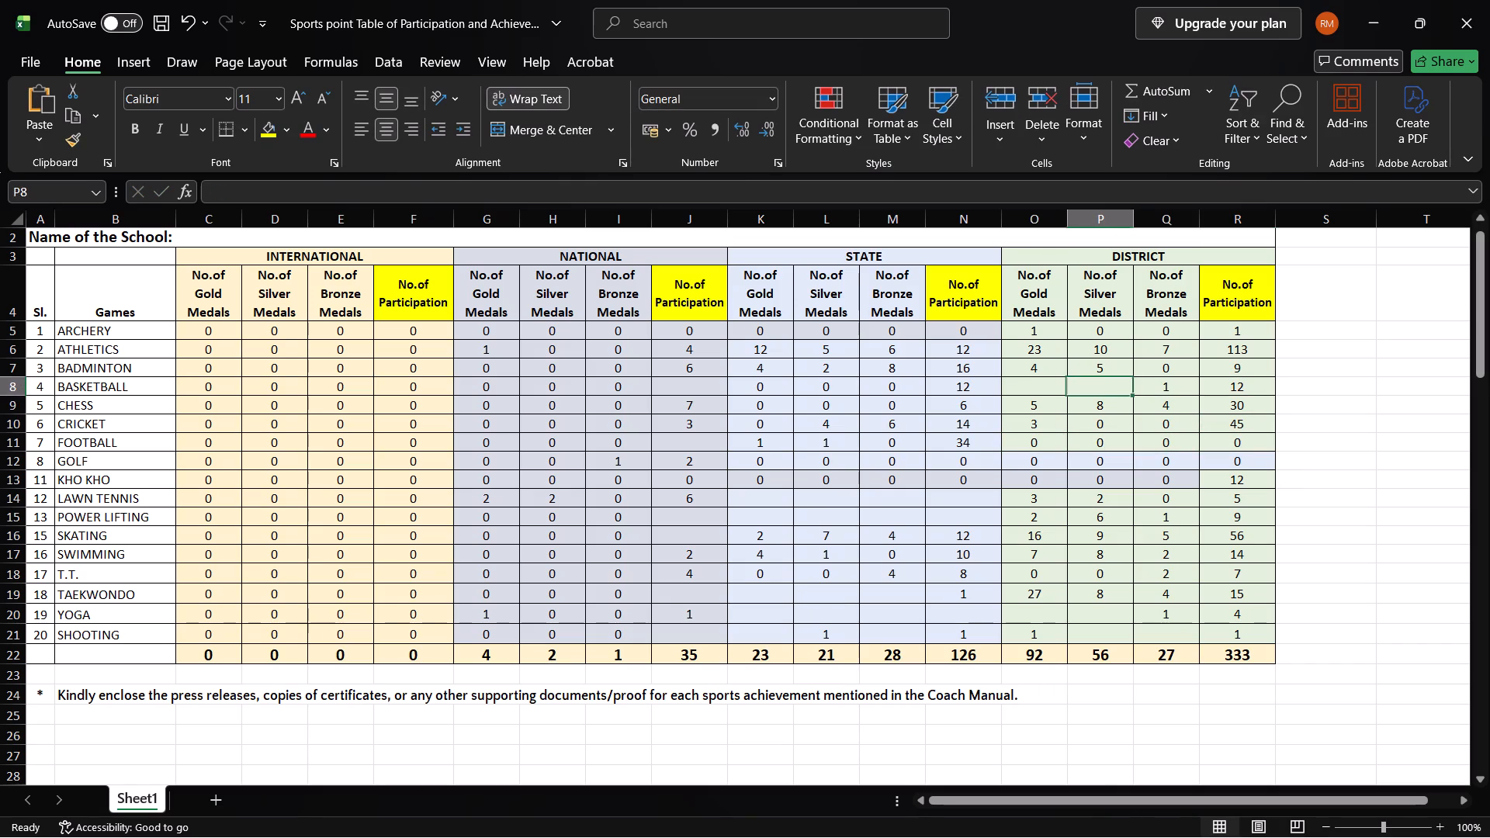
key("0")
key("Left")
key("0")
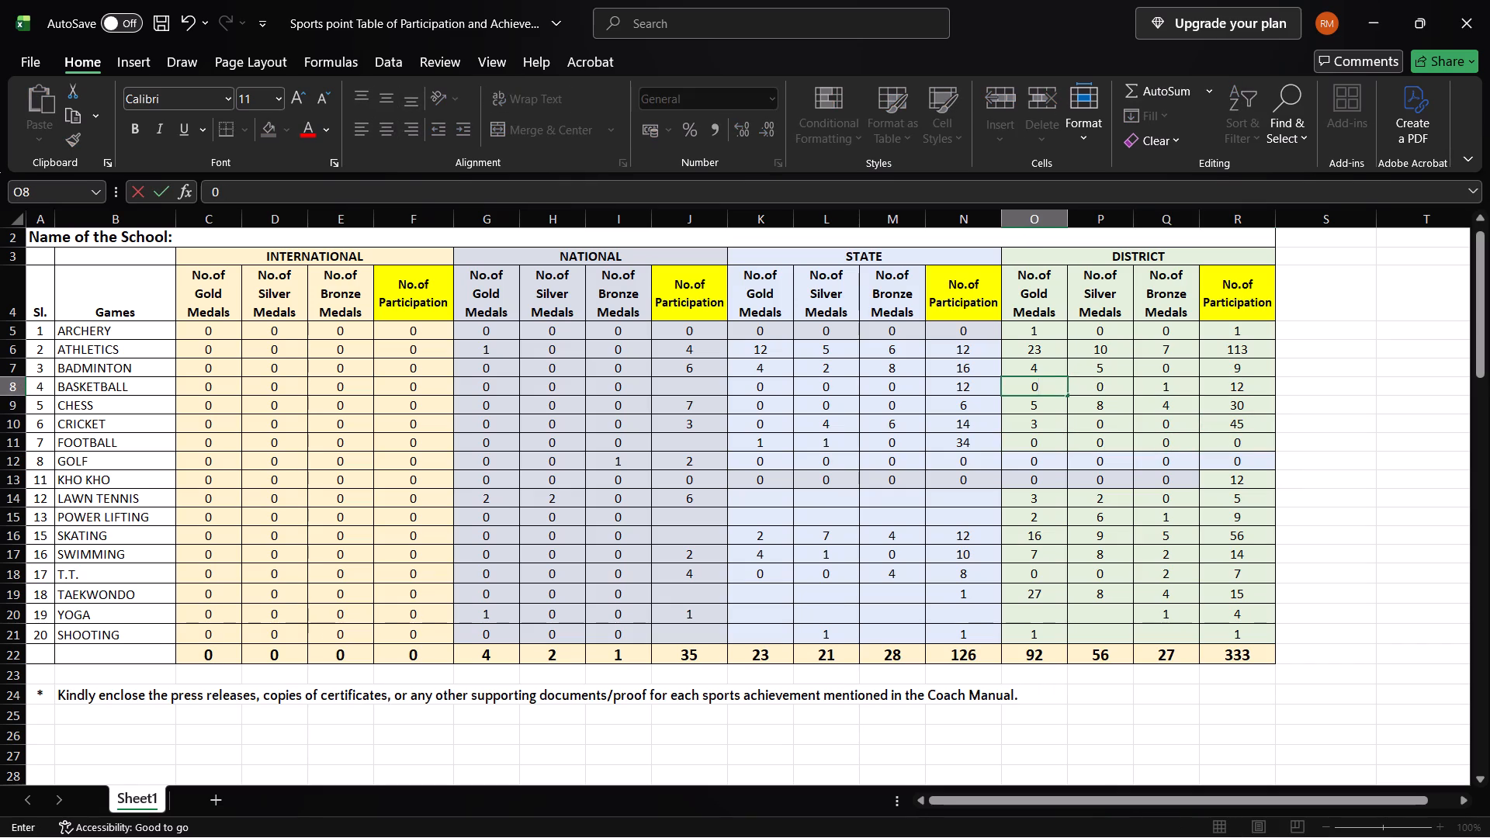
Fill Kho Kho's state zeros, gold medals through participation, down to Lawn Tennis and Power Lifting.
key("Down")
key("Down")
key("Down")
key("Down")
key("Down")
key("Left")
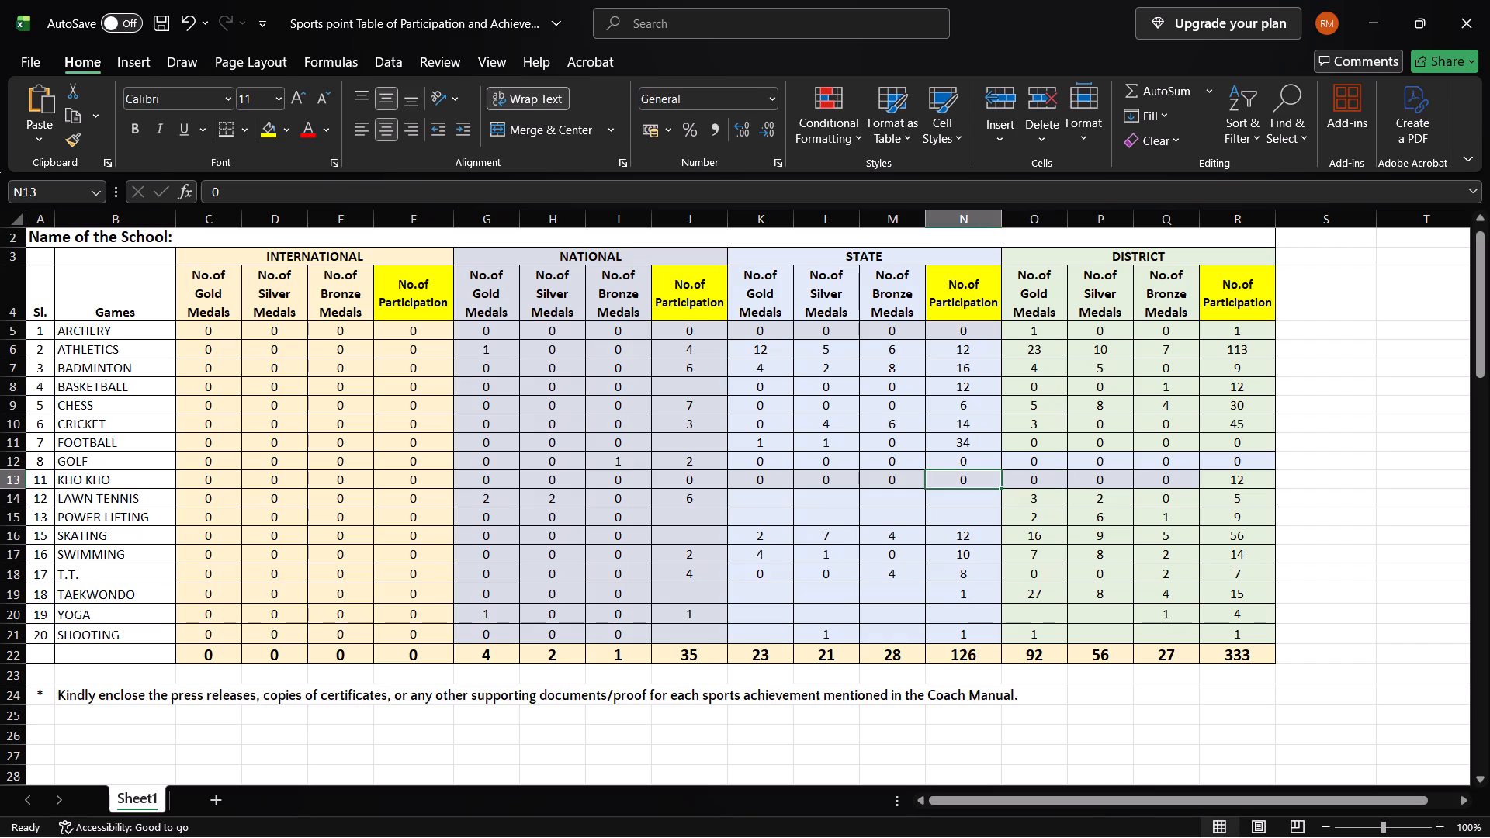
left_click_drag(770, 479, 912, 475)
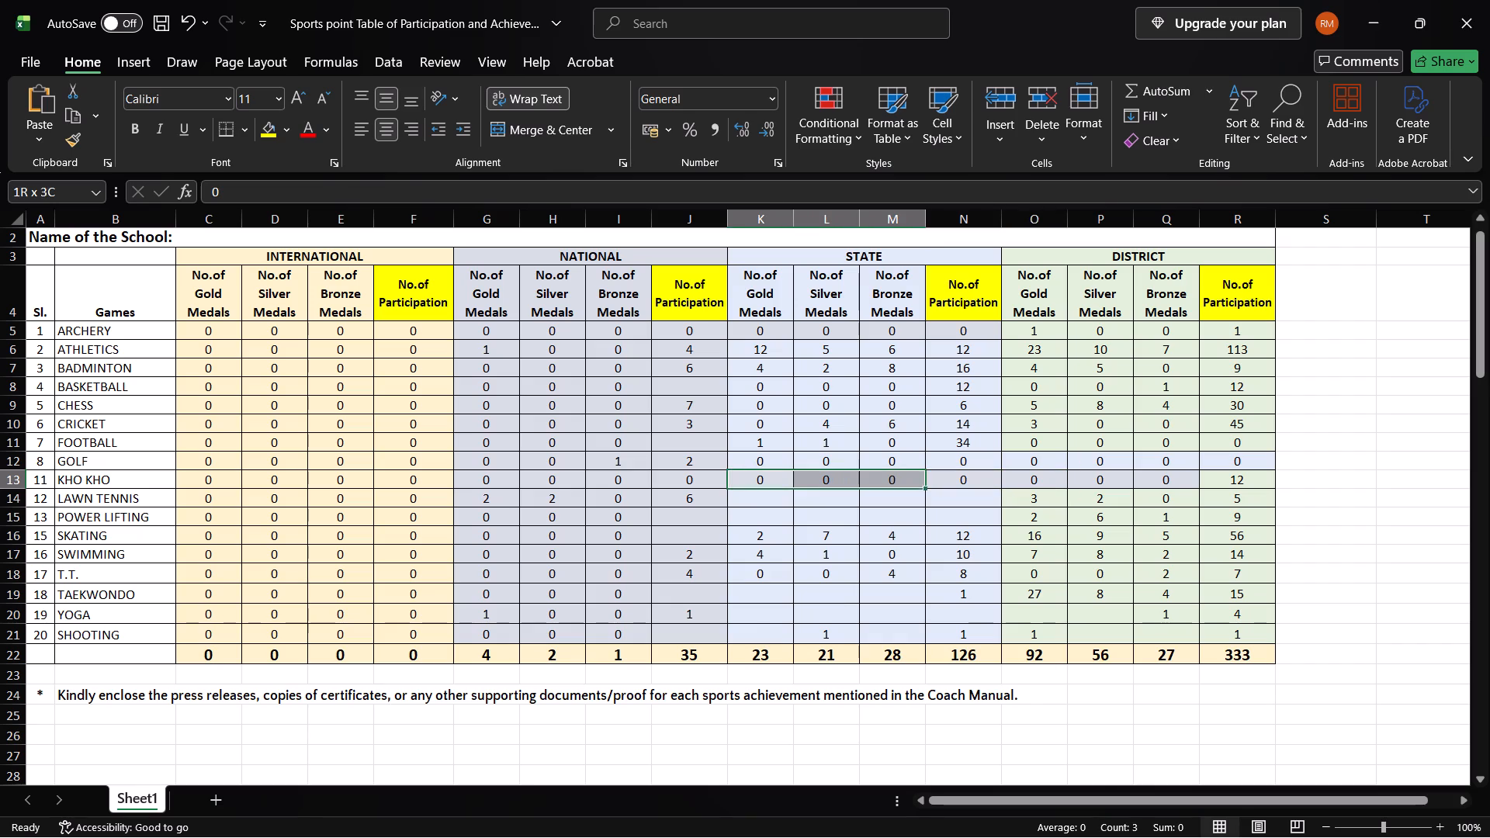
left_click_drag(912, 475, 948, 475)
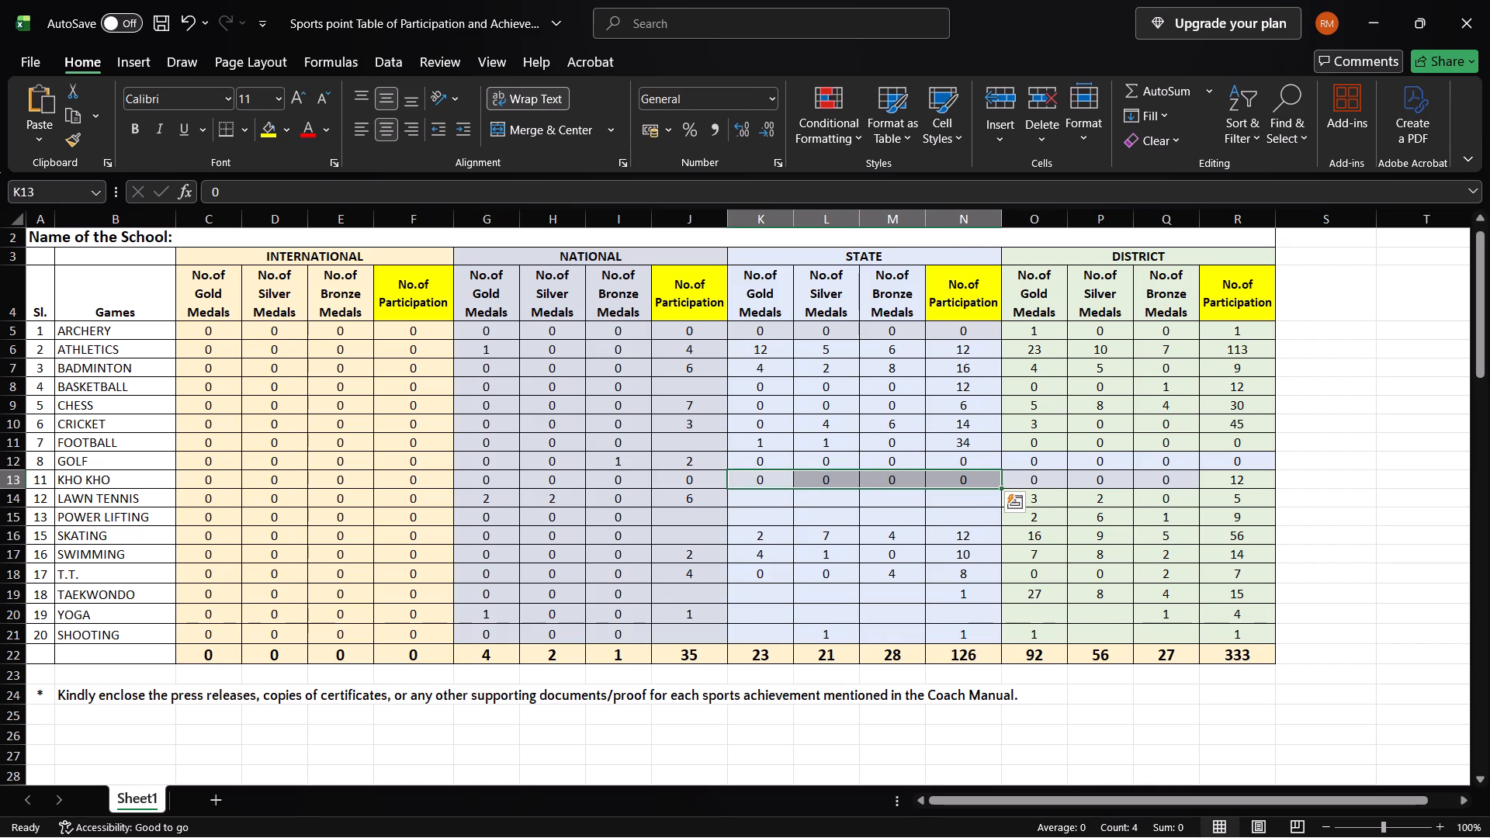
left_click_drag(1000, 489, 991, 525)
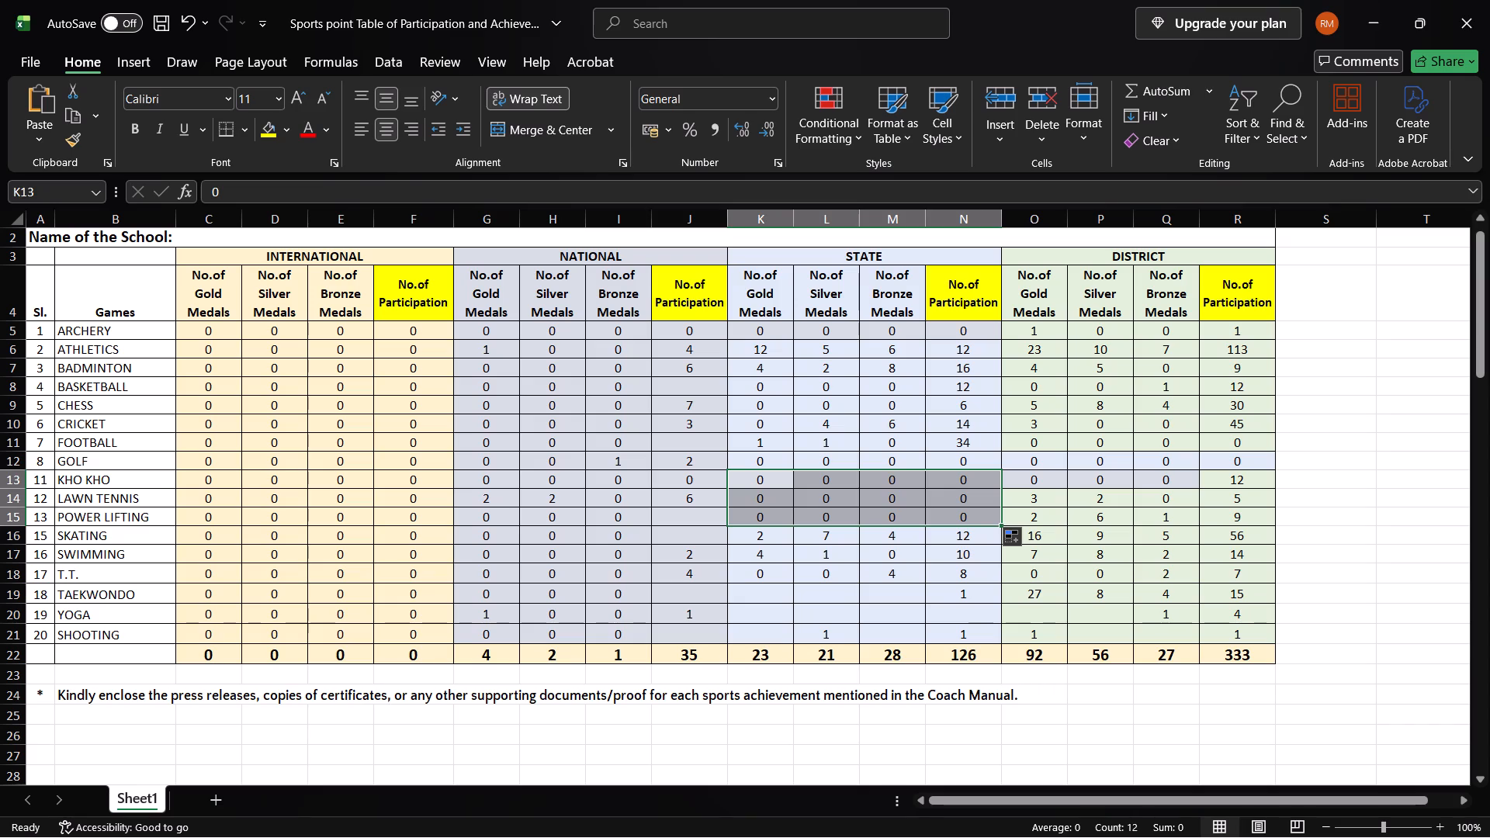
Enter 0 for the national participation of Power Lifting, Skating, Taekwondo and Shooting.
left_click(681, 516)
key("0")
key("Down")
key("0")
key("Down")
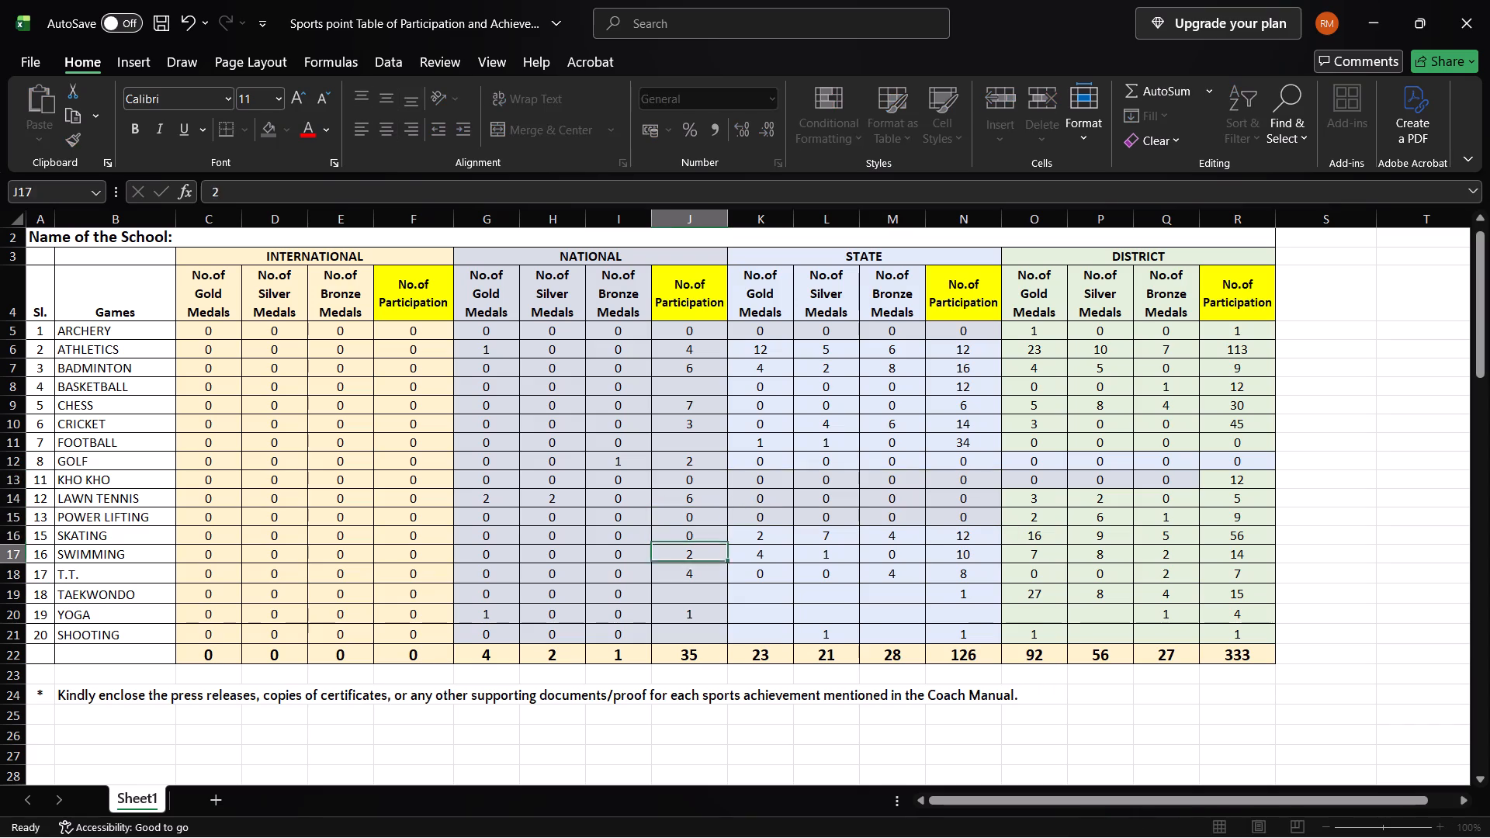
key("Down")
key("Down")
key("0")
key("Down")
key("Down")
key("0")
key("Right")
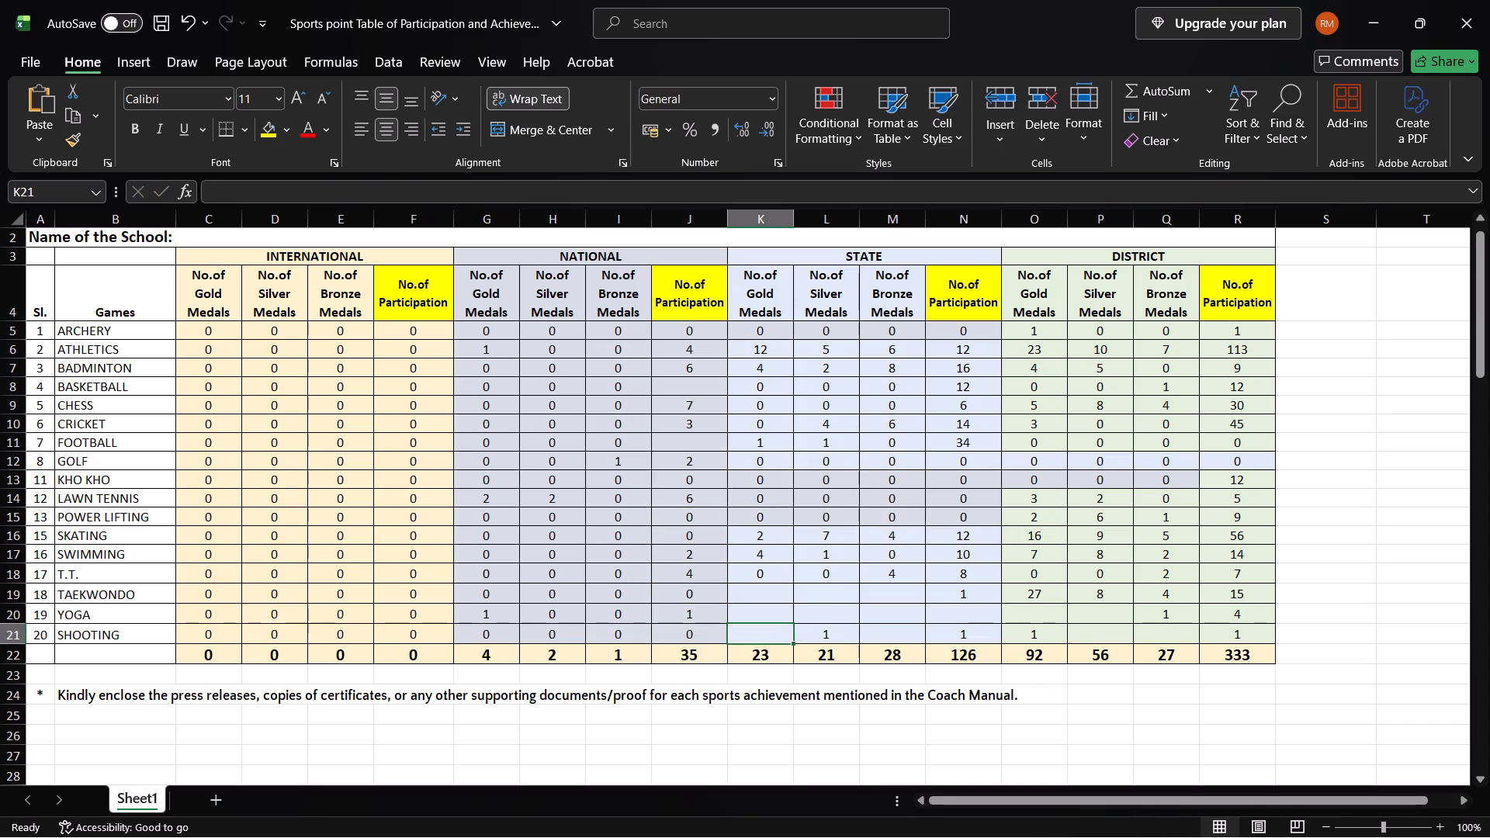
Enter 0 for the state gold medals of Shooting, Yoga and Taekwondo.
key("0")
key("Up")
key("0")
key("Up")
key("0")
key("Right")
Enter 0 for the state silver and bronze medals of Taekwondo and Yoga, and for Shooting's state bronze medals.
key("0")
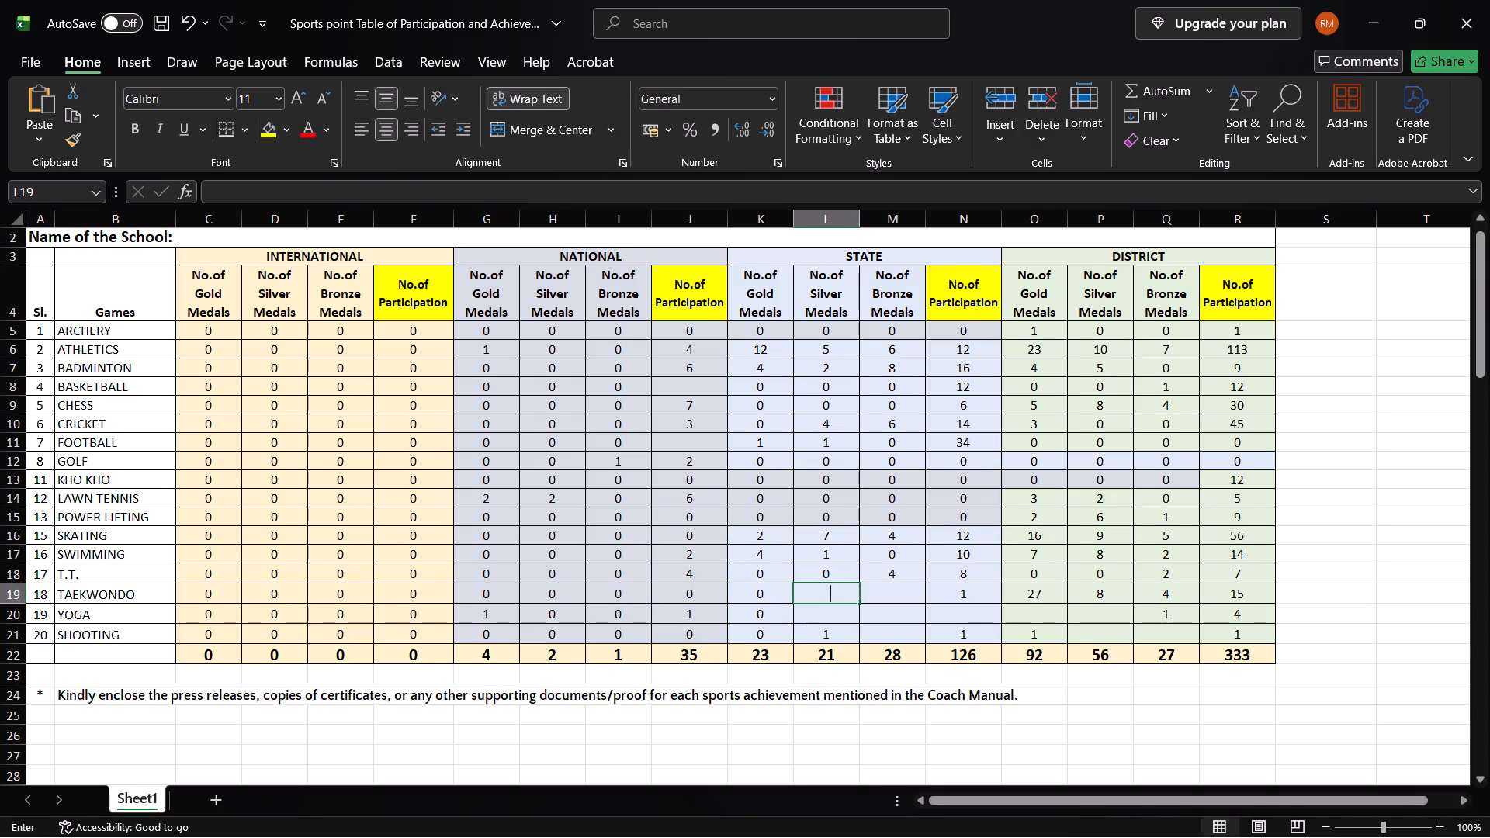
key("Down")
key("0")
key("Right")
key("0")
key("Up")
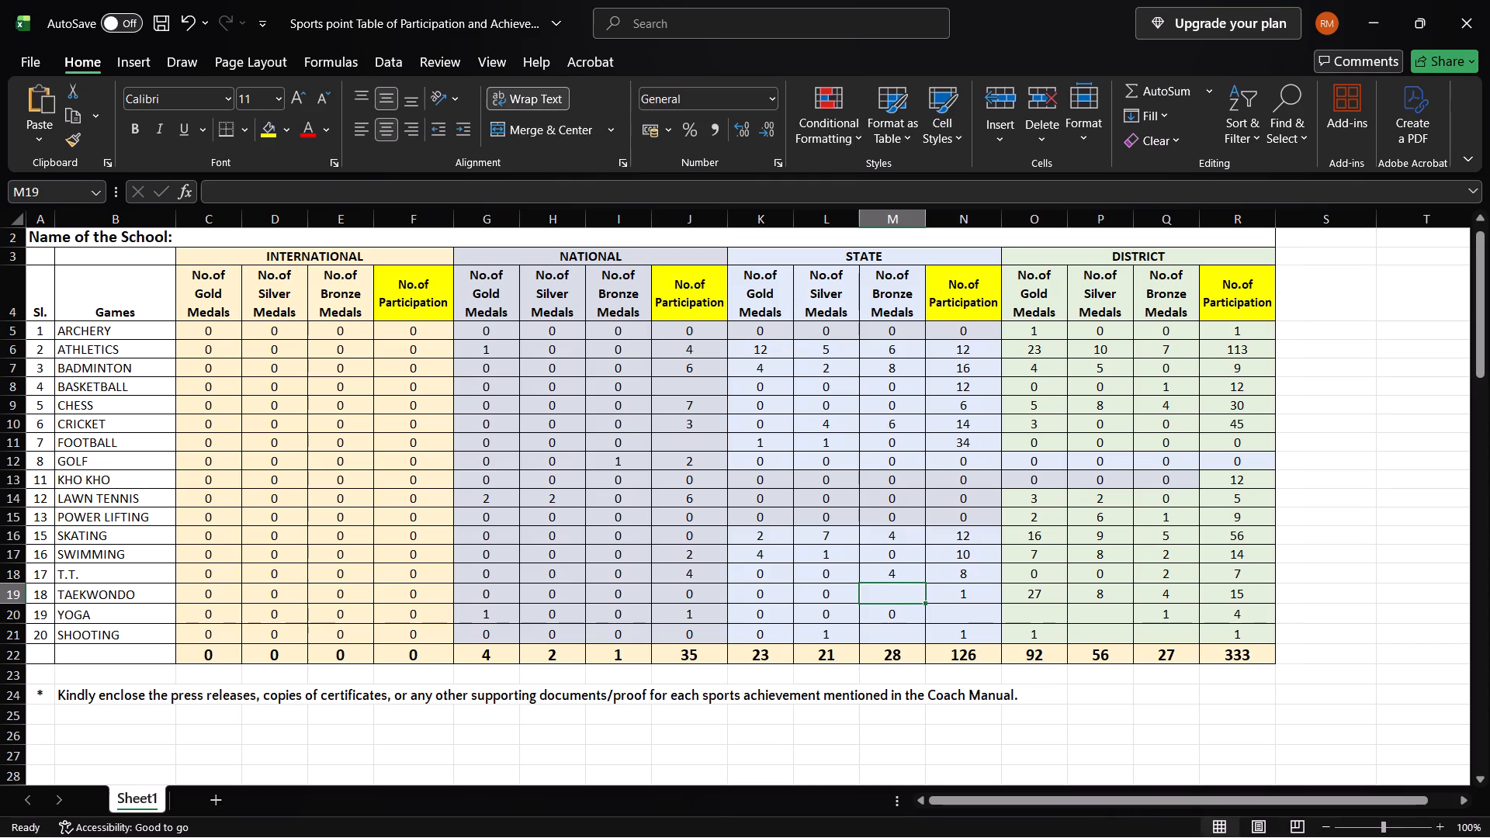
key("0")
key("Down")
key("Down")
key("0")
key("Up")
key("Up")
key("Up")
key("Up")
key("Up")
key("Up")
key("Up")
key("Up")
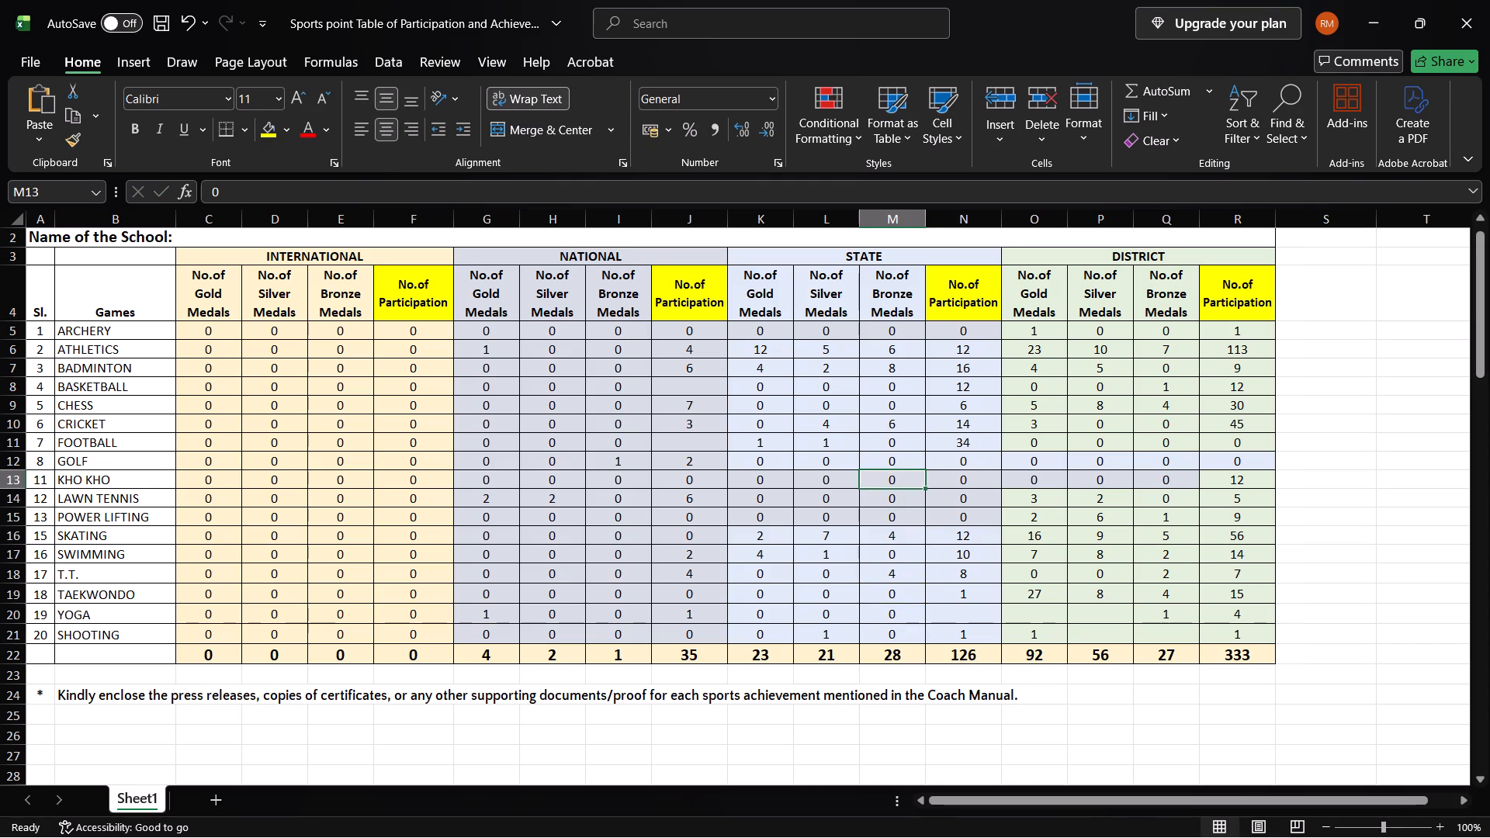
Enter 0 for Yoga's state participation and district gold and silver medals, and for Shooting's district silver and bronze medals.
left_click(977, 610)
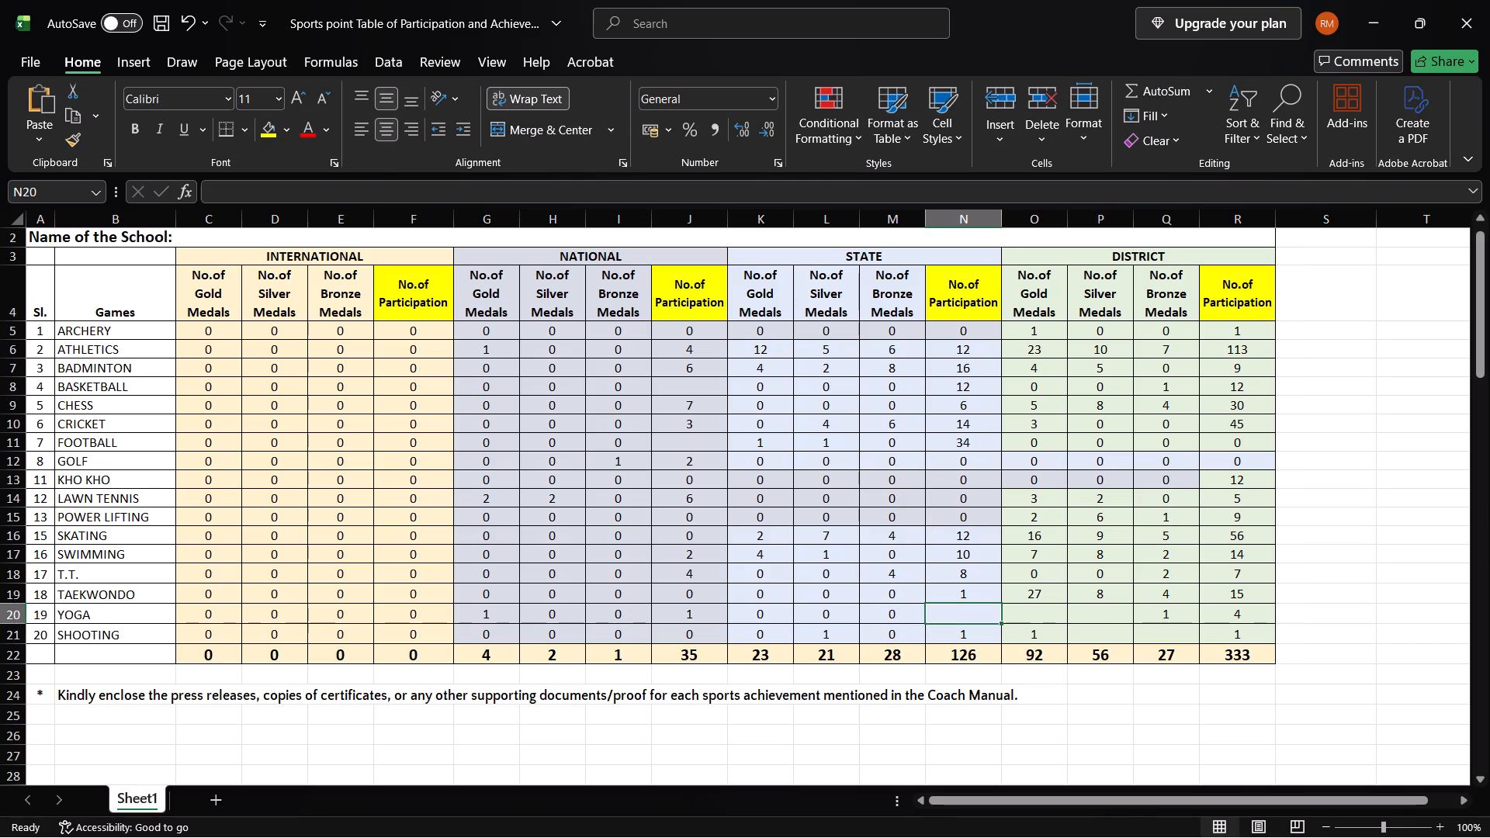
key("0")
key("Right")
key("0")
key("Right")
key("0")
key("Down")
key("0")
key("Right")
key("0")
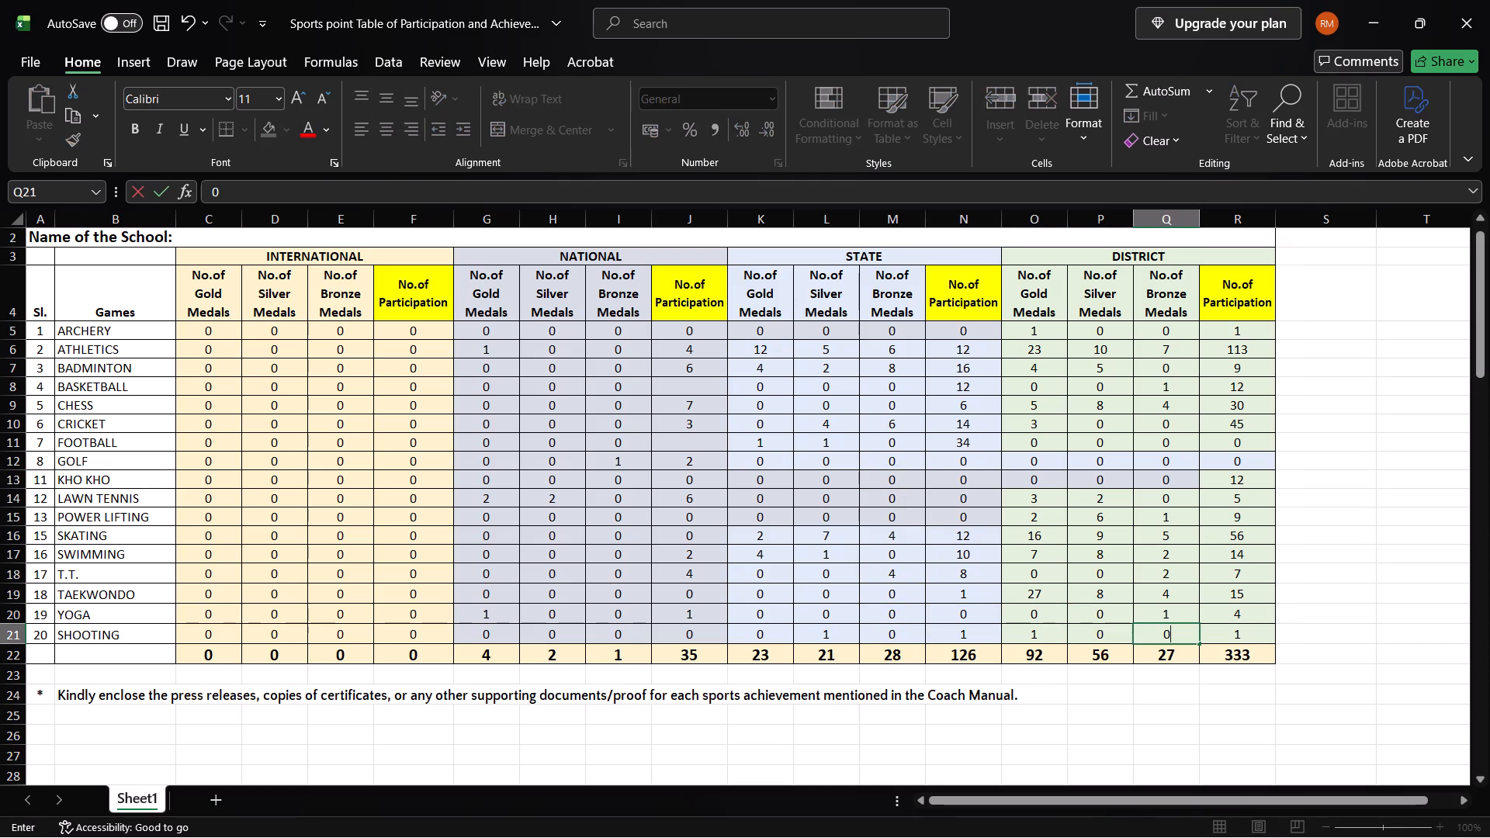
Fill Golf's four district cells with the lightest green theme colour to match the rest of the District section.
left_click(1036, 462)
left_click_drag(1036, 462, 1209, 466)
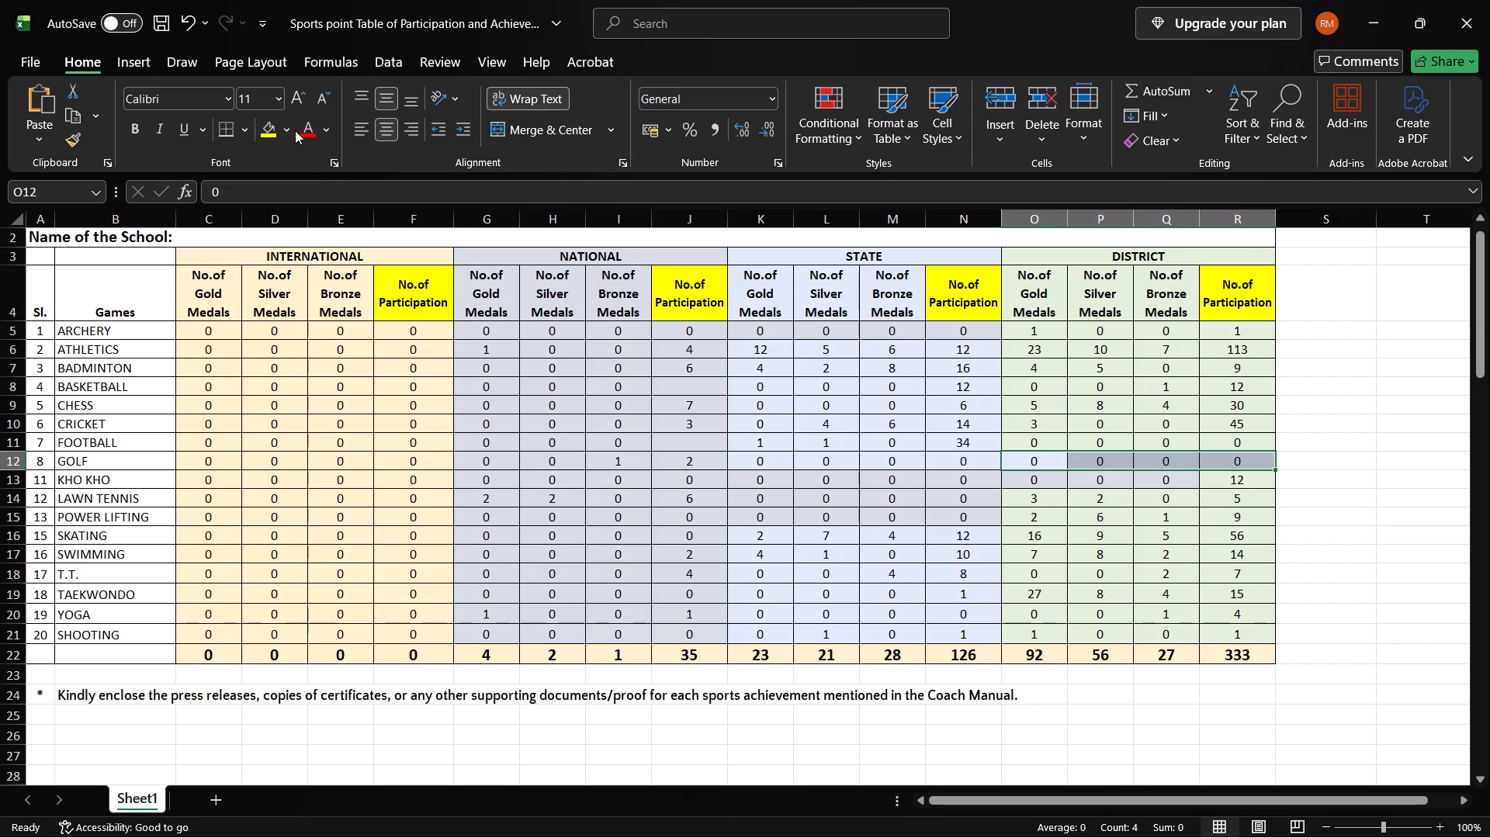
left_click(328, 126)
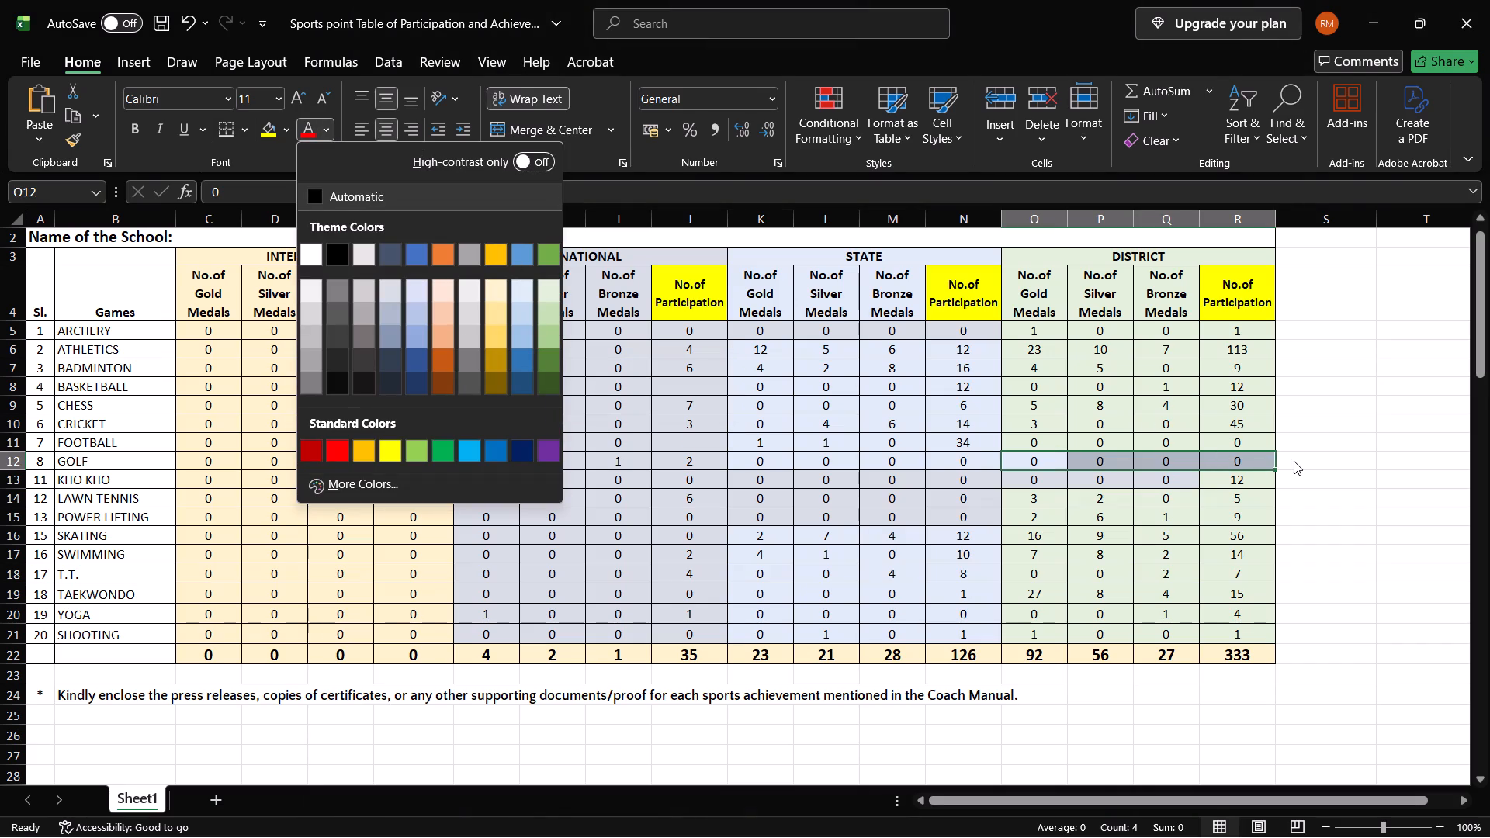
left_click(287, 128)
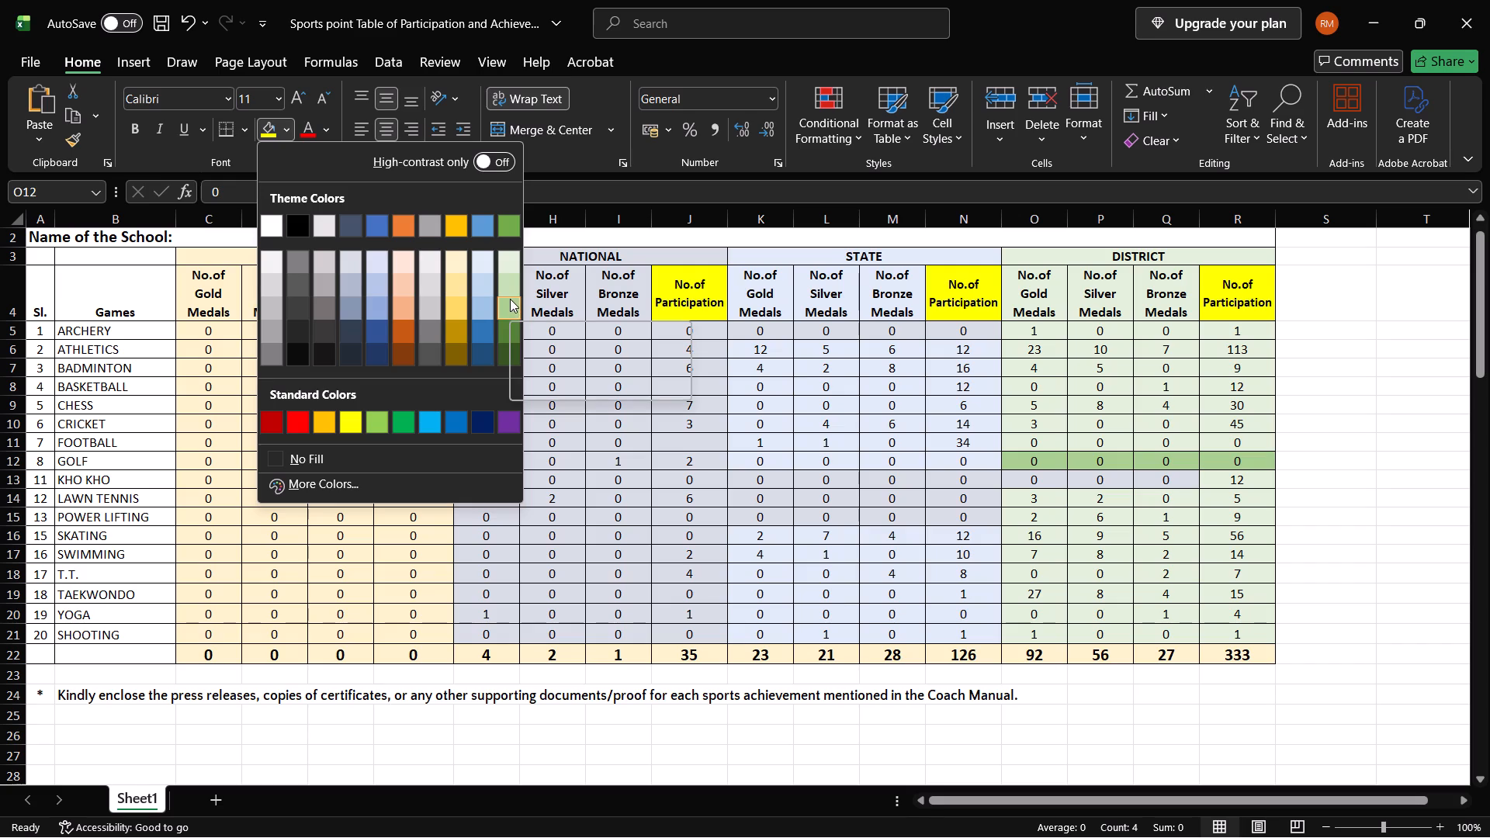
left_click(511, 260)
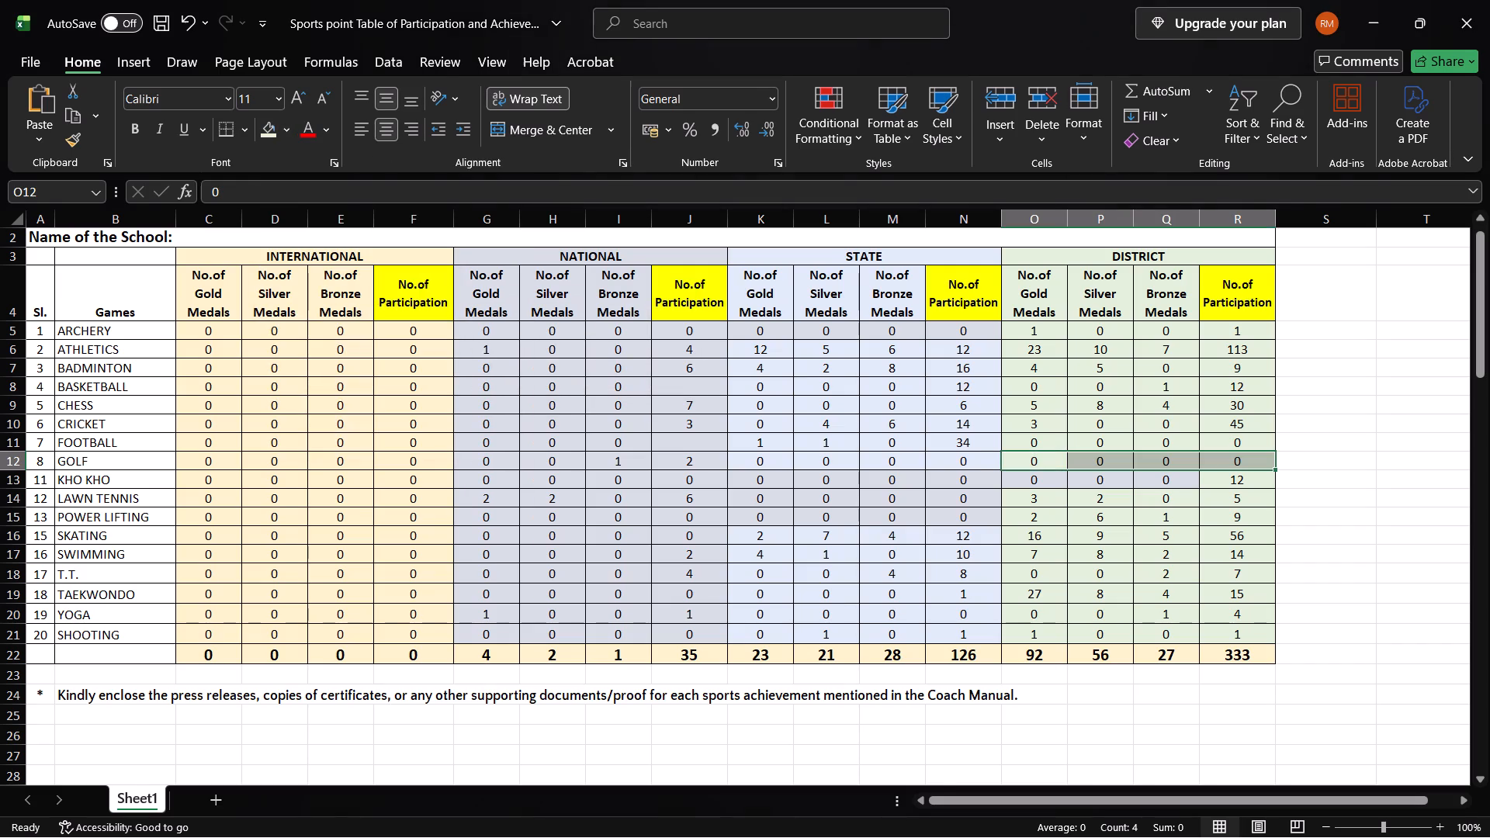
Apply the same light green fill to Kho Kho's district gold, silver and bronze medal cells.
left_click(1036, 480)
left_click_drag(1036, 480, 1077, 480)
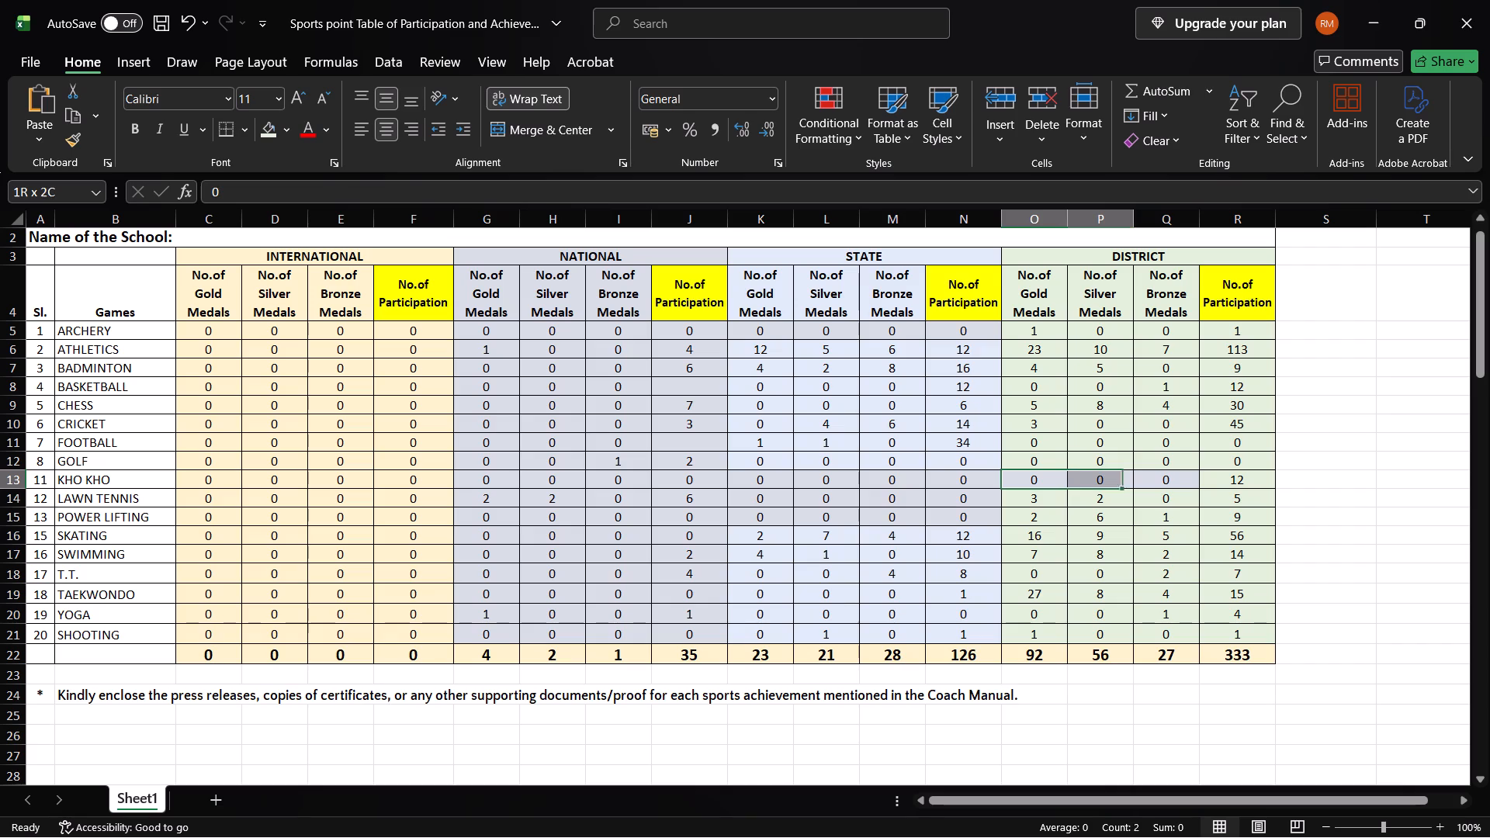
left_click_drag(1077, 480, 1142, 480)
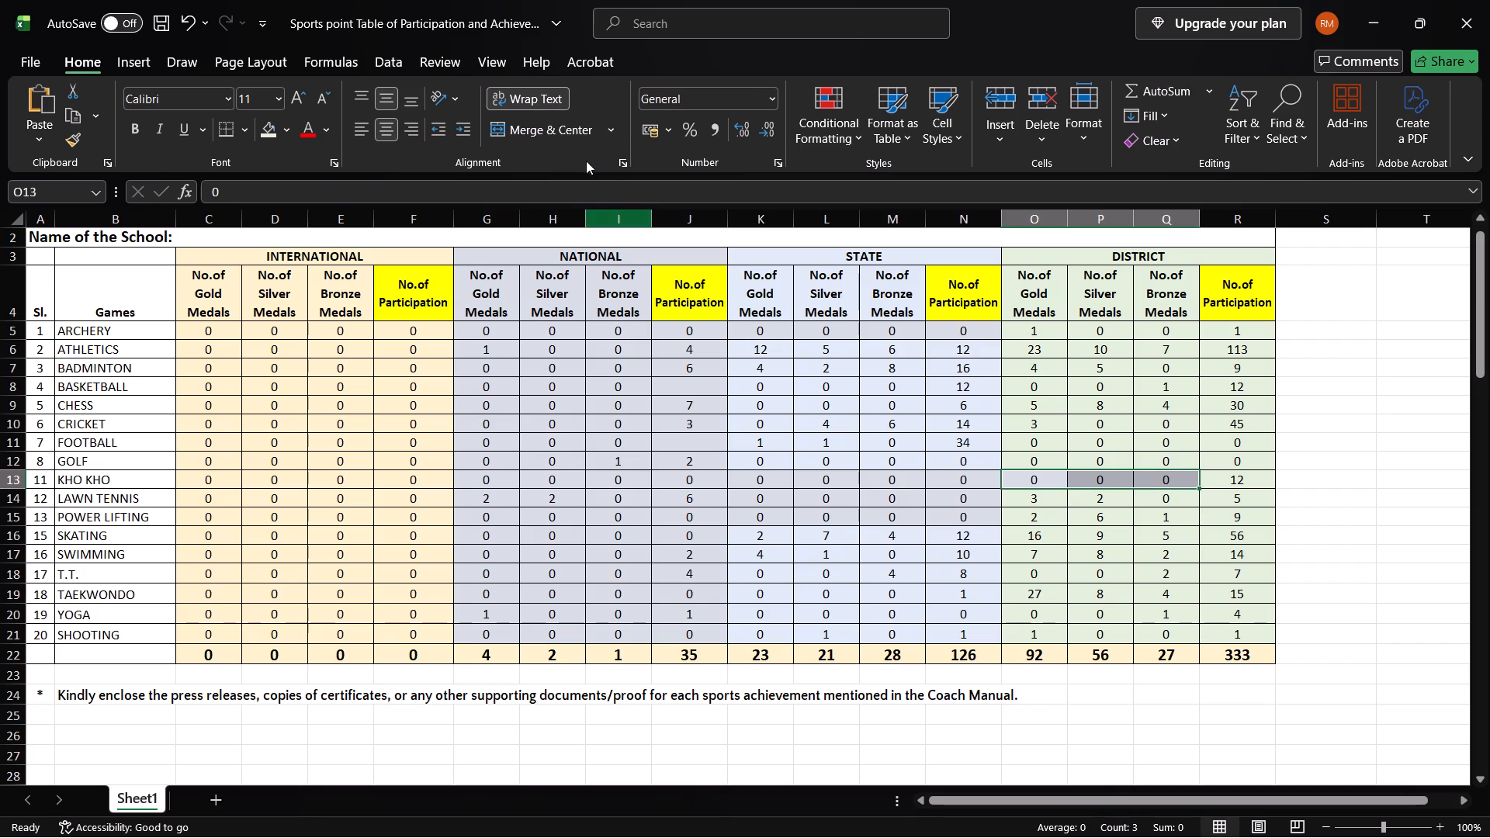
left_click(272, 130)
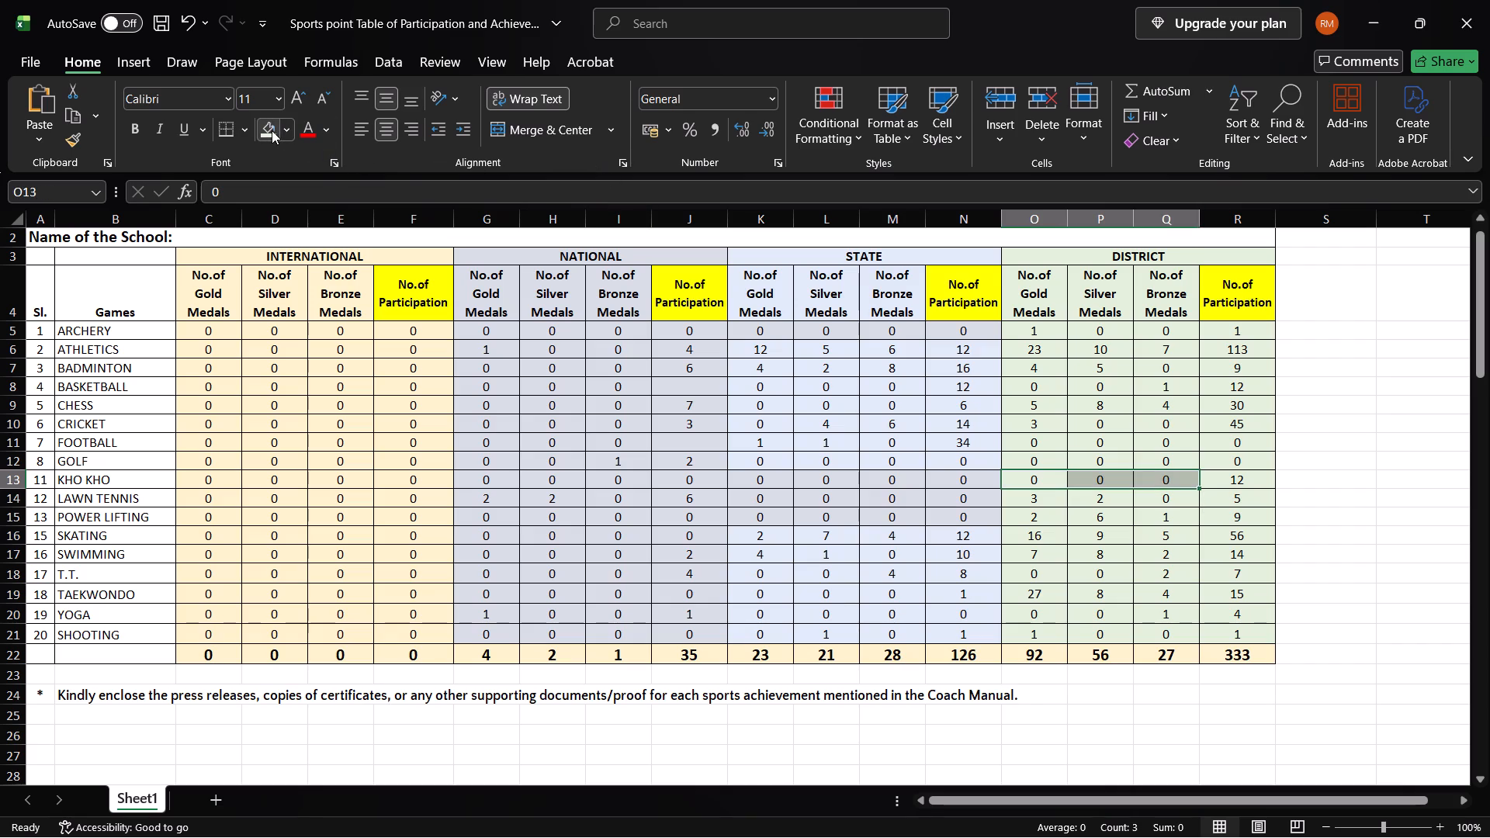
left_click(1327, 545)
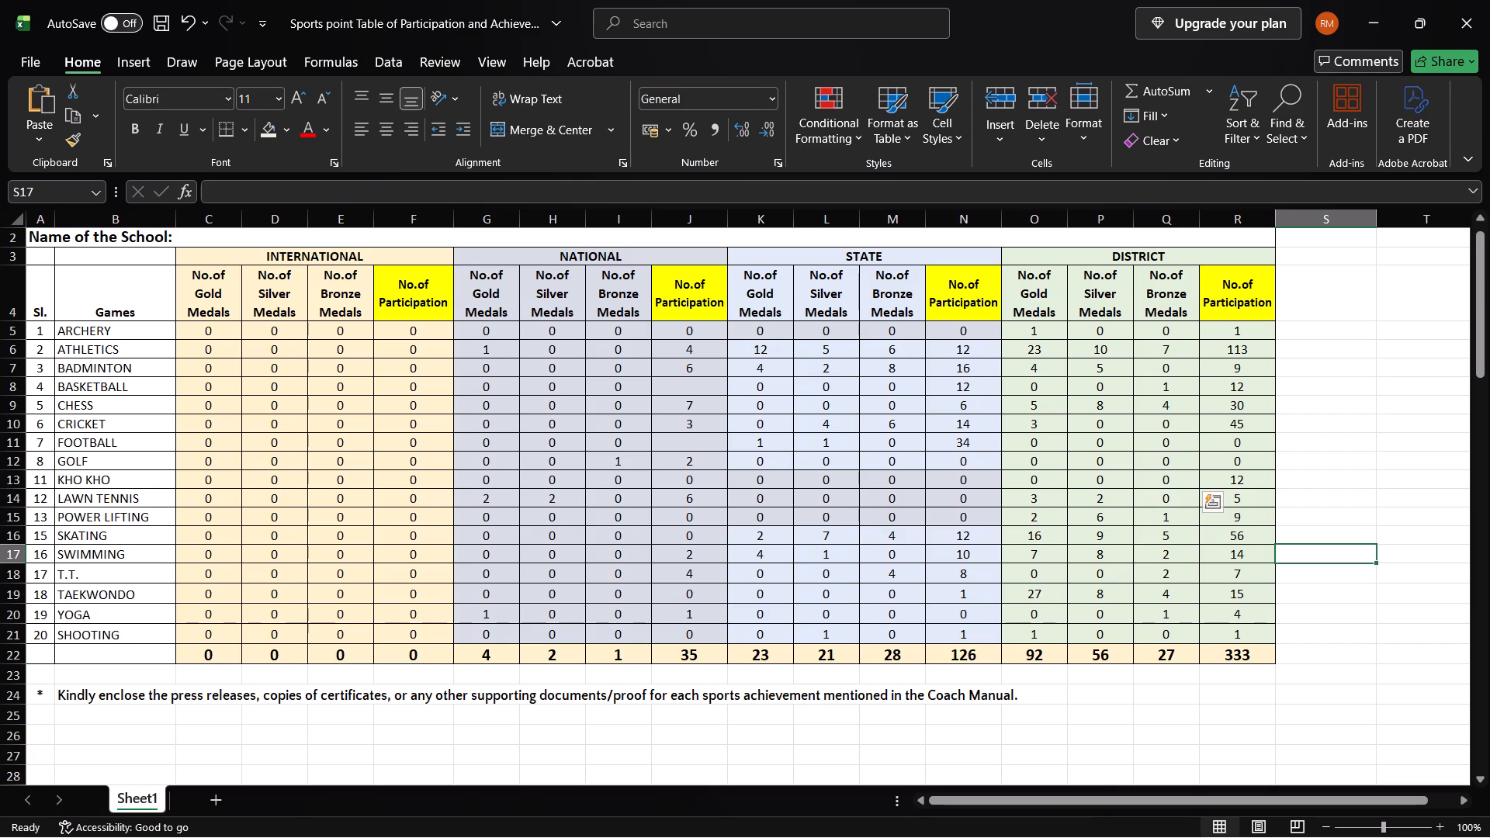
Change the fill colour of Archery's state medal and participation cells.
left_click(764, 325)
left_click_drag(765, 331, 918, 332)
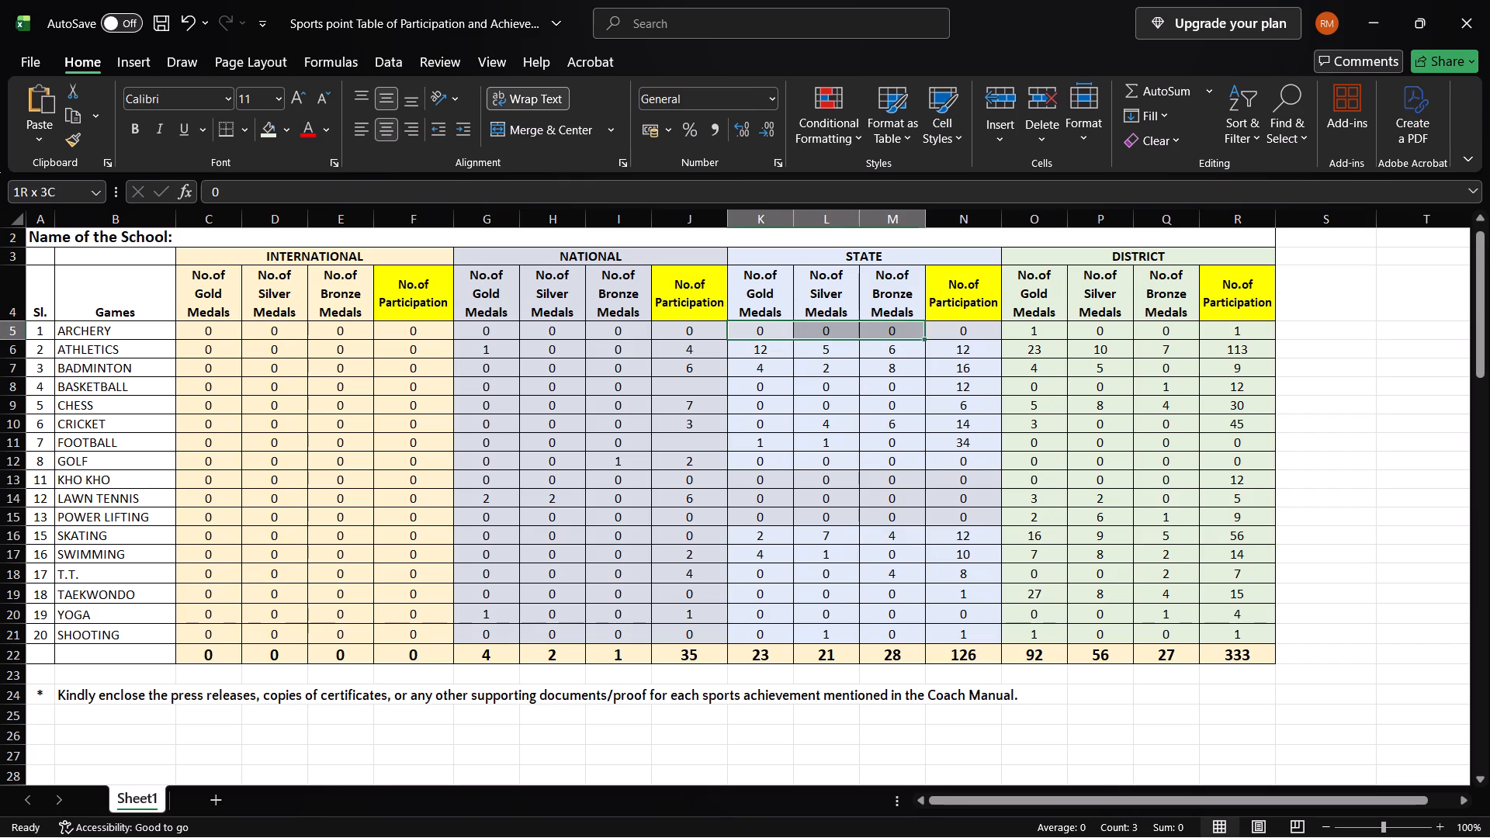
left_click_drag(918, 332, 942, 335)
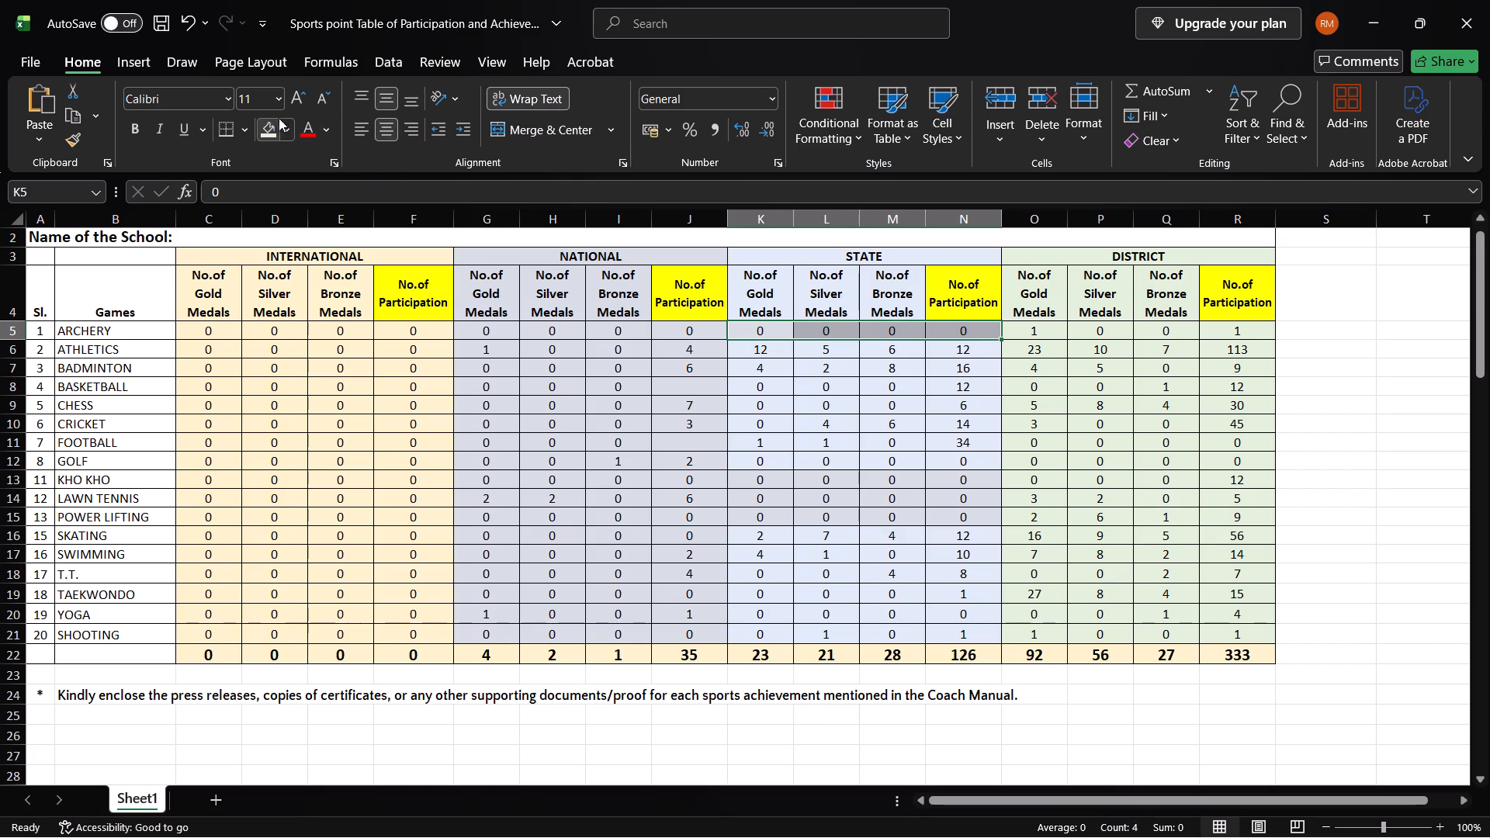
left_click(286, 122)
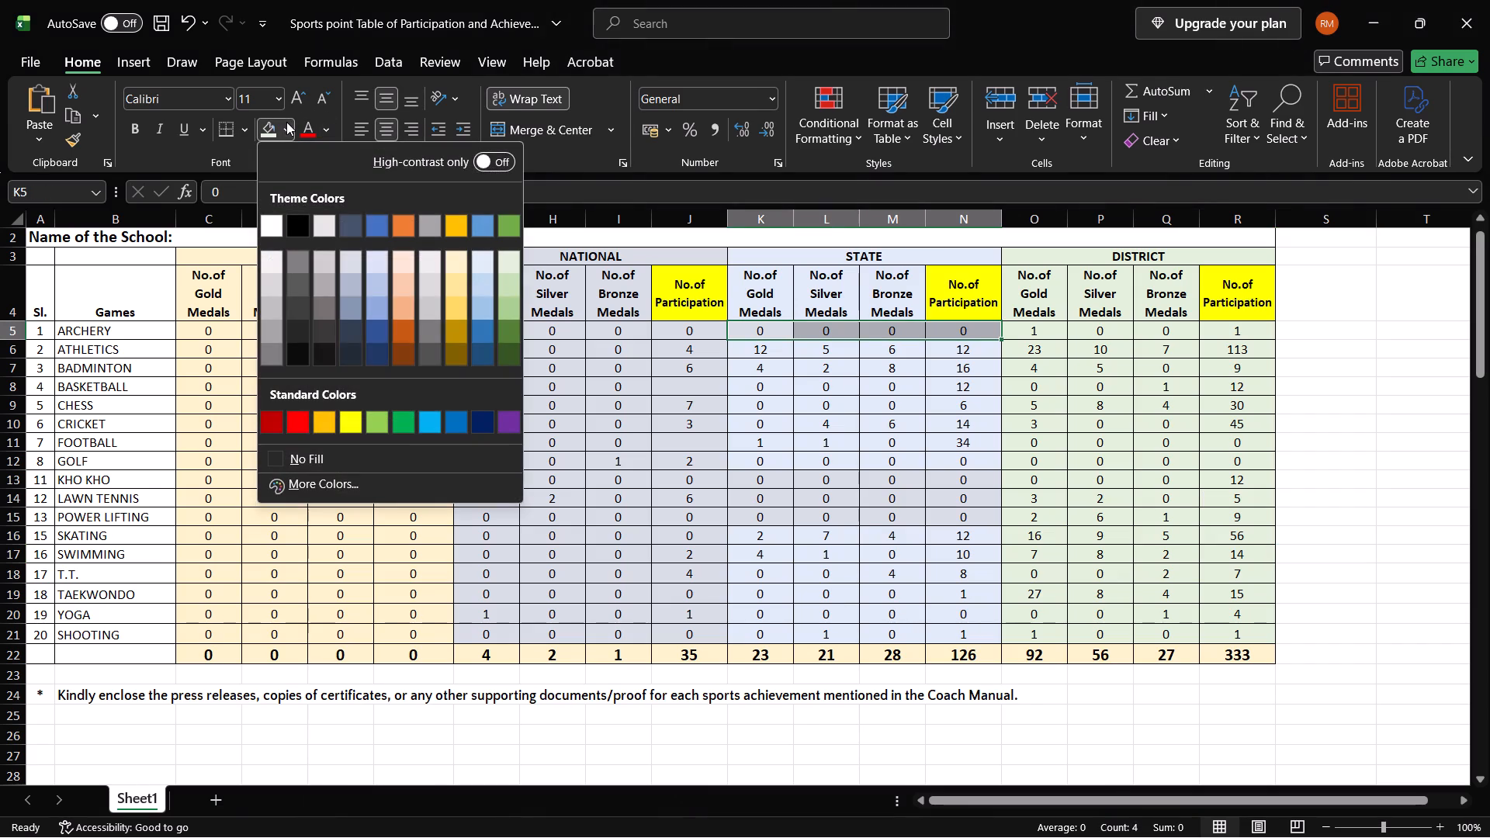
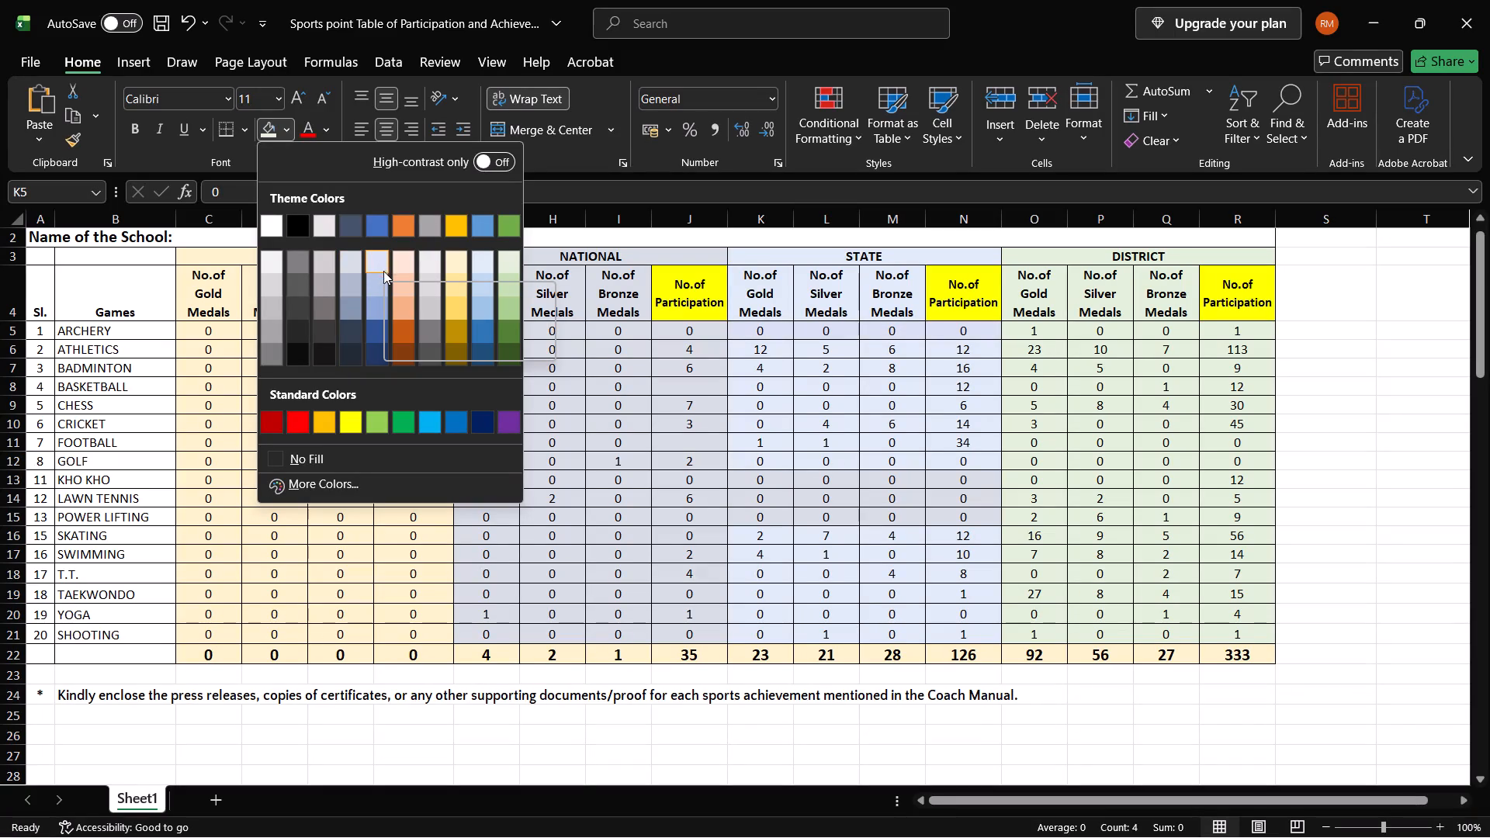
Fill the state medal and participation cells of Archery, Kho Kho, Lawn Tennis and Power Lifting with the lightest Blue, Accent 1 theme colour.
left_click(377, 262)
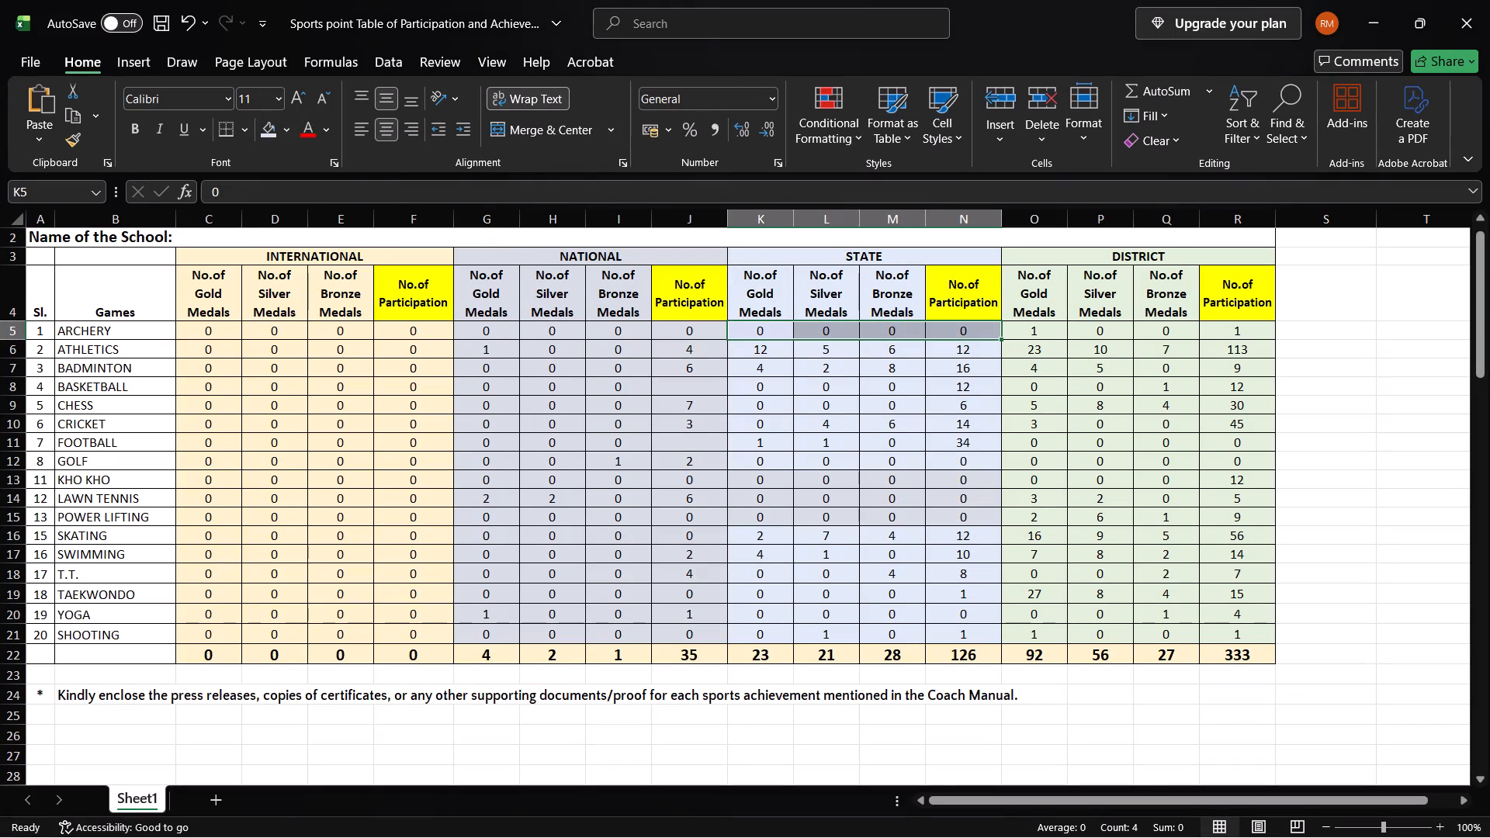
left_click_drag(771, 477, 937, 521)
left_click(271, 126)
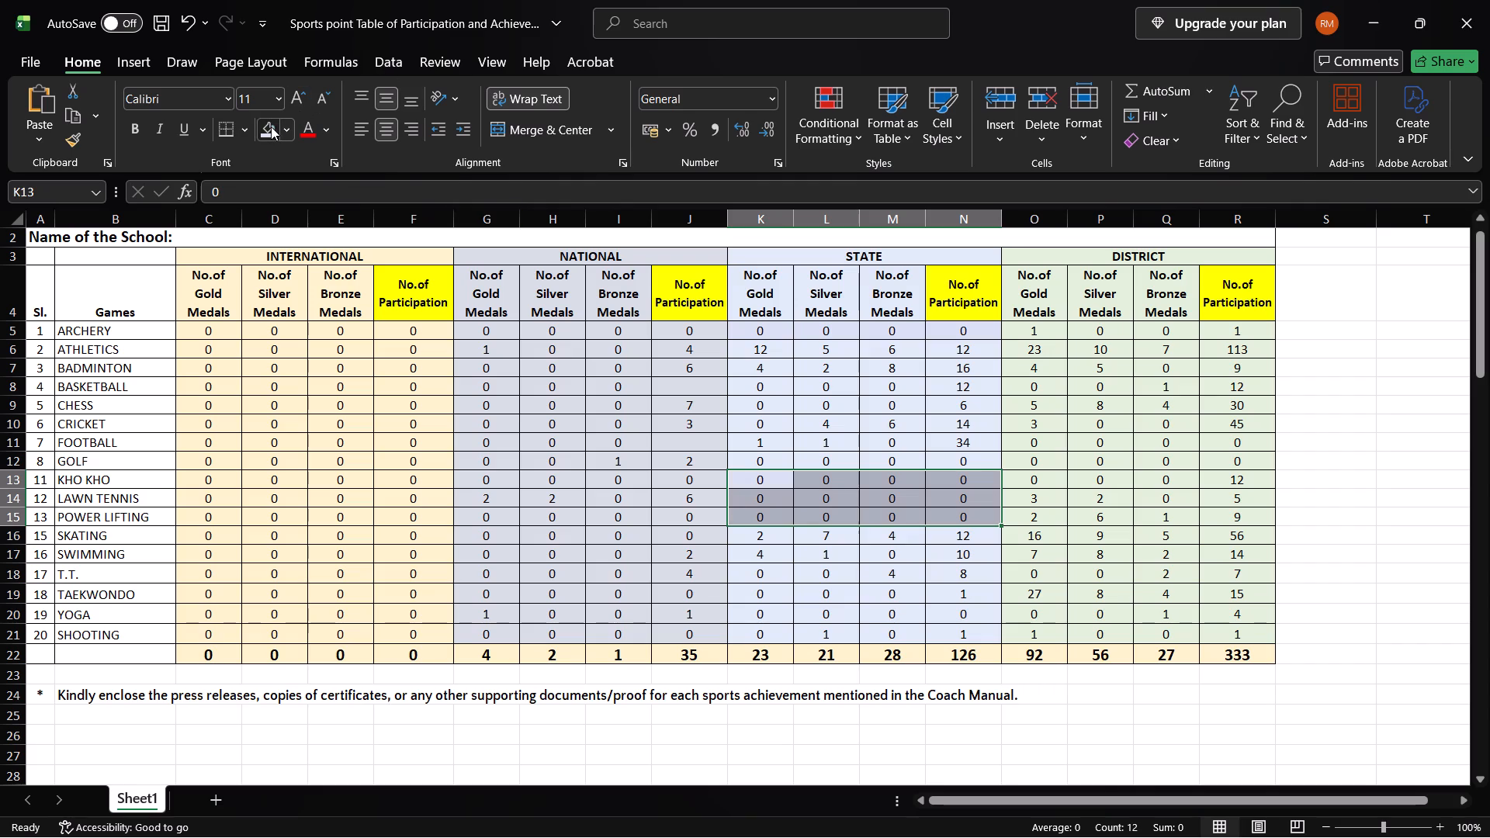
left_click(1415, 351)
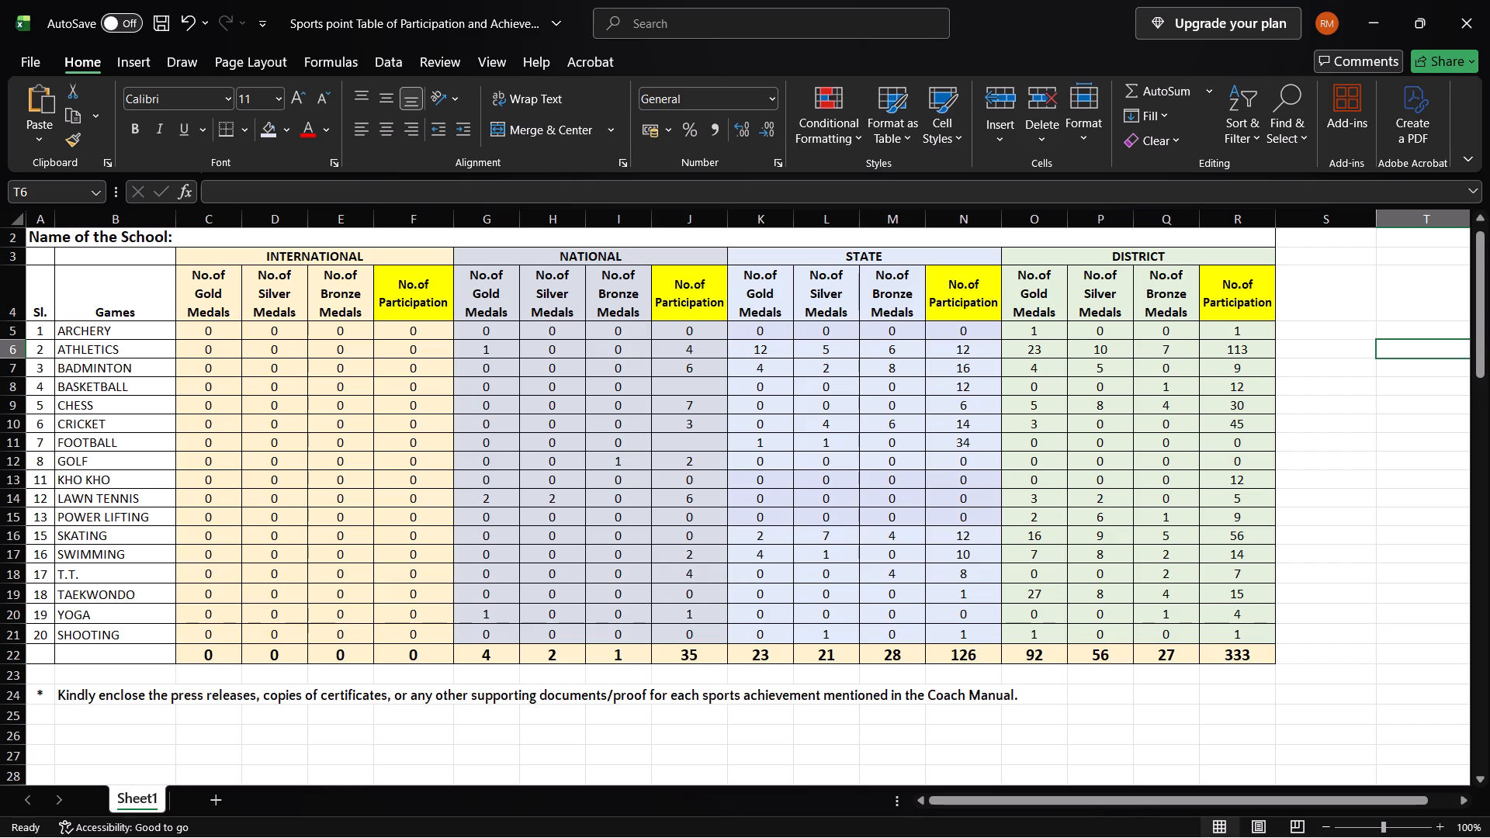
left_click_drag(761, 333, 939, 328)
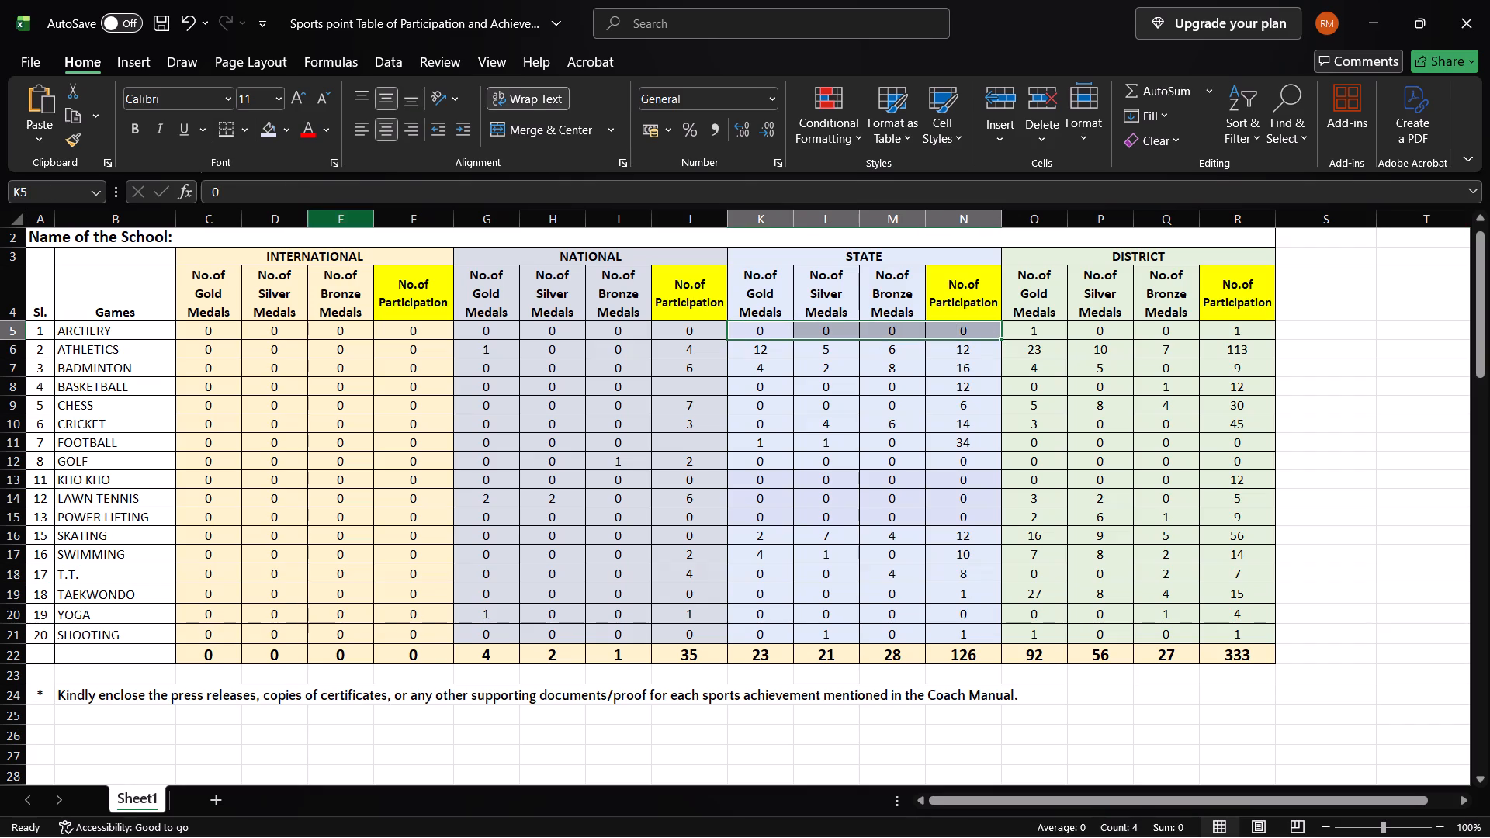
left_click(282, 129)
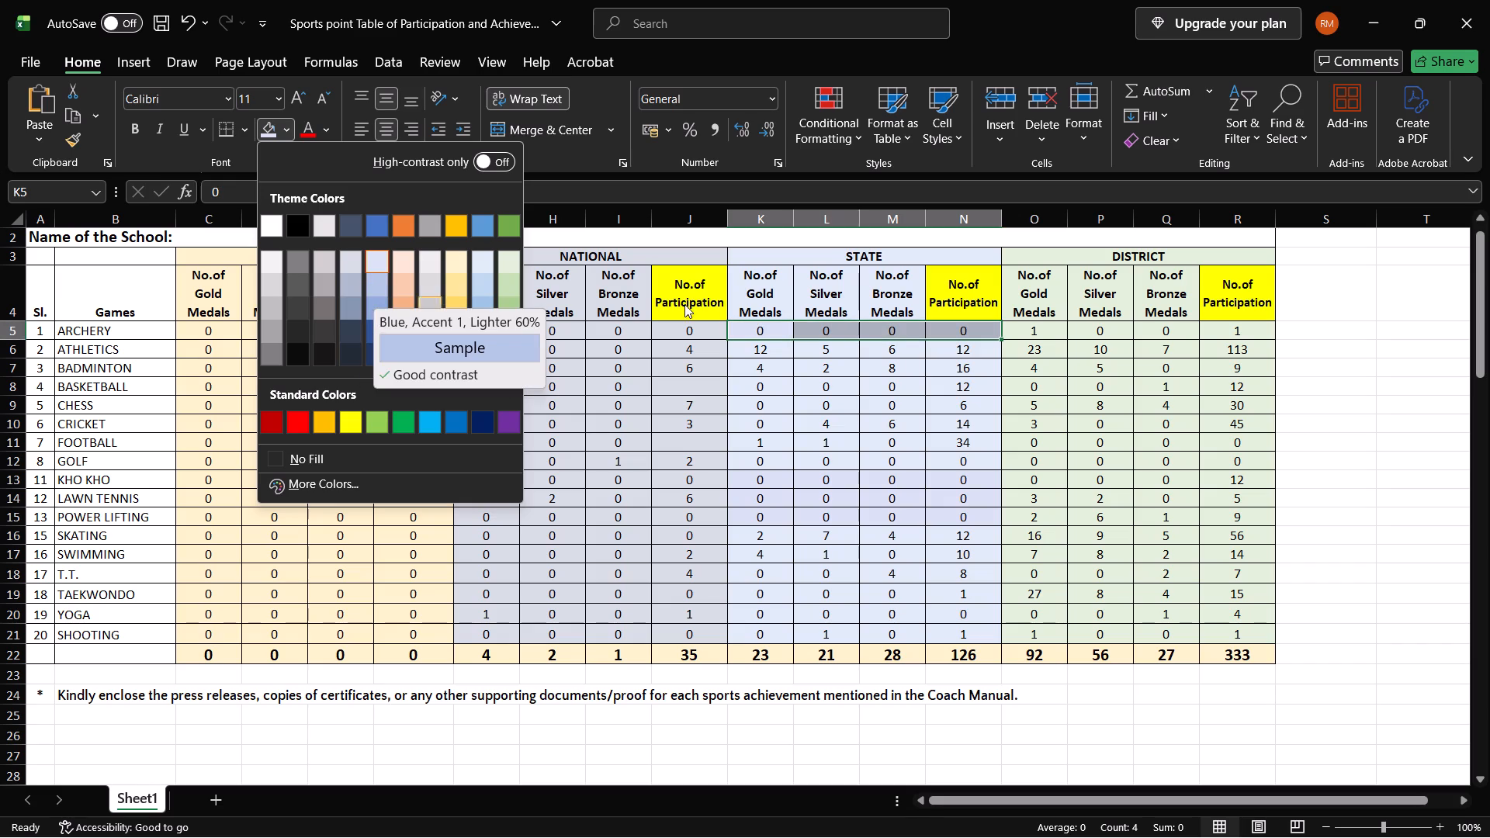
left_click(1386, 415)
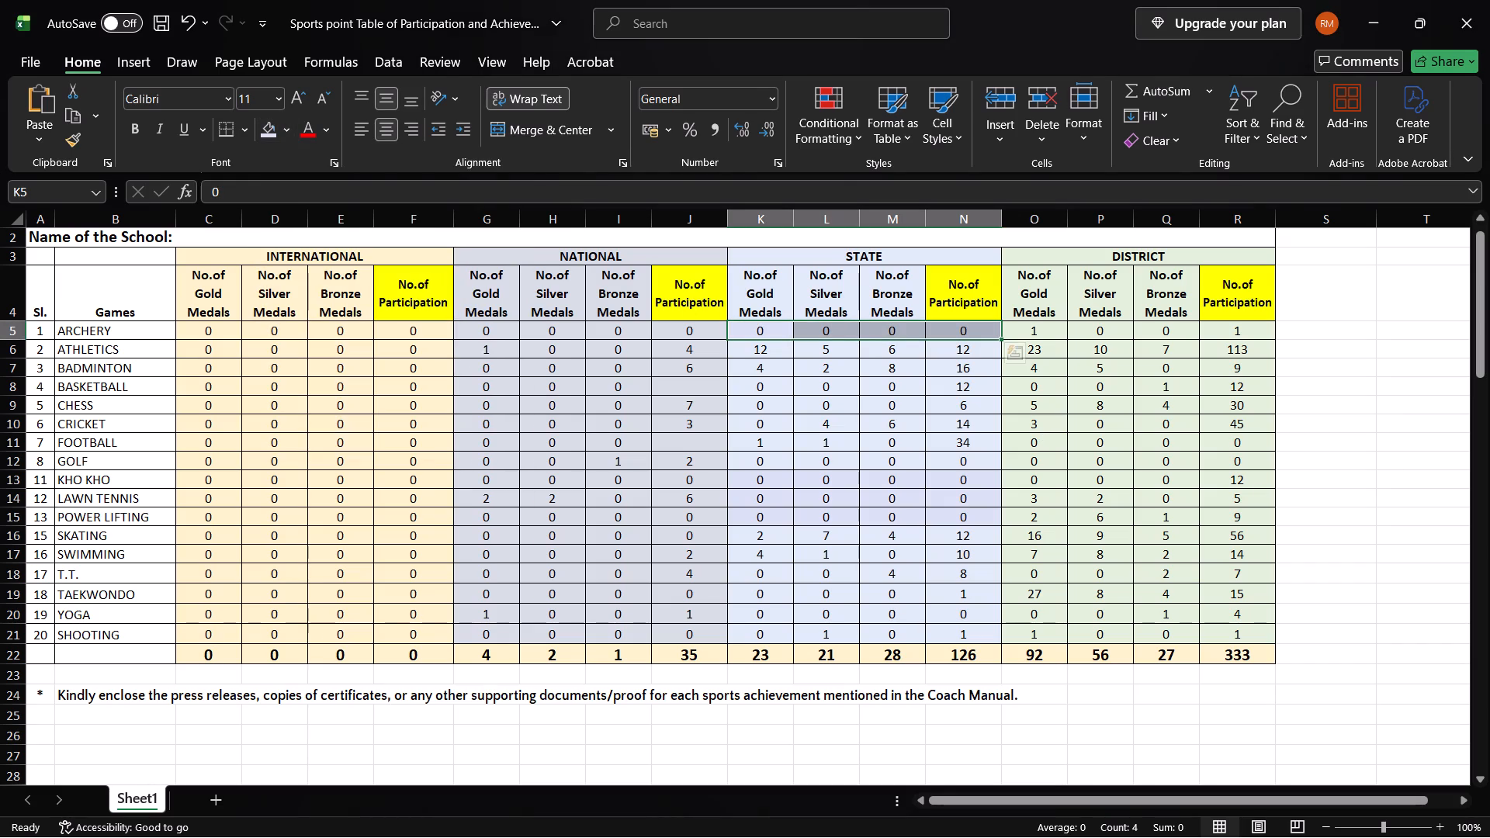
Fill the whole State section, from its heading down through Shooting's row, with the theme colour Blue, Accent 1, Lighter 60%.
left_click_drag(773, 251, 893, 585)
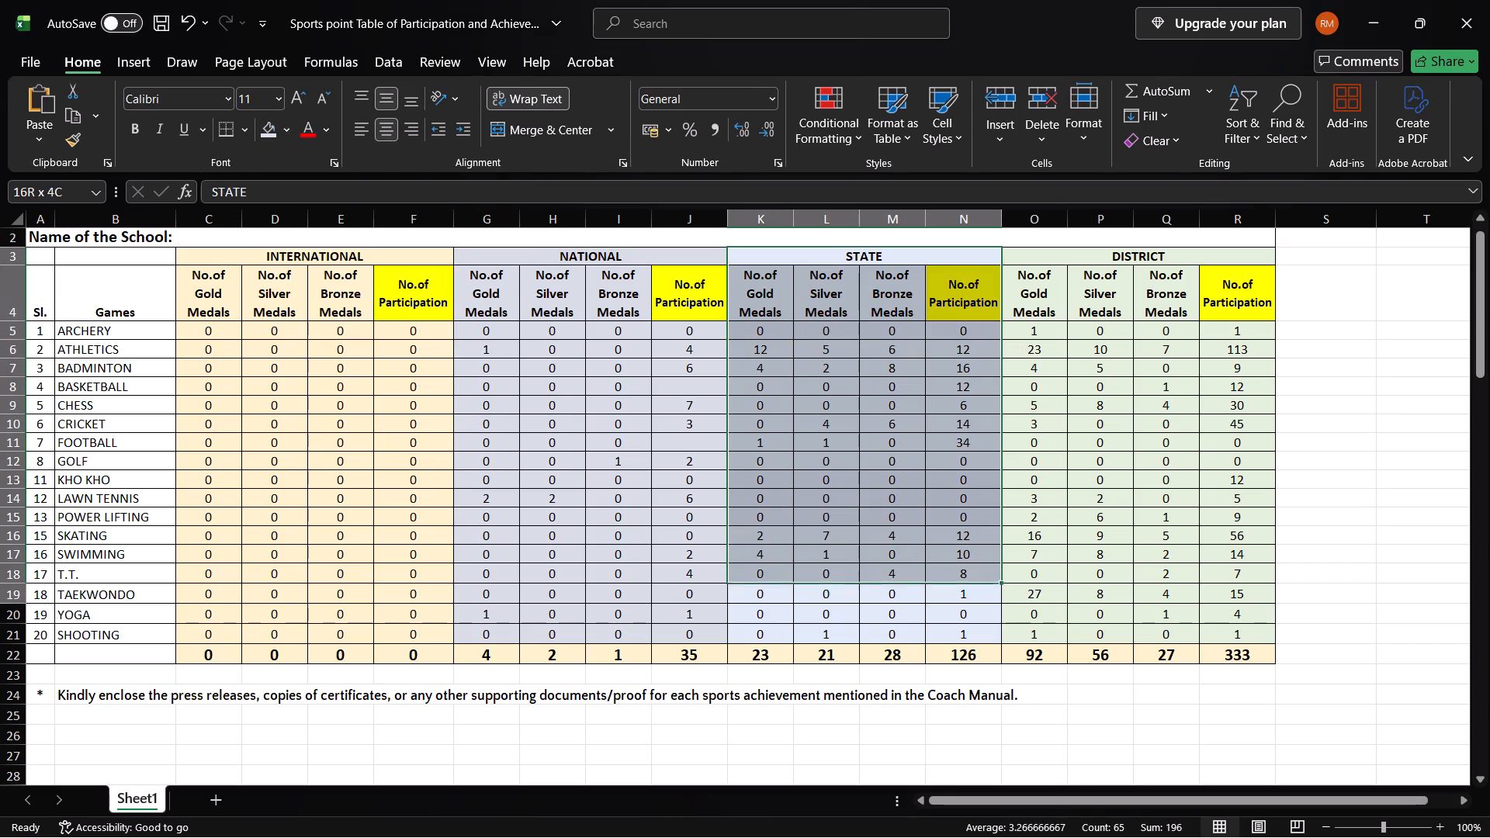
left_click_drag(893, 585, 893, 632)
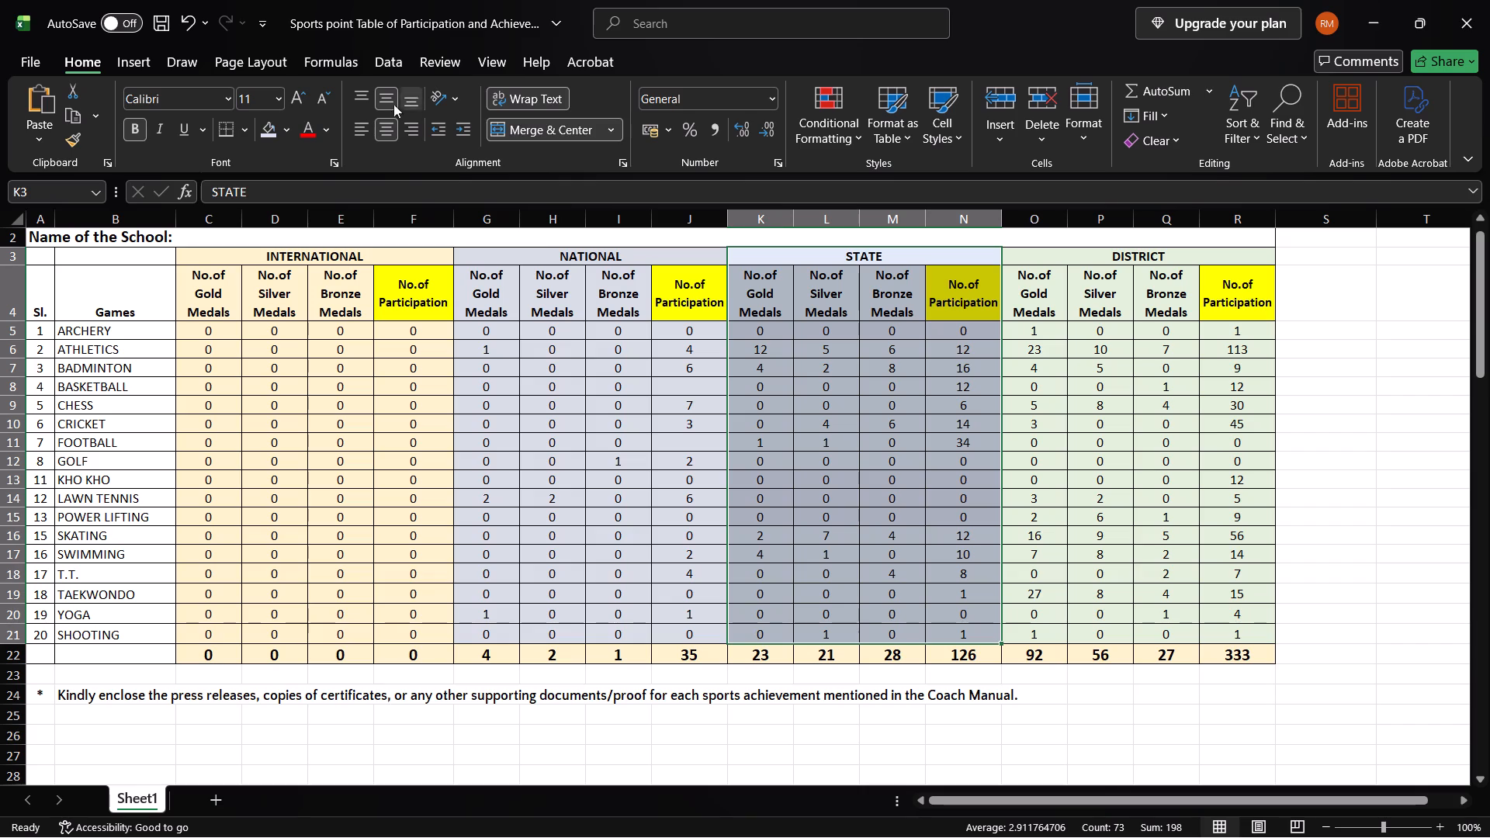
left_click(285, 134)
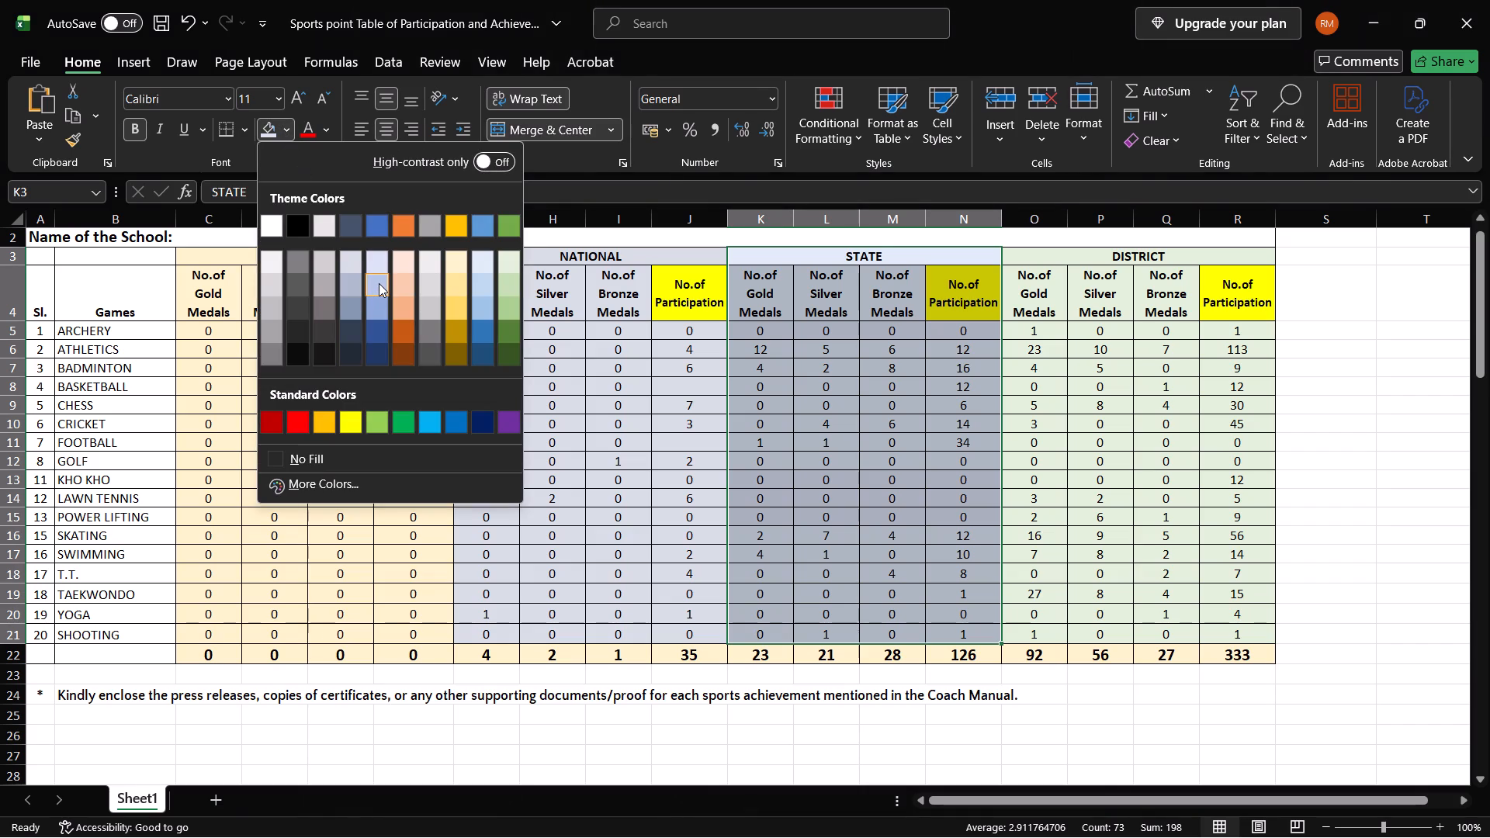
left_click(379, 283)
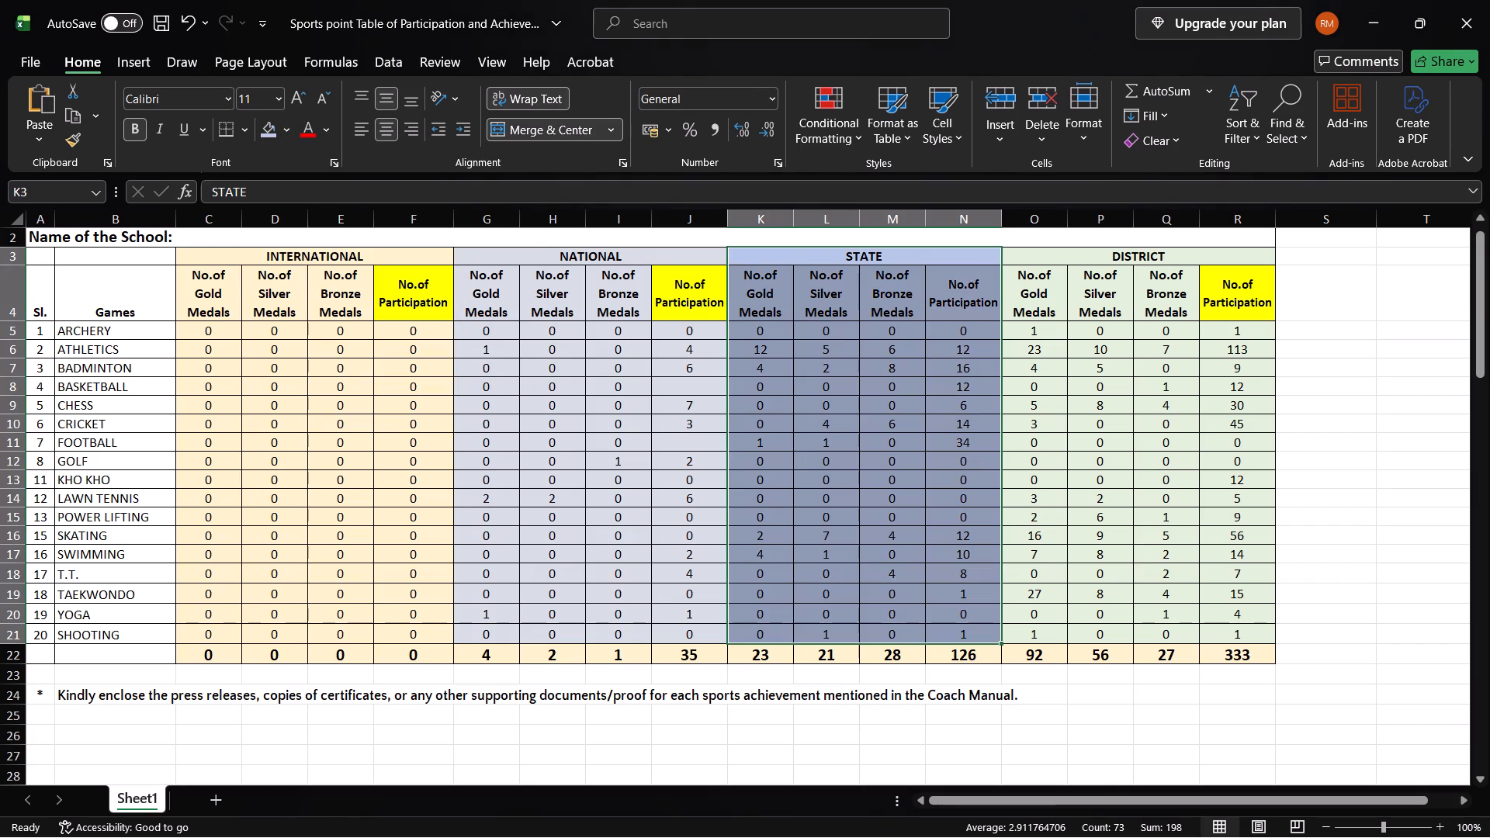
left_click(1362, 431)
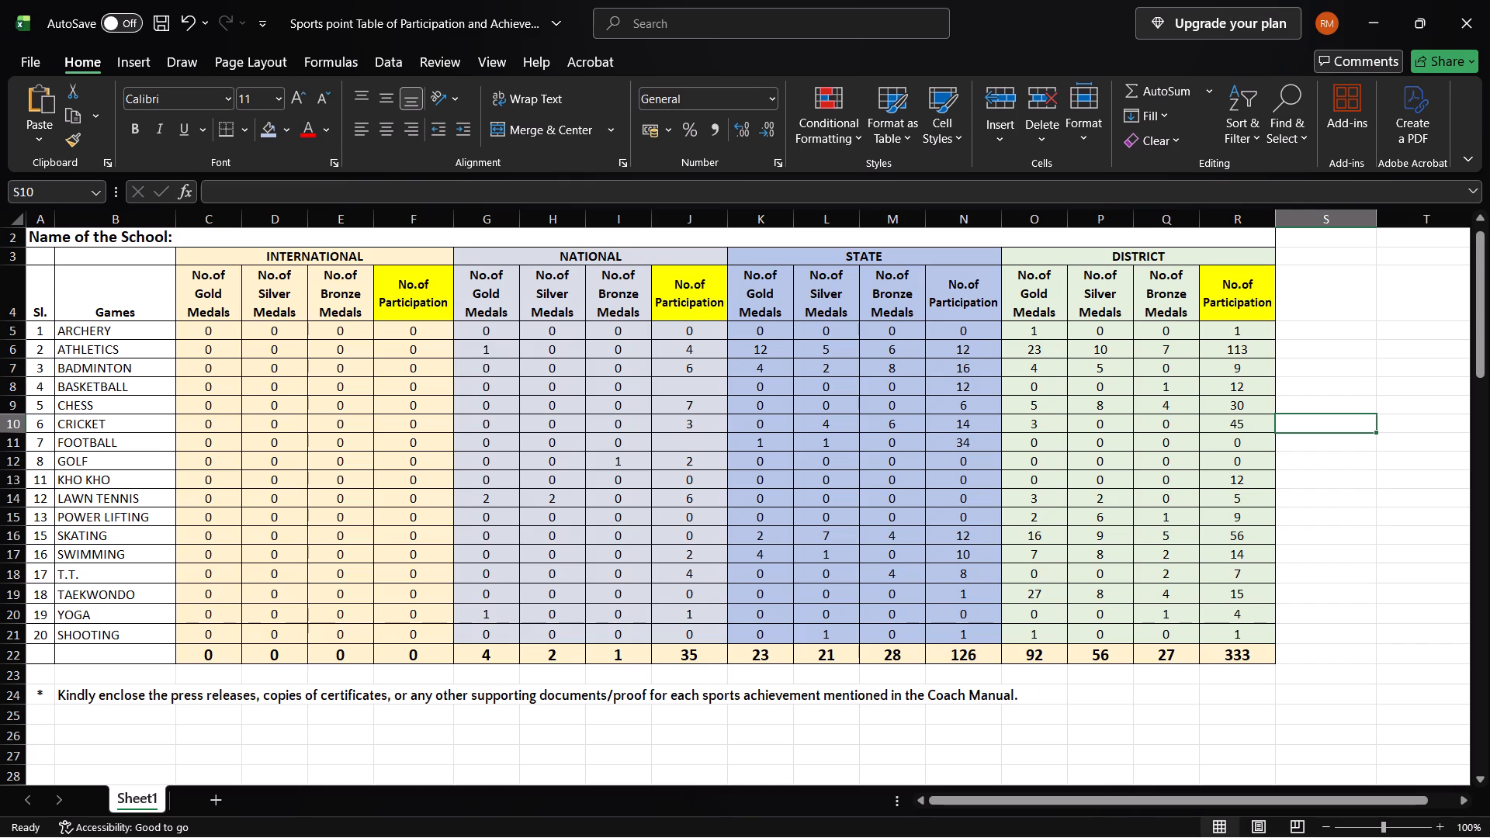
Enter 0 for the national participation of Basketball and Football.
left_click(718, 390)
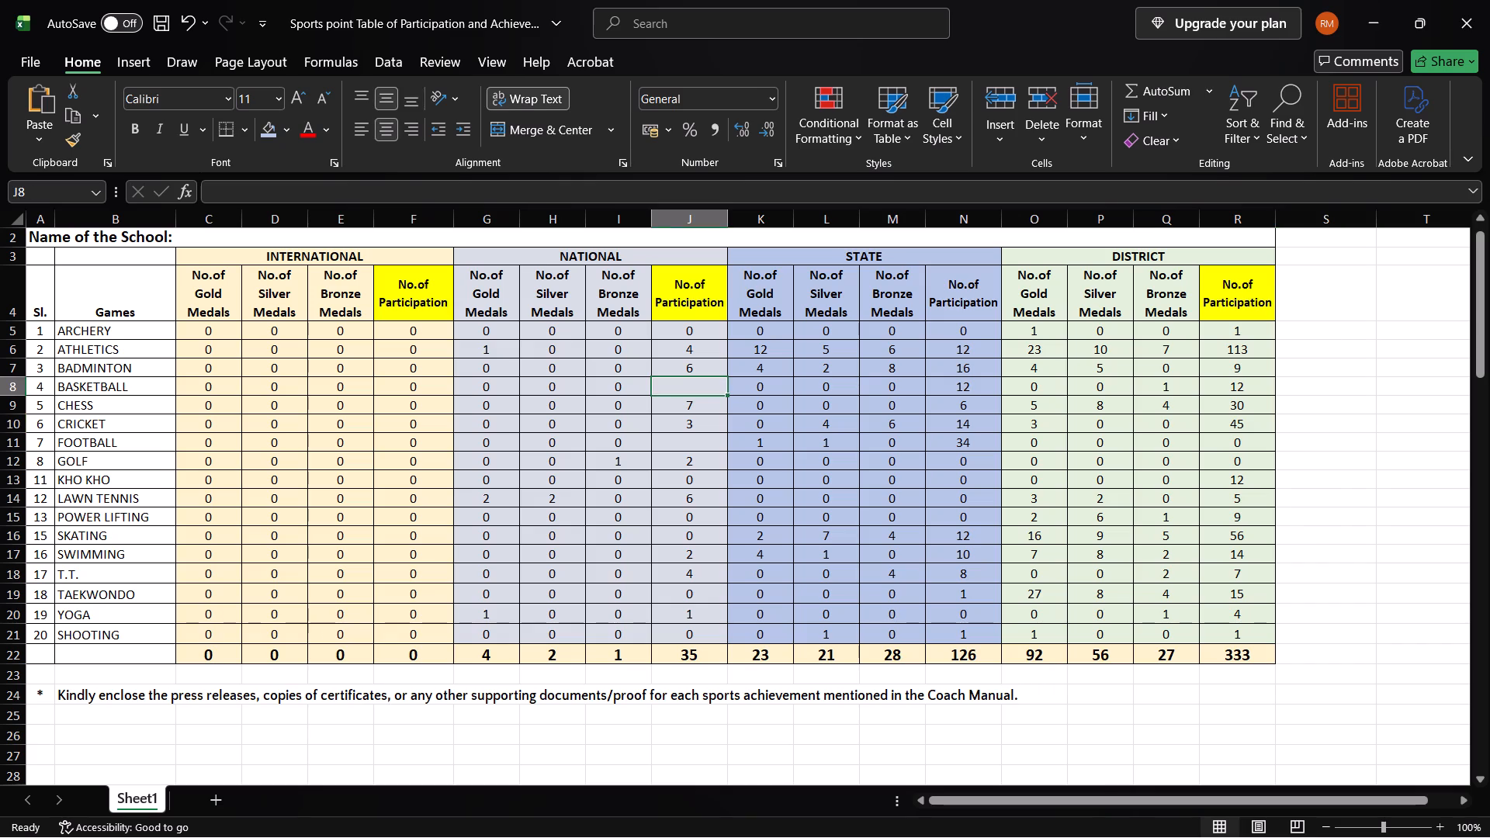
key("0")
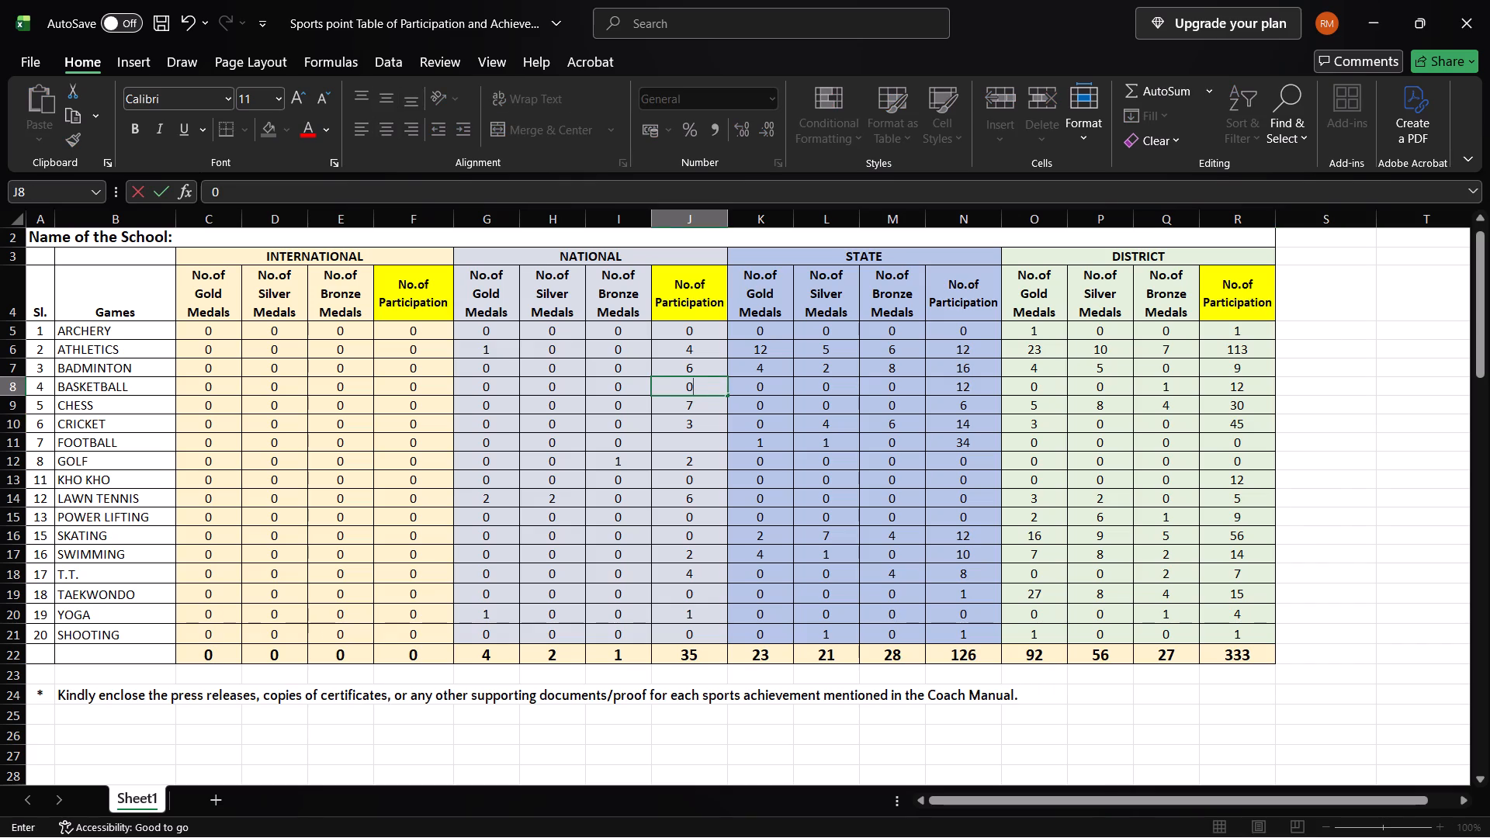
key("0")
key("BackSpace")
key("Down")
key("Down")
key("Down")
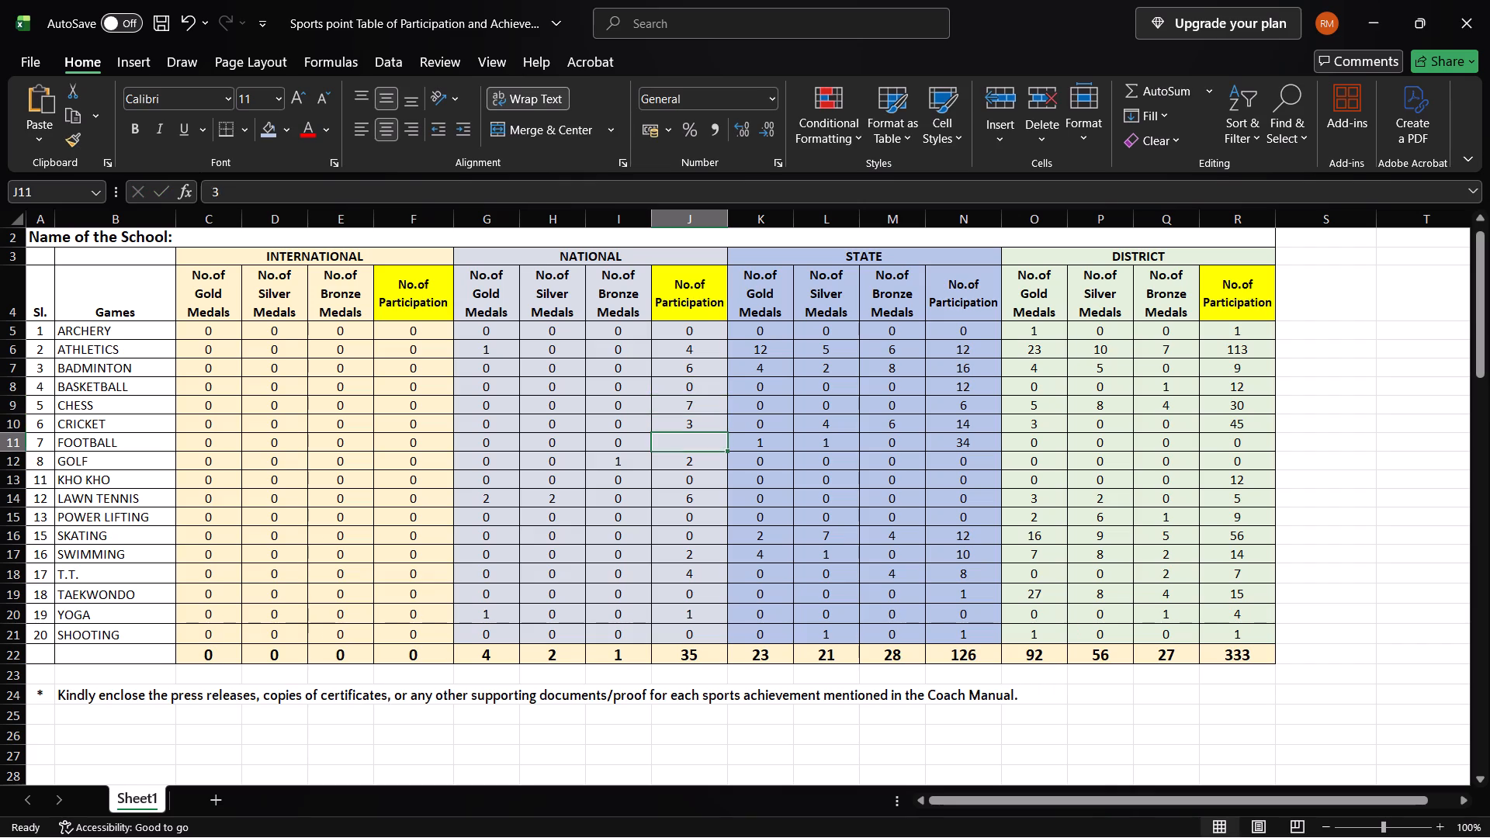
key("0")
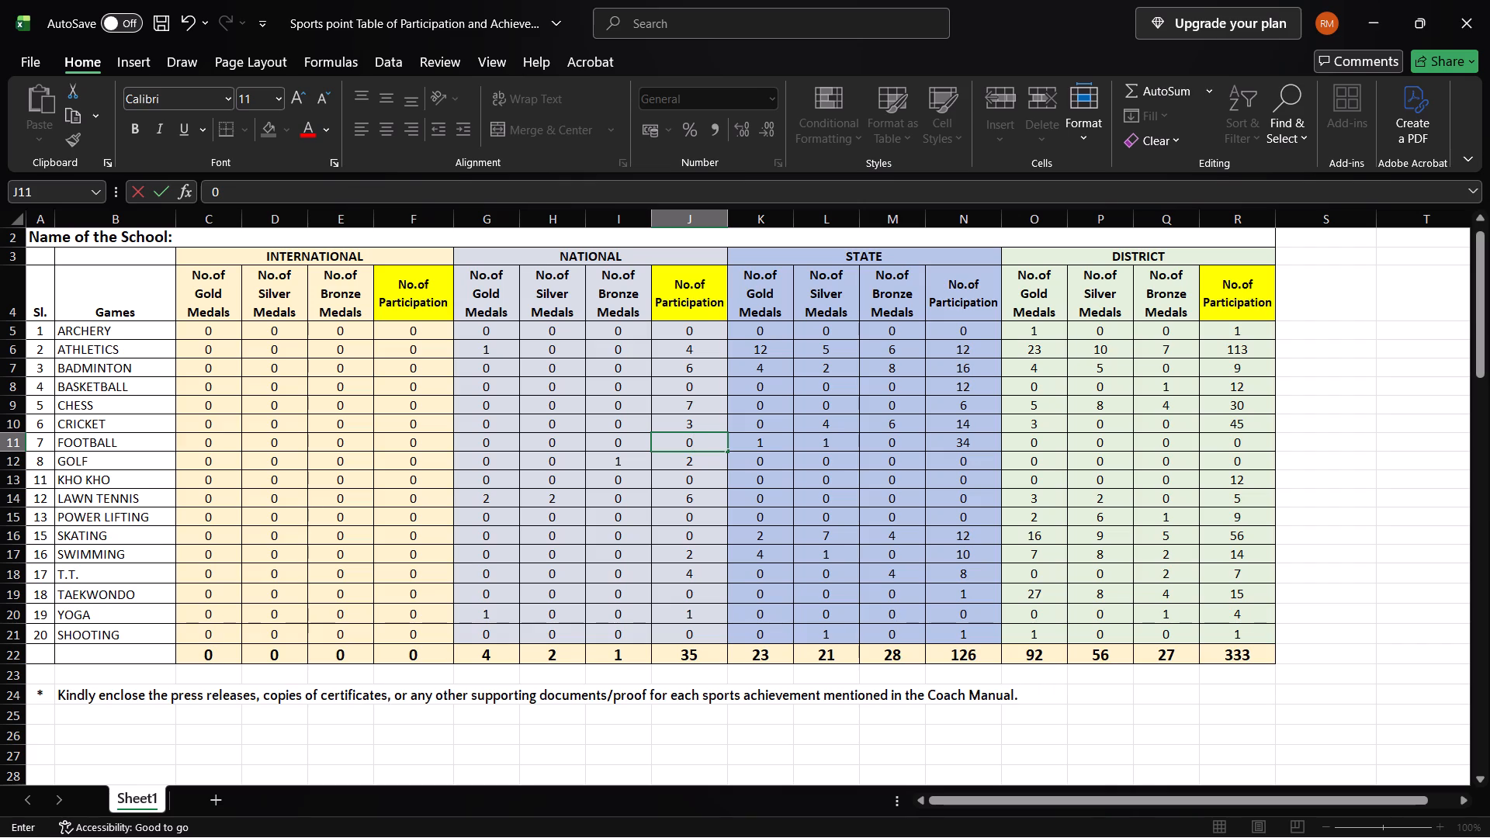
key("Up")
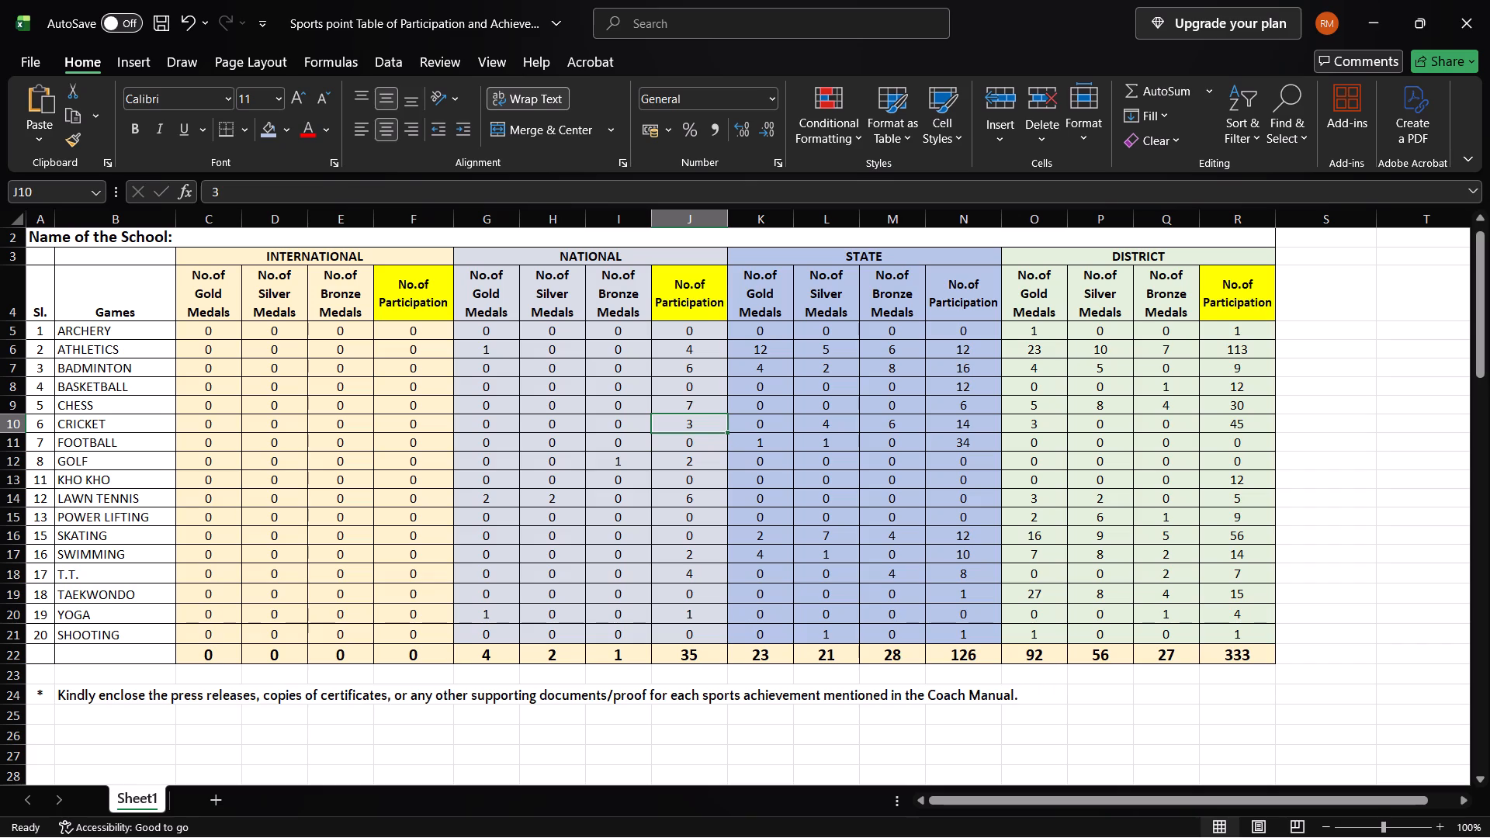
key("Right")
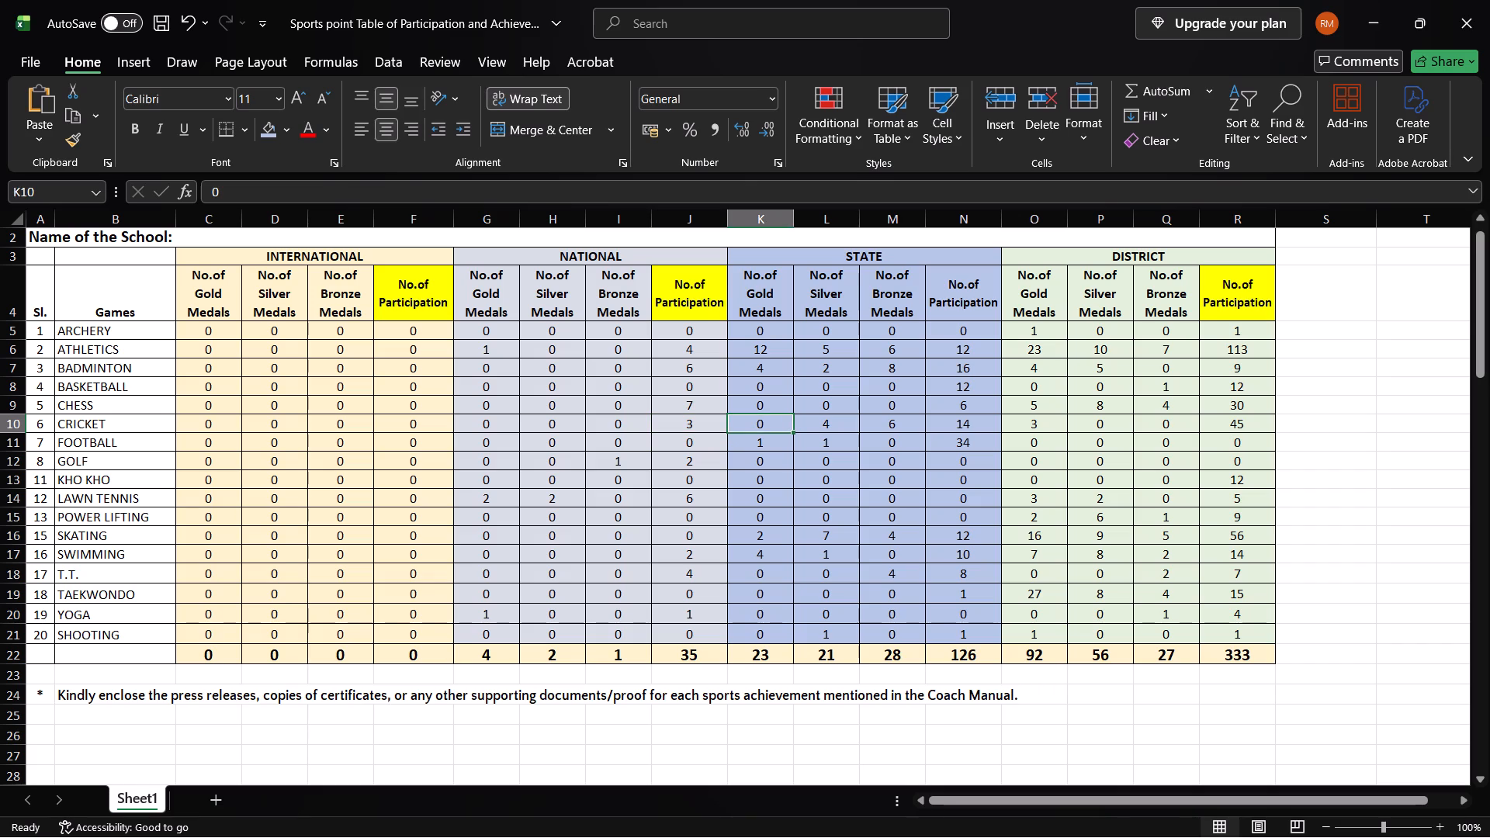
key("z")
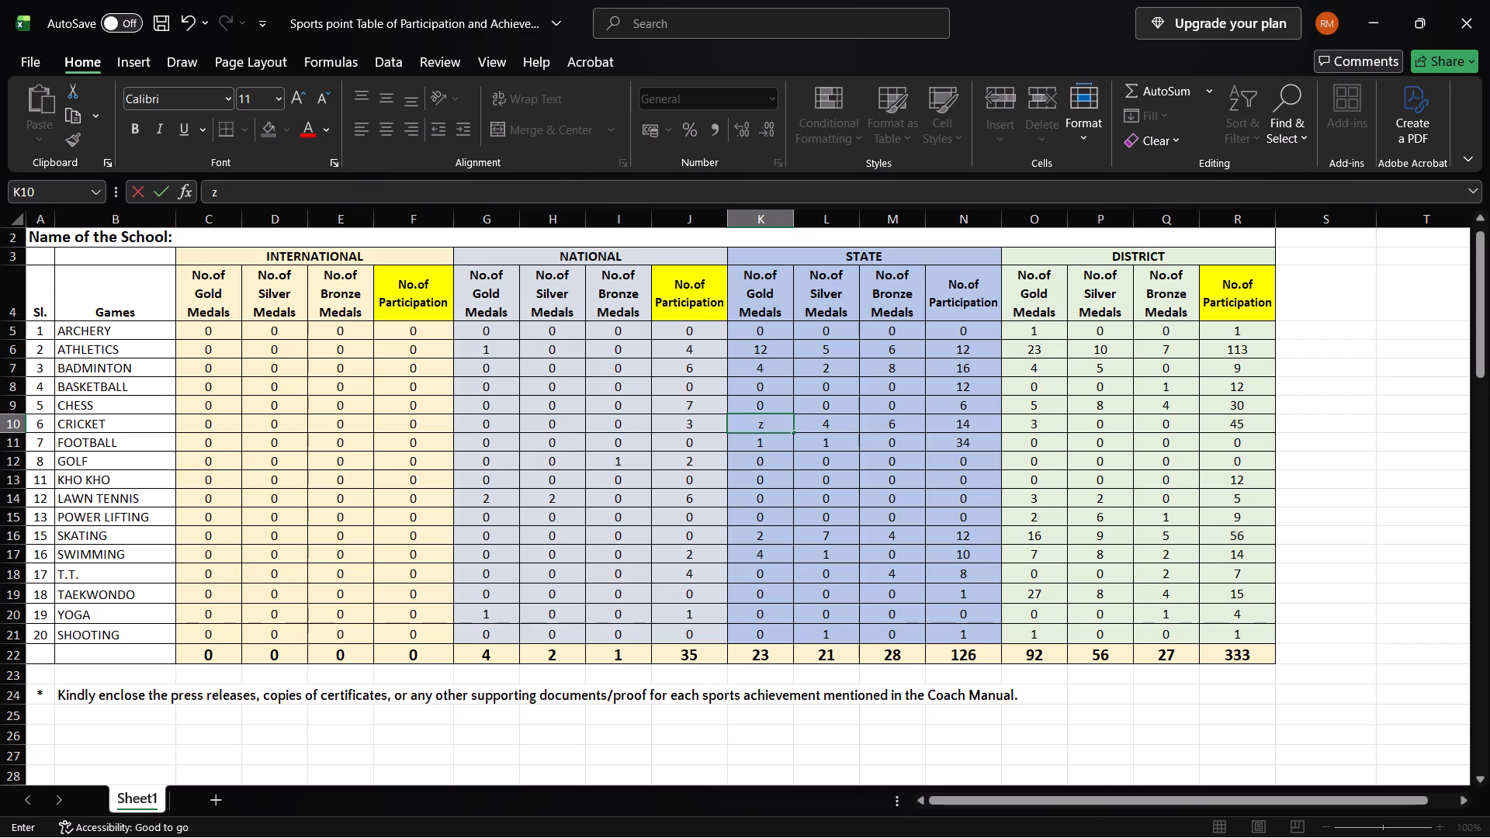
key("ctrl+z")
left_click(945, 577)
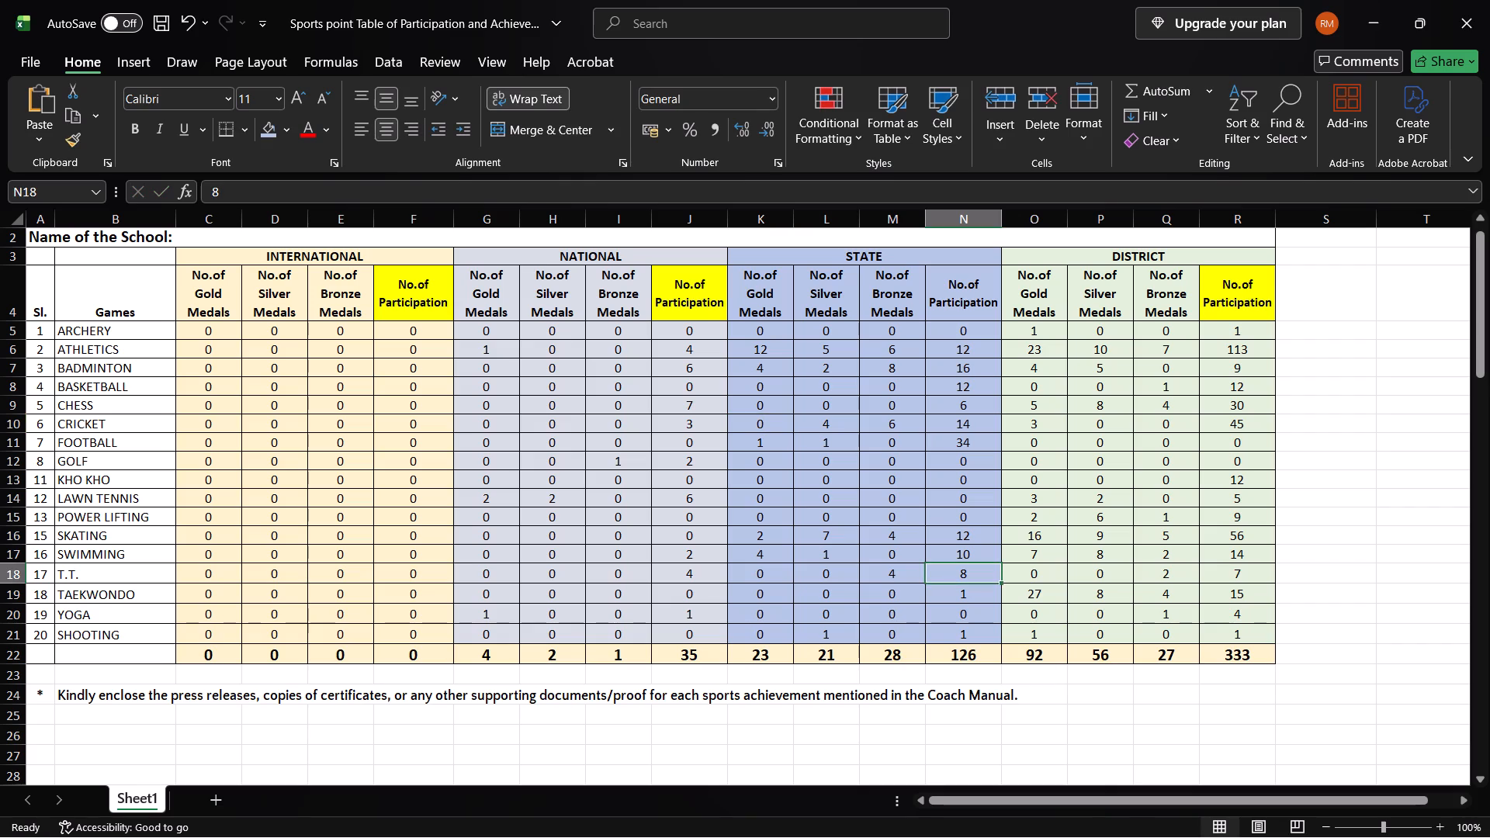
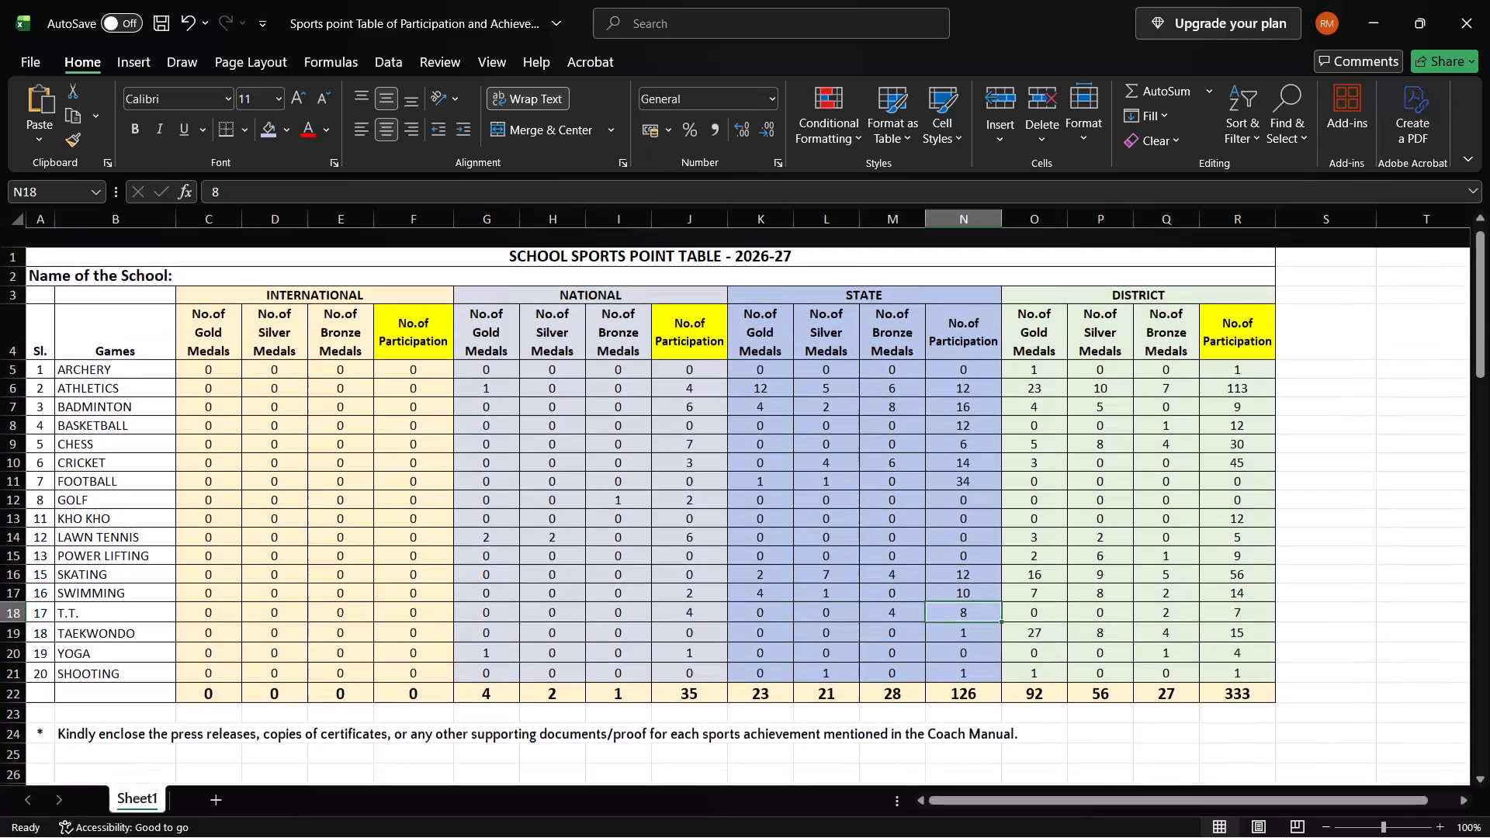
Add "Delhi Public School Kalyanpur,Kanpur" after the "Name of the School:" label in row 2.
left_click(211, 256)
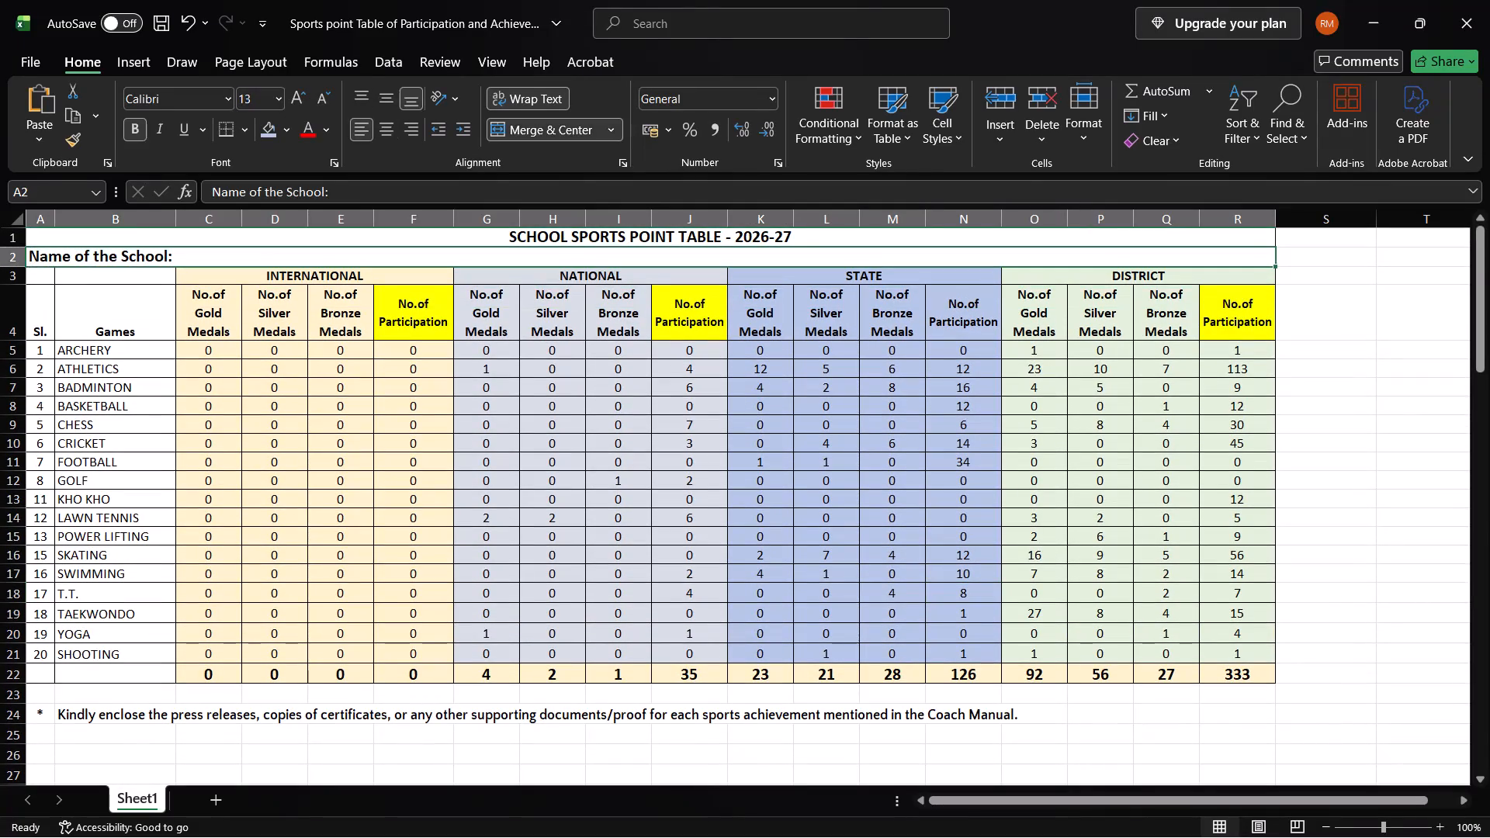
double_click(211, 256)
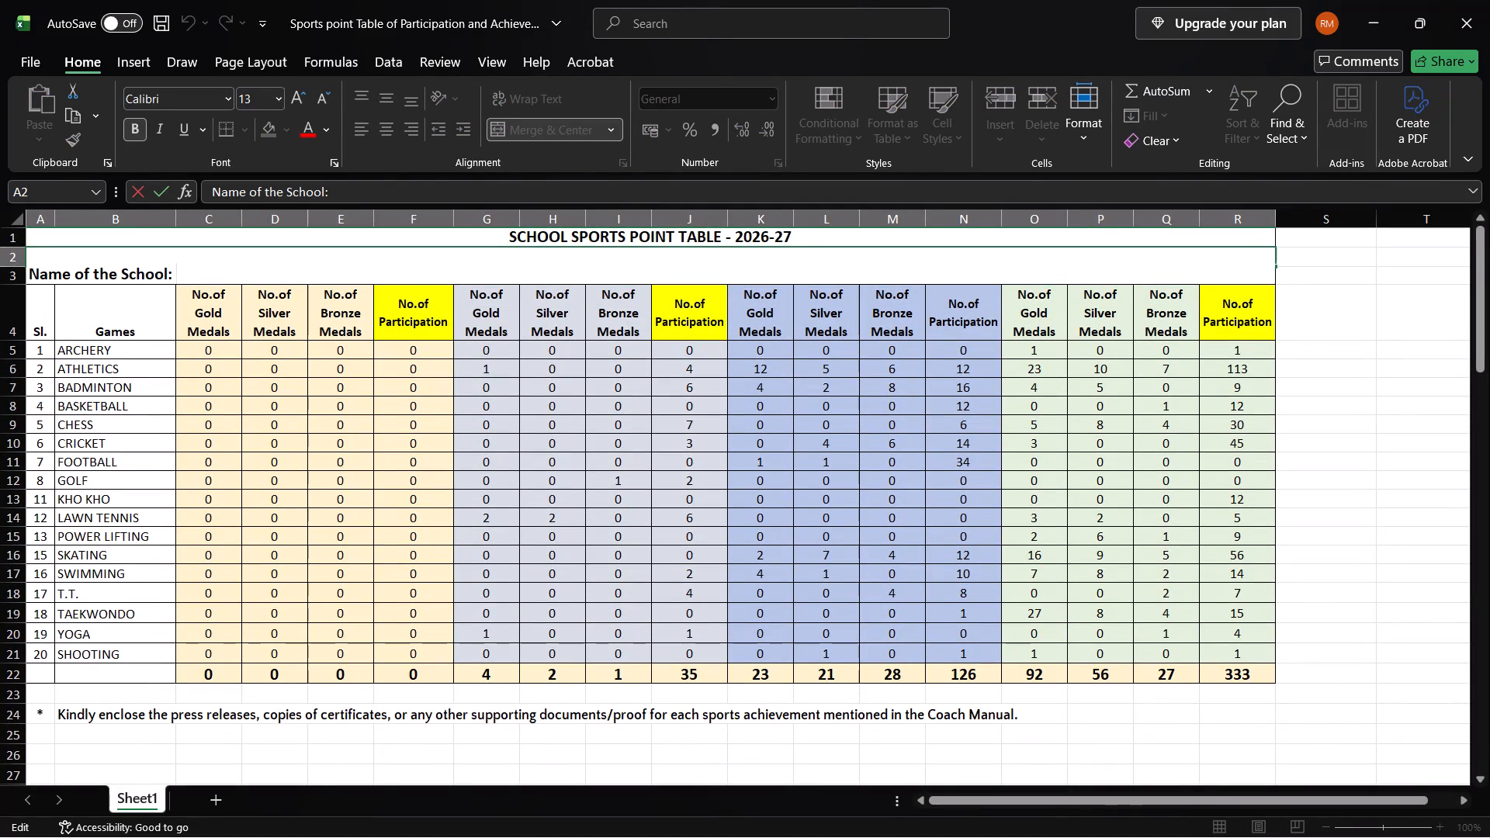
type("Delhi")
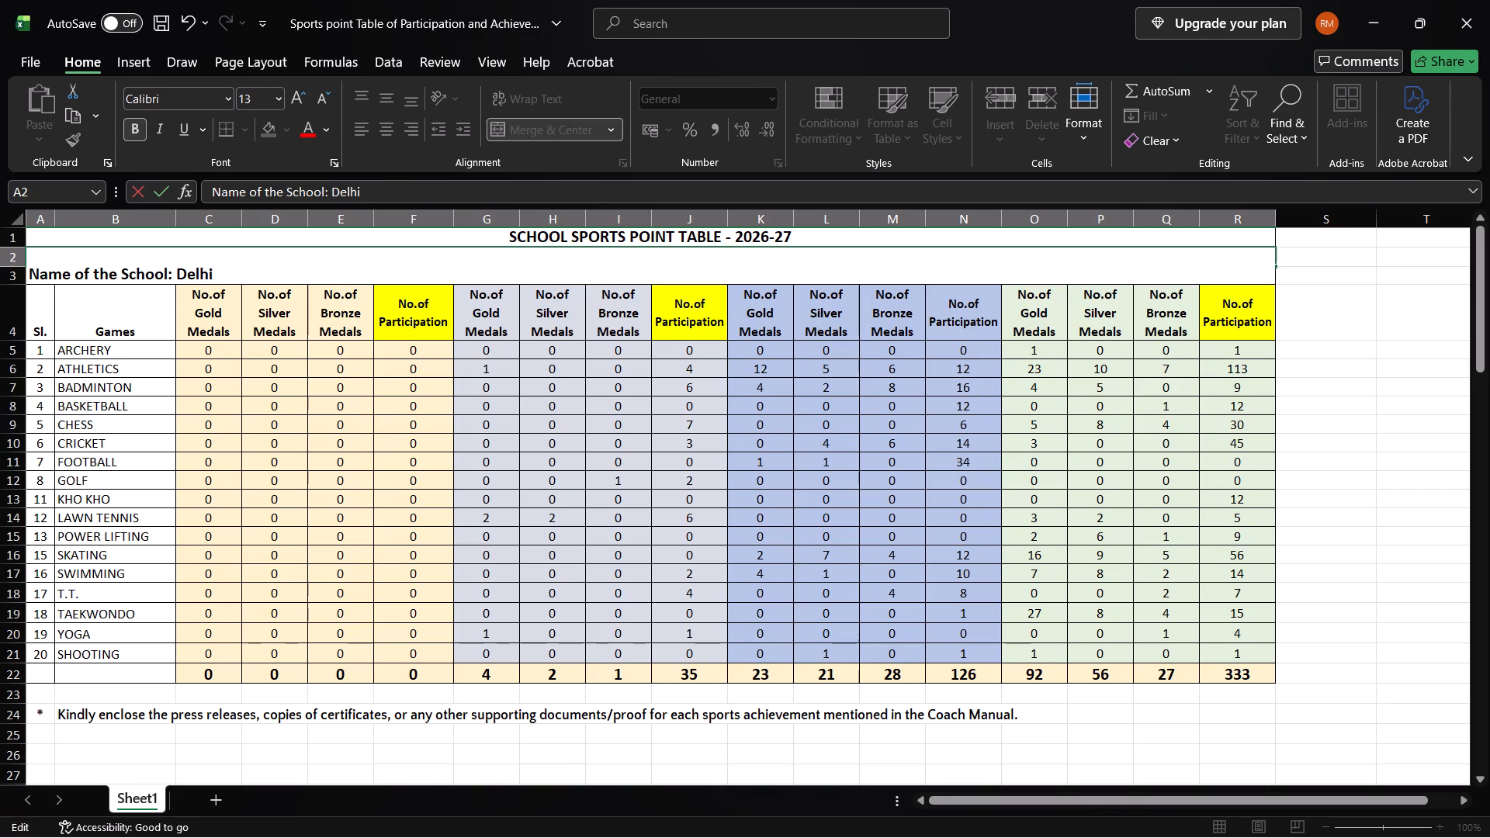
key("space")
type("Py")
key("BackSpace")
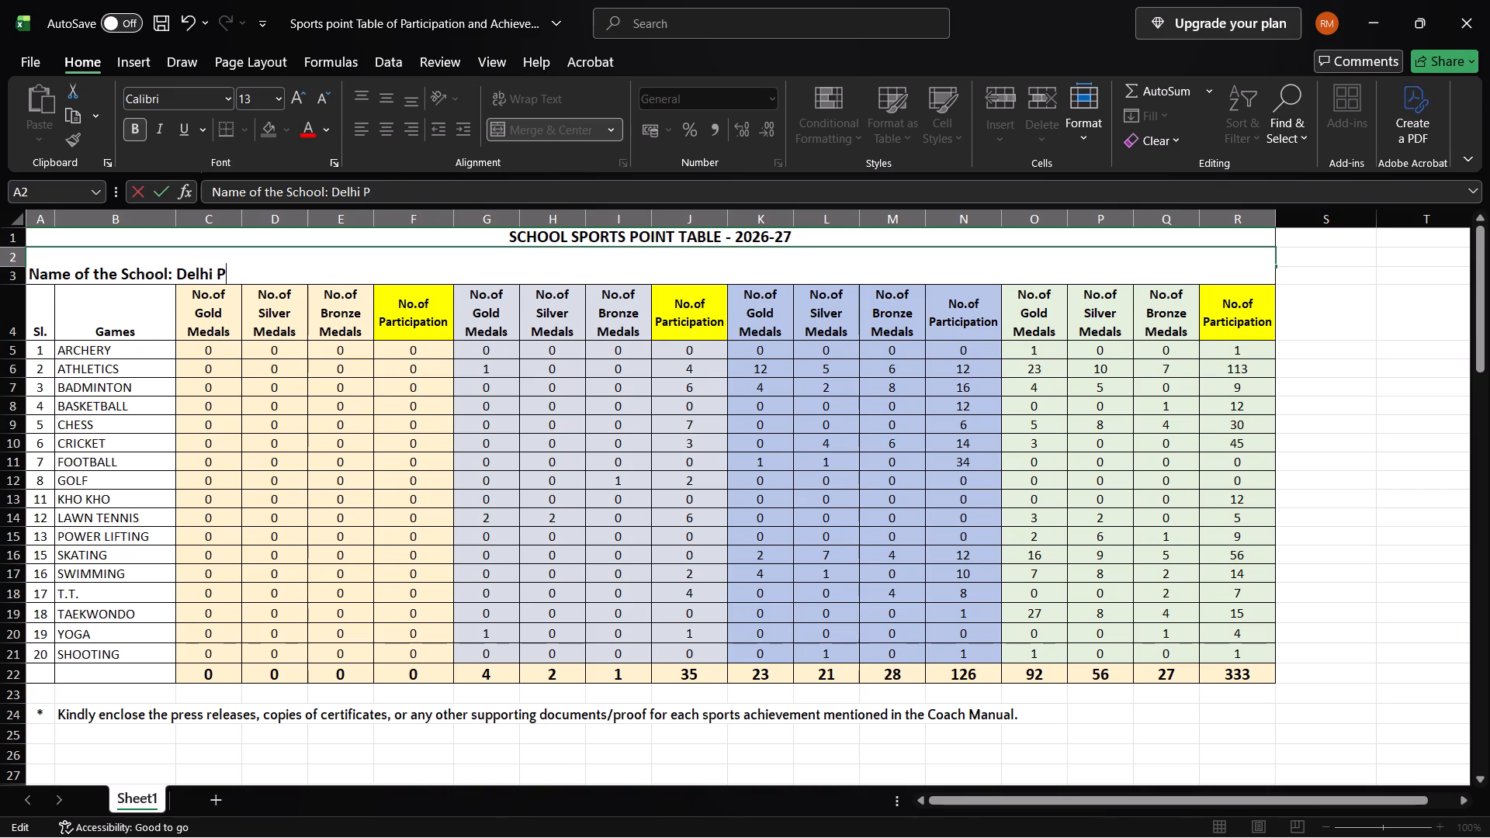
type("ublic")
key("space")
type("School Kalyan")
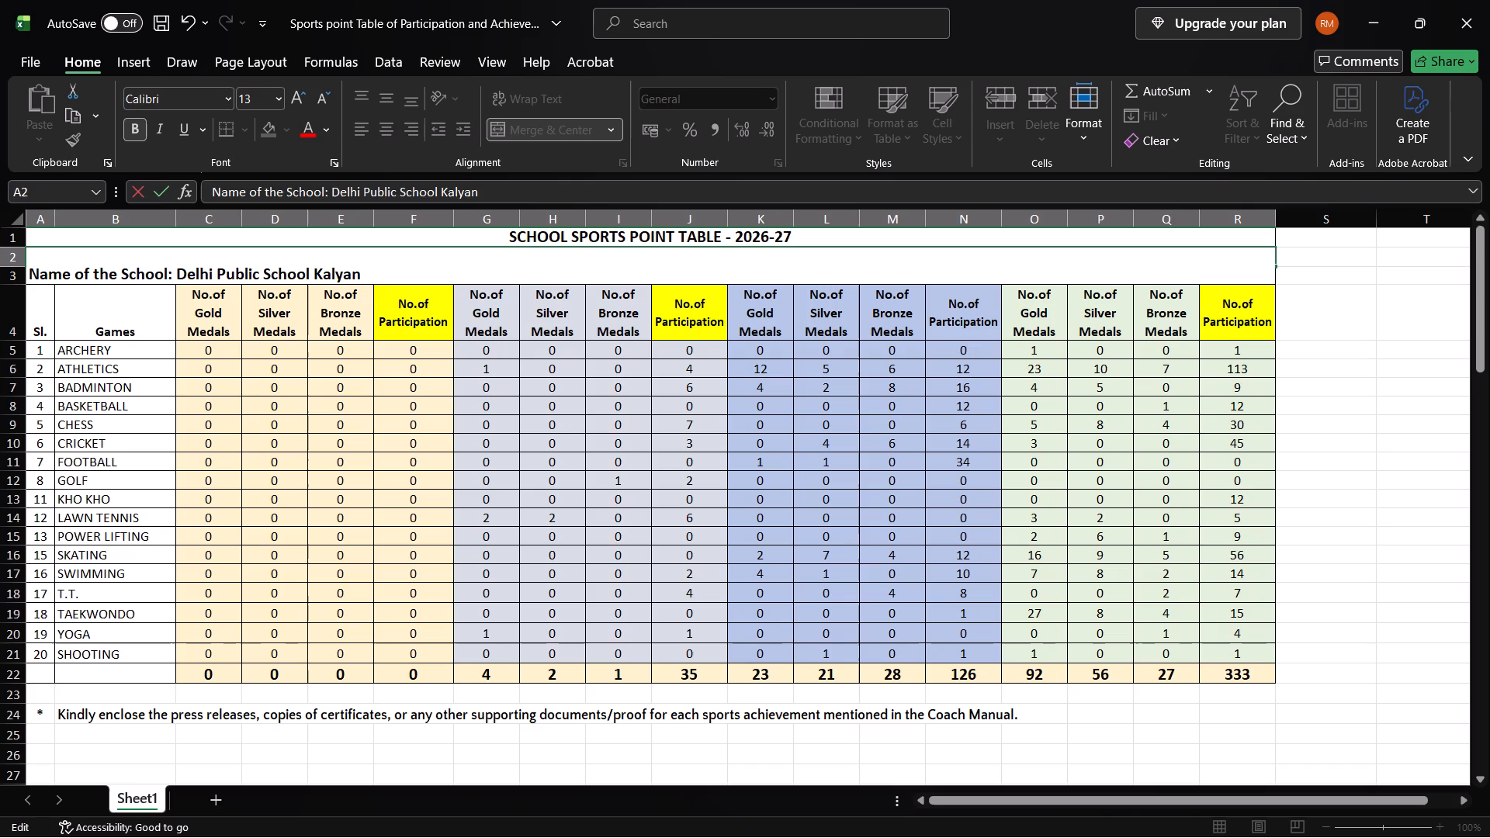
type("pur,kanp")
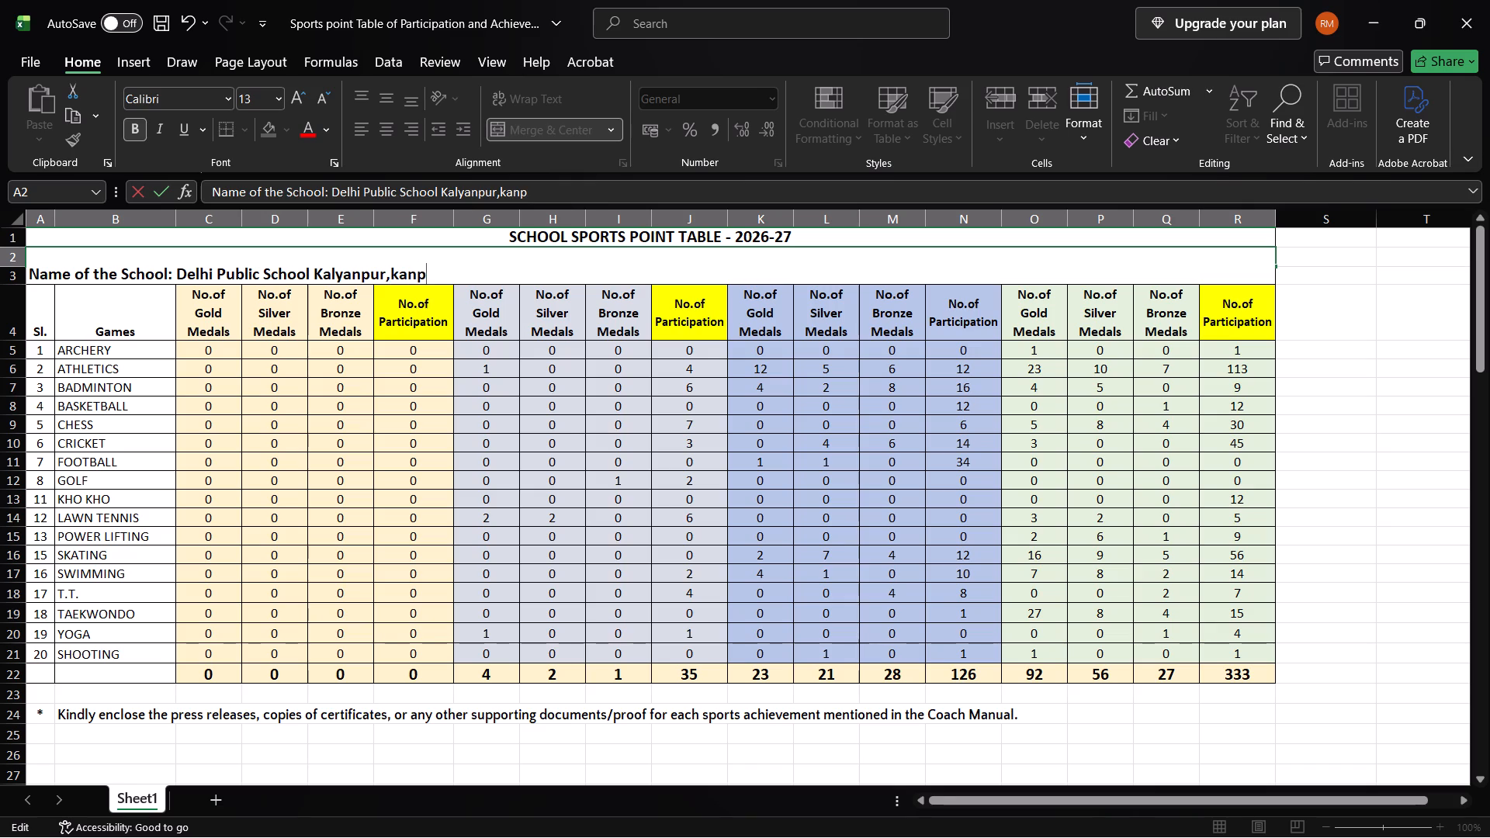
key("BackSpace")
key("BackSpace")
key("BackSpace")
key("BackSpace")
type("Kap")
key("BackSpace")
type("npur")
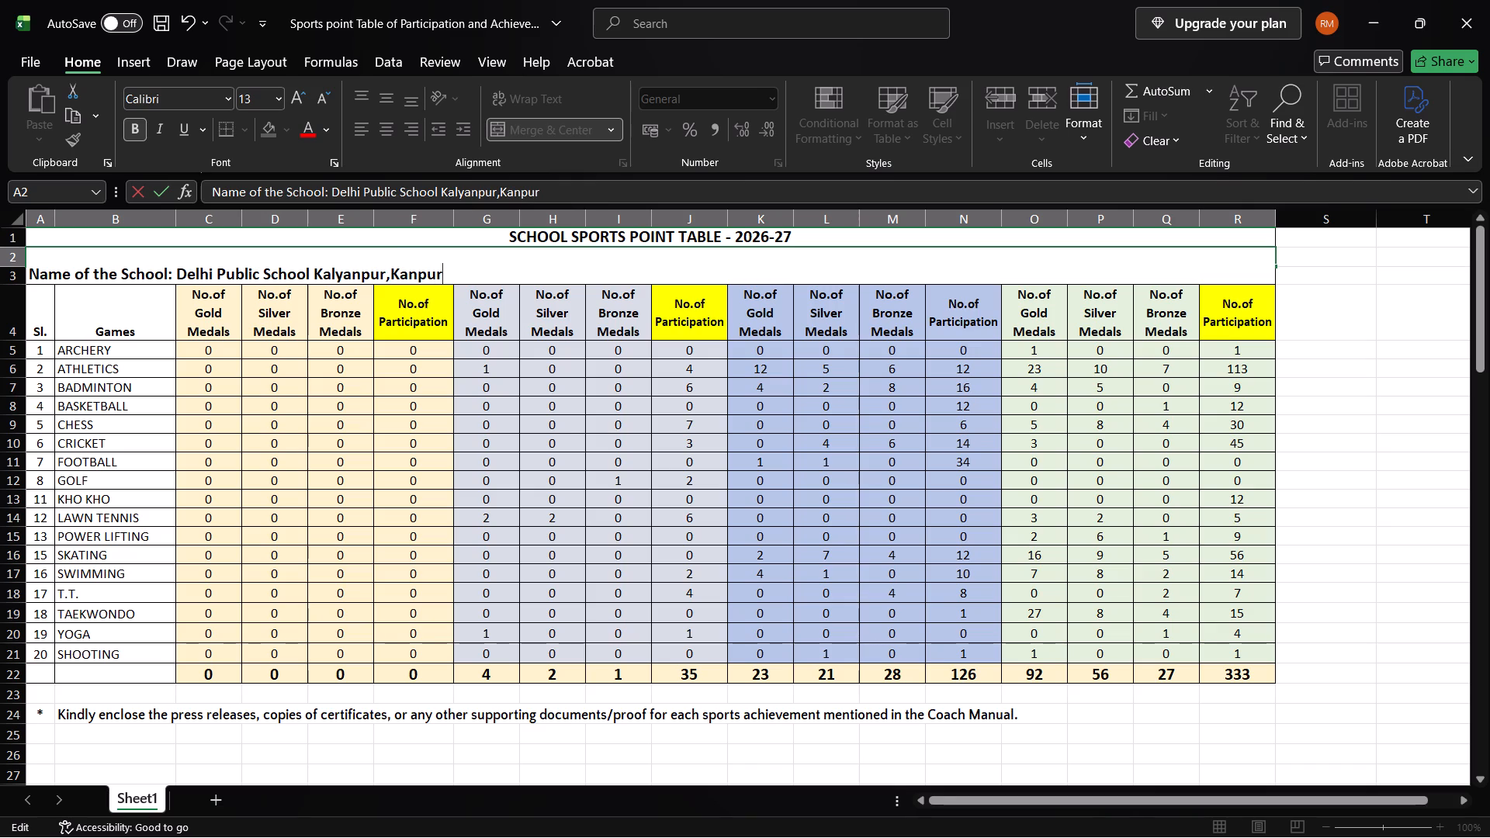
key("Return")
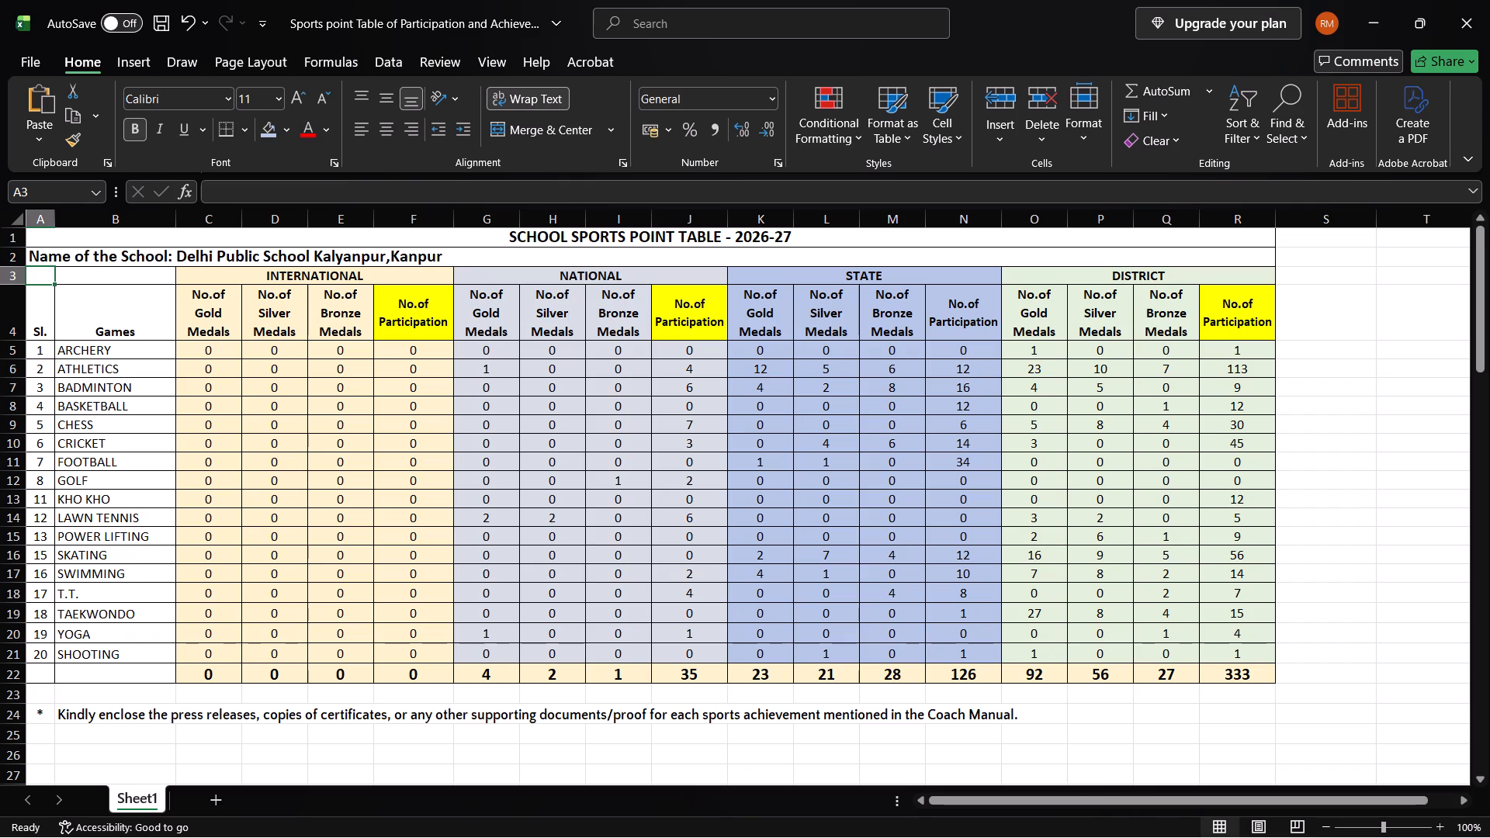
Save the sports point table workbook.
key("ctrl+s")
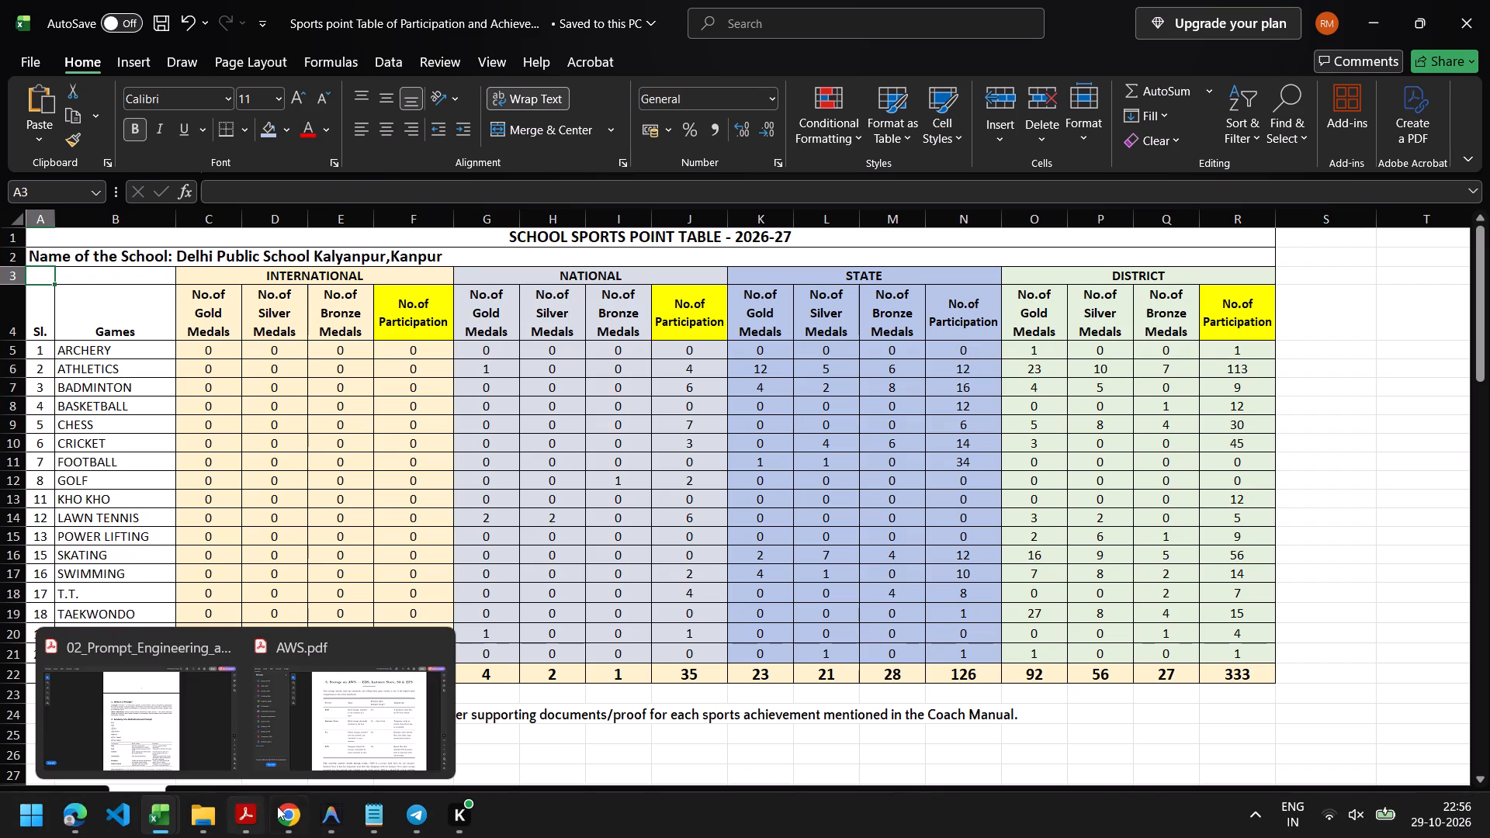
Switch to Microsoft Edge and start entering an address or search beginning with "g" in the new-tab page's address bar.
left_click(90, 816)
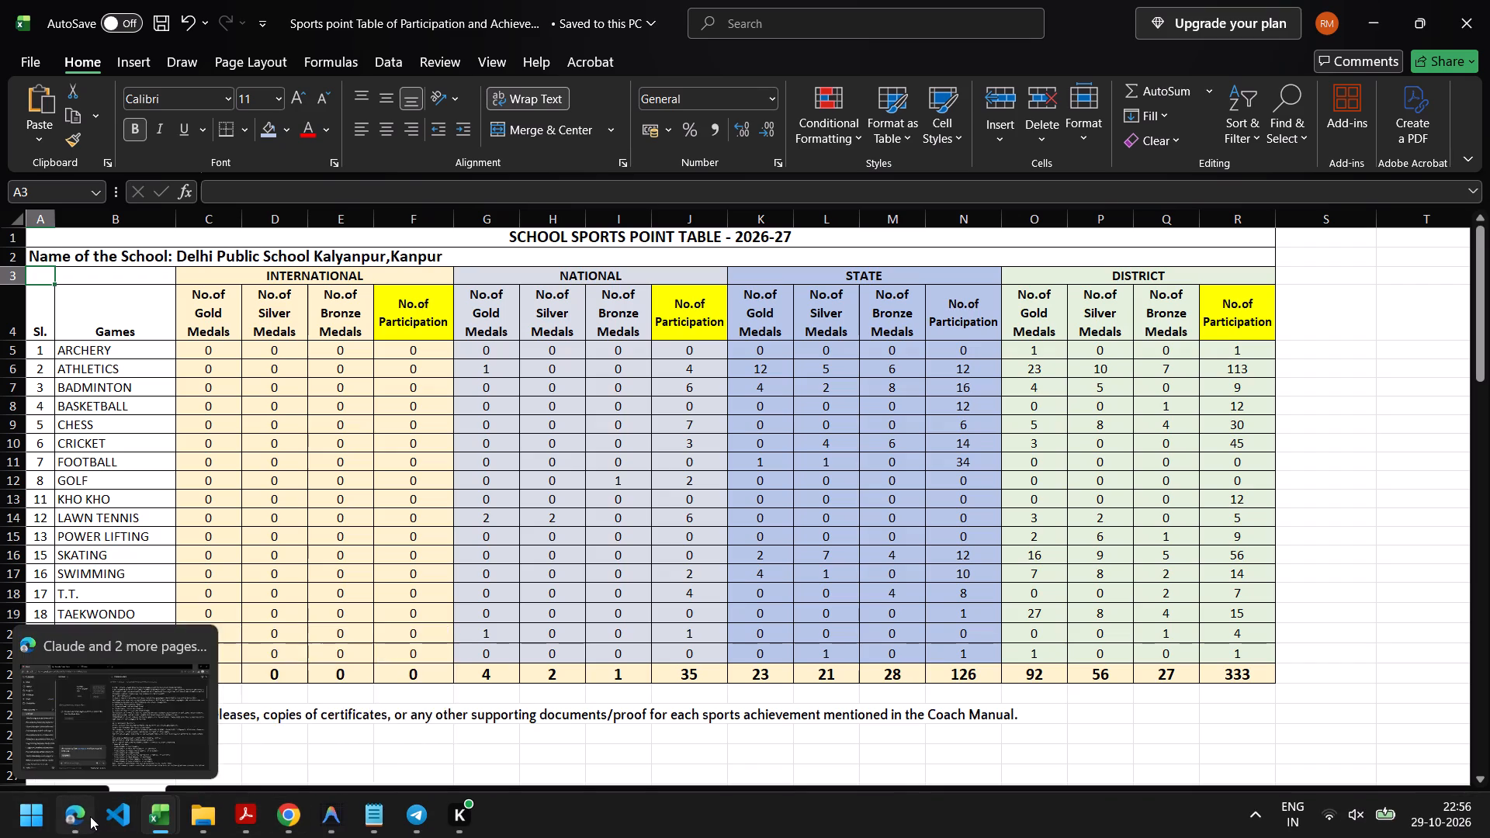
left_click(614, 0)
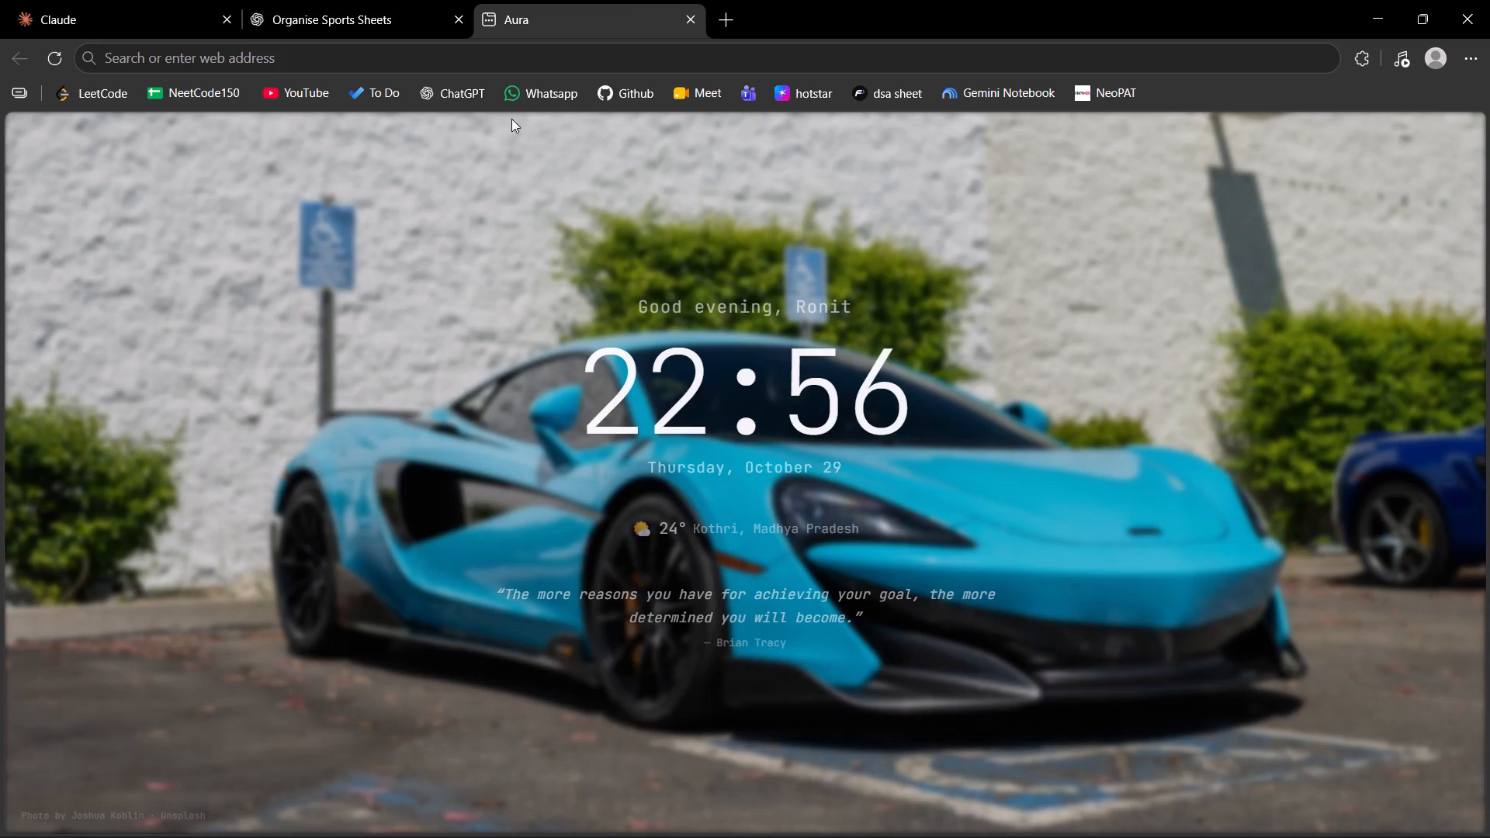
left_click(484, 60)
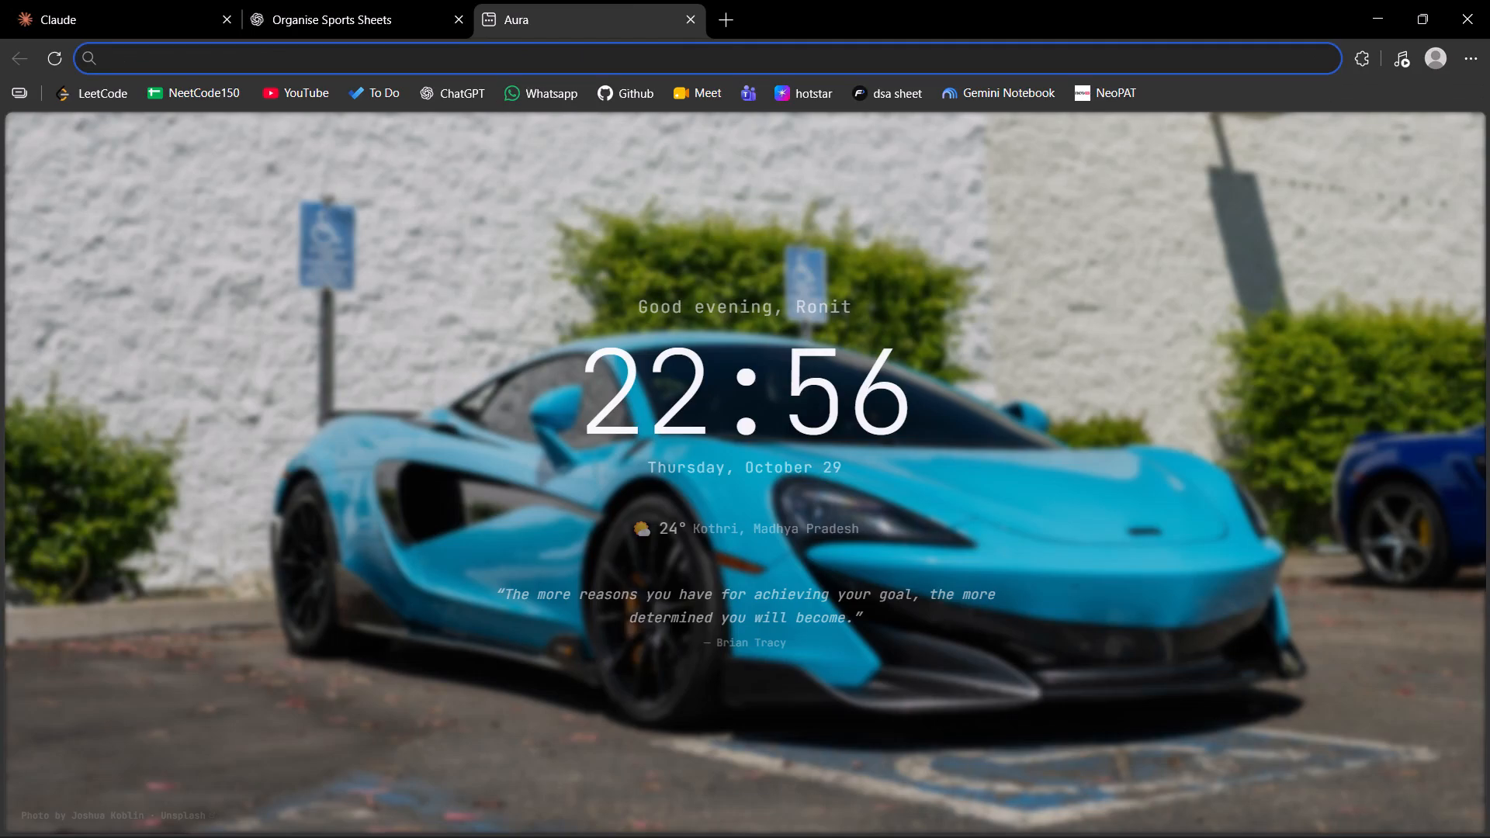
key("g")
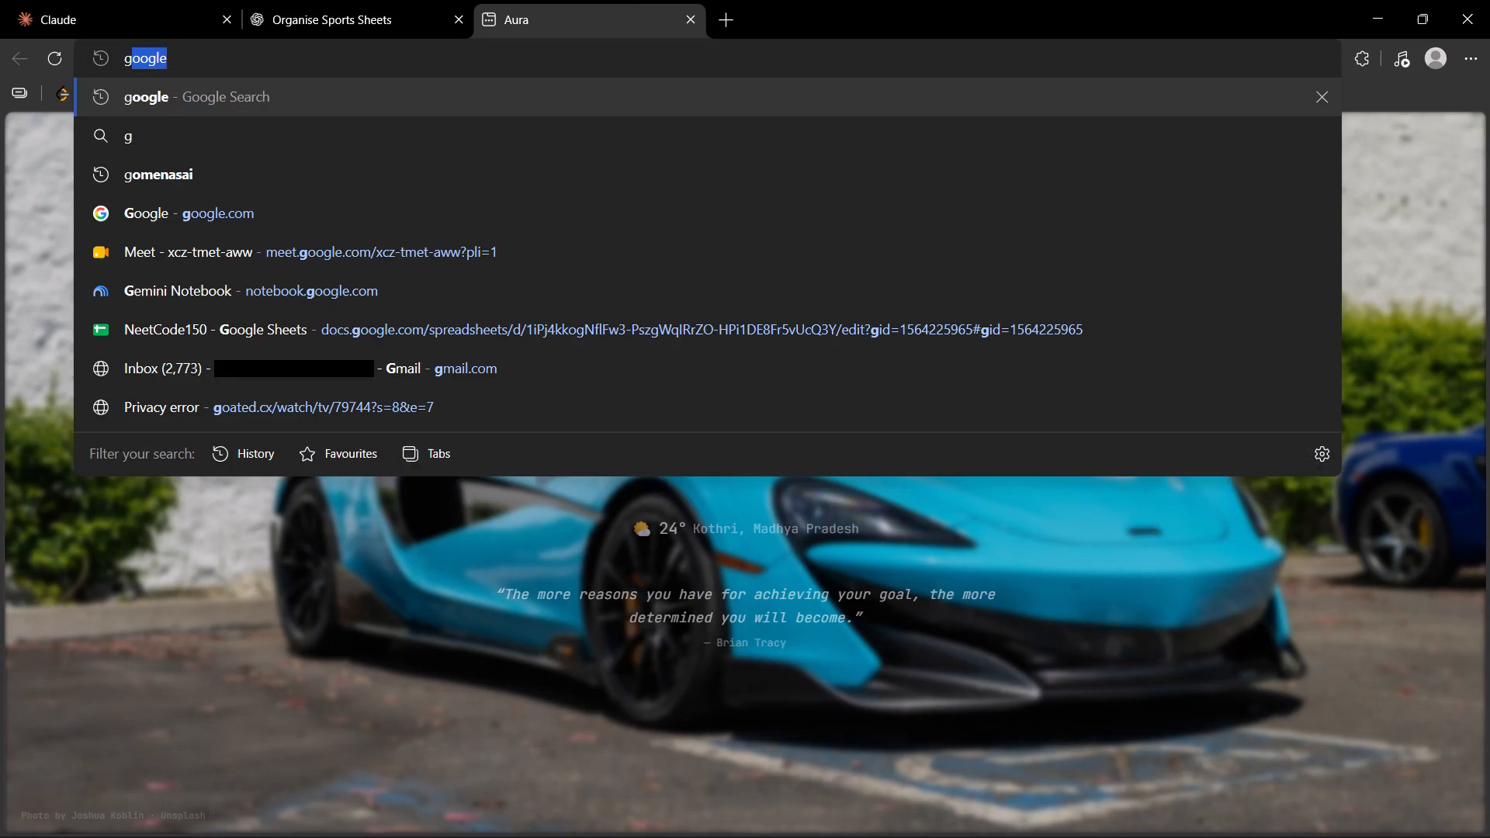